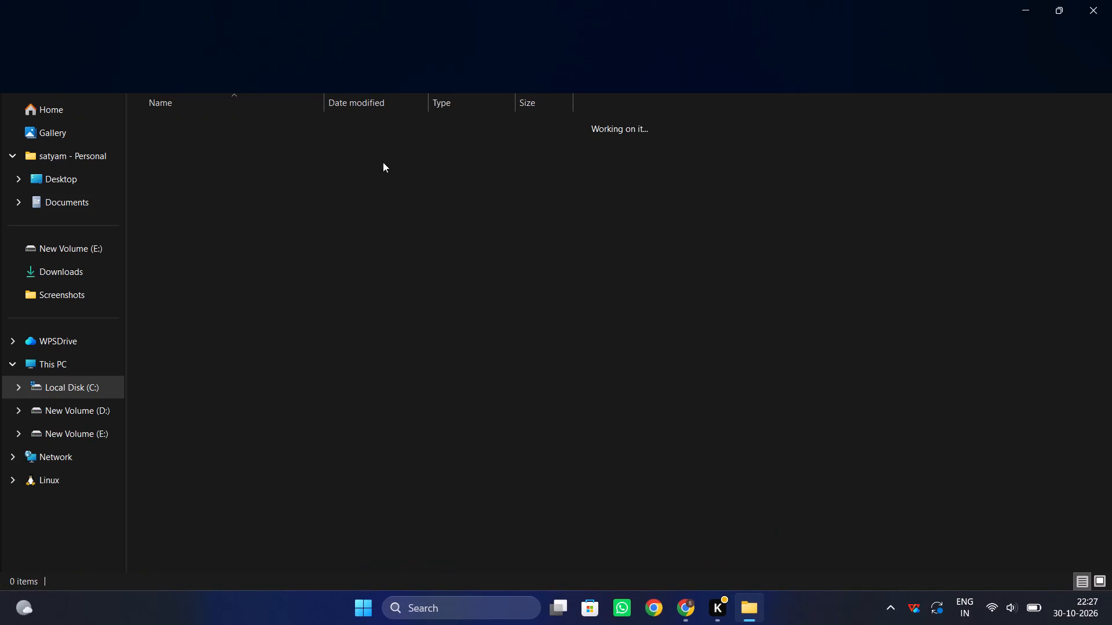
In Downloads, delete today's S2.pdf, S1.pdf, the five WhatsApp images and System_Design_Assignment_Module_2.pdf together.
click(78, 275)
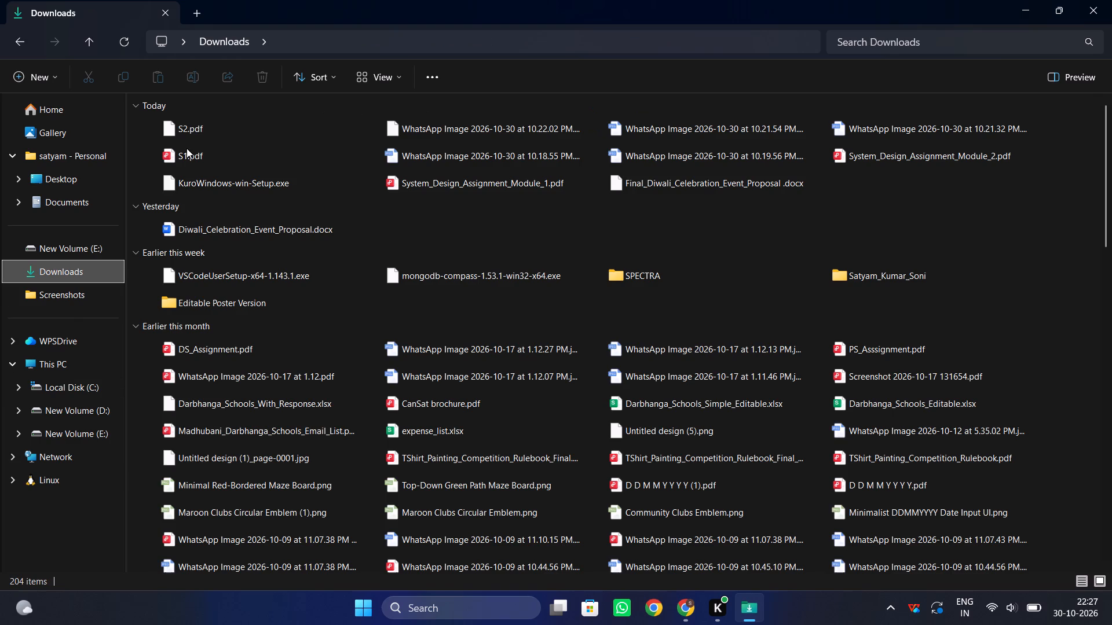
click(221, 117)
key(shift+Down)
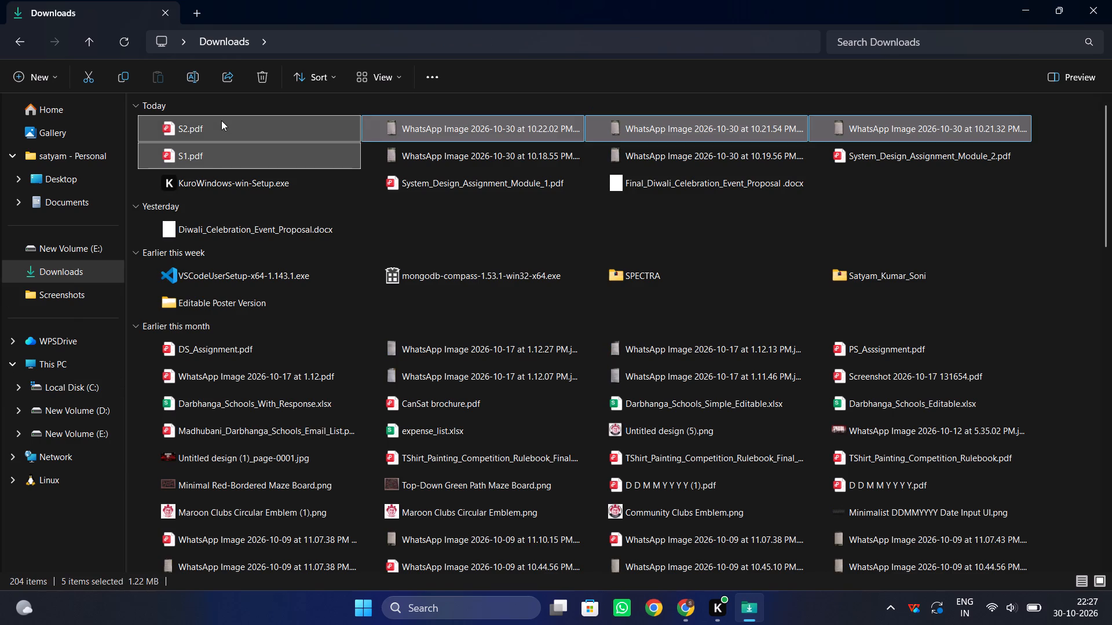
key(shift+Down)
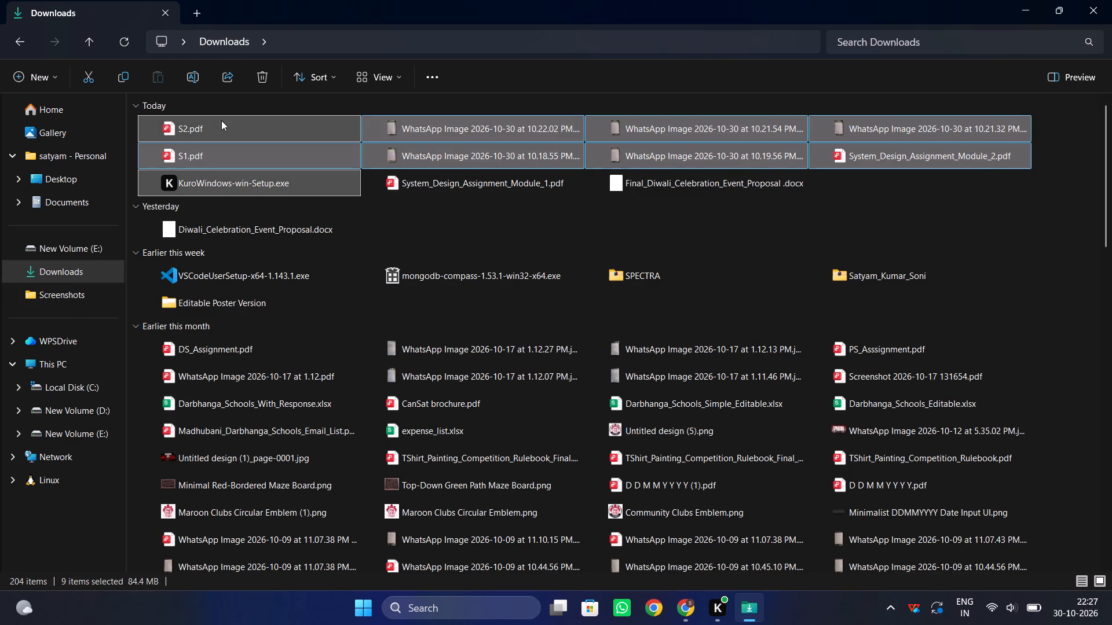
key(shift+Up)
key(shift+Right)
key(shift+Right)
key(shift+Right)
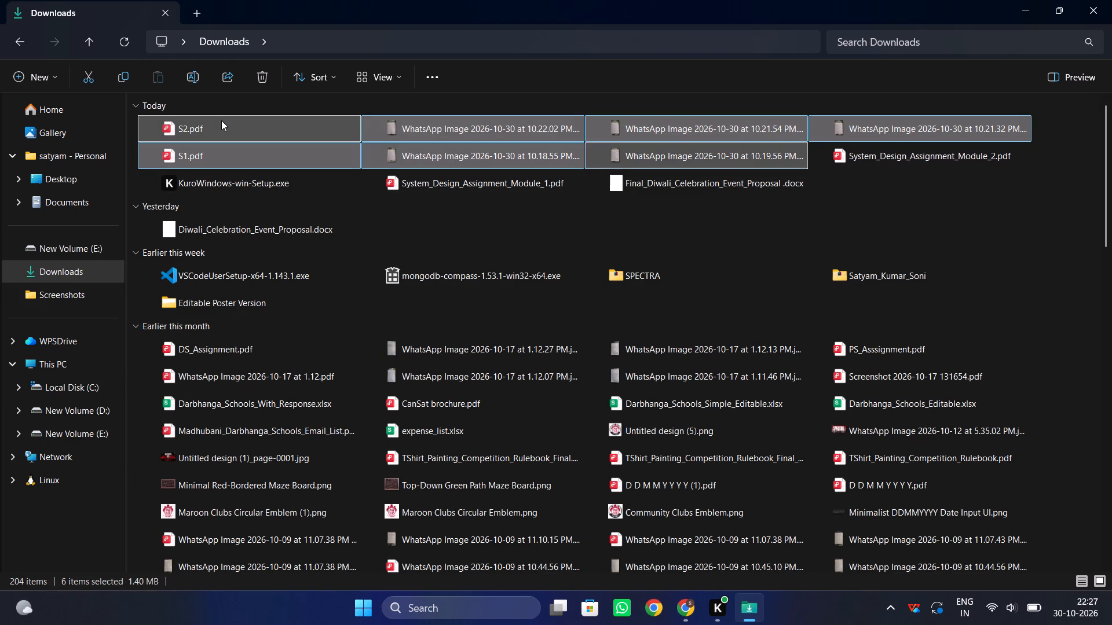
click(251, 75)
Delete System_Design_Assignment_Module_1.pdf from today's files in Downloads.
click(397, 118)
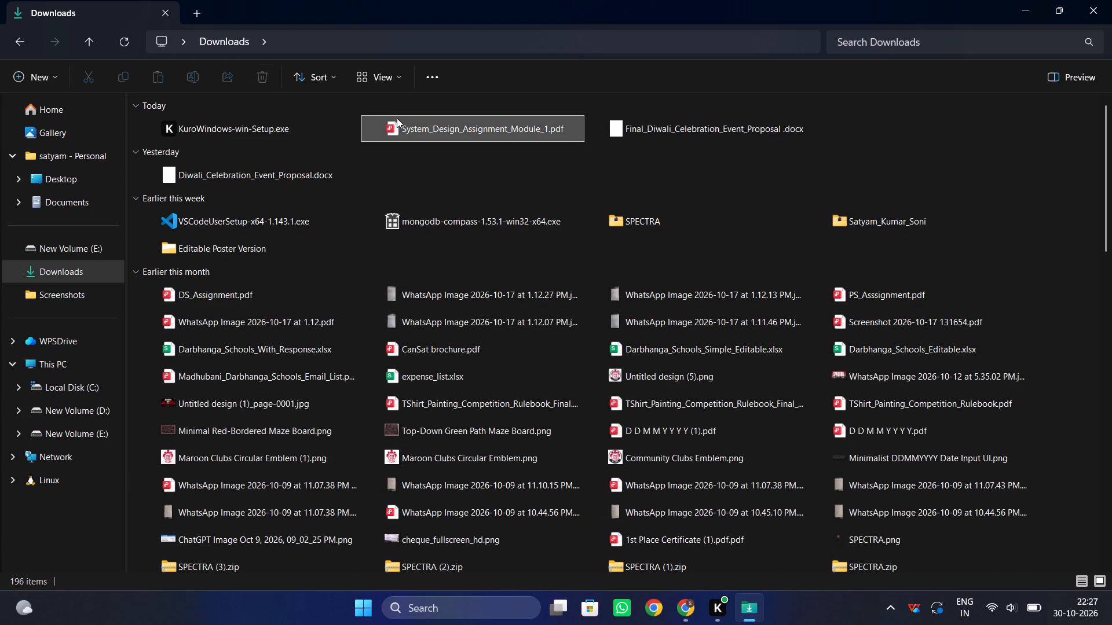
key(shift+Right)
key(shift+Left)
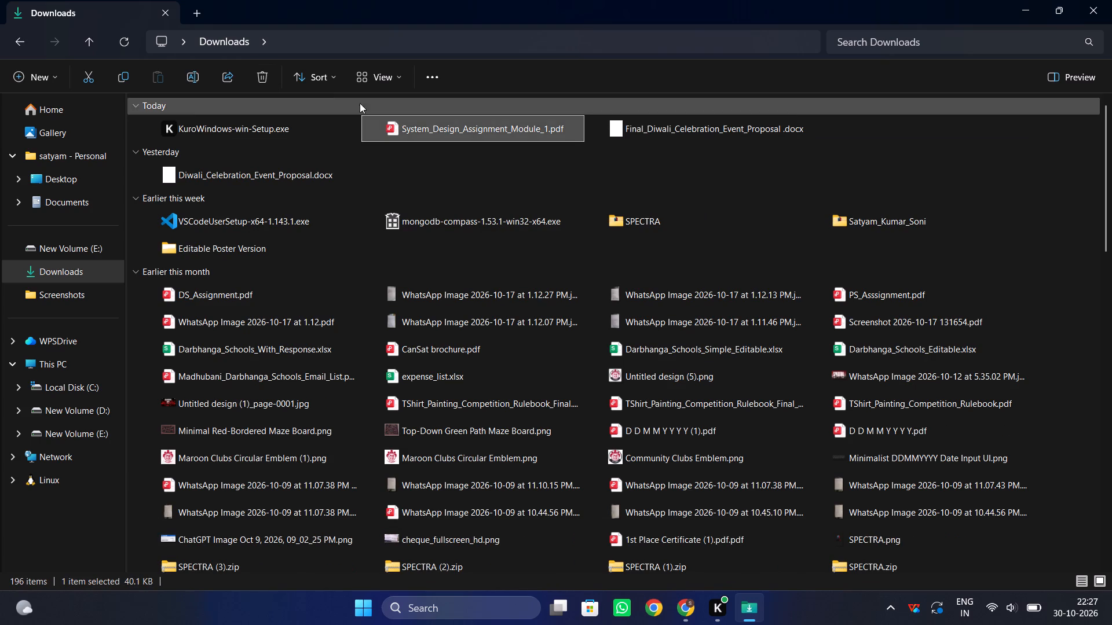
click(261, 73)
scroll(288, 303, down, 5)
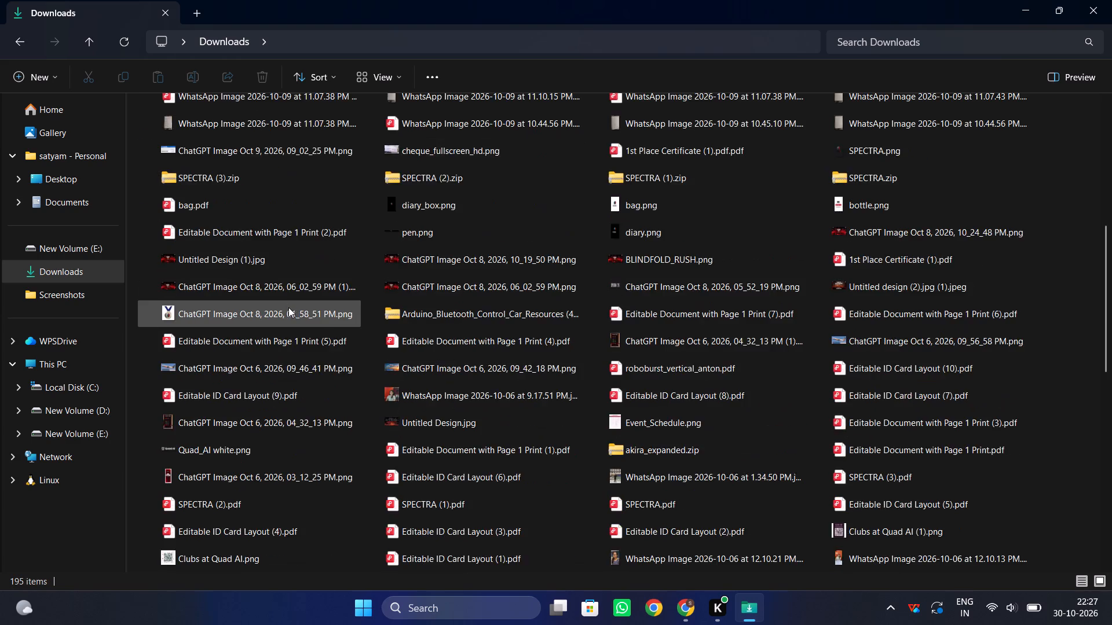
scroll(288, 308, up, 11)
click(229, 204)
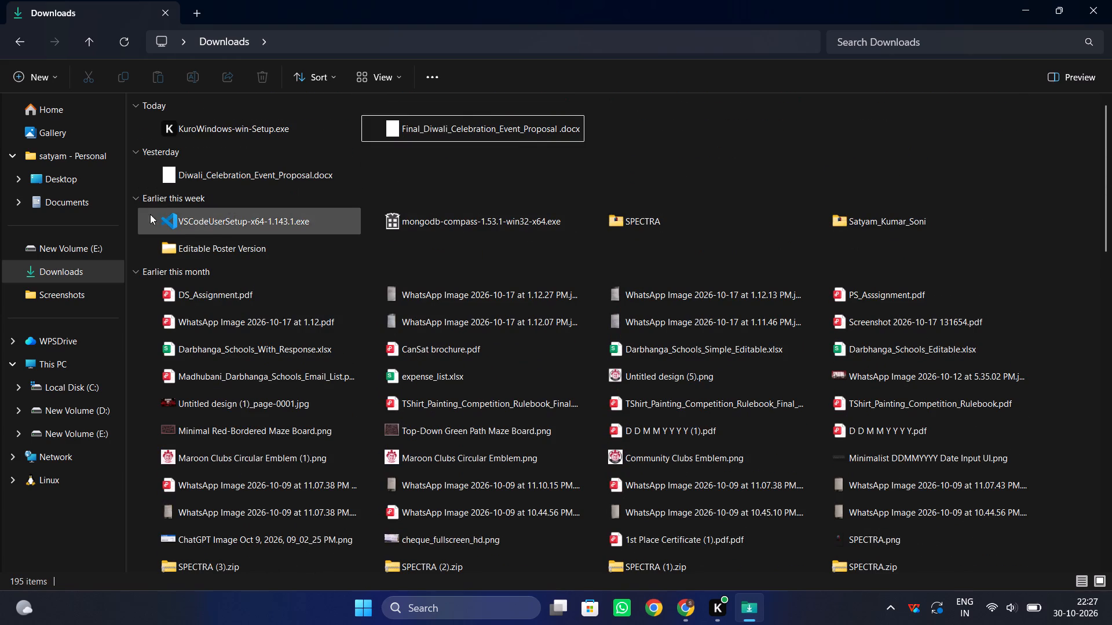
Open the Documents folder and expand it in the folder tree.
click(96, 192)
click(75, 196)
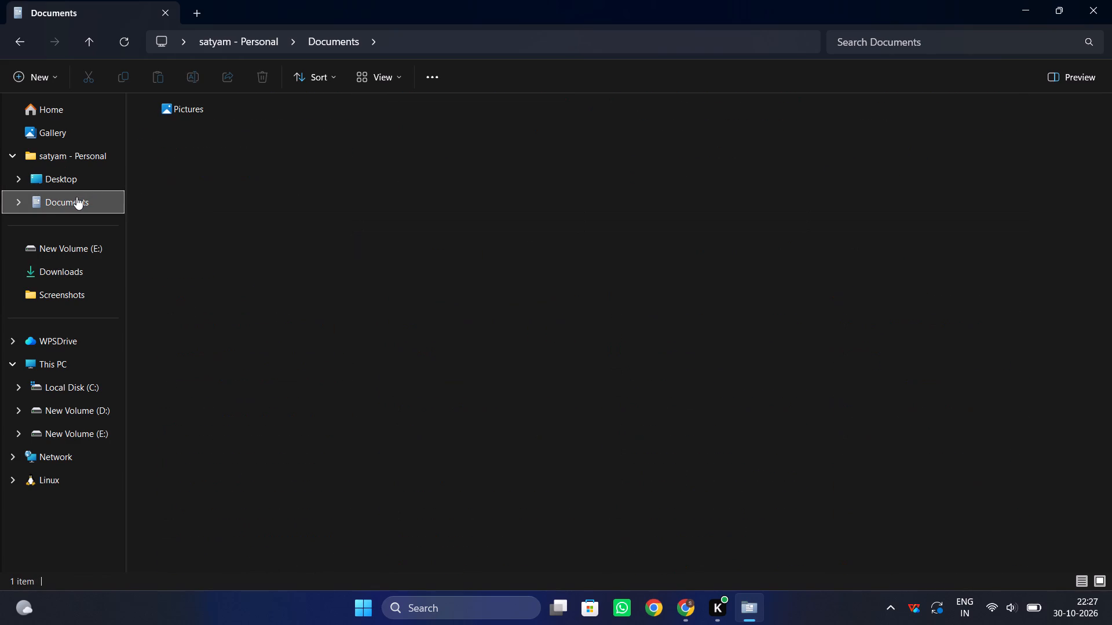
double_click(76, 197)
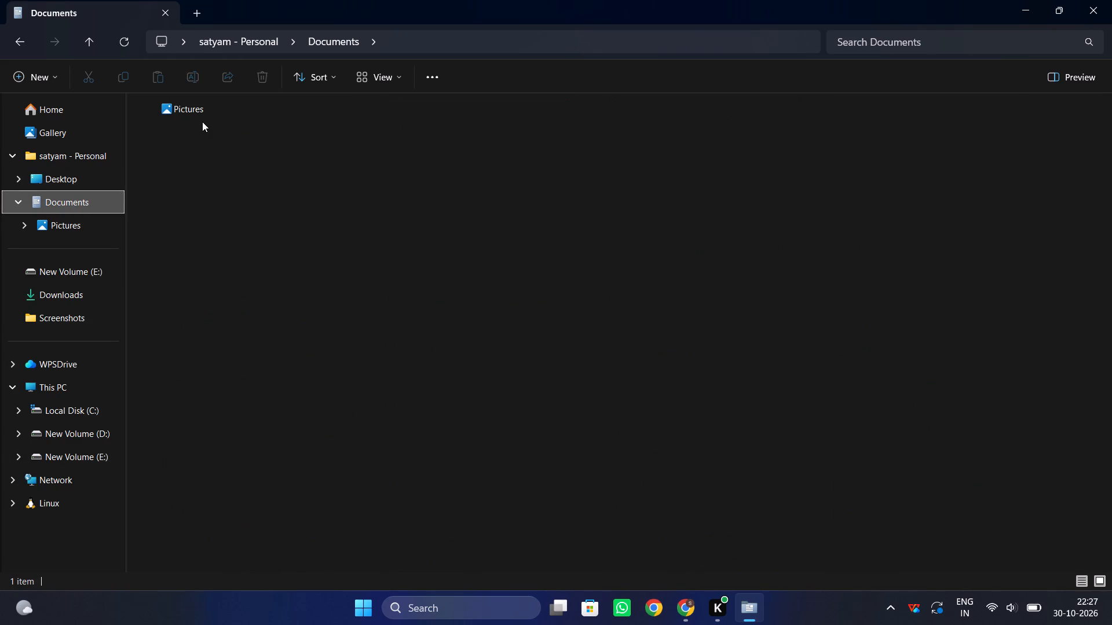
Open the Screenshots folder and look through its images down to the most recent ones.
double_click(203, 119)
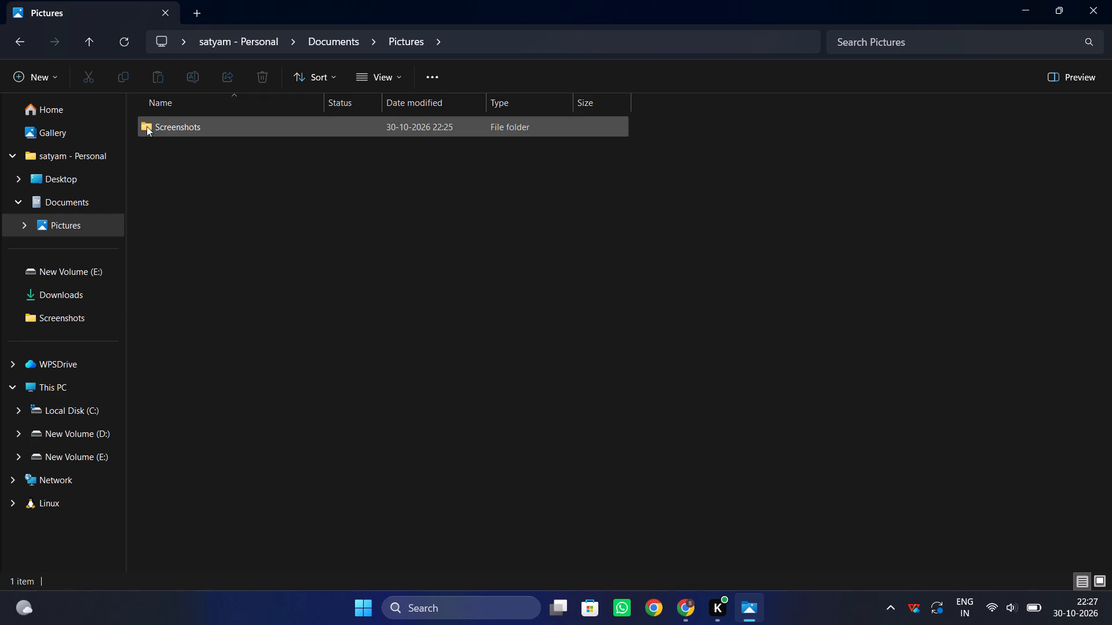
double_click(75, 307)
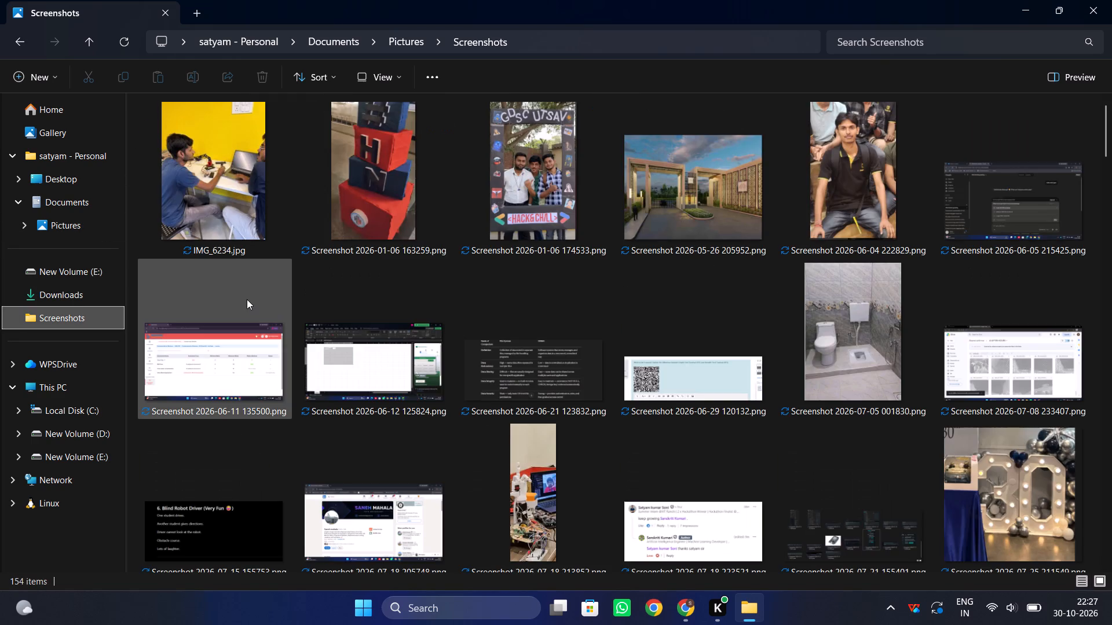
scroll(247, 299, down, 4)
scroll(247, 299, up, 16)
scroll(259, 288, down, 8)
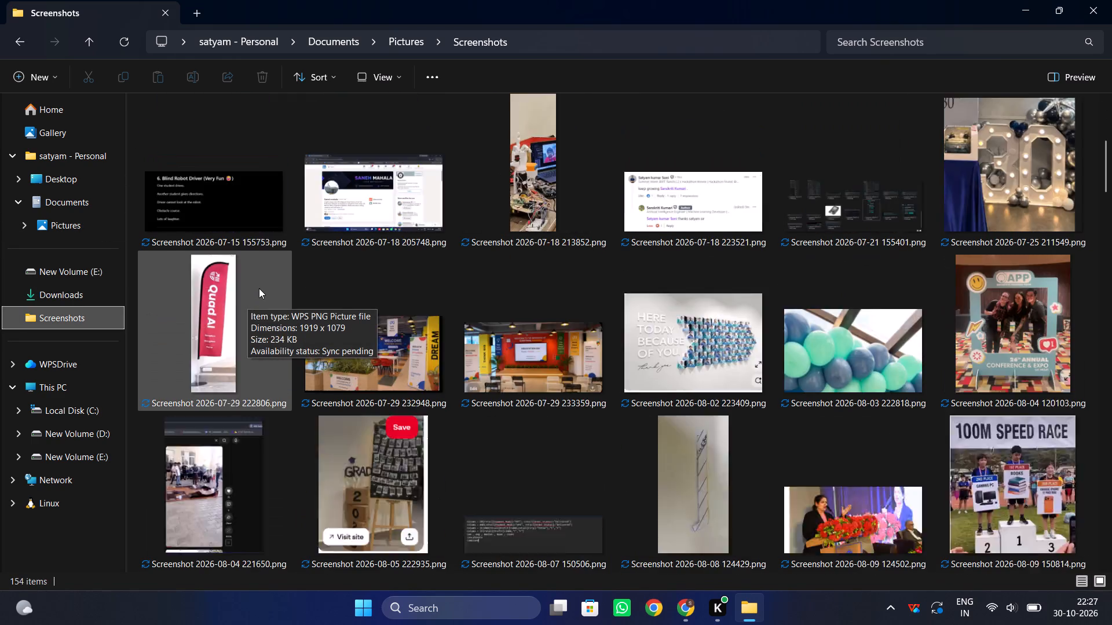
scroll(259, 288, down, 18)
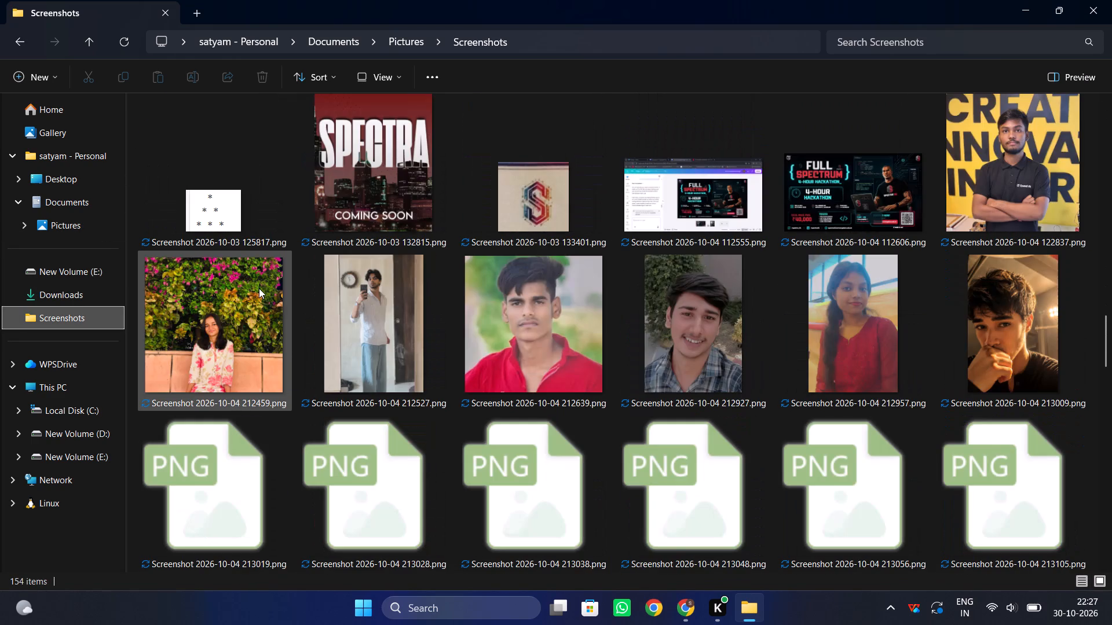
scroll(259, 288, down, 3)
scroll(259, 288, up, 3)
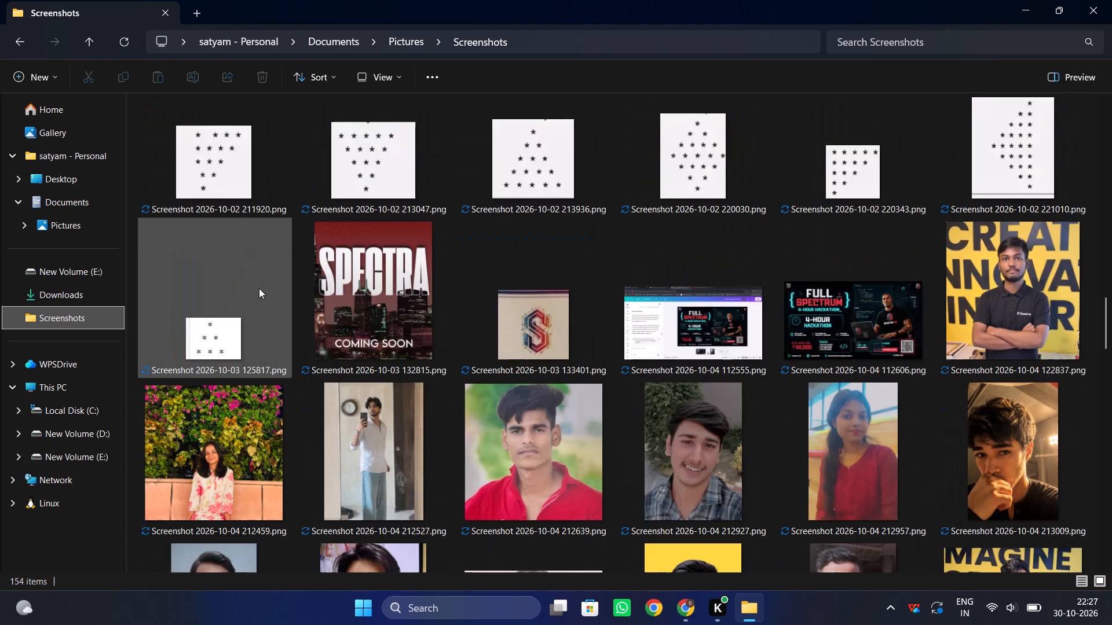
scroll(259, 288, down, 2)
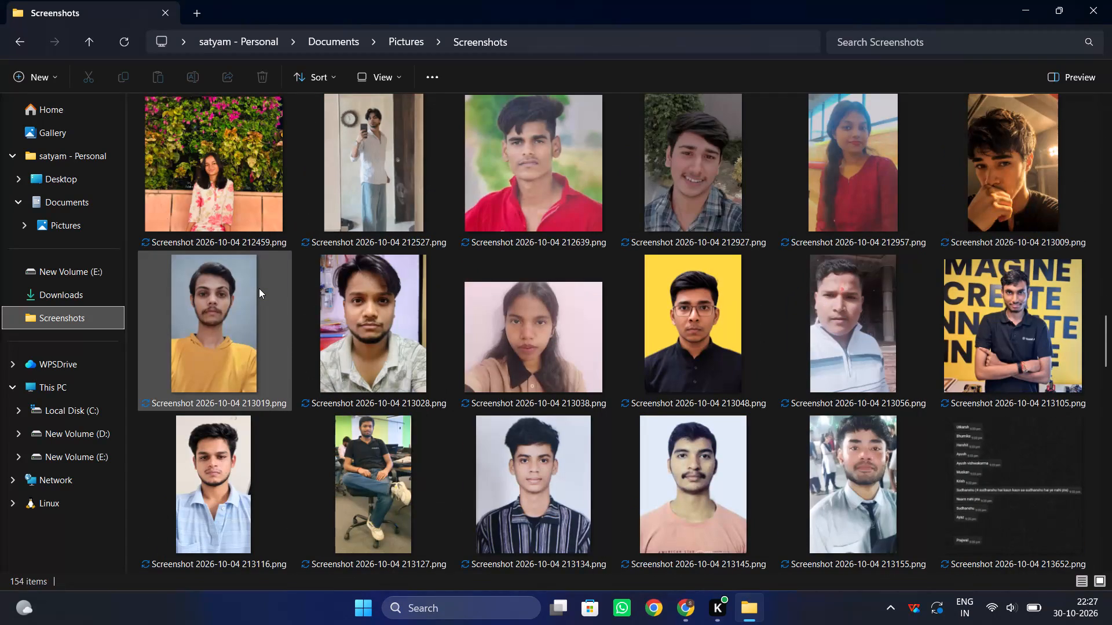
scroll(259, 288, down, 2)
scroll(259, 288, up, 1)
scroll(259, 288, down, 1)
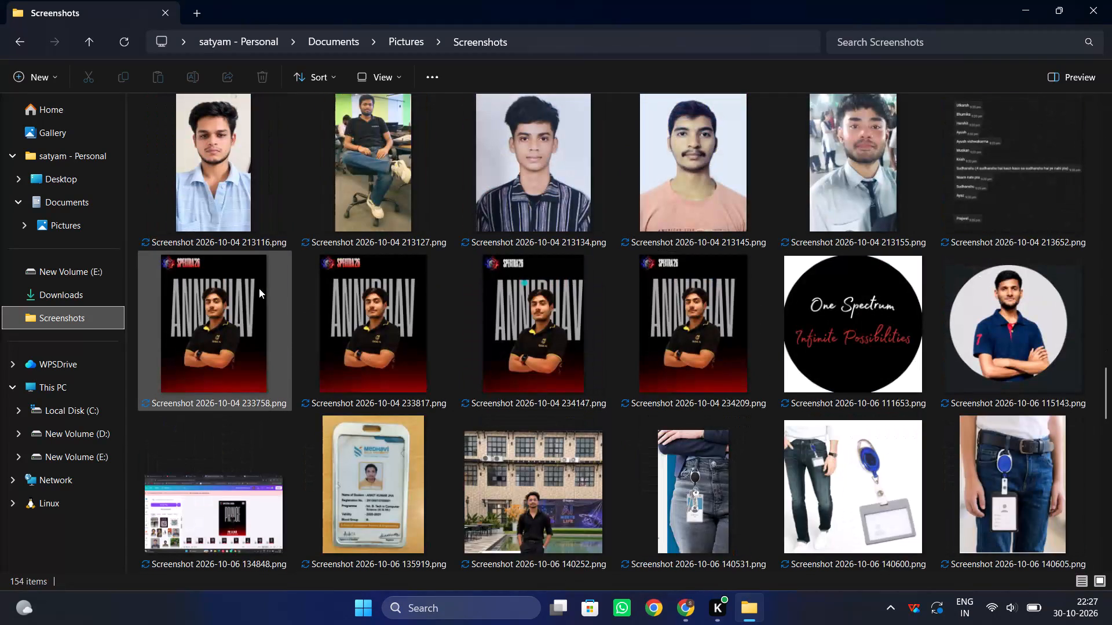
scroll(259, 288, down, 2)
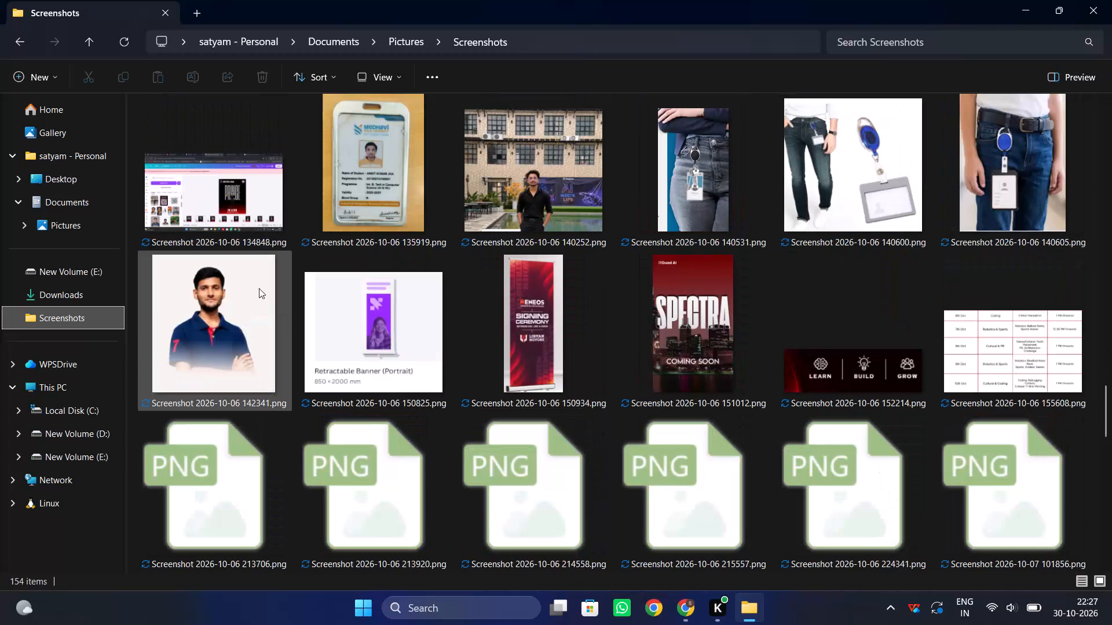
scroll(259, 288, down, 3)
scroll(259, 288, up, 3)
scroll(259, 288, down, 4)
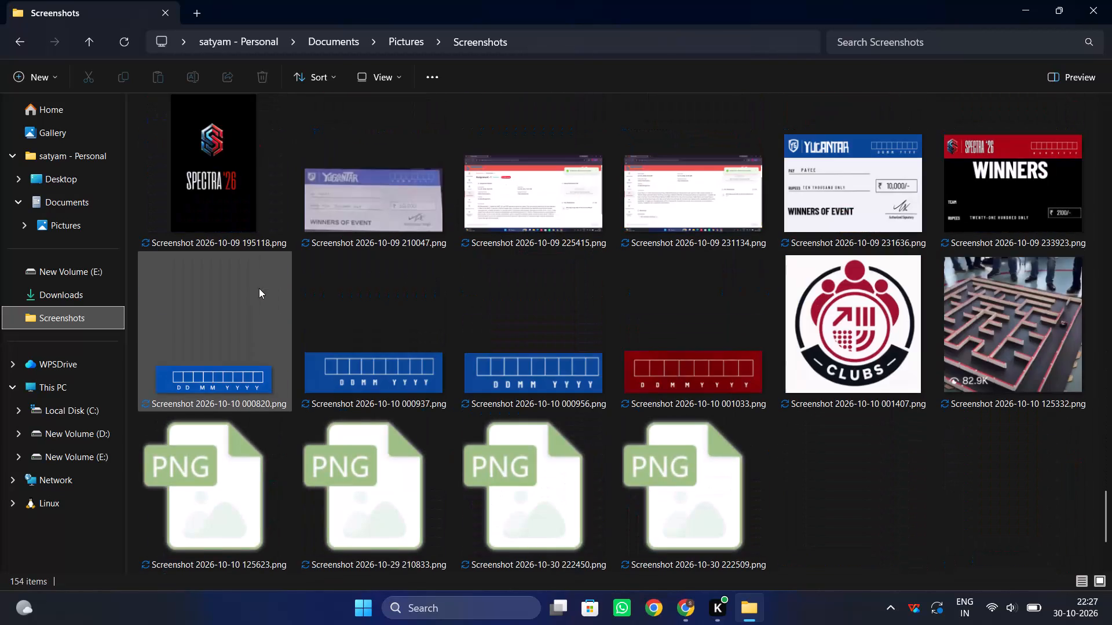
scroll(259, 288, down, 5)
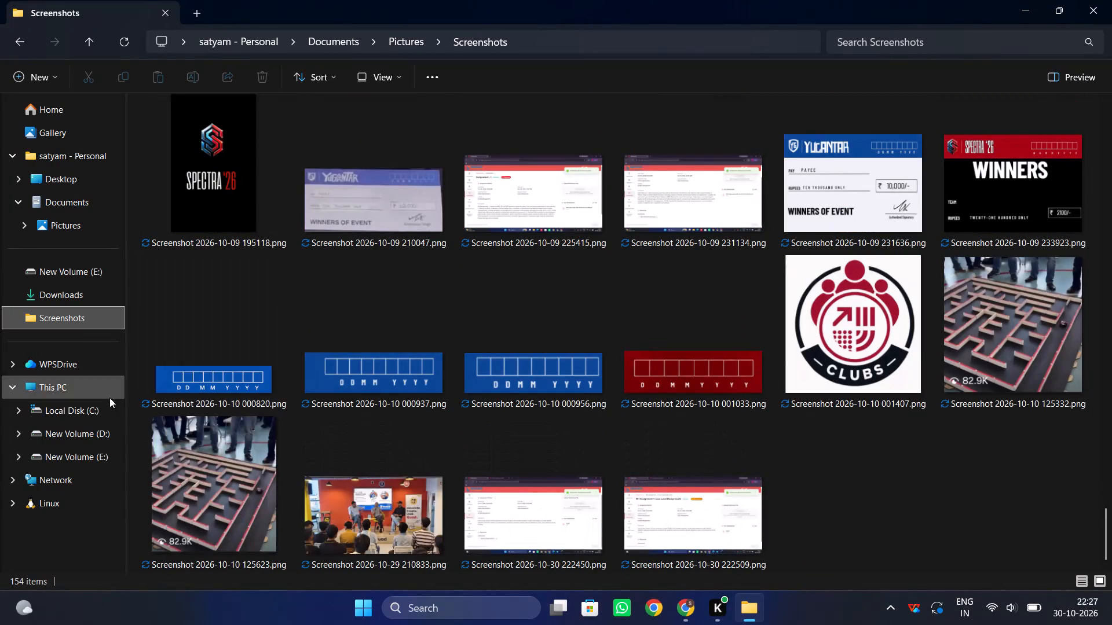
Delete the installer file KuroWindows-win-Setup (1).exe from New Volume (D:).
click(78, 403)
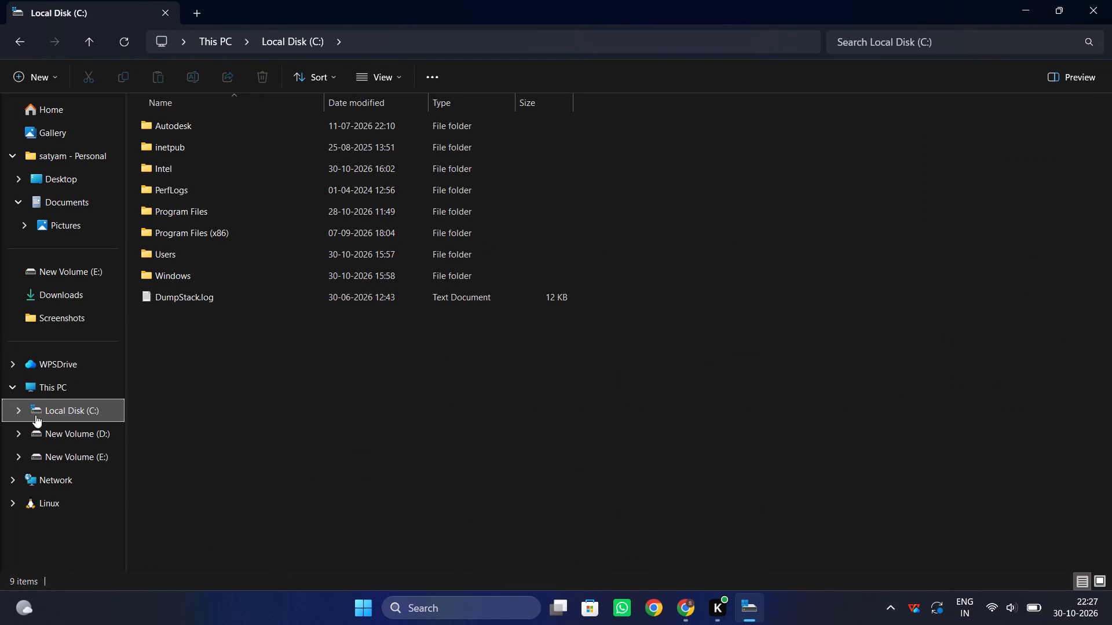
click(52, 407)
click(57, 387)
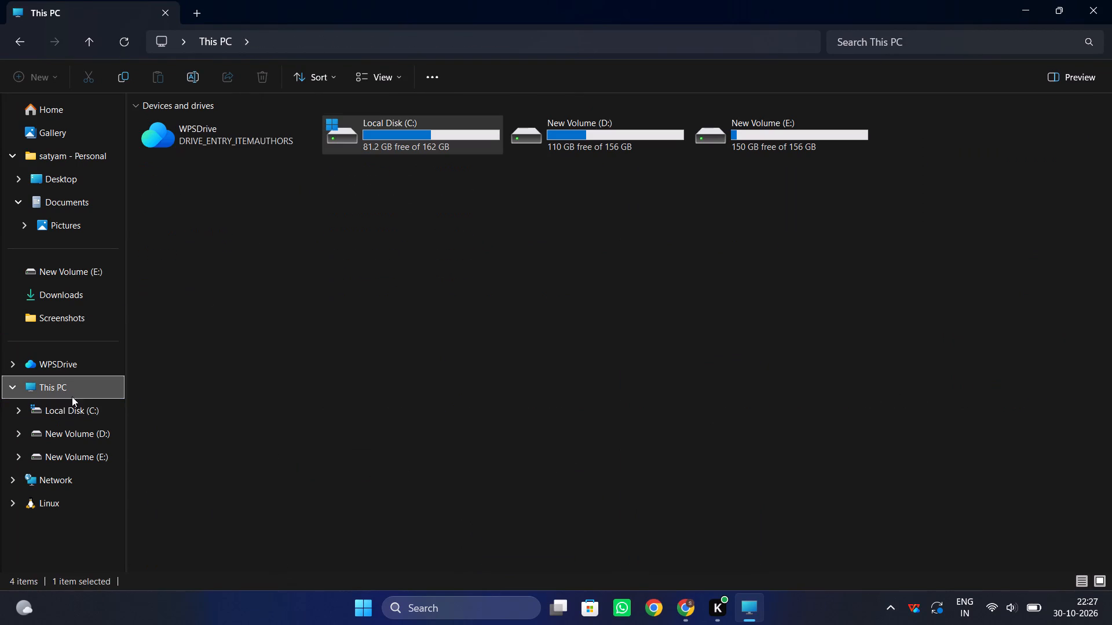
click(61, 412)
click(75, 423)
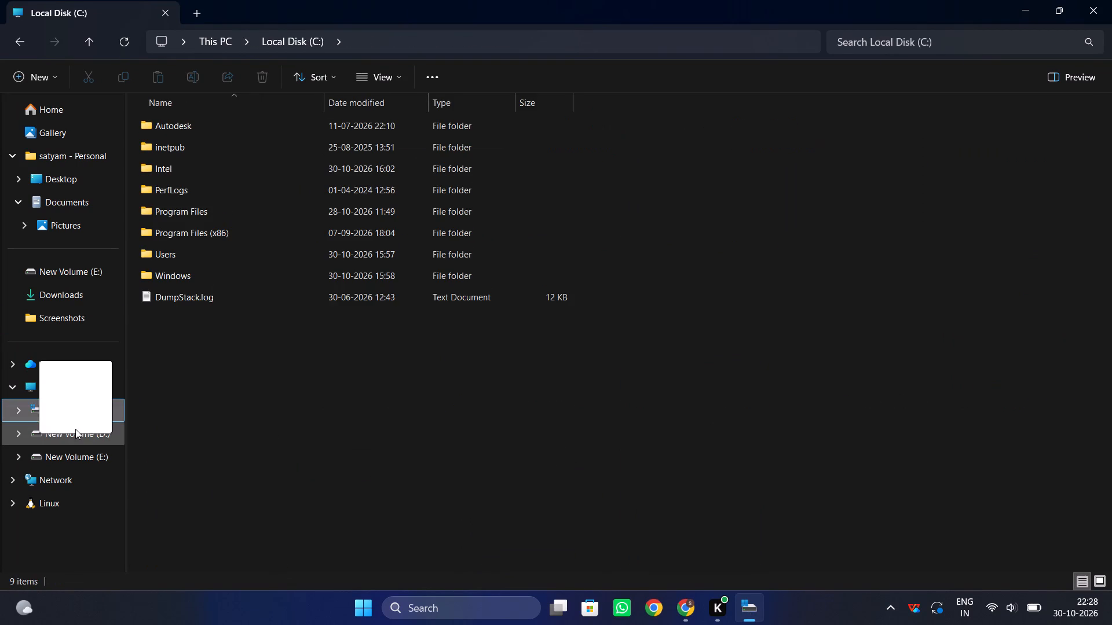
click(75, 437)
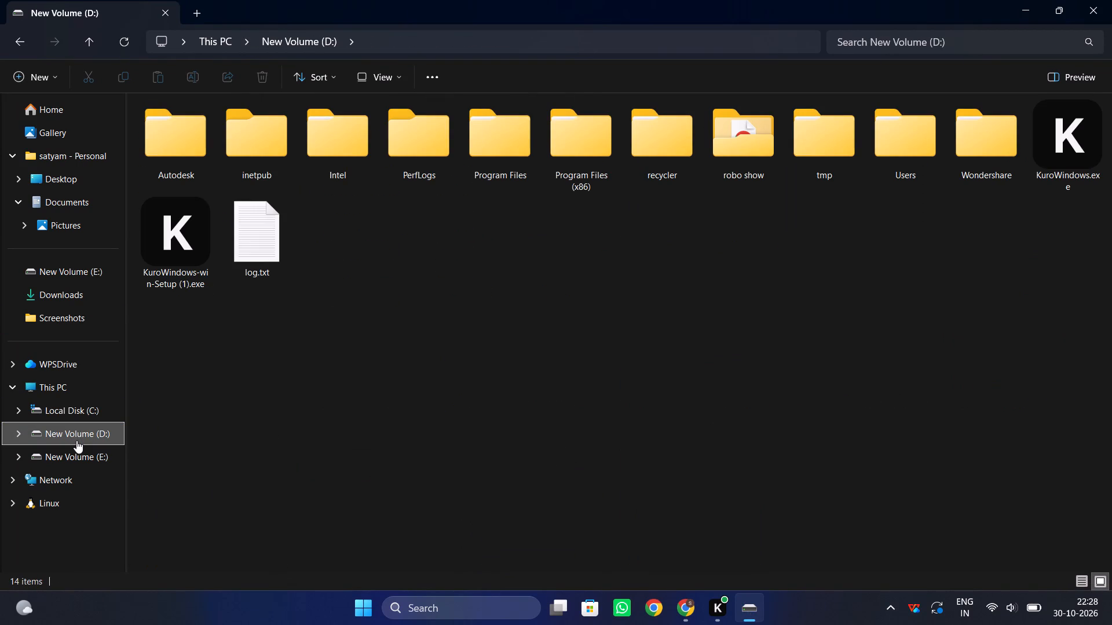
click(157, 239)
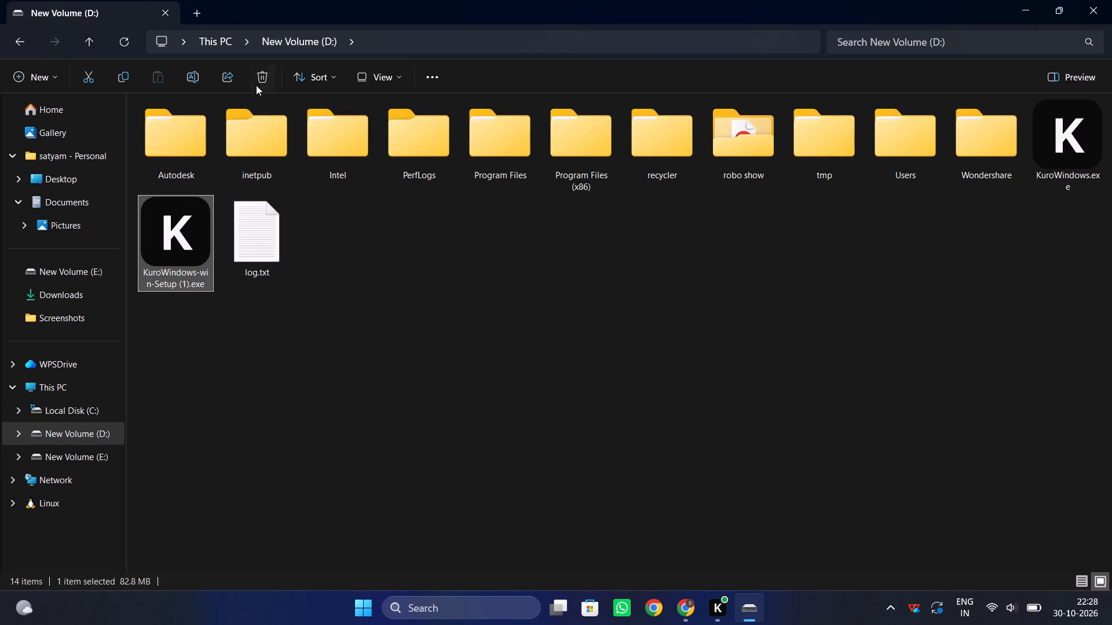
click(259, 79)
Open New Volume (E:) to check its contents.
click(60, 468)
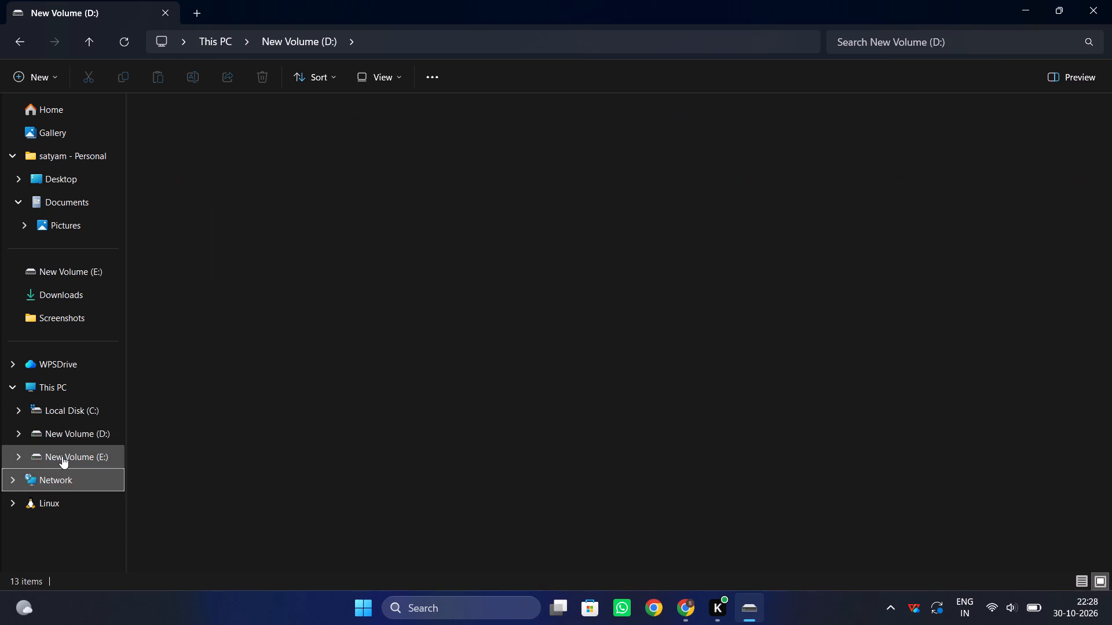
click(62, 456)
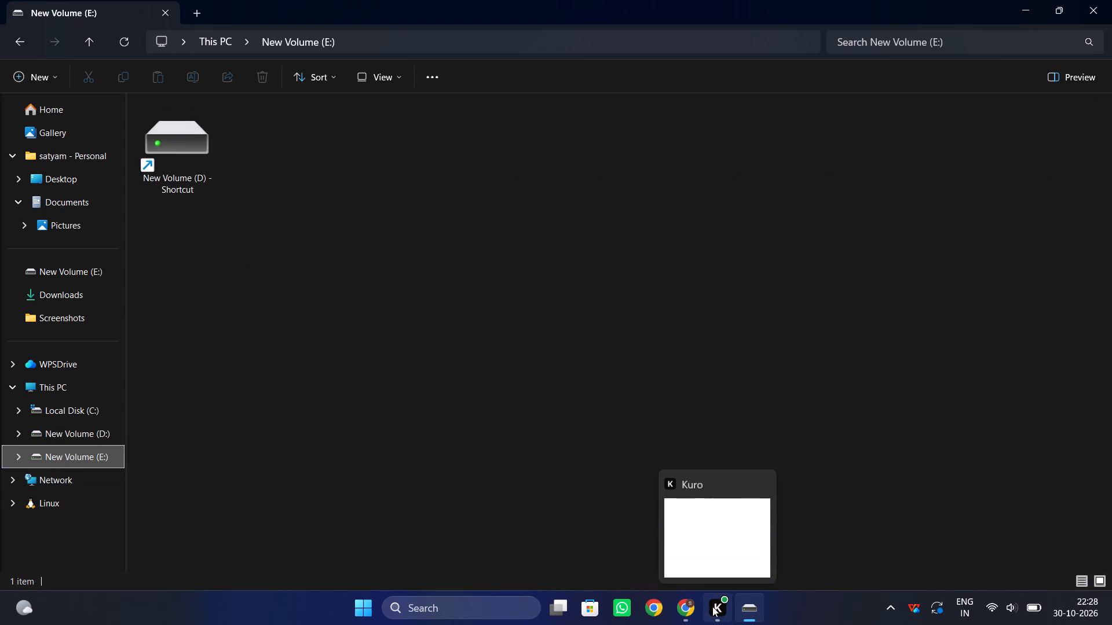
Switch to Chrome and replace the YouTube tab with a new blank tab.
click(693, 608)
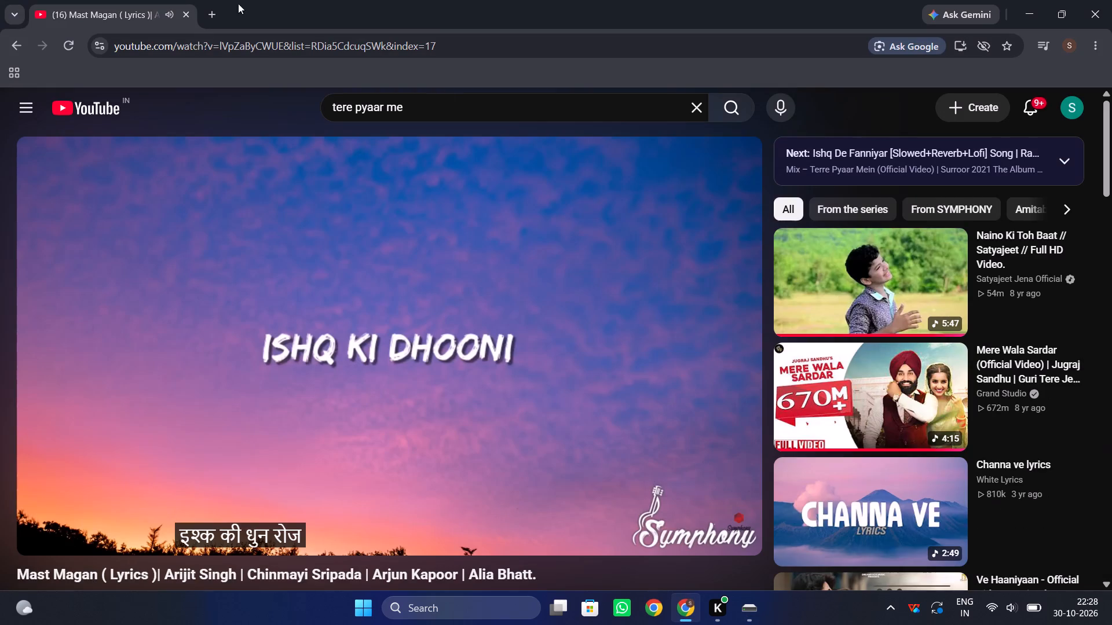
click(217, 12)
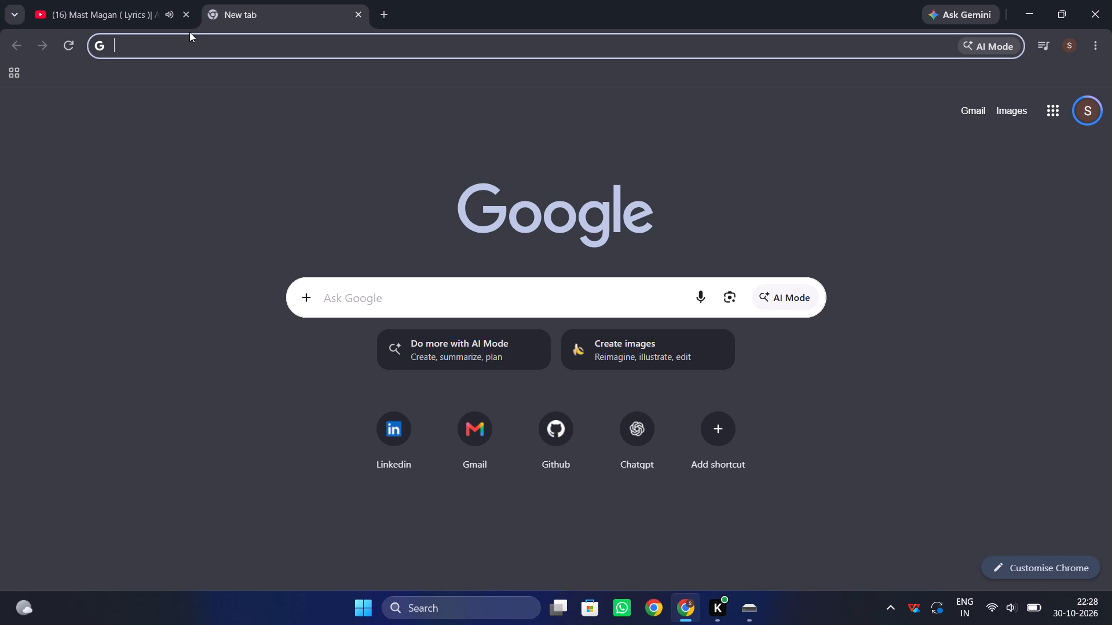
click(184, 12)
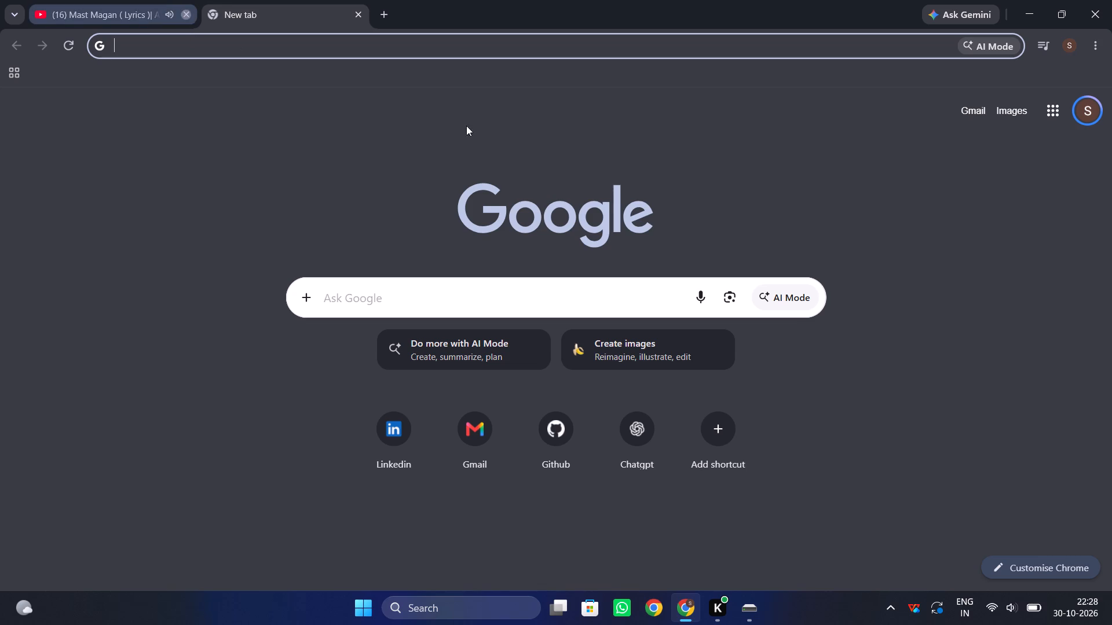
Mute the system sound through the system quick settings.
click(1017, 604)
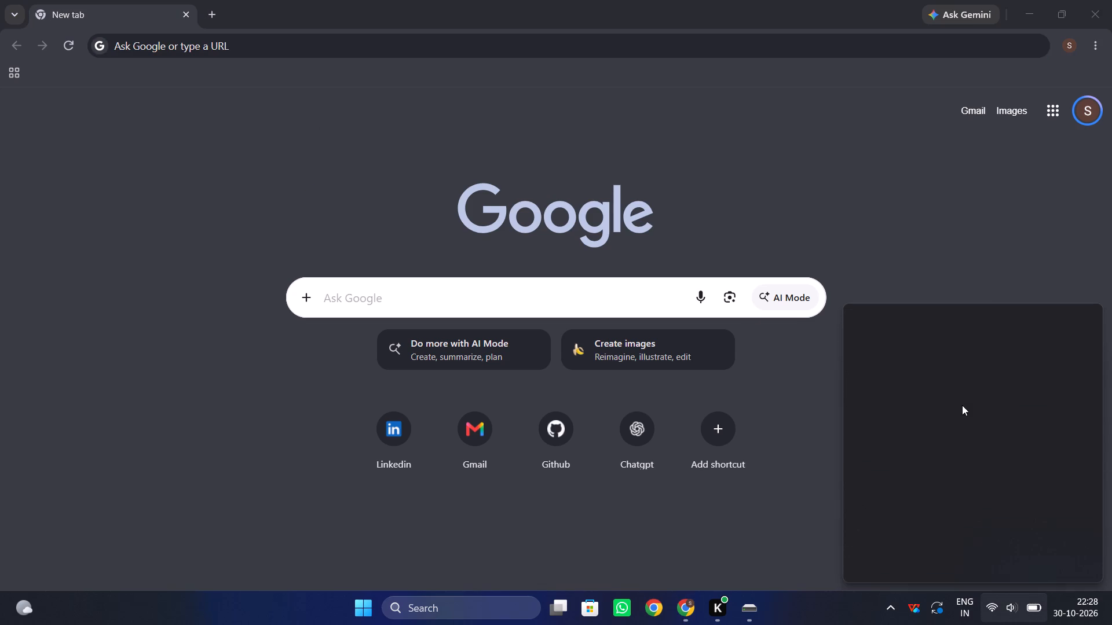
click(941, 343)
click(919, 183)
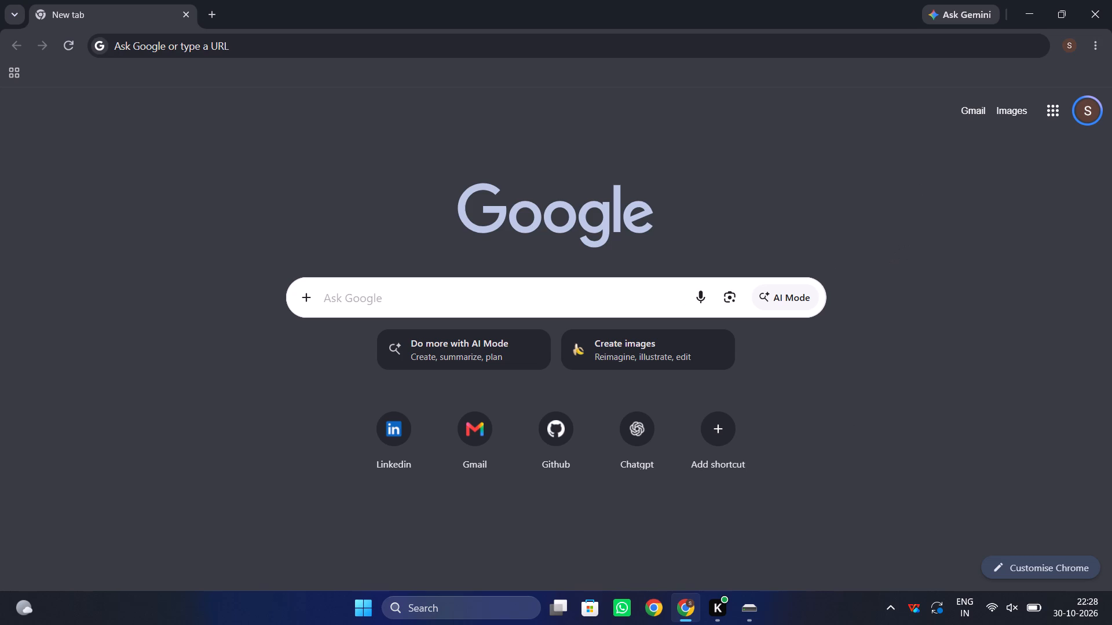
Search Google for canva and open the Canva India website.
click(607, 305)
text(canva)
key(Return)
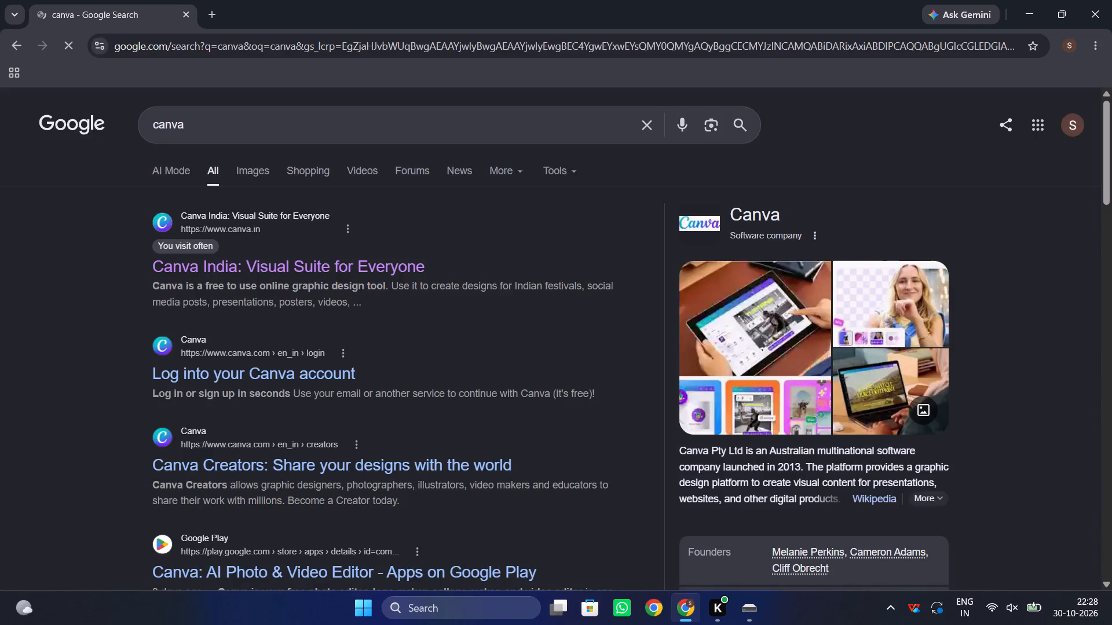
click(317, 262)
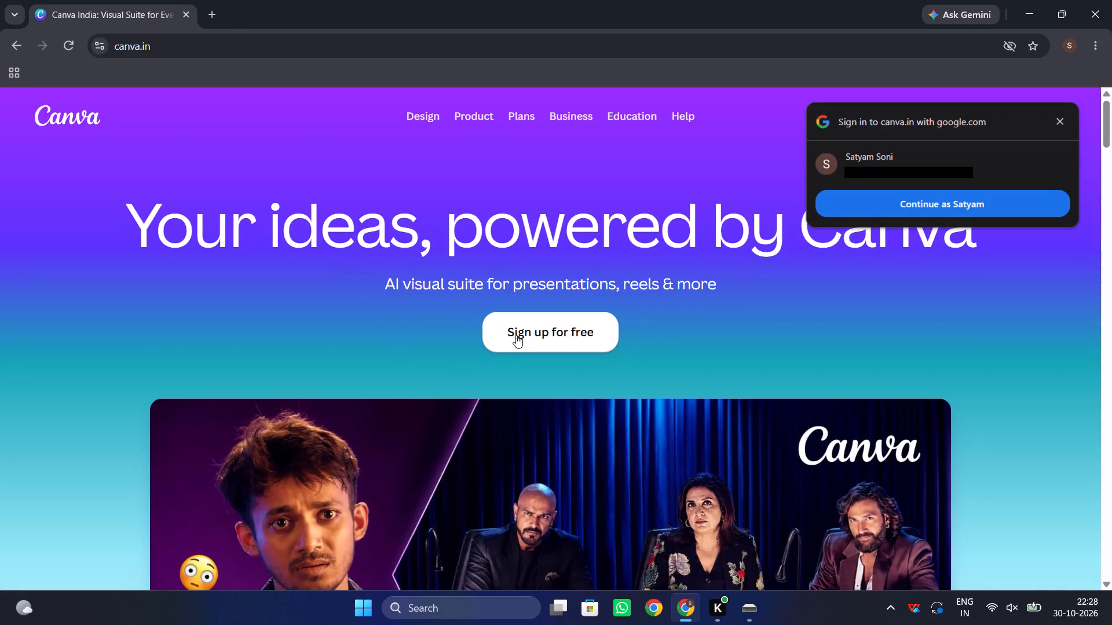
Sign in to Canva with the suggested Google account.
click(926, 197)
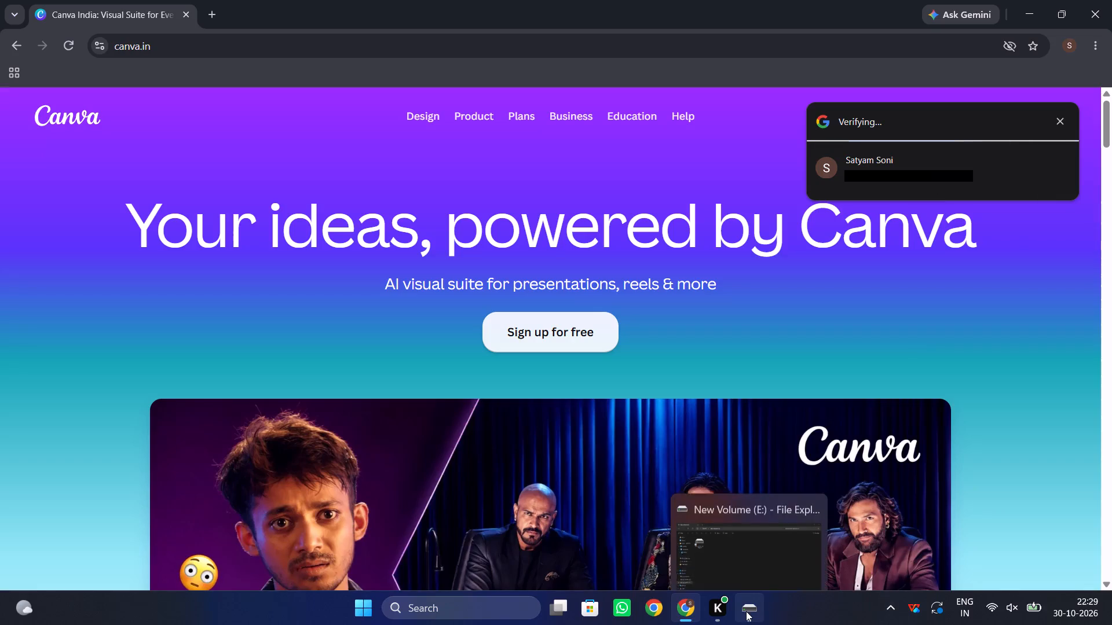
Close the File Explorer window showing New Volume (E:).
click(814, 491)
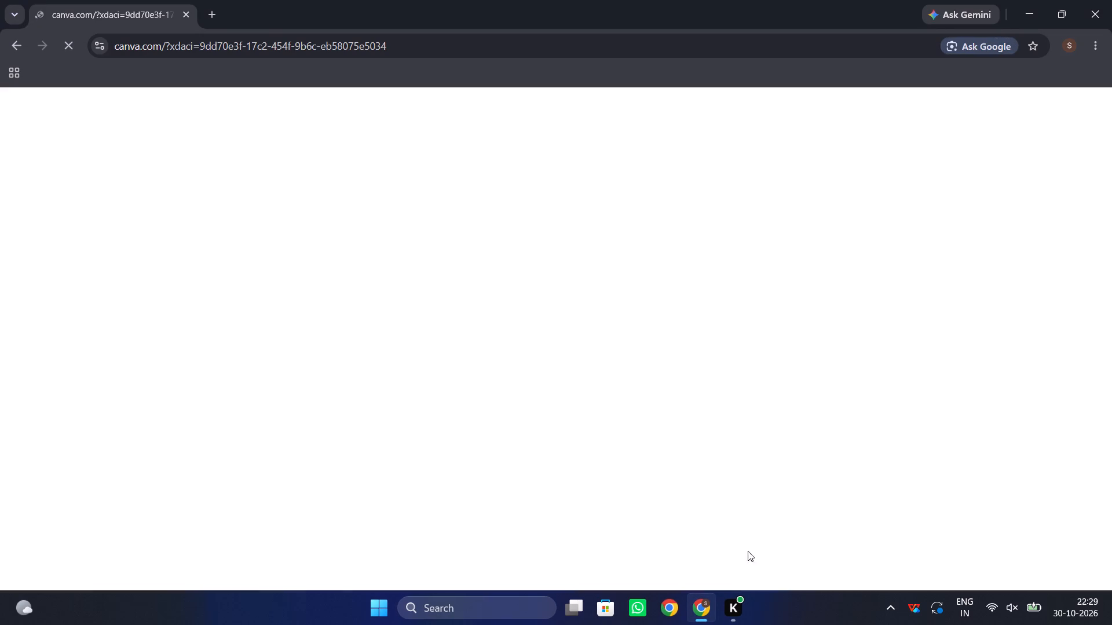
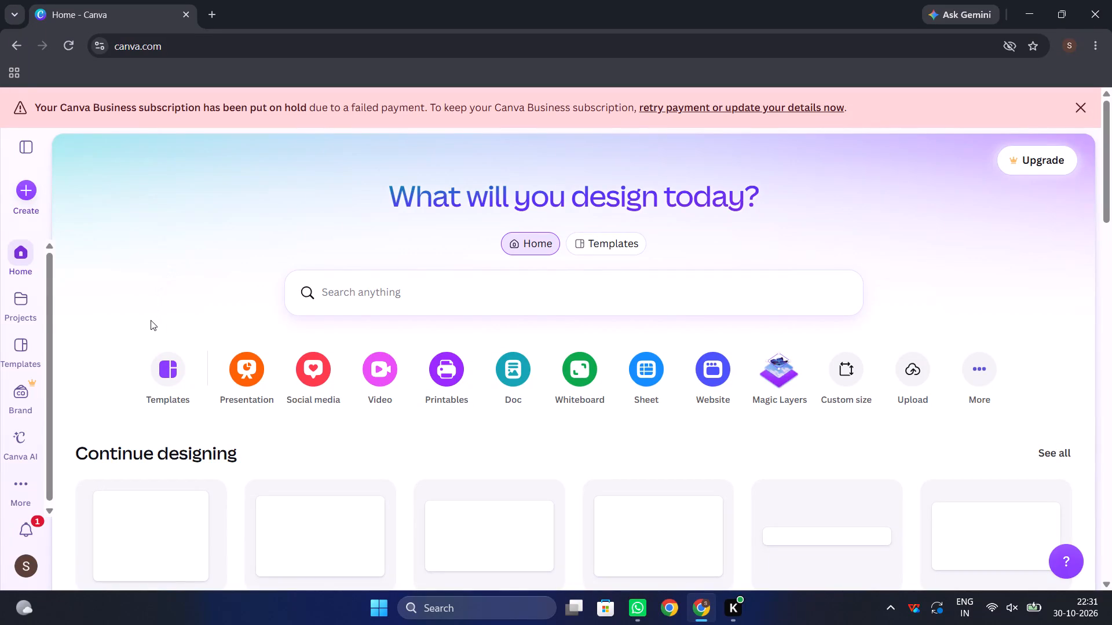
Start a new design with a custom size, opening the width for entry.
click(20, 201)
click(25, 187)
scroll(255, 282, down, 4)
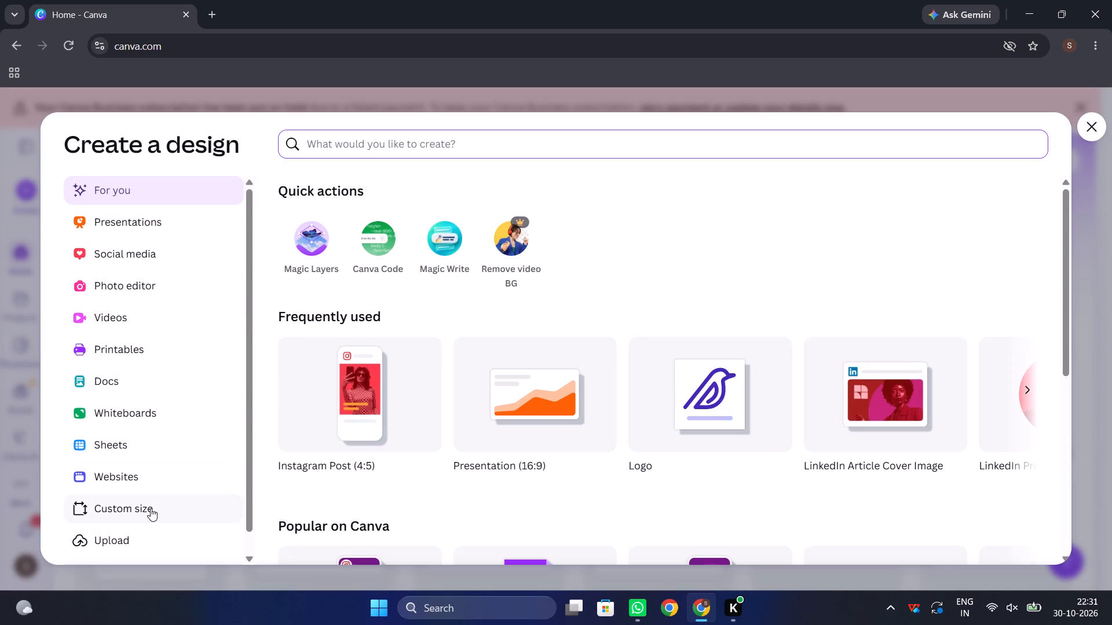
click(151, 508)
click(338, 221)
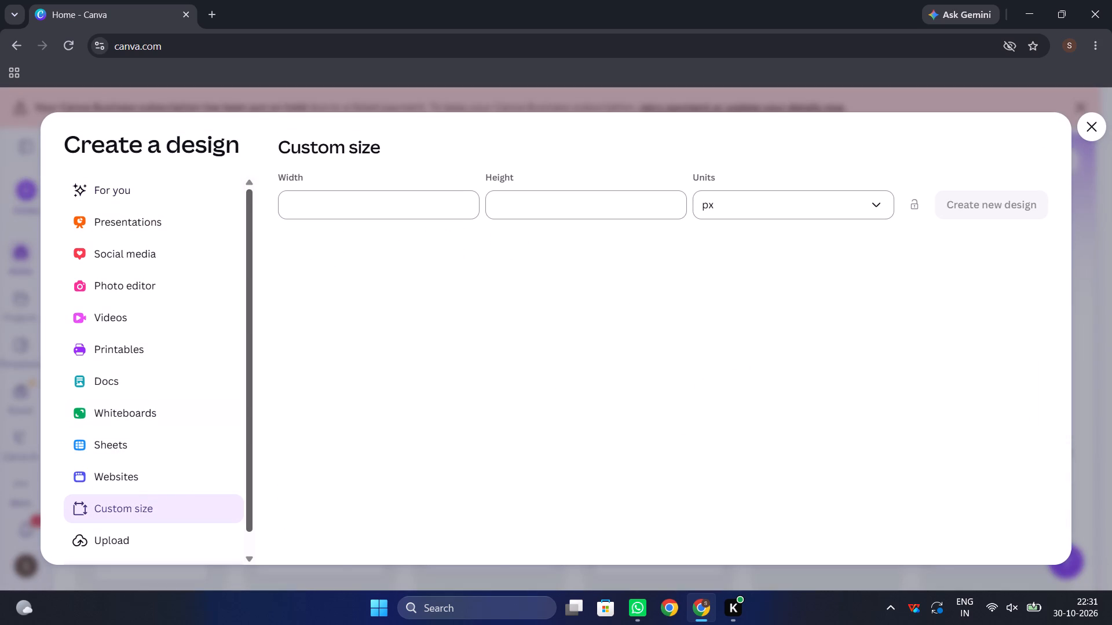
Create a new custom-size design 3 in wide and 4 in high.
click(348, 207)
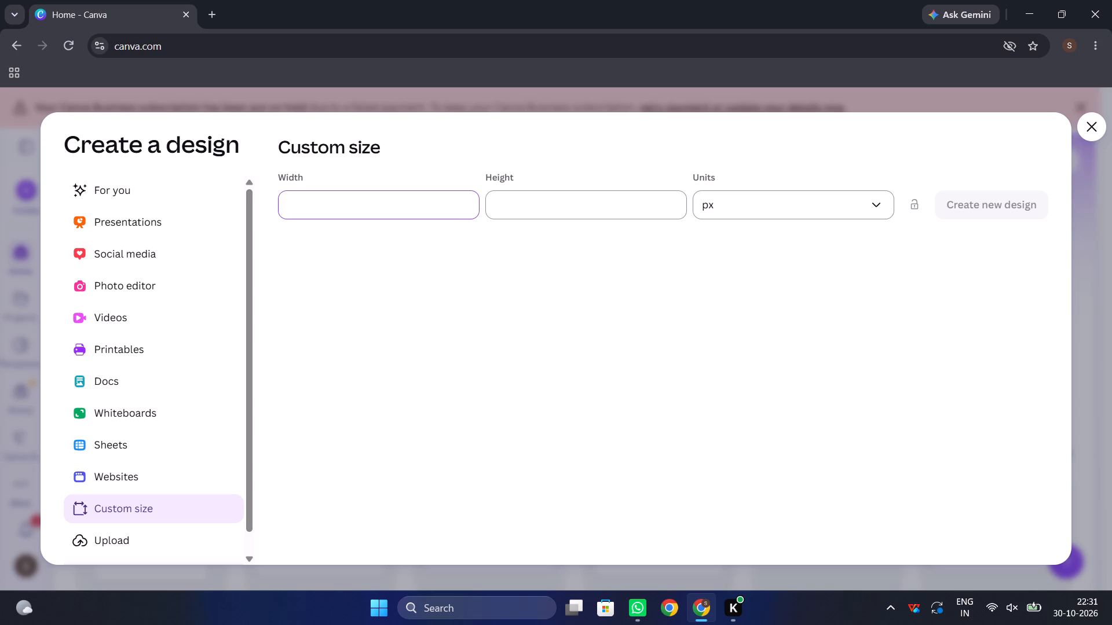
key(3)
click(515, 205)
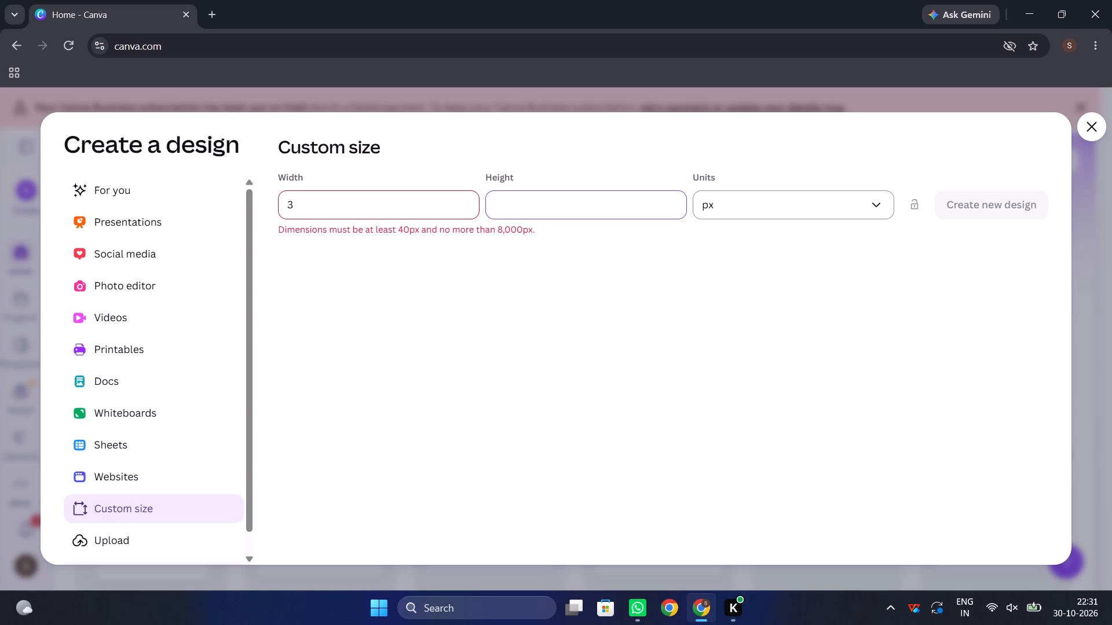
key(4)
click(767, 207)
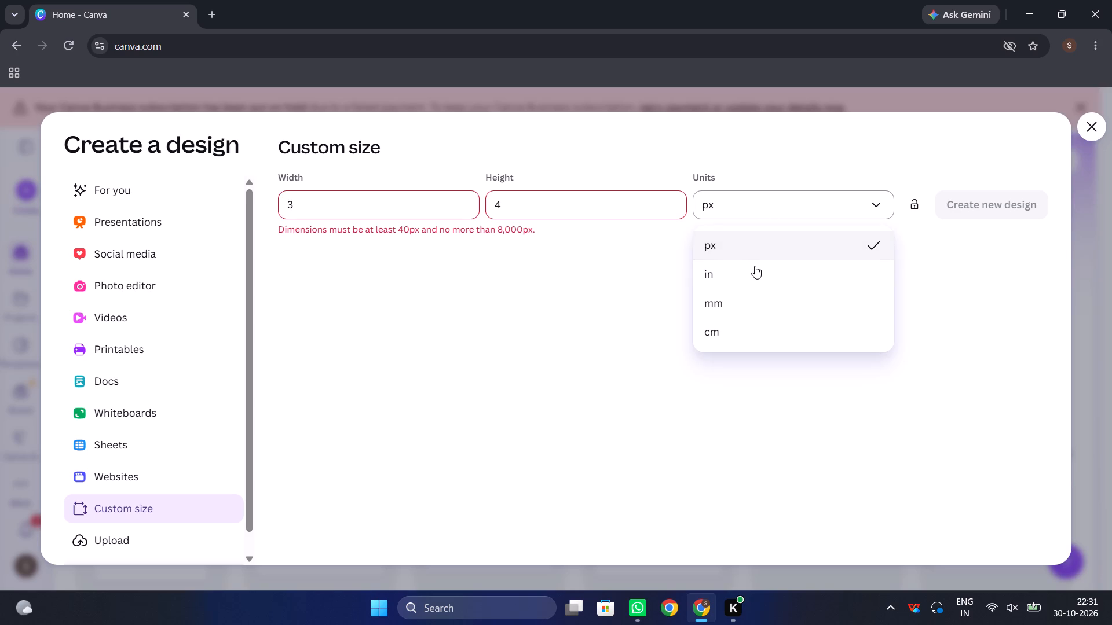
click(752, 274)
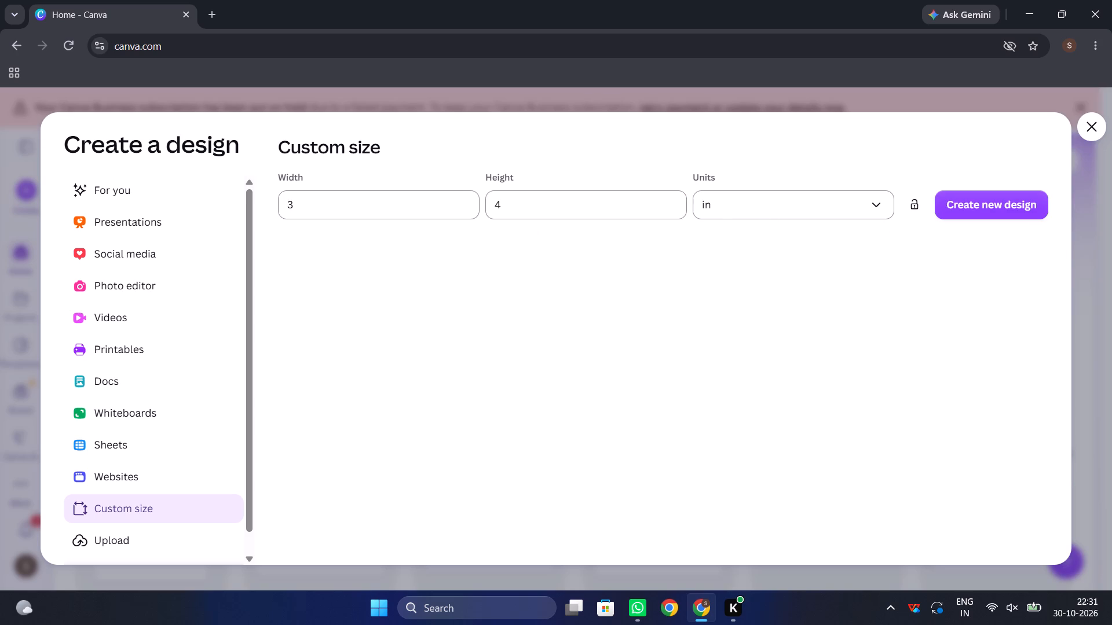
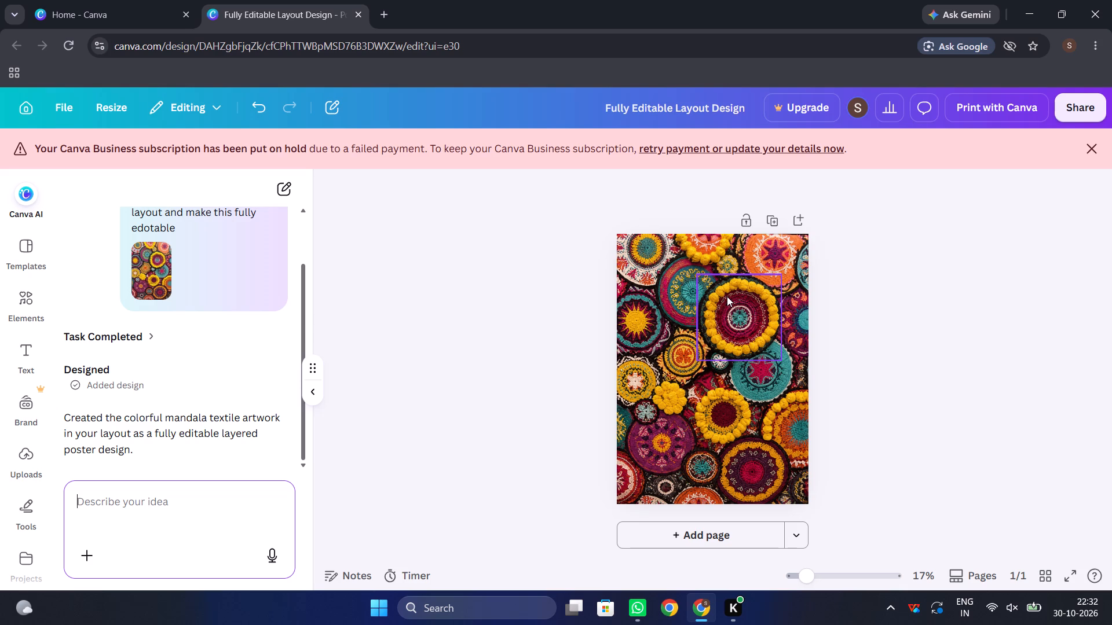
Remove the large yellow-fringed mandala right of the page's upper centre by moving it off the page.
click(755, 276)
drag(746, 292, 480, 294)
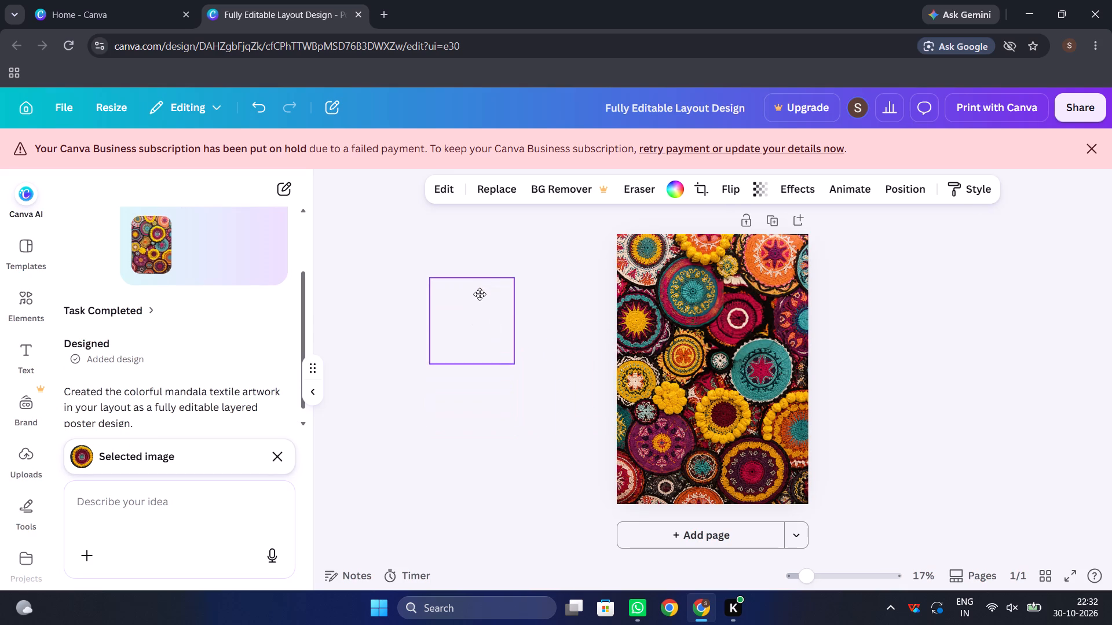
drag(480, 294, 741, 308)
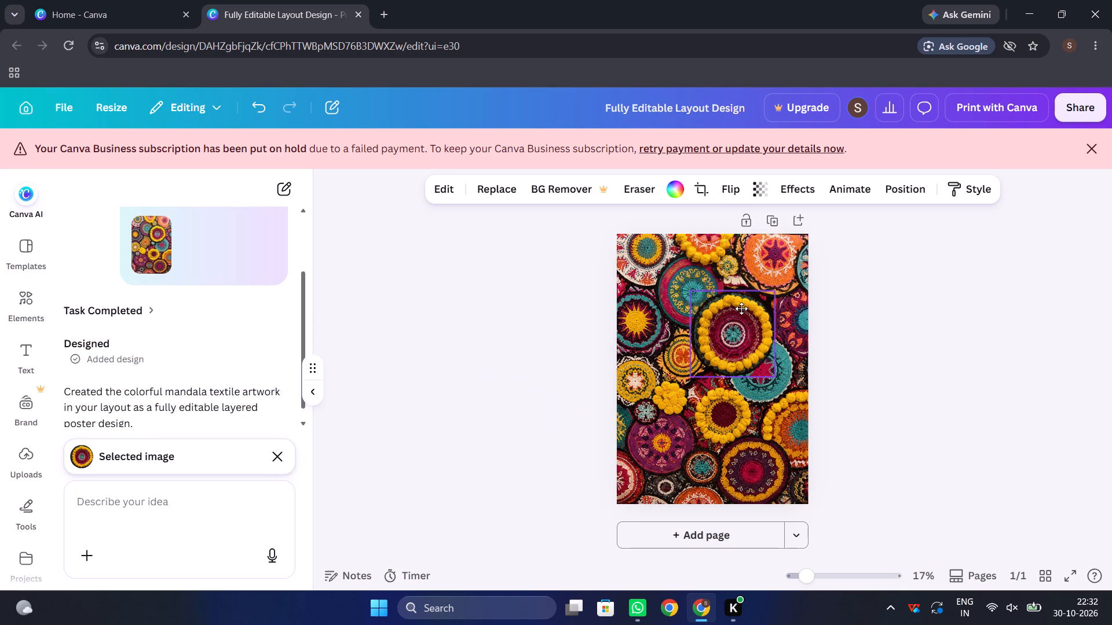
drag(741, 308, 754, 284)
click(872, 336)
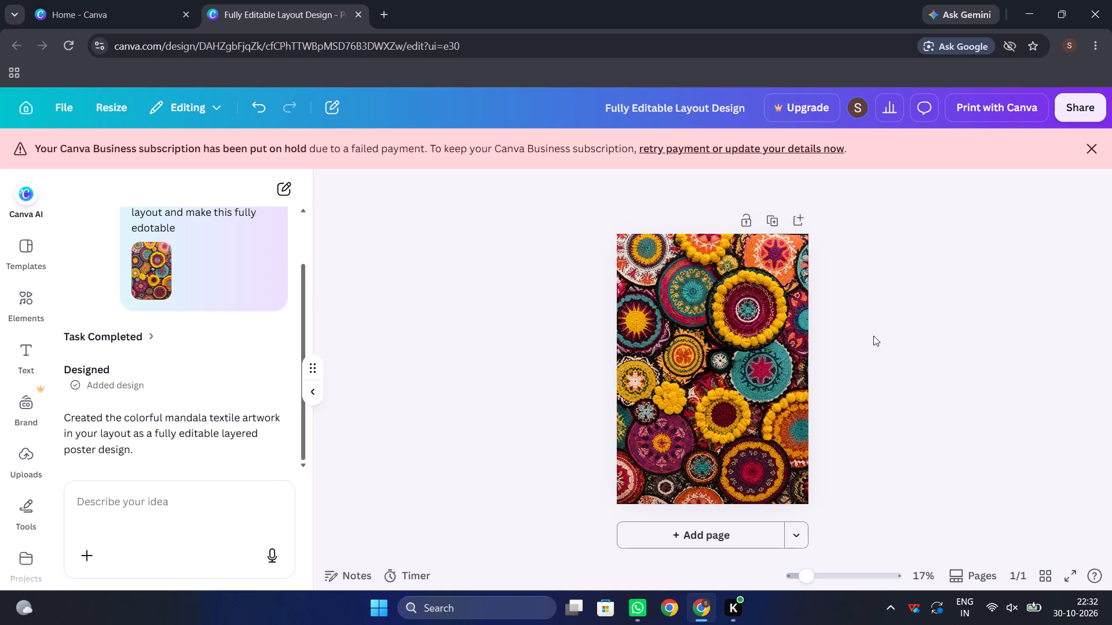
drag(741, 336, 401, 407)
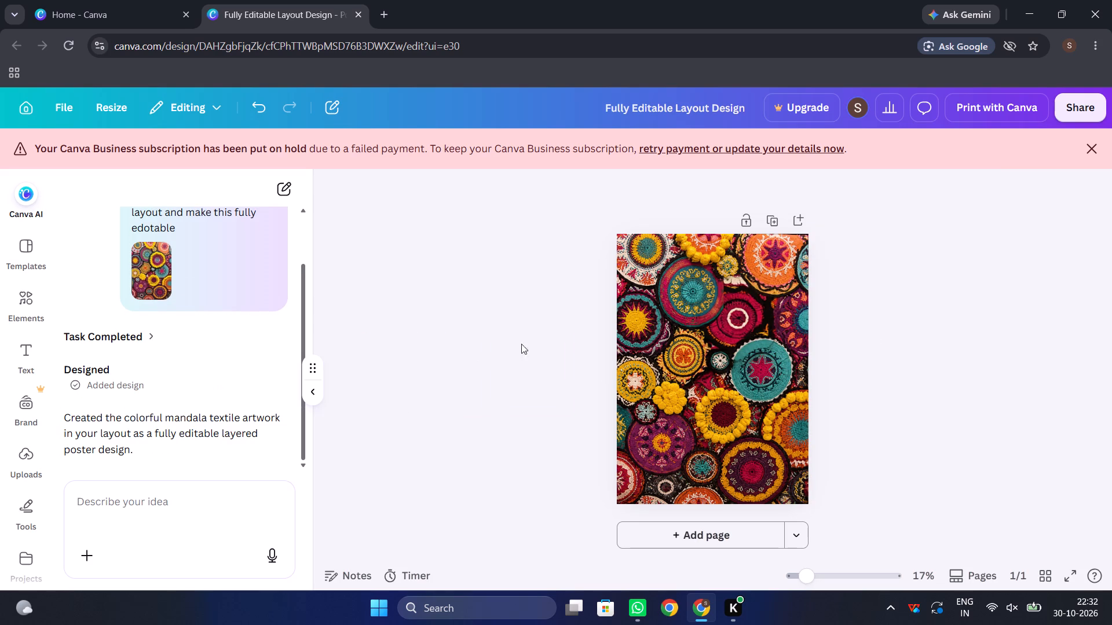
Duplicate the dark mandala with the yellow ring from the page's lower right corner into the emptied spot right of the upper centre.
click(673, 286)
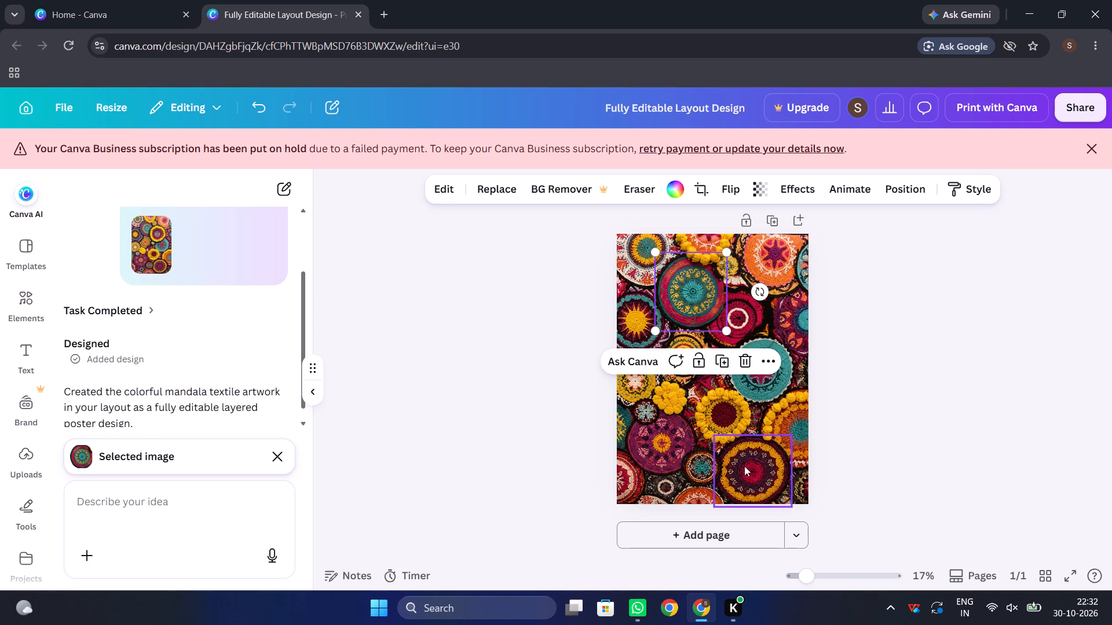
click(749, 472)
key(ctrl+c)
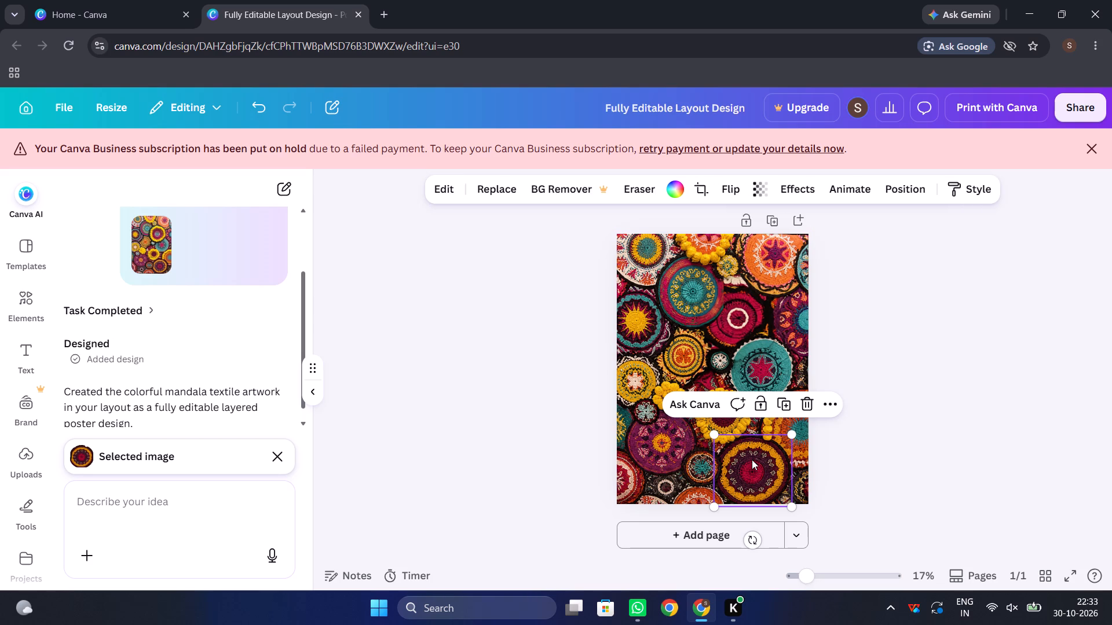
key(ctrl+v)
drag(756, 454, 734, 281)
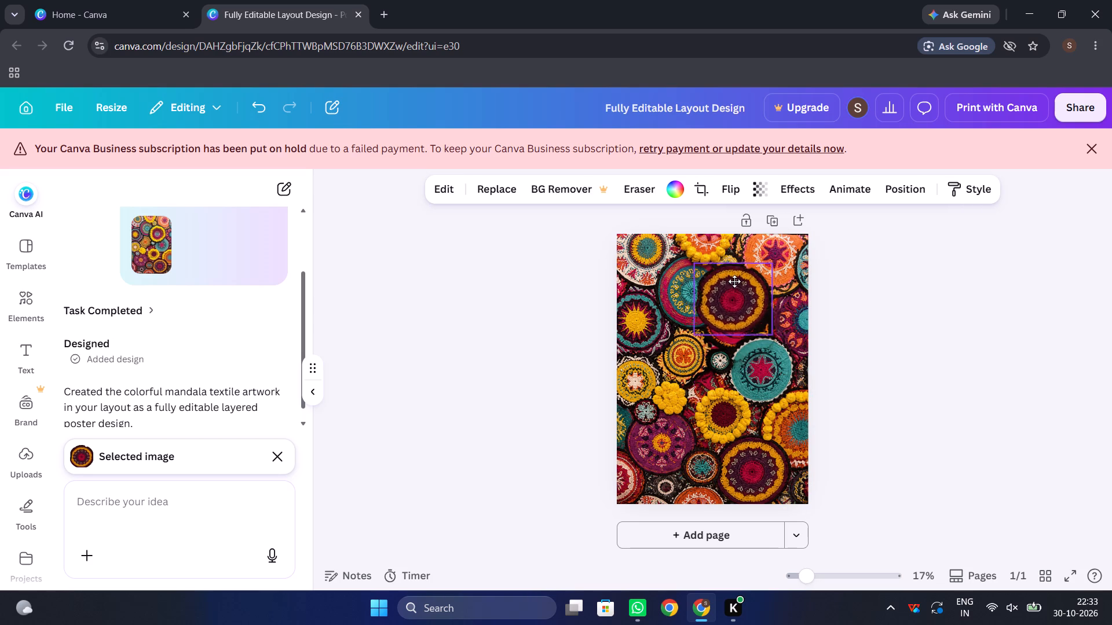
drag(734, 281, 745, 302)
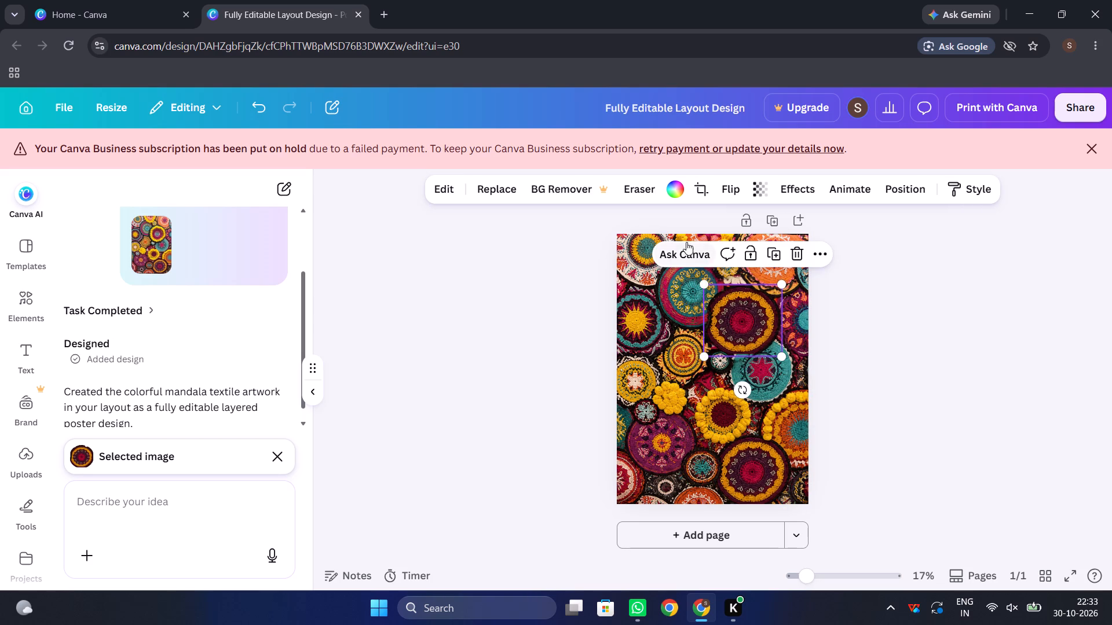
click(447, 297)
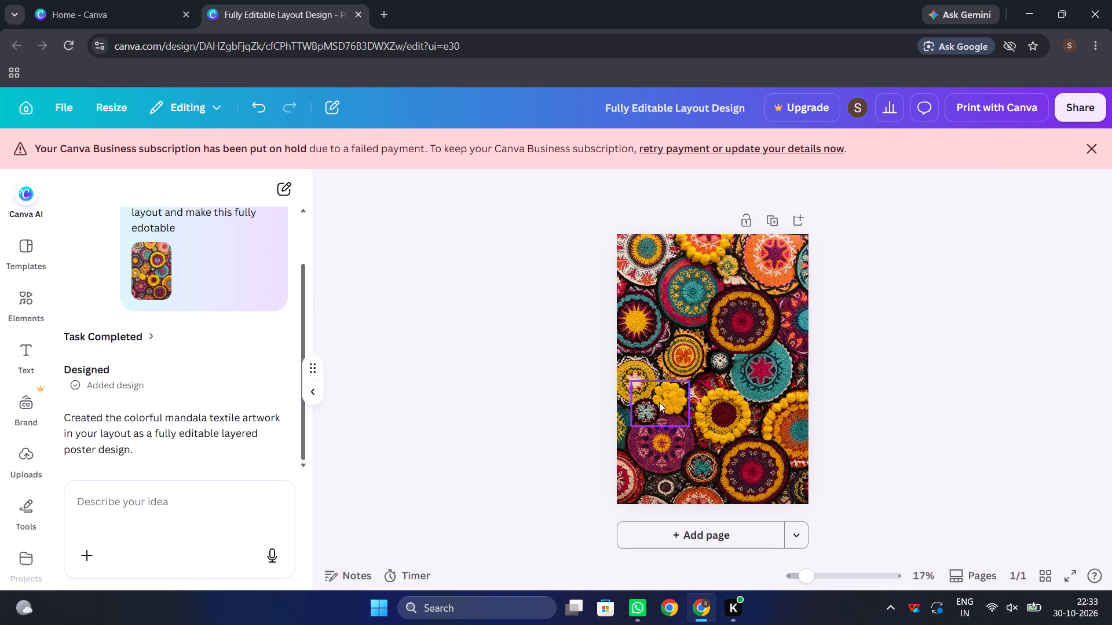
Move the four remaining yellow pompom pieces off the page: lower-left cluster, top-edge fringe, centre flower and right-edge mandala.
drag(671, 399, 544, 443)
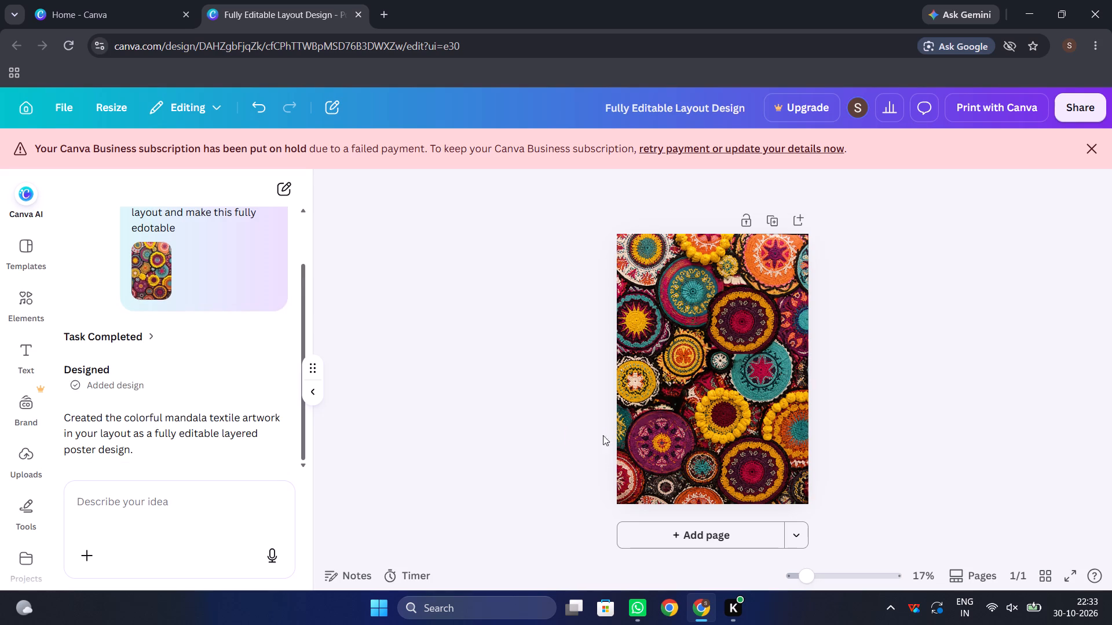
drag(700, 252, 529, 314)
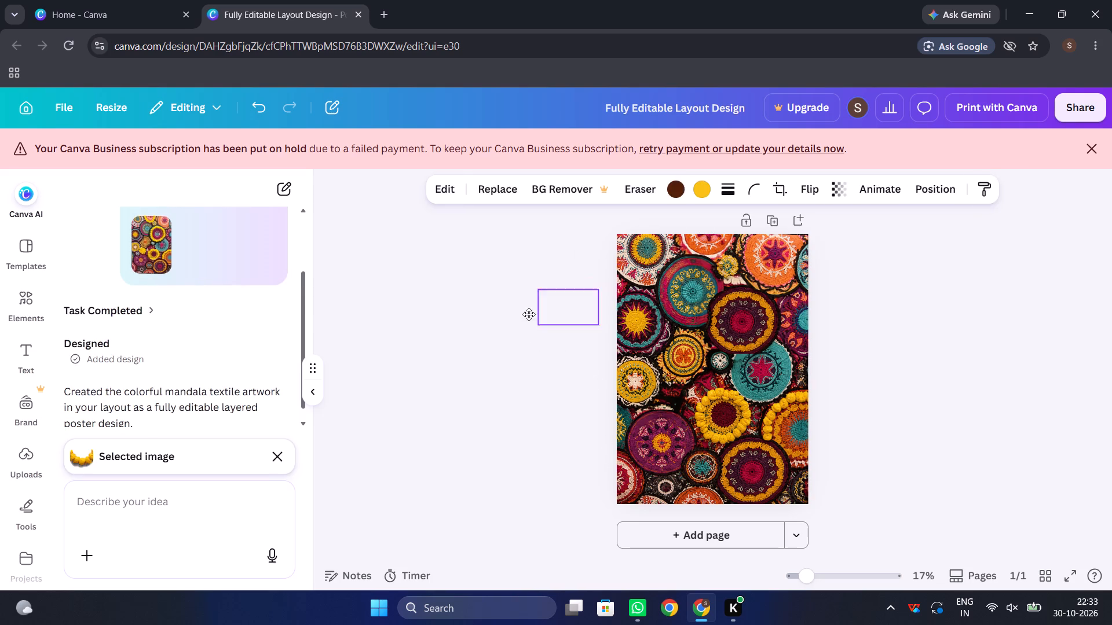
drag(529, 314, 460, 329)
drag(709, 419, 694, 425)
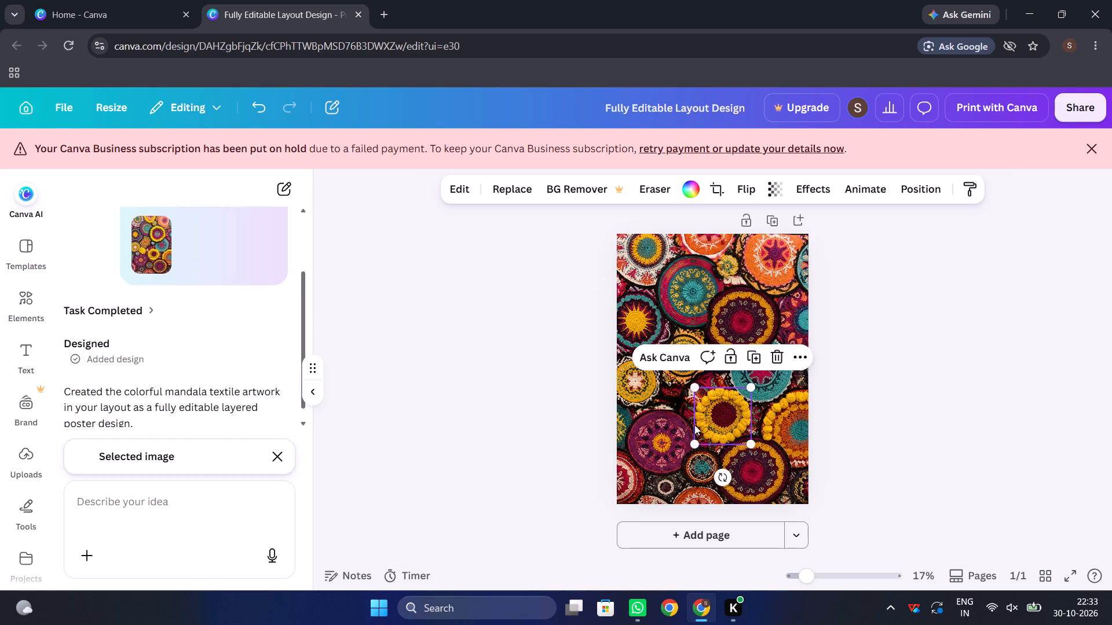
drag(694, 425, 468, 454)
drag(781, 422, 544, 451)
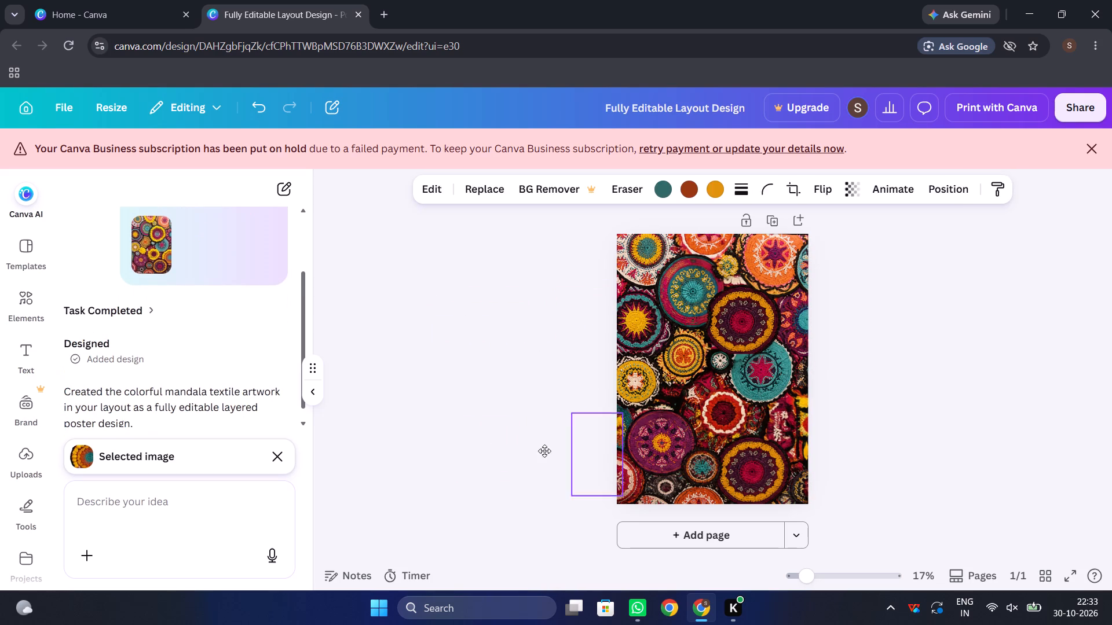
drag(544, 451, 488, 457)
Copy the purple mandala at the page's lower left and place the duplicate at the right edge, above the dark yellow-ringed mandala.
click(659, 453)
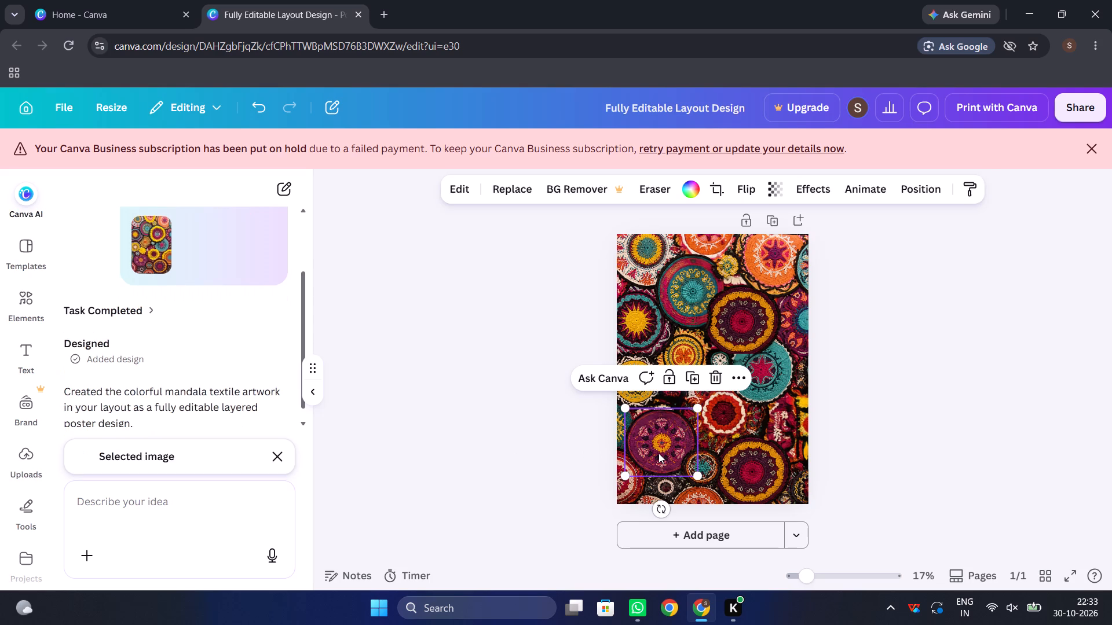
key(ctrl+c)
key(ctrl+v)
drag(657, 447, 767, 435)
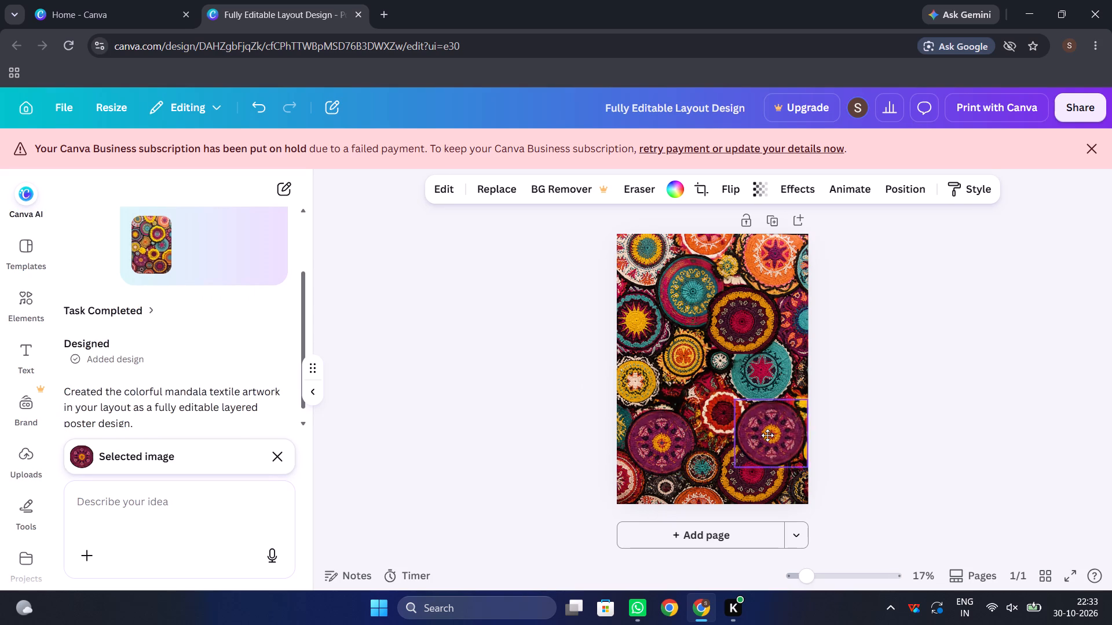
drag(767, 435, 784, 424)
click(966, 382)
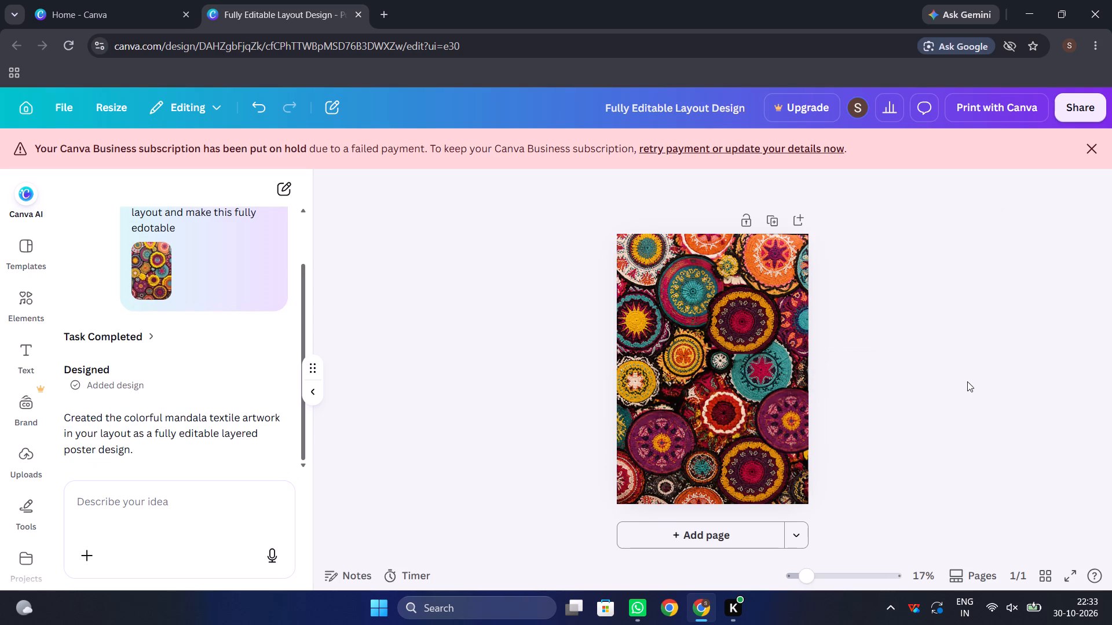
Paste another copy of the purple mandala and place it at the top centre of the page.
key(ctrl+v)
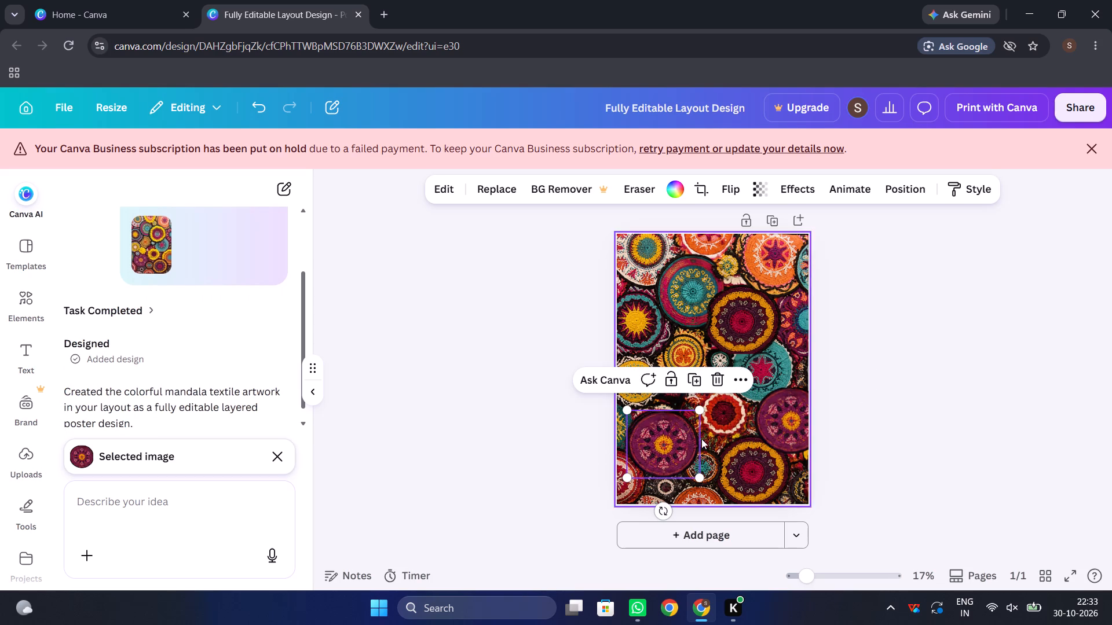
drag(681, 440, 738, 261)
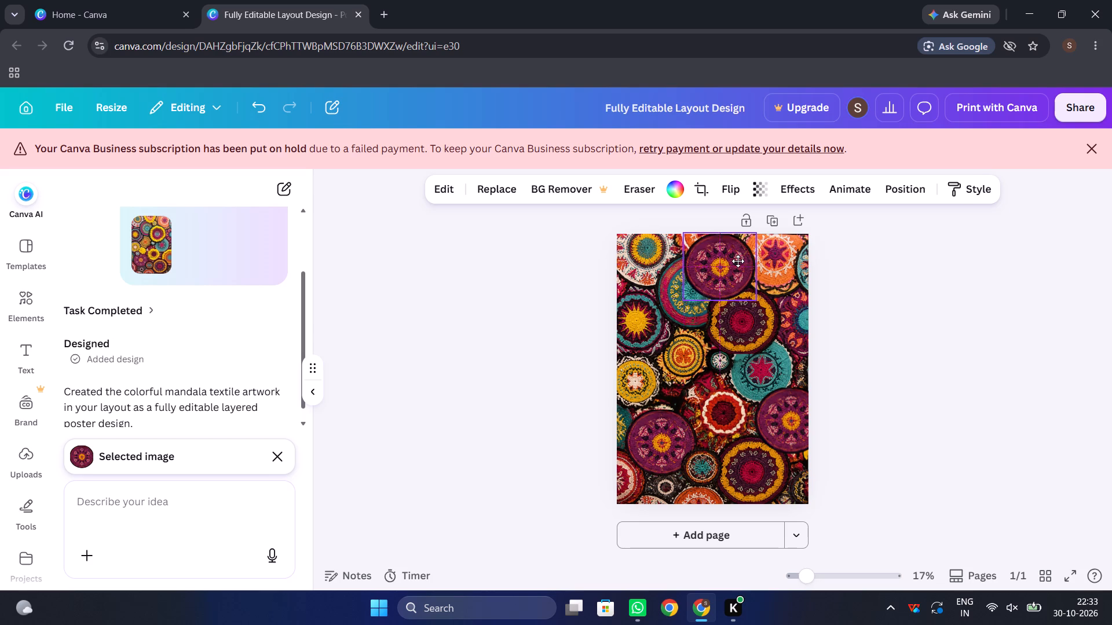
drag(738, 261, 740, 258)
click(930, 304)
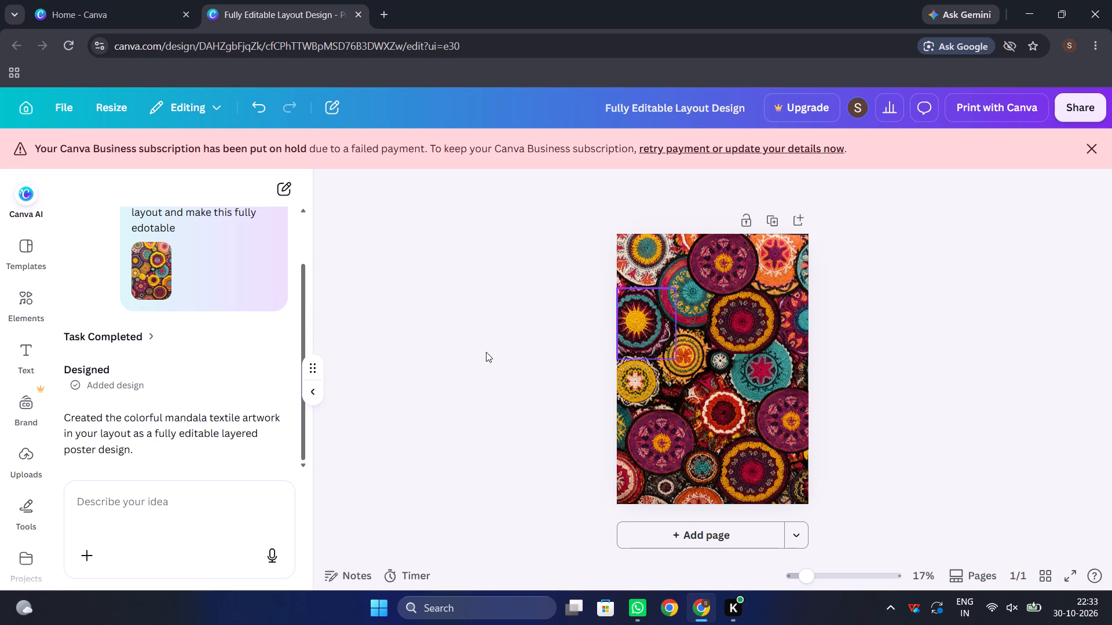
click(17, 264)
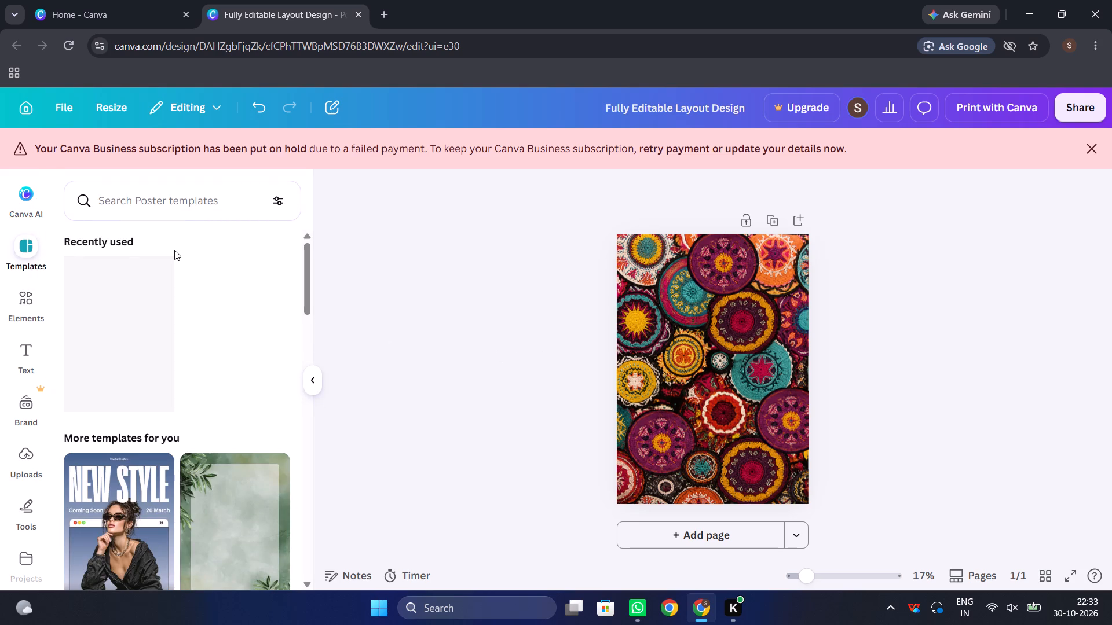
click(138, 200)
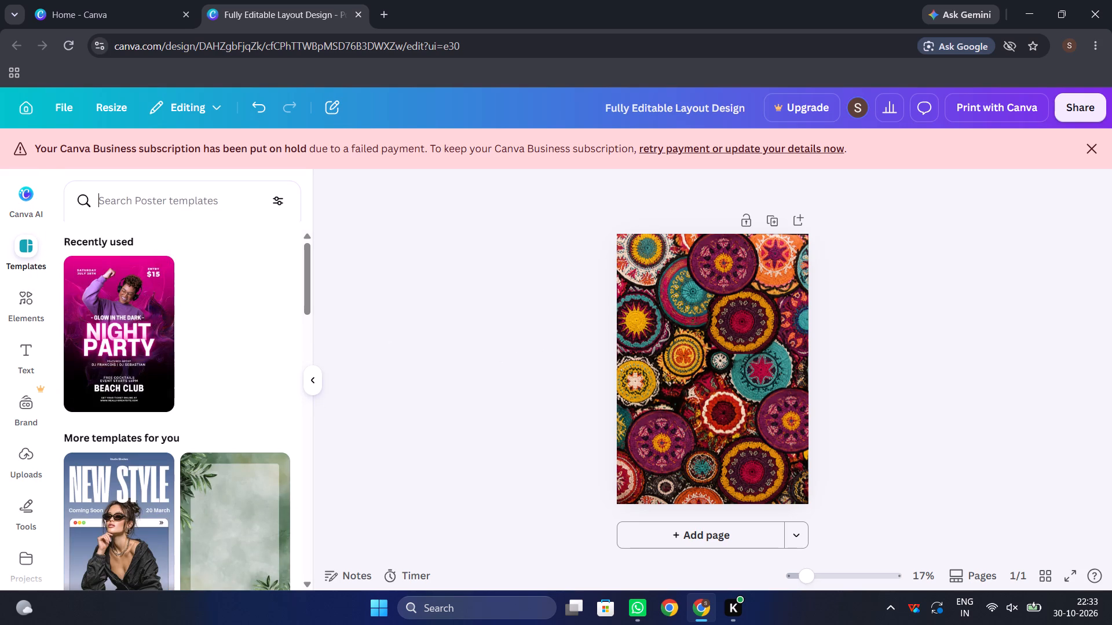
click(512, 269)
Browse the basic shapes and the recently used shapes in the elements library for one to place on the pattern.
click(20, 299)
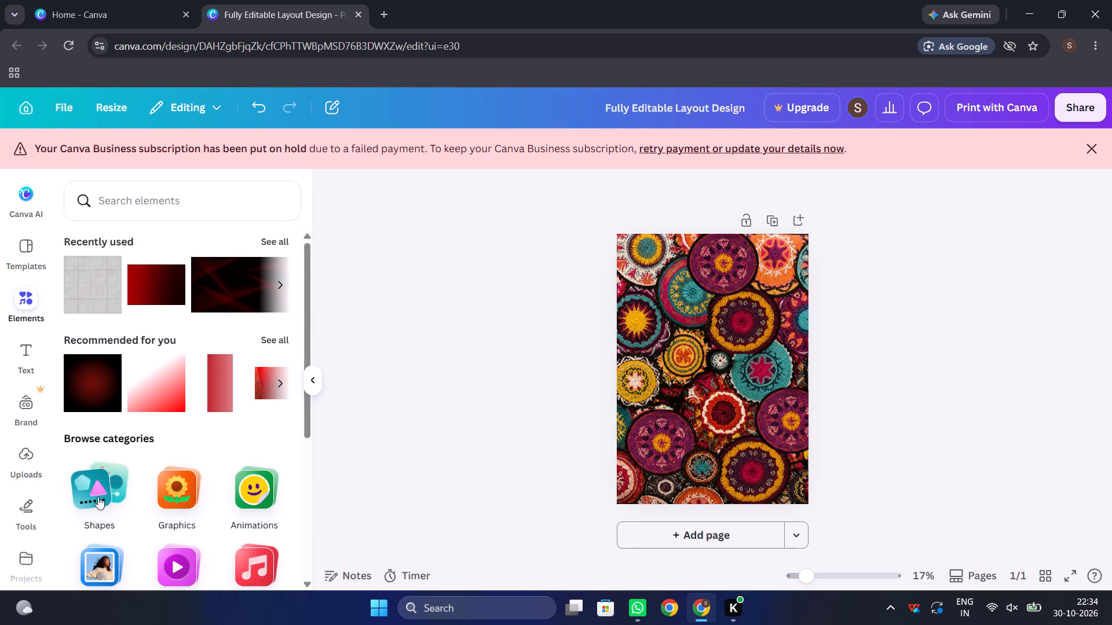
click(98, 497)
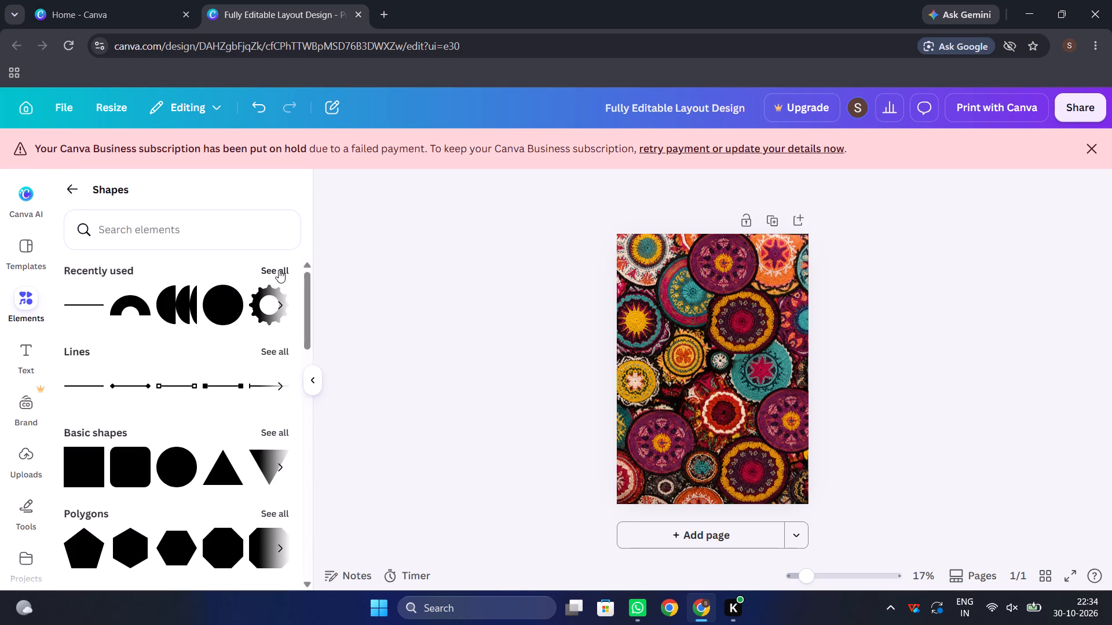
click(272, 431)
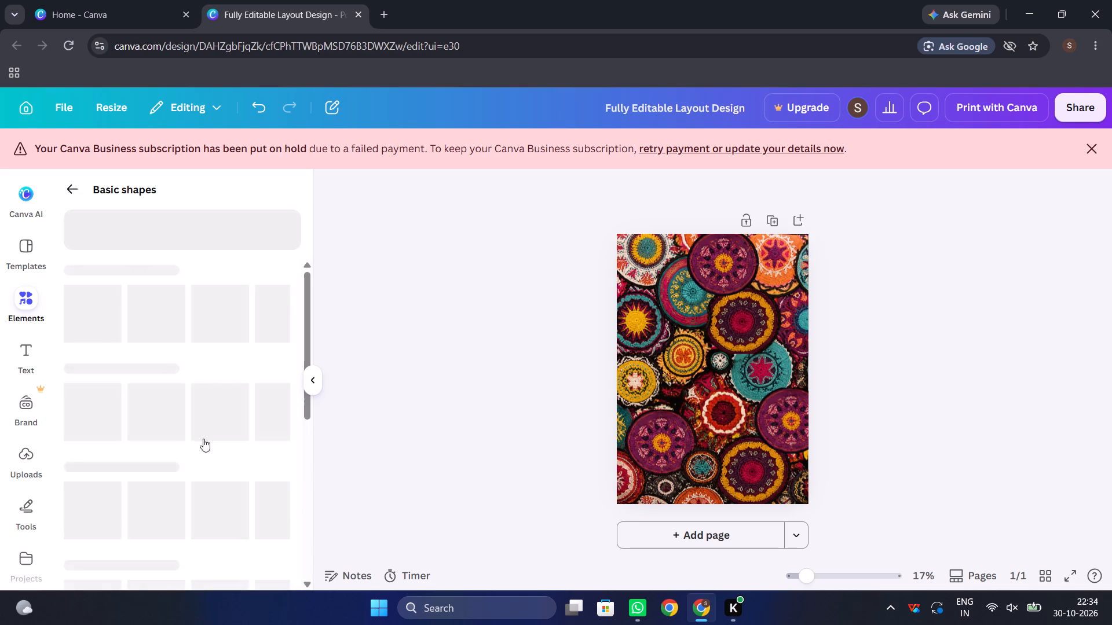
scroll(203, 435, down, 1)
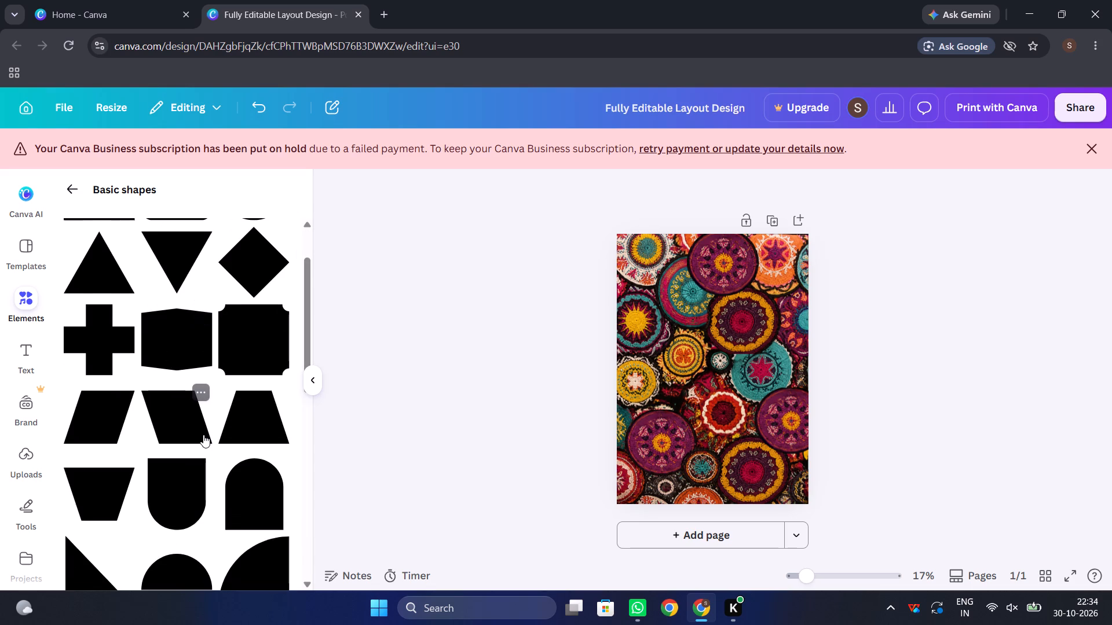
scroll(203, 435, down, 1)
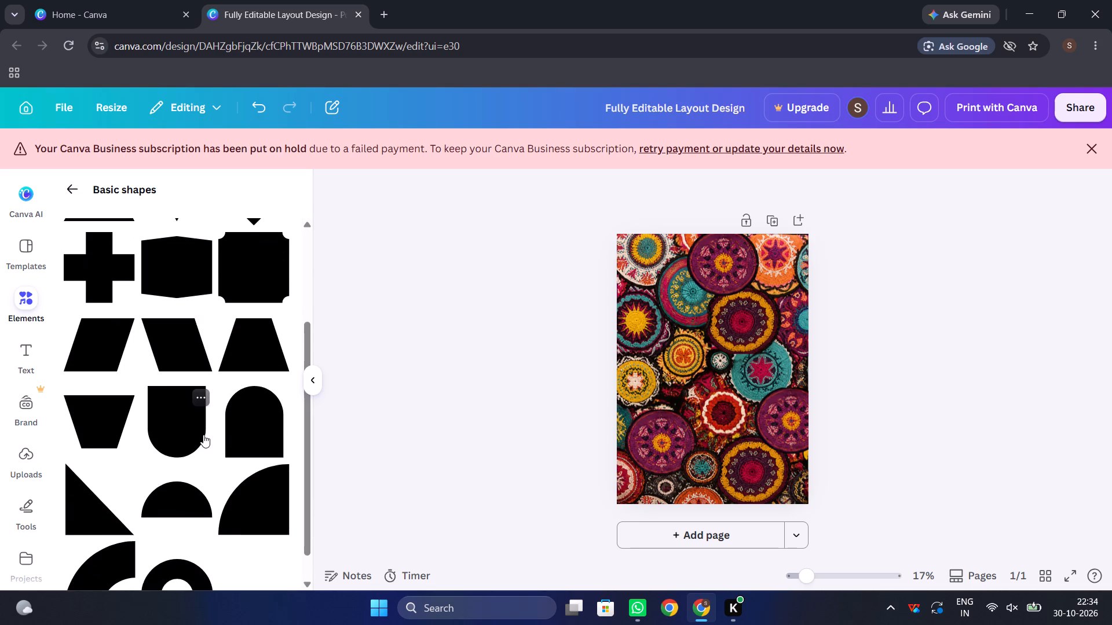
scroll(203, 435, down, 1)
scroll(203, 435, up, 2)
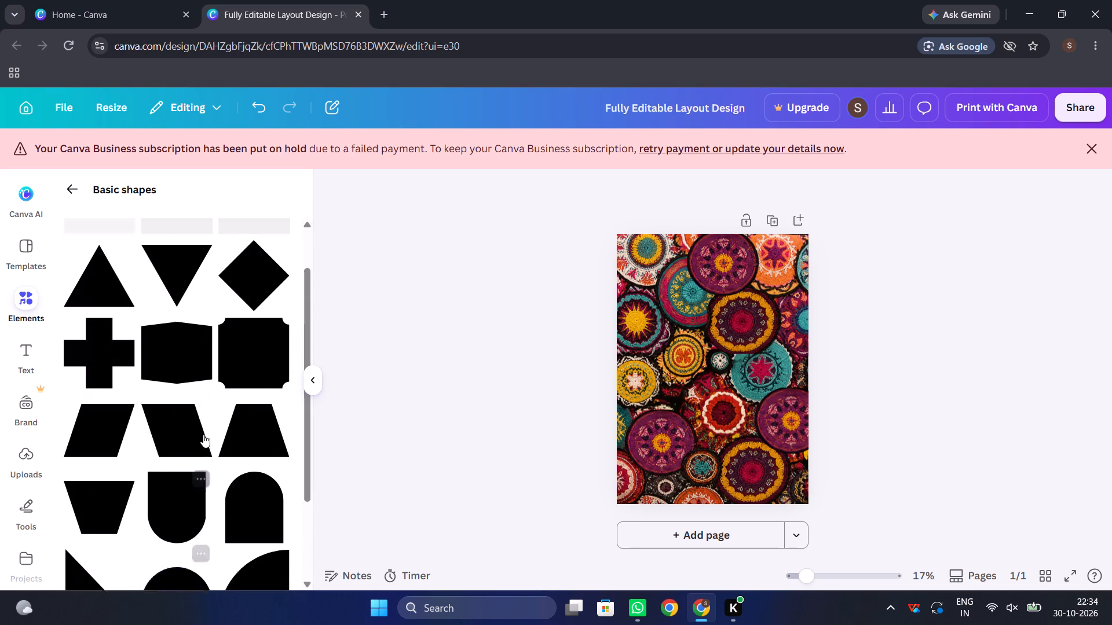
scroll(203, 435, up, 1)
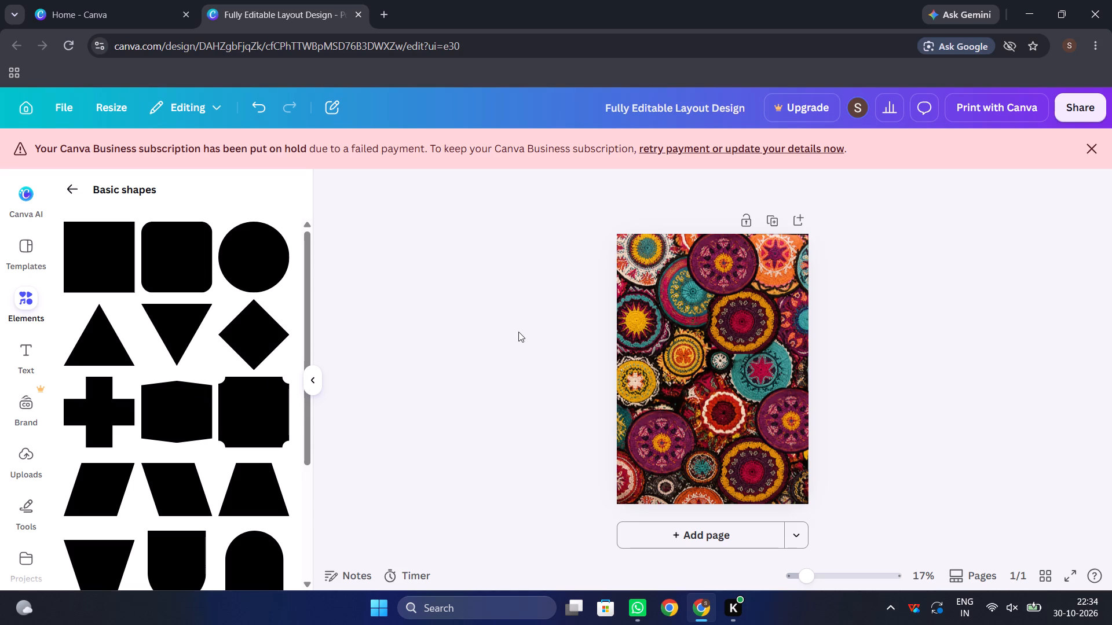
click(65, 189)
click(279, 261)
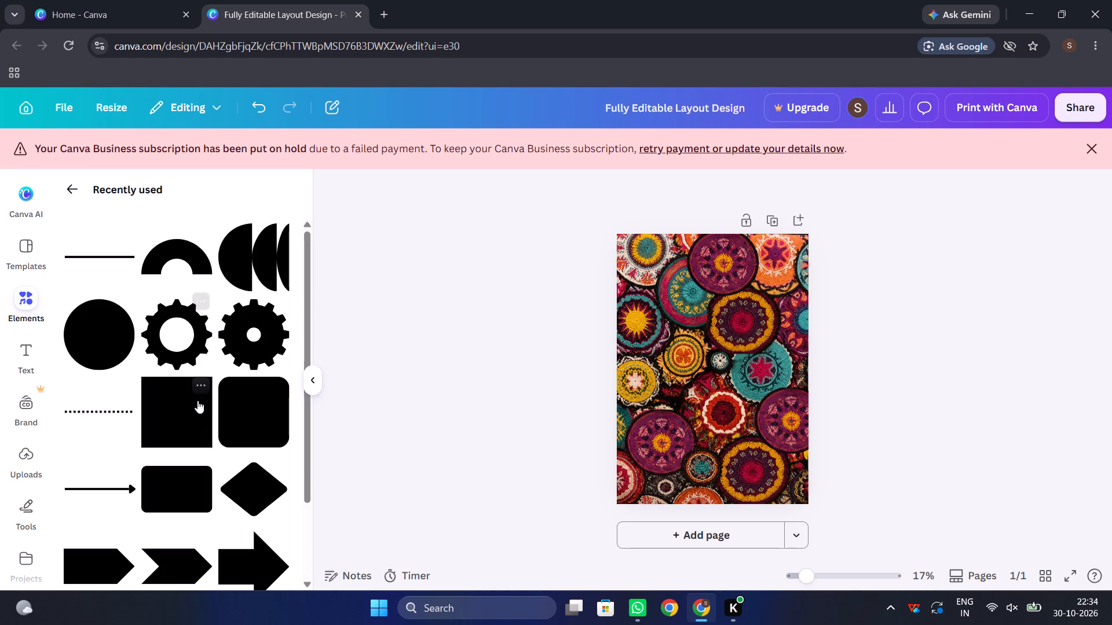
scroll(200, 474, down, 2)
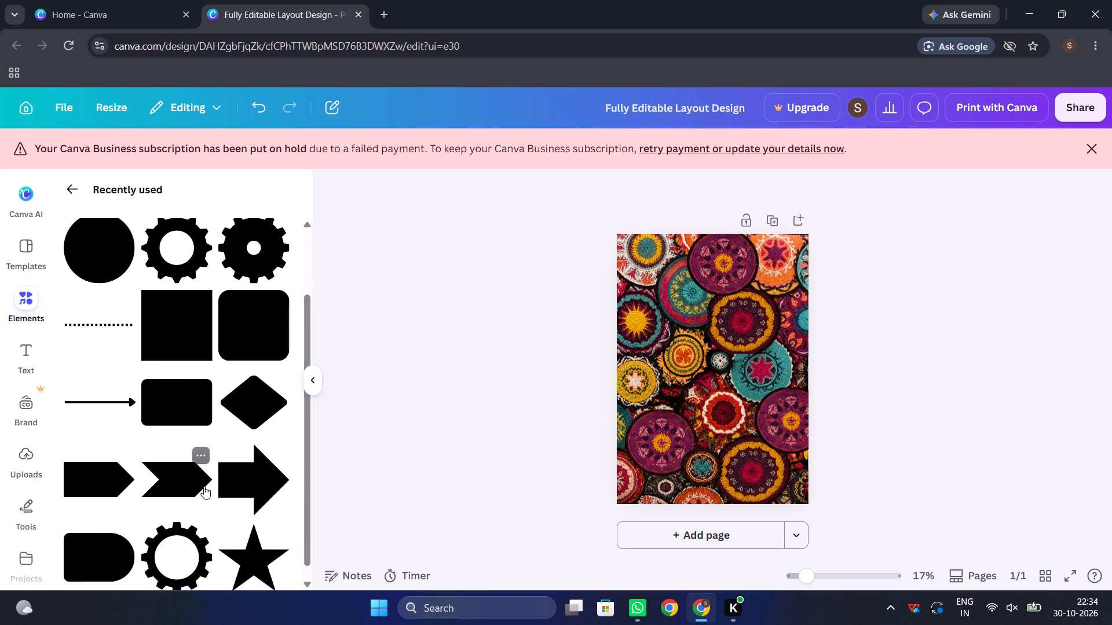
scroll(204, 486, down, 5)
scroll(204, 486, up, 7)
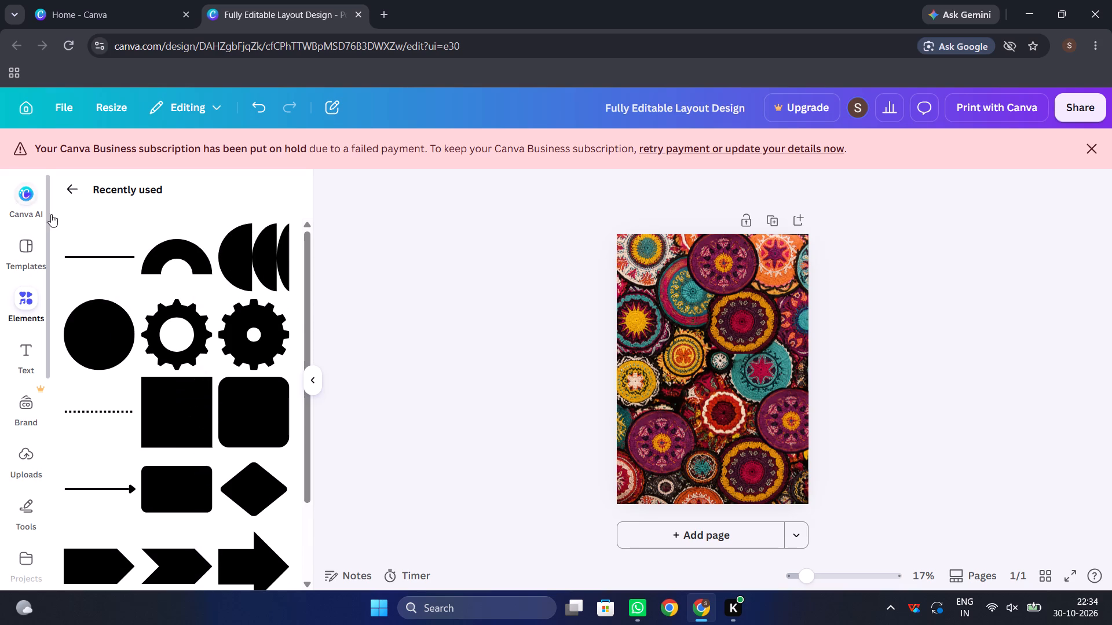
Add the solid block with two cut opposite corners from the abstract shapes collection to the page.
click(69, 187)
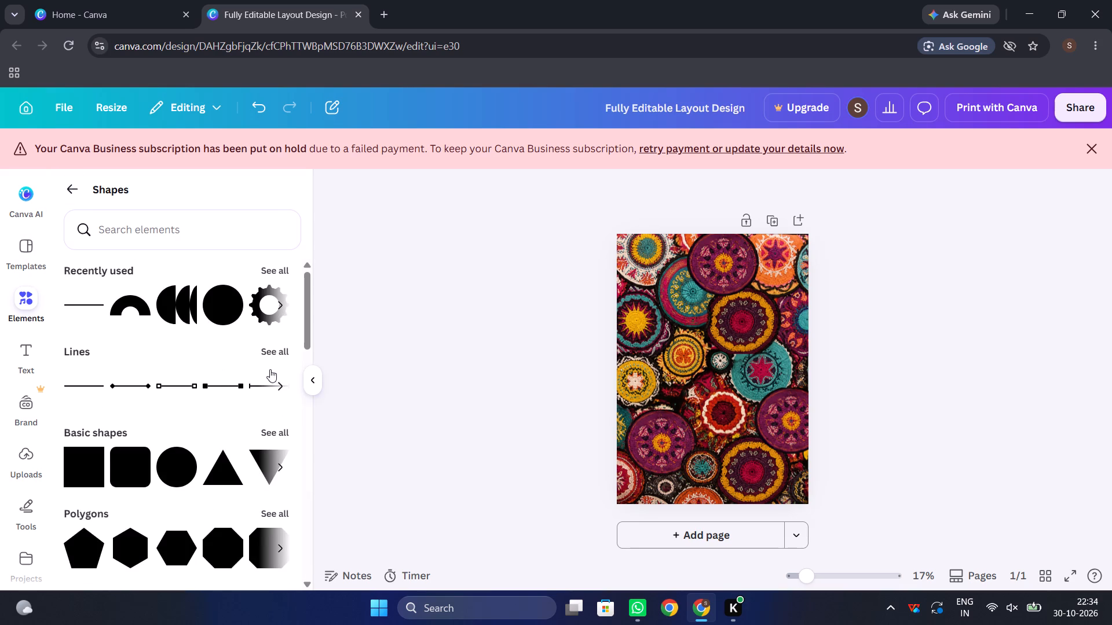
scroll(182, 487, down, 3)
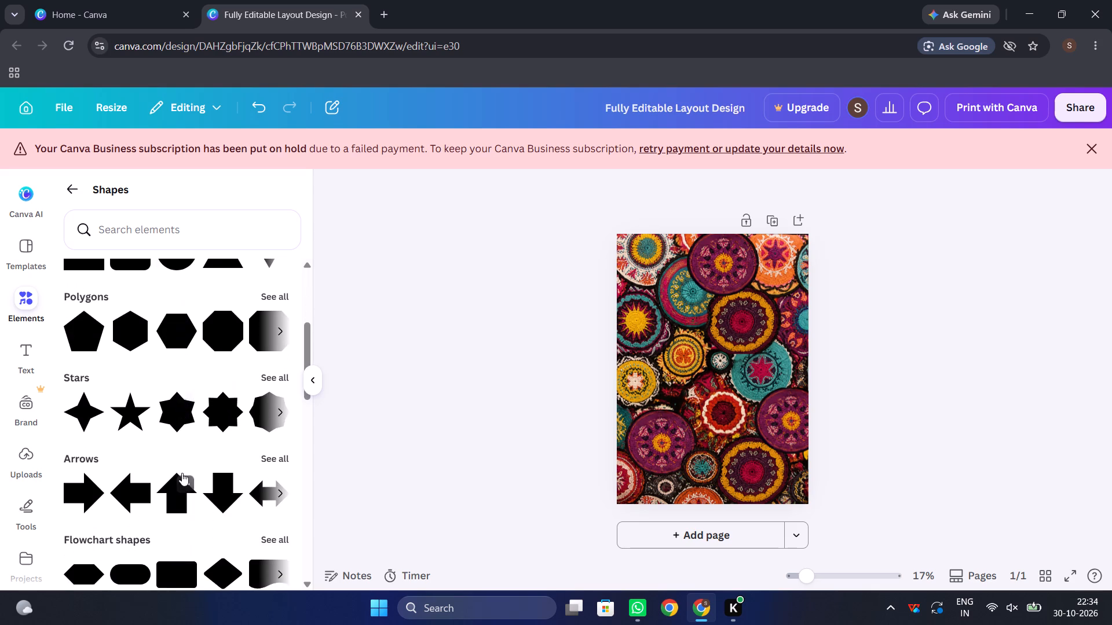
scroll(182, 473, down, 3)
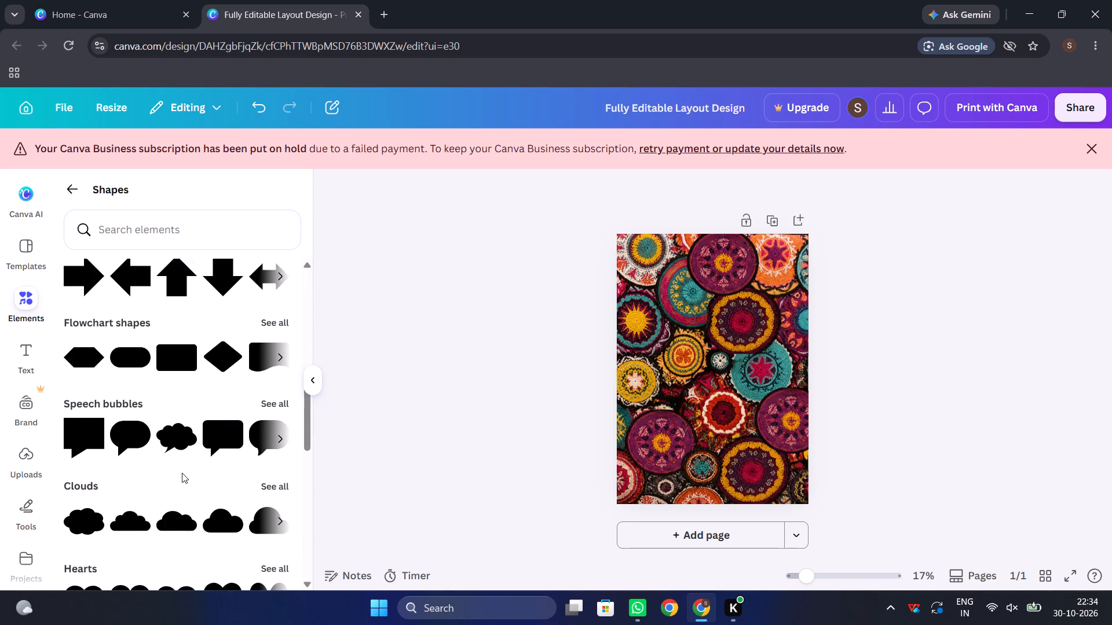
scroll(182, 473, down, 2)
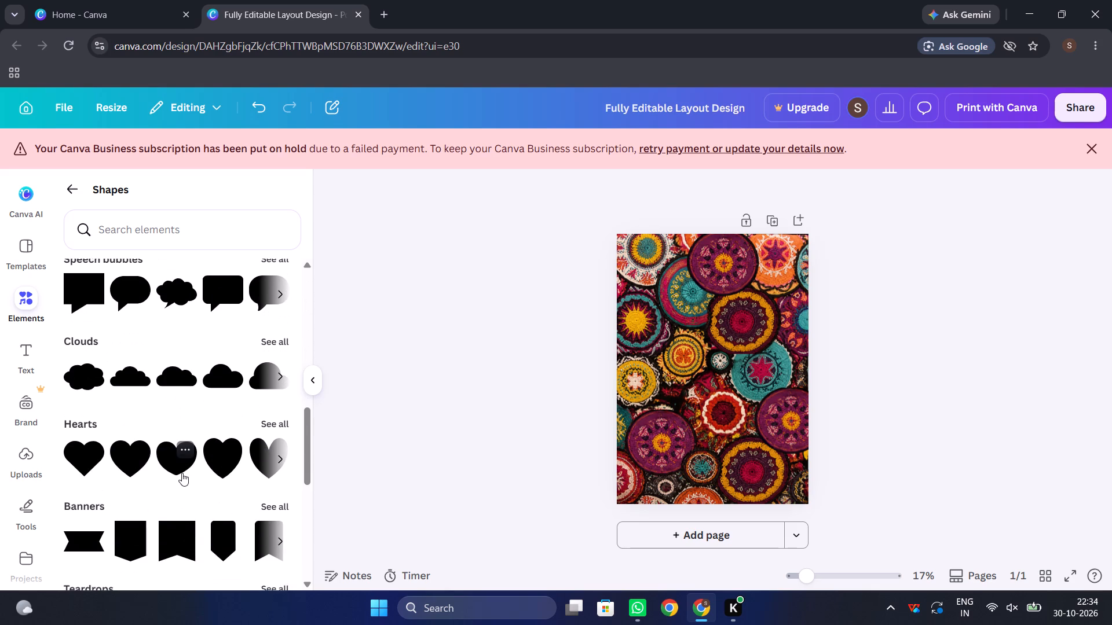
scroll(182, 473, down, 7)
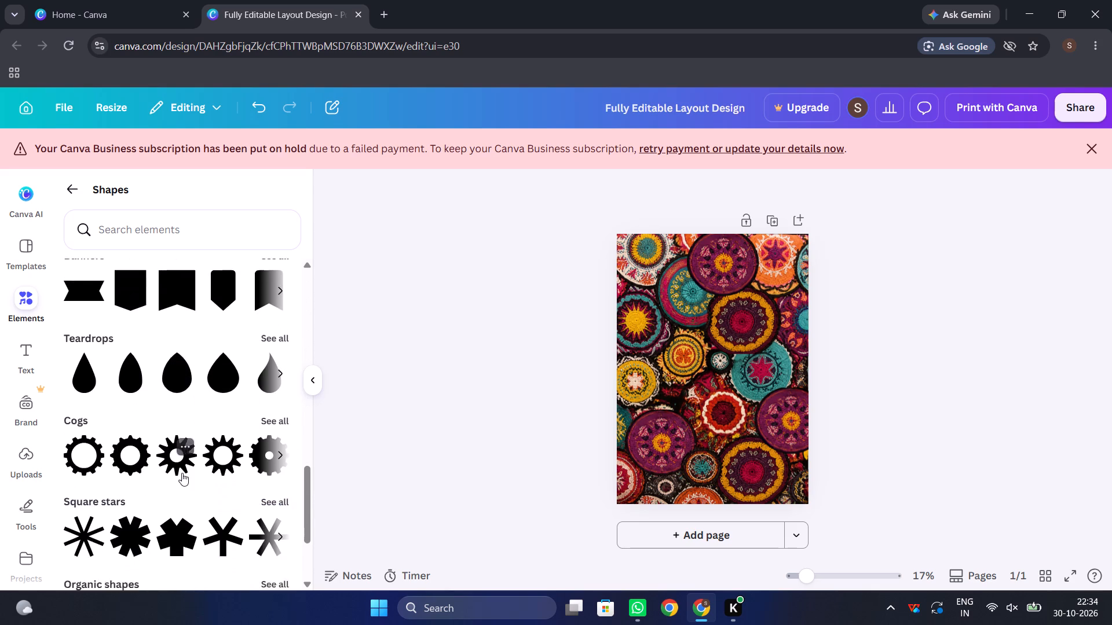
scroll(182, 473, down, 10)
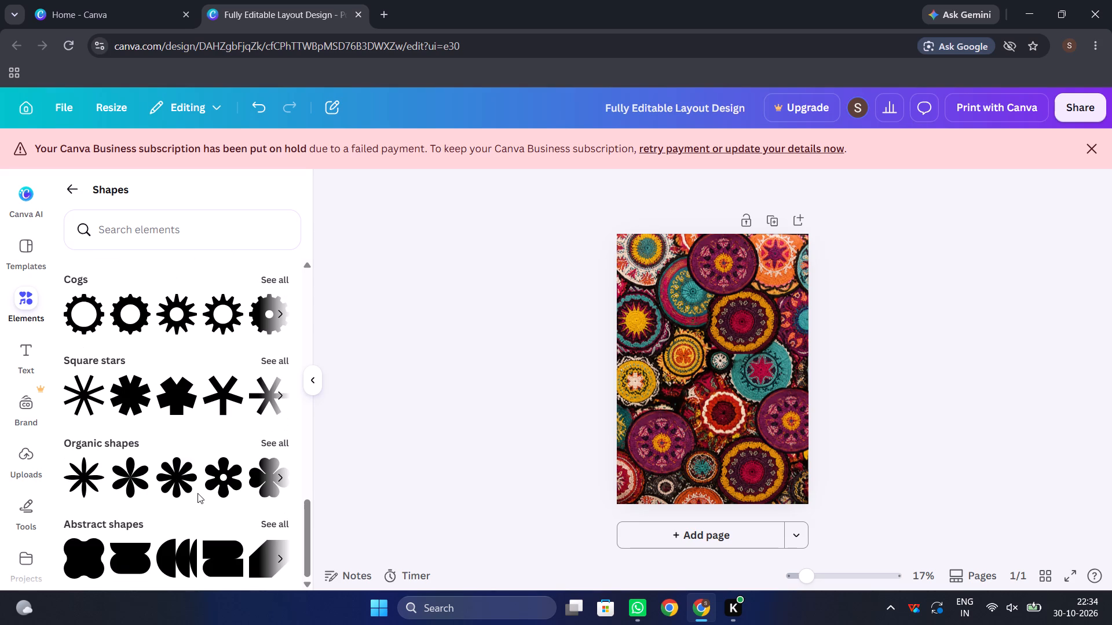
scroll(197, 493, up, 1)
scroll(197, 493, down, 4)
click(268, 518)
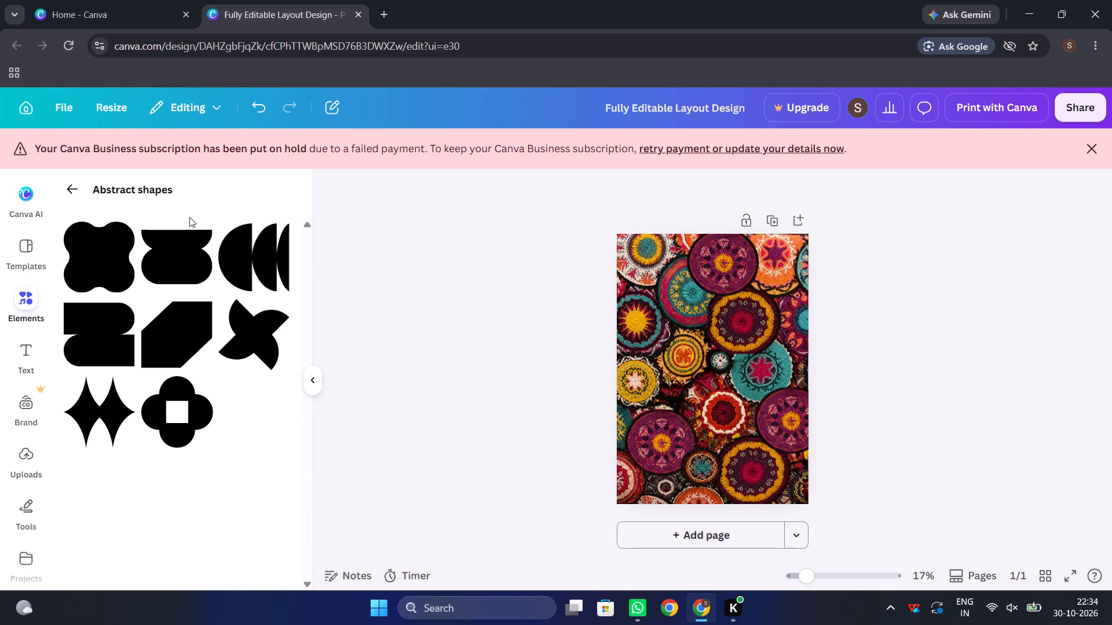
click(182, 333)
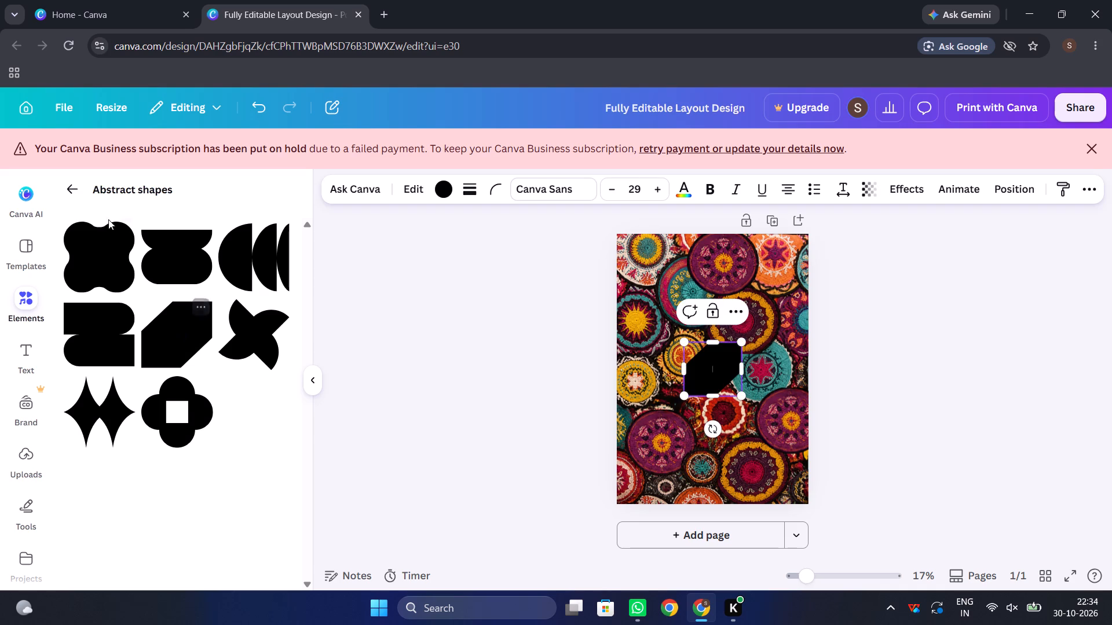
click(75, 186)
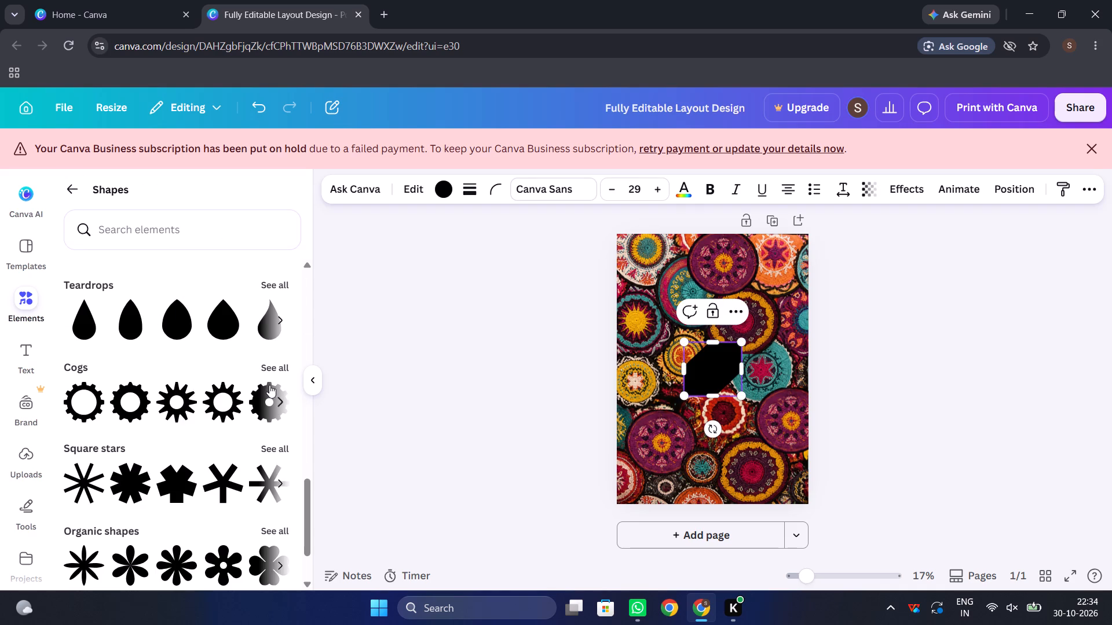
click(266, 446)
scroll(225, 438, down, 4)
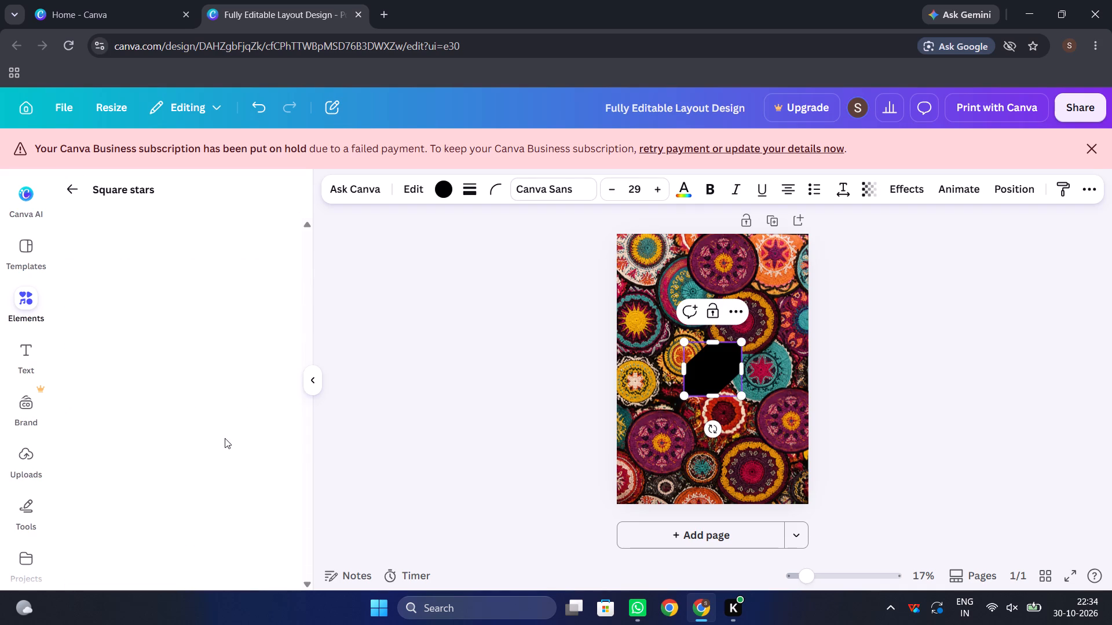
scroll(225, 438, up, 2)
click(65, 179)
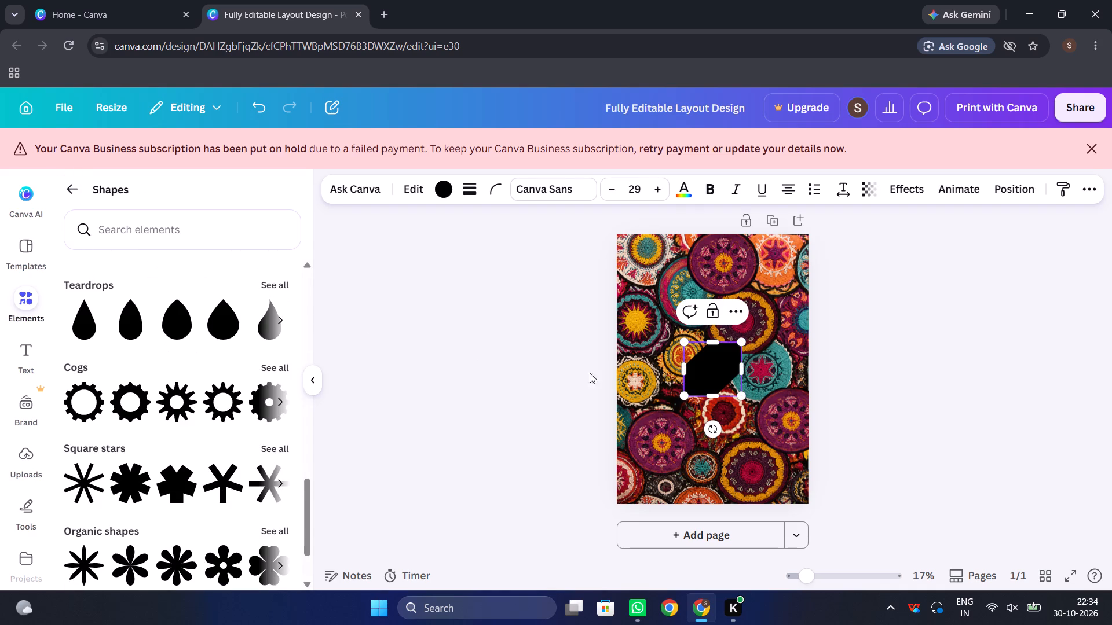
Rotate the black cut-corner shape about 40° clockwise and move it slightly up the page.
drag(710, 425, 687, 399)
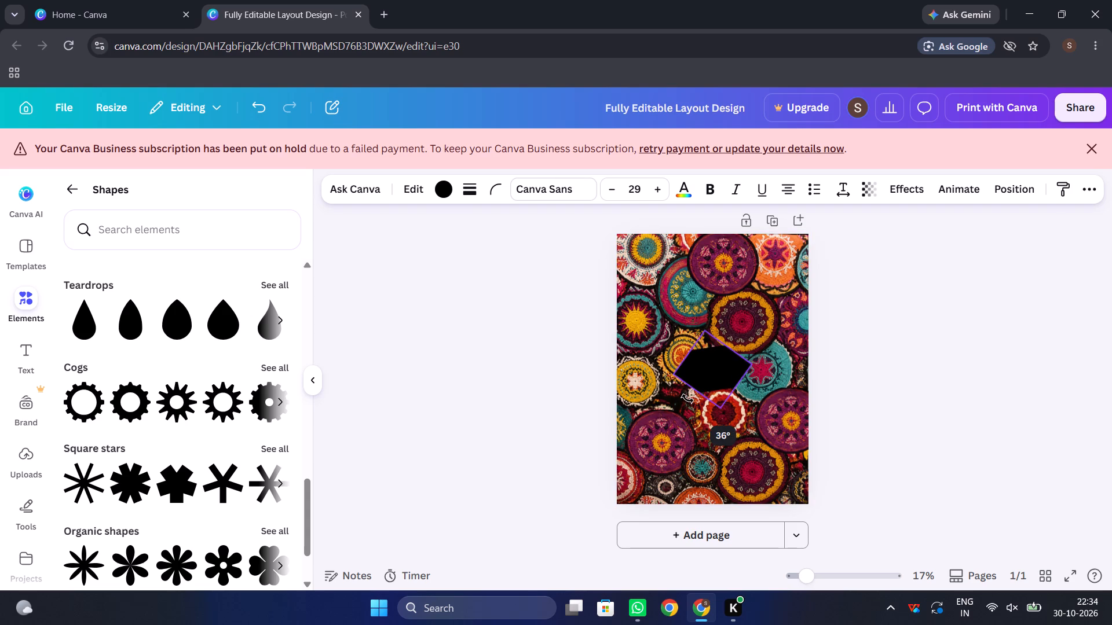
drag(687, 399, 686, 396)
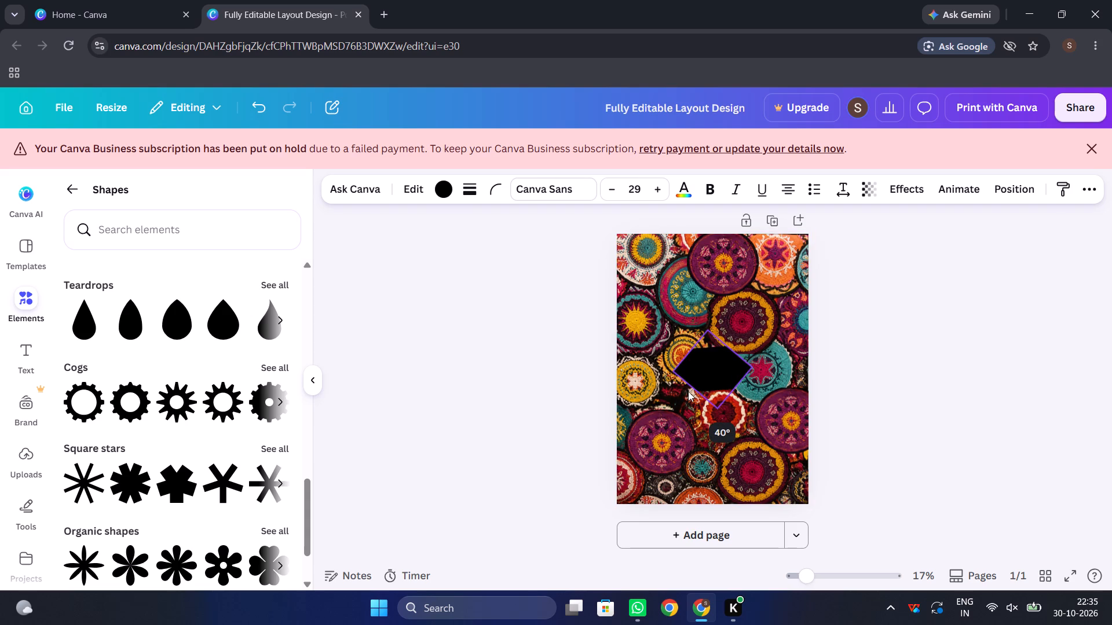
drag(707, 375, 714, 357)
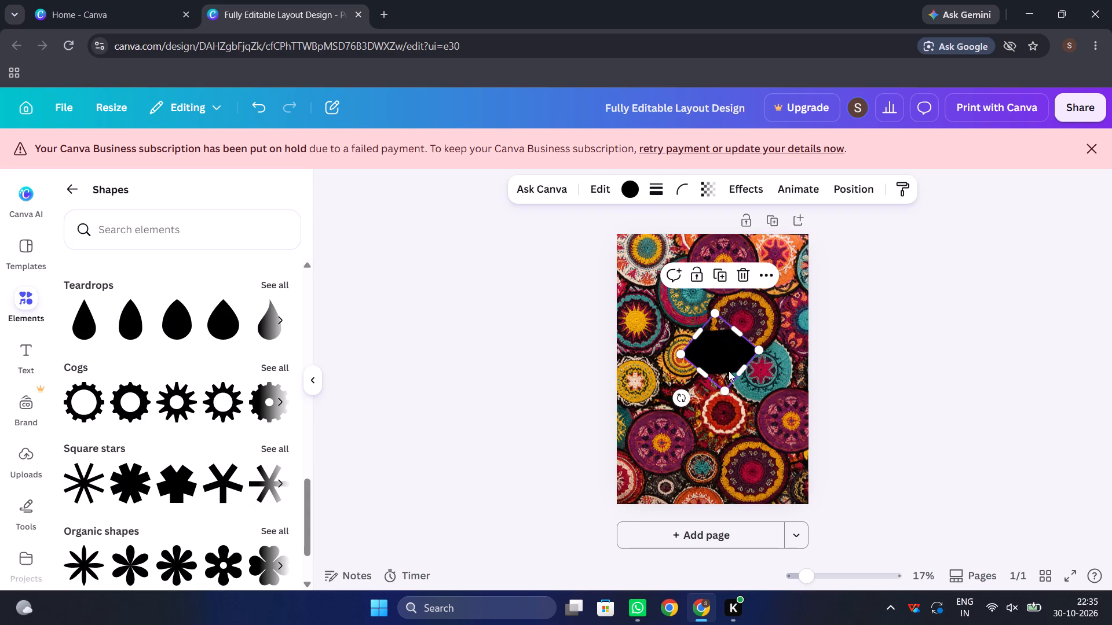
Enlarge the black shape to nearly the page width, centre it over the mandalas and turn it further so its long edges are level.
drag(726, 389, 722, 473)
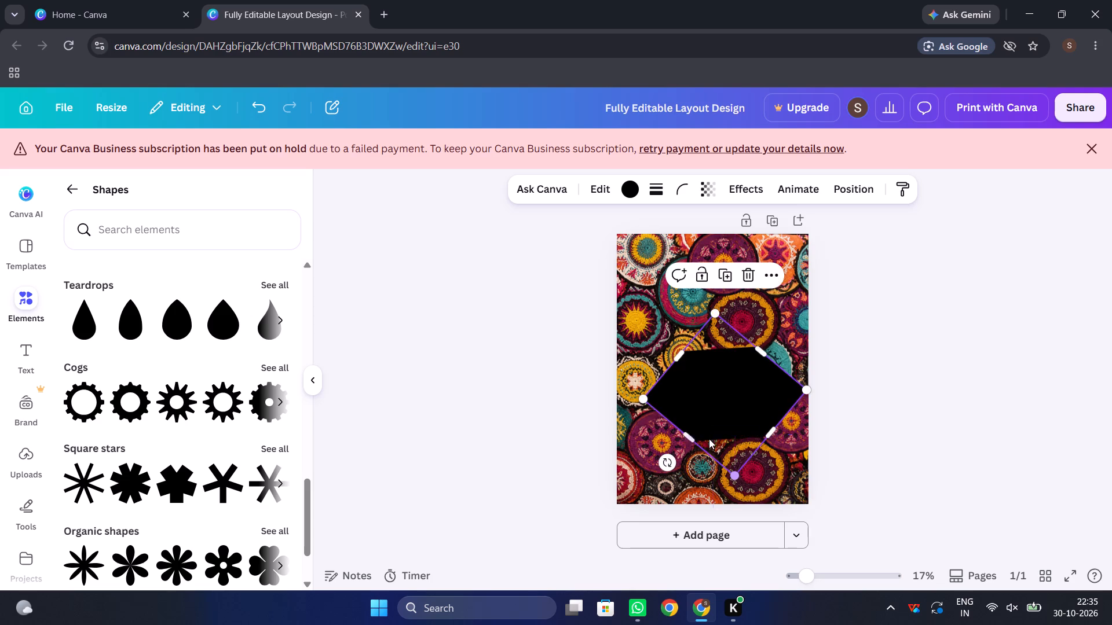
drag(709, 432, 698, 388)
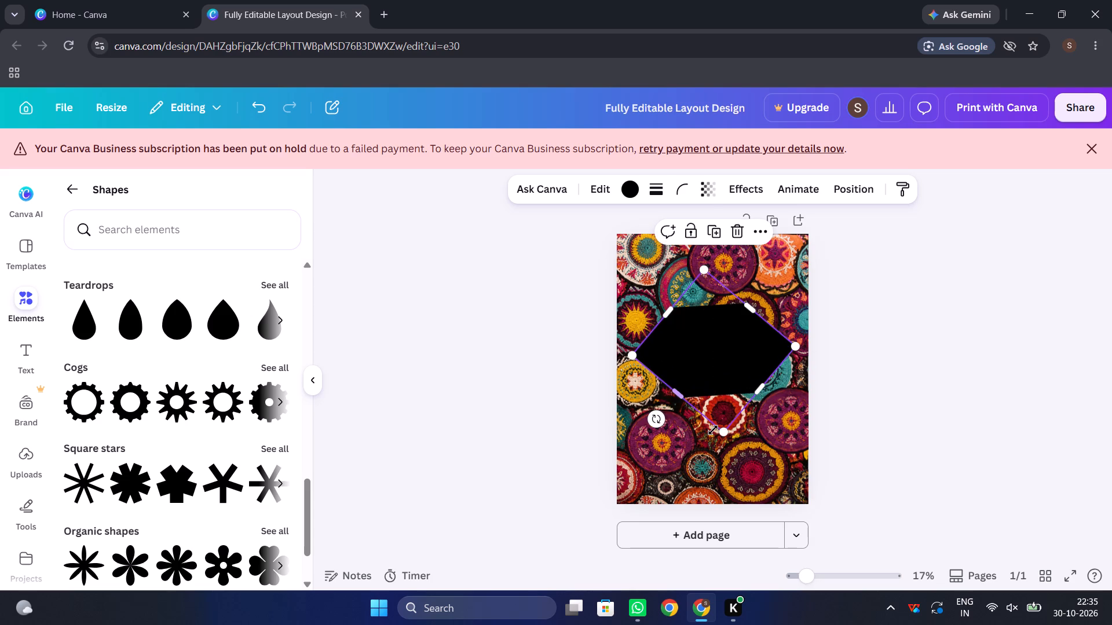
drag(663, 420, 654, 411)
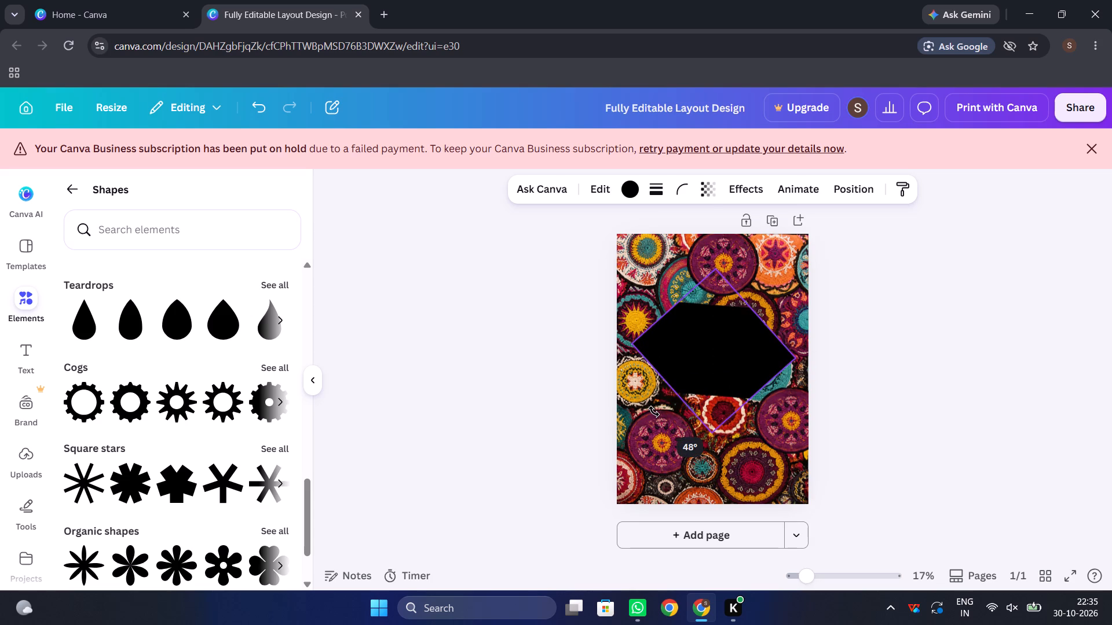
drag(654, 411, 653, 422)
click(1024, 403)
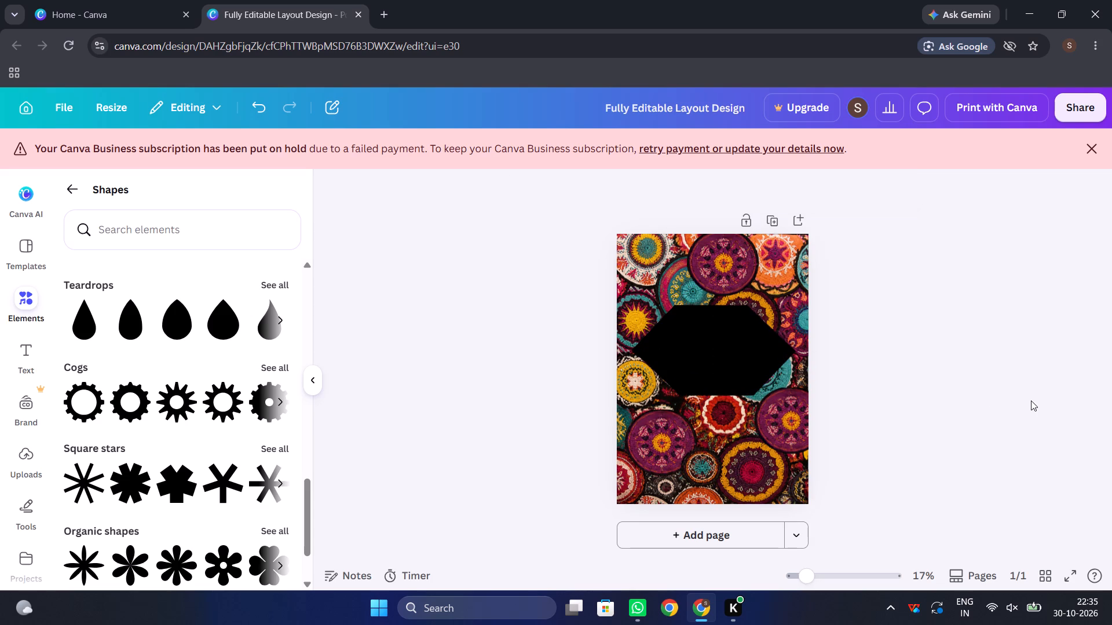
Stretch the black shape slightly from its upper-right edge and move it down towards the middle of the page.
click(760, 363)
drag(756, 312, 770, 298)
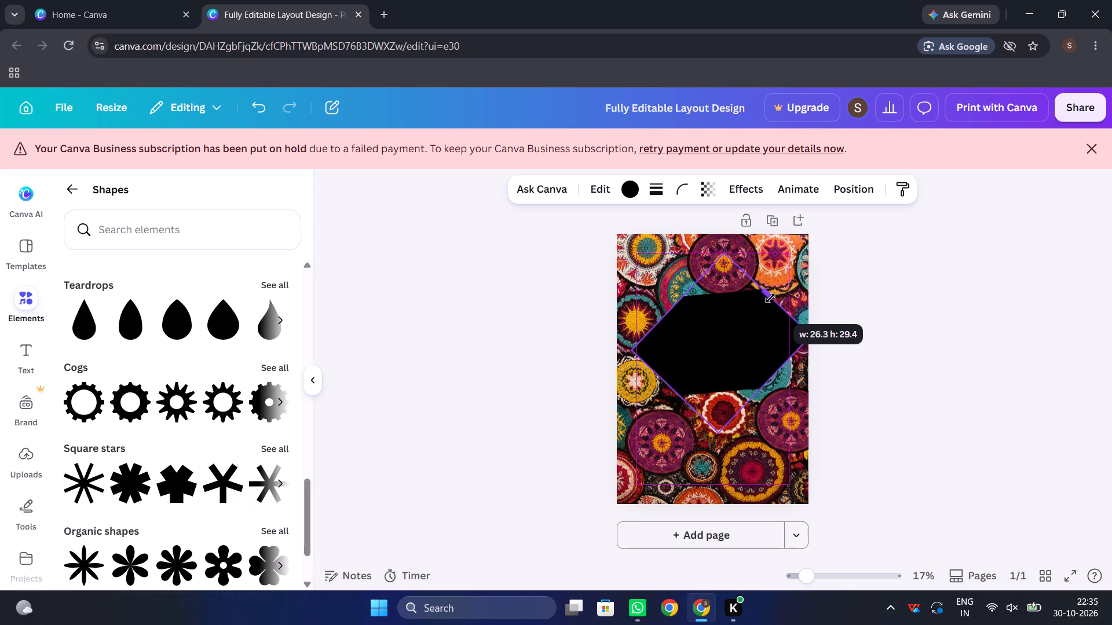
drag(770, 298, 768, 310)
click(1111, 309)
drag(734, 356, 734, 358)
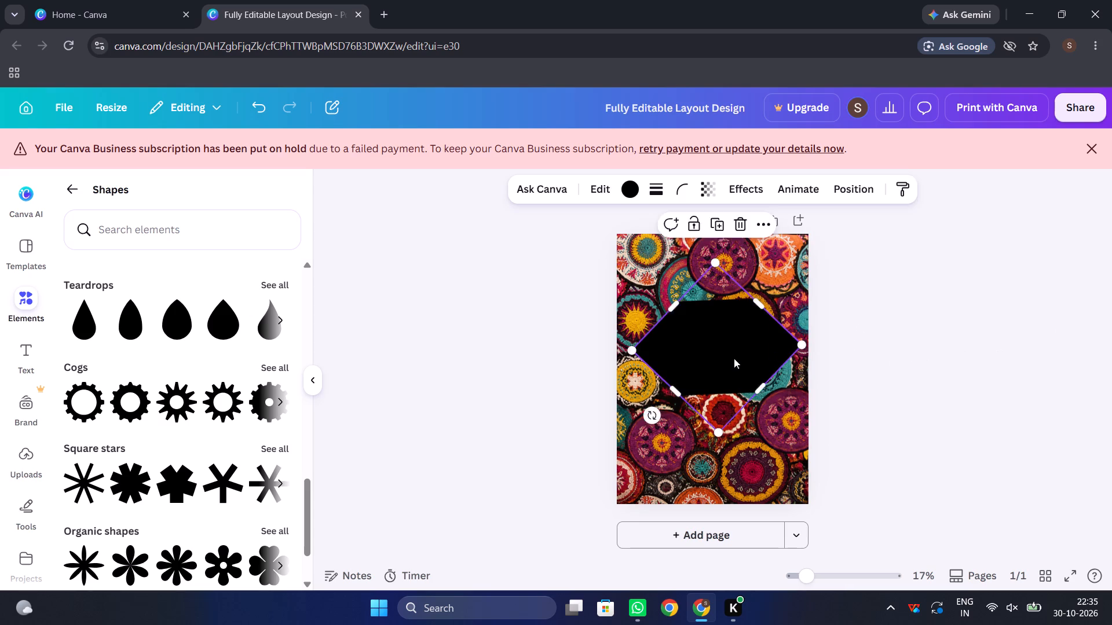
drag(734, 358, 732, 366)
click(998, 371)
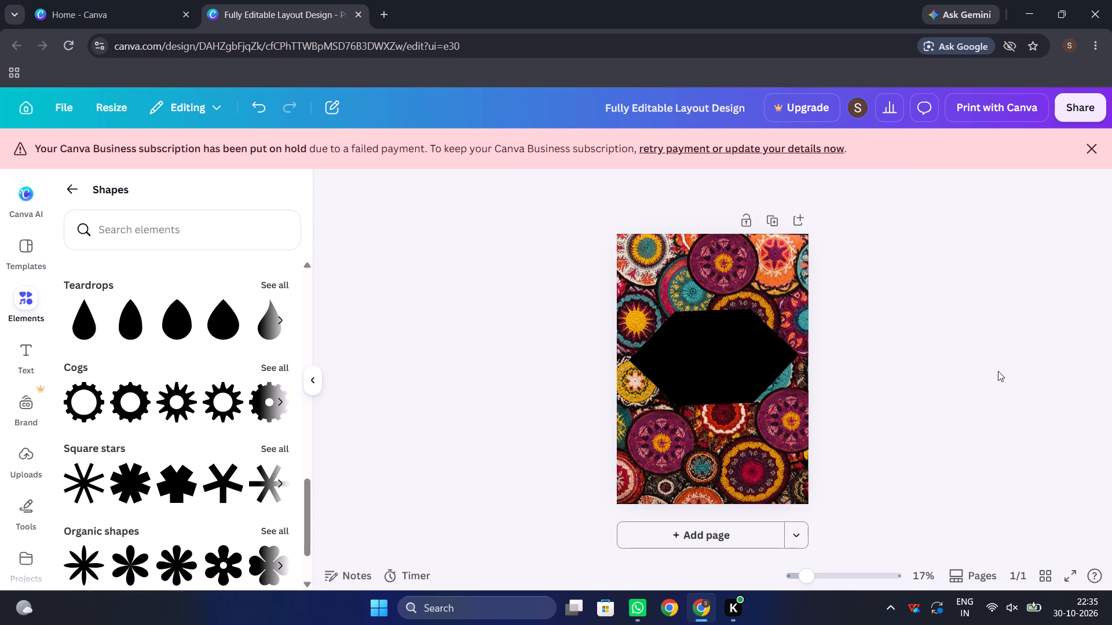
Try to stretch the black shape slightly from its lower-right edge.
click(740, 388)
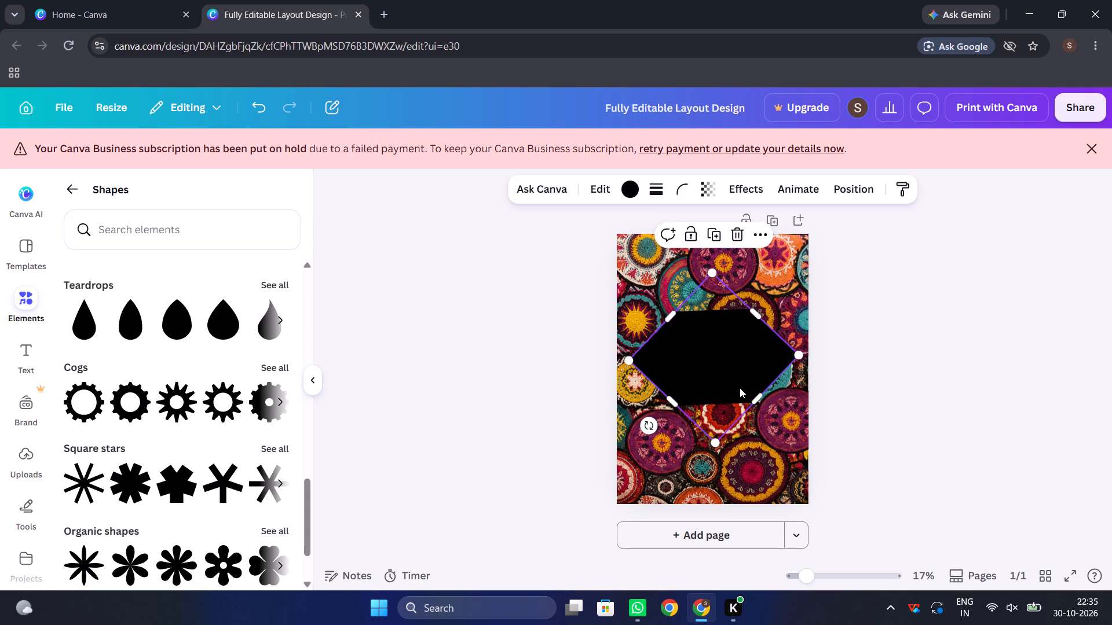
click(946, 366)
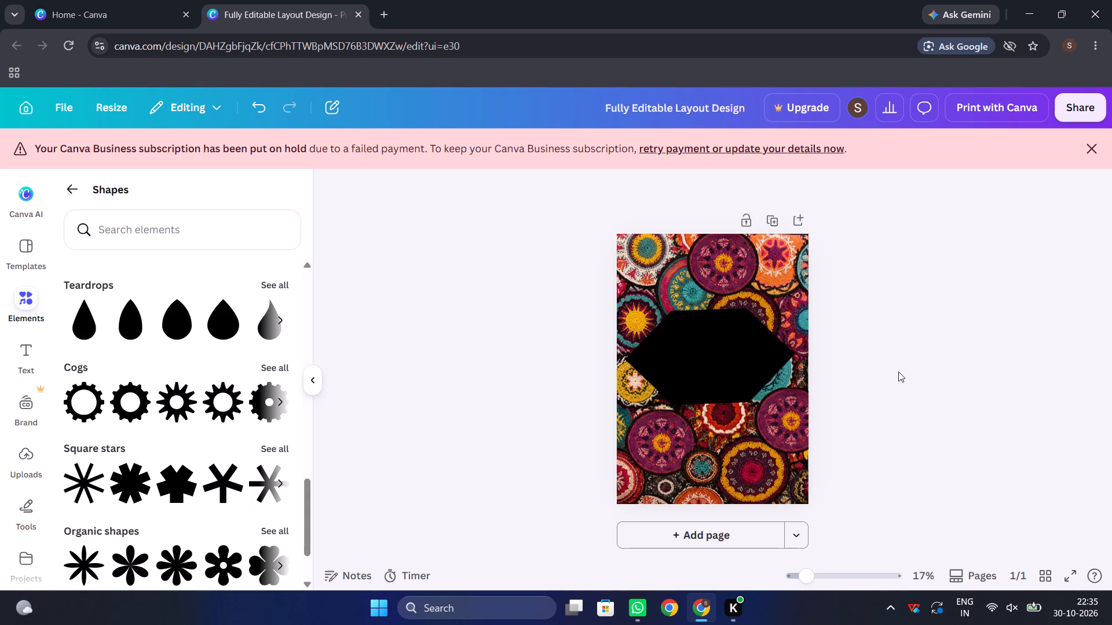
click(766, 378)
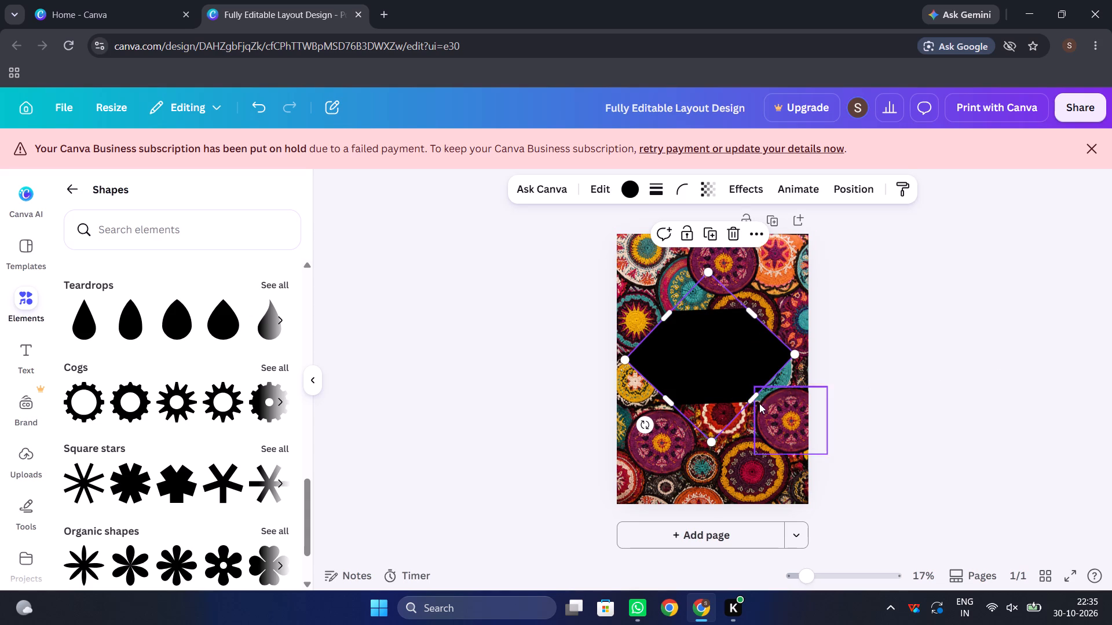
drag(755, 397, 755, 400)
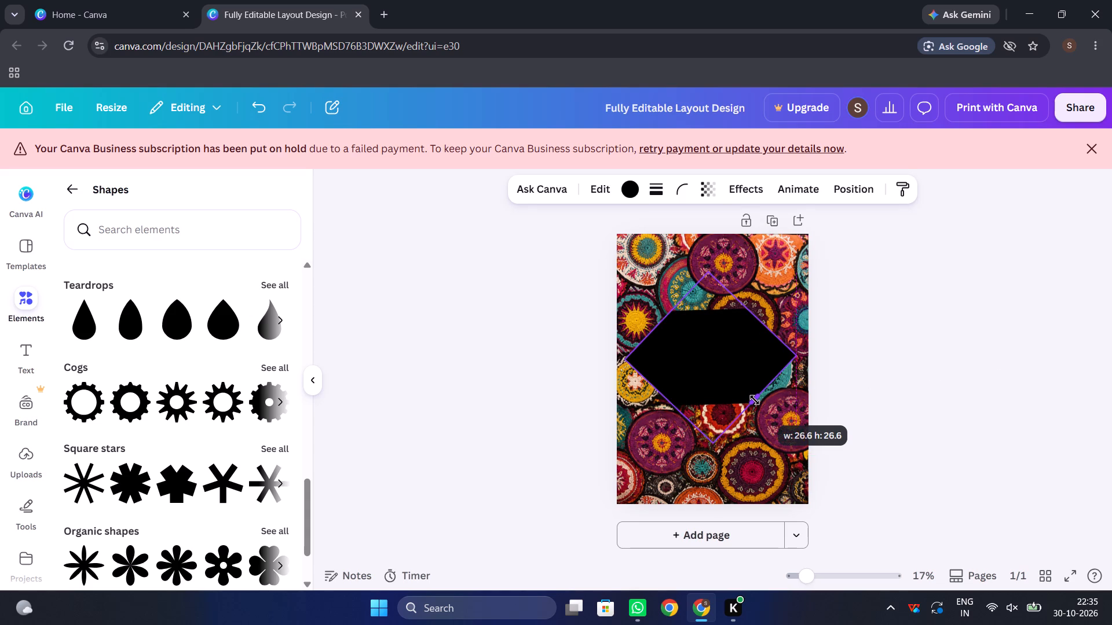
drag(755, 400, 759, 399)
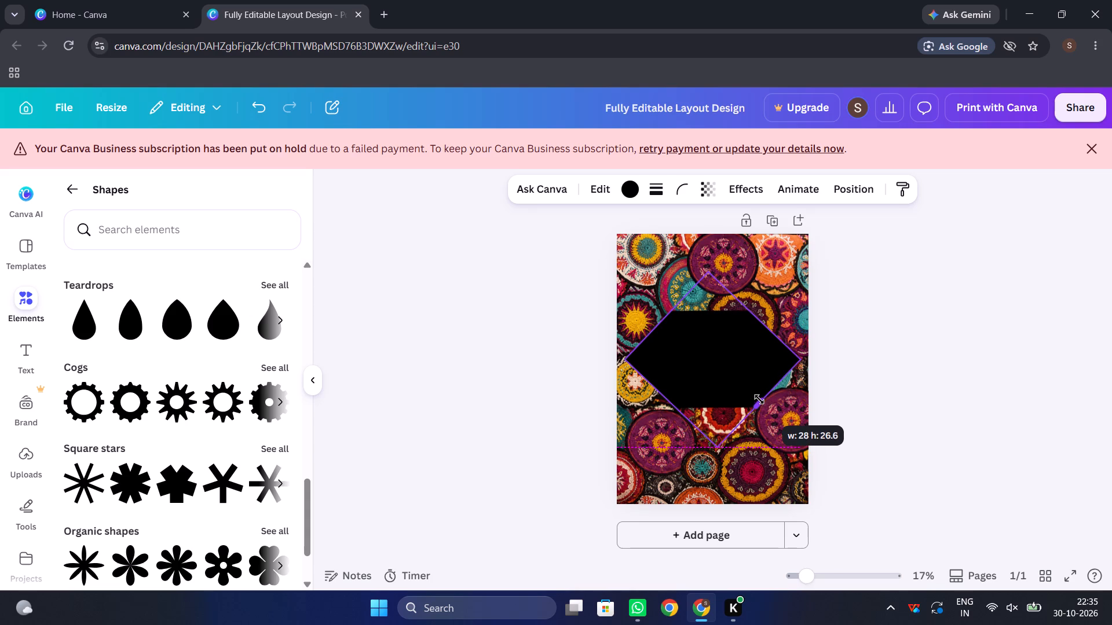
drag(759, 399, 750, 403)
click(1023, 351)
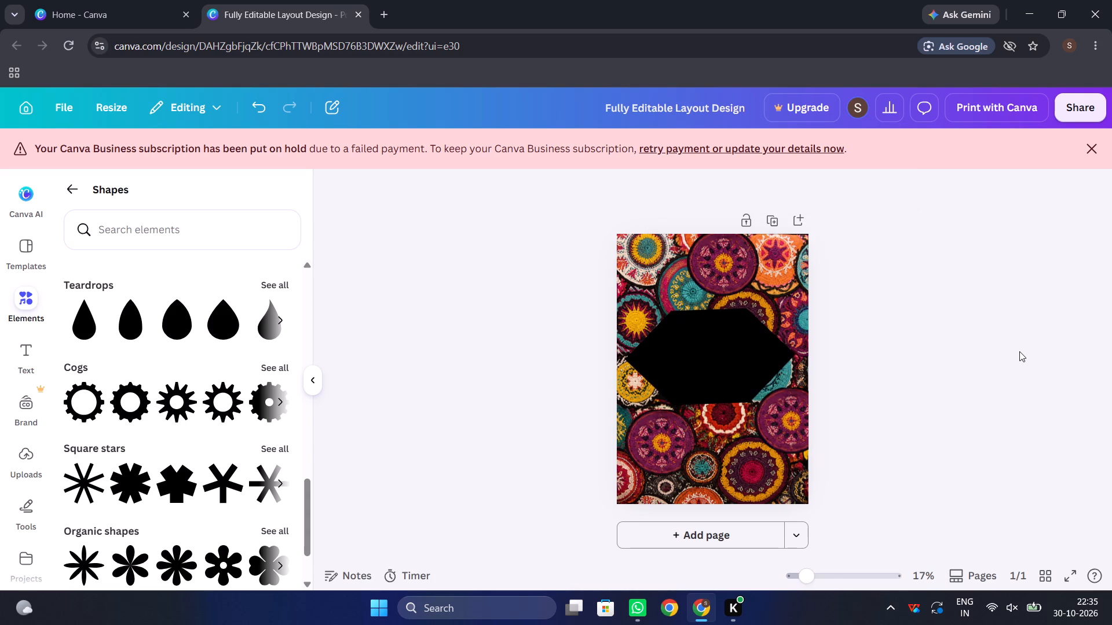
Delete the large black cut-corner shape from the middle of the page.
click(767, 362)
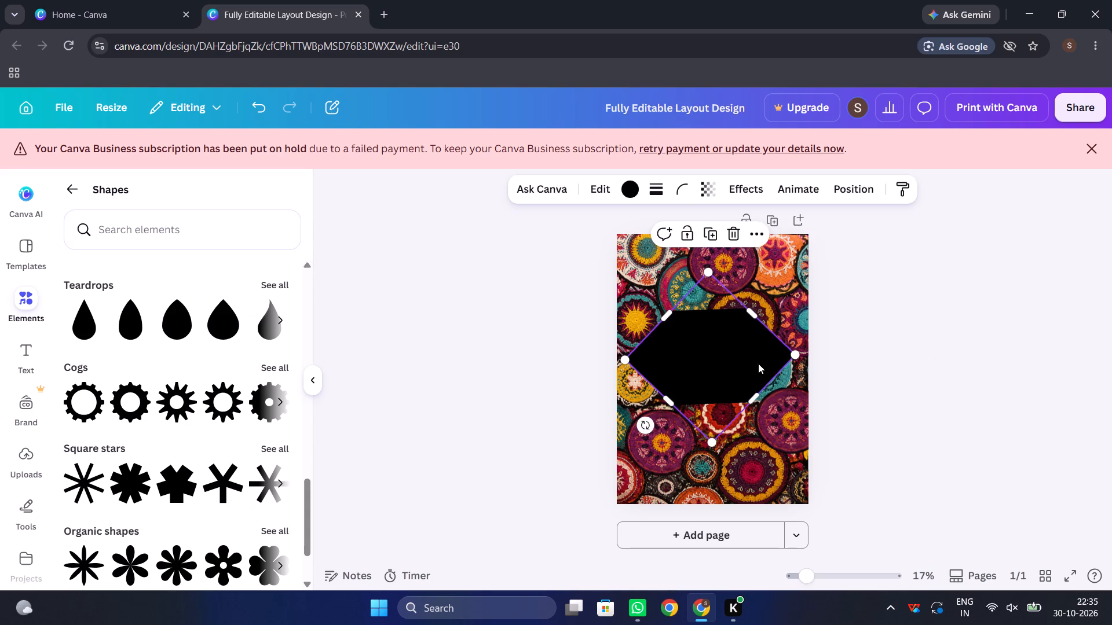
key(BackSpace)
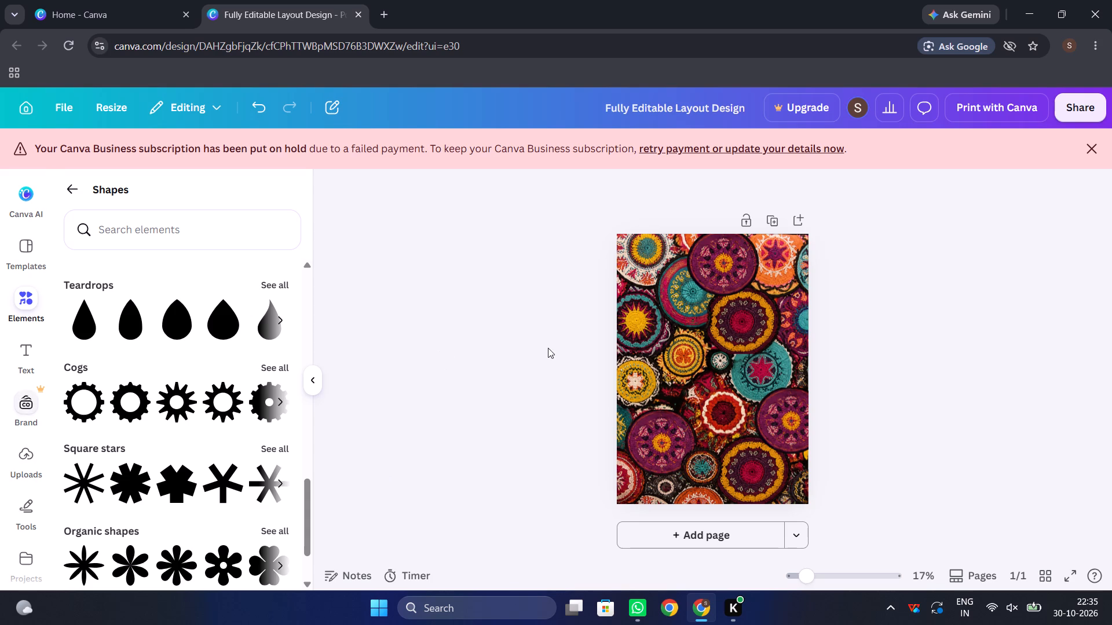
Look through the banner, heart, cloud and speech bubble shape collections for a replacement shape.
scroll(118, 337, up, 2)
click(268, 346)
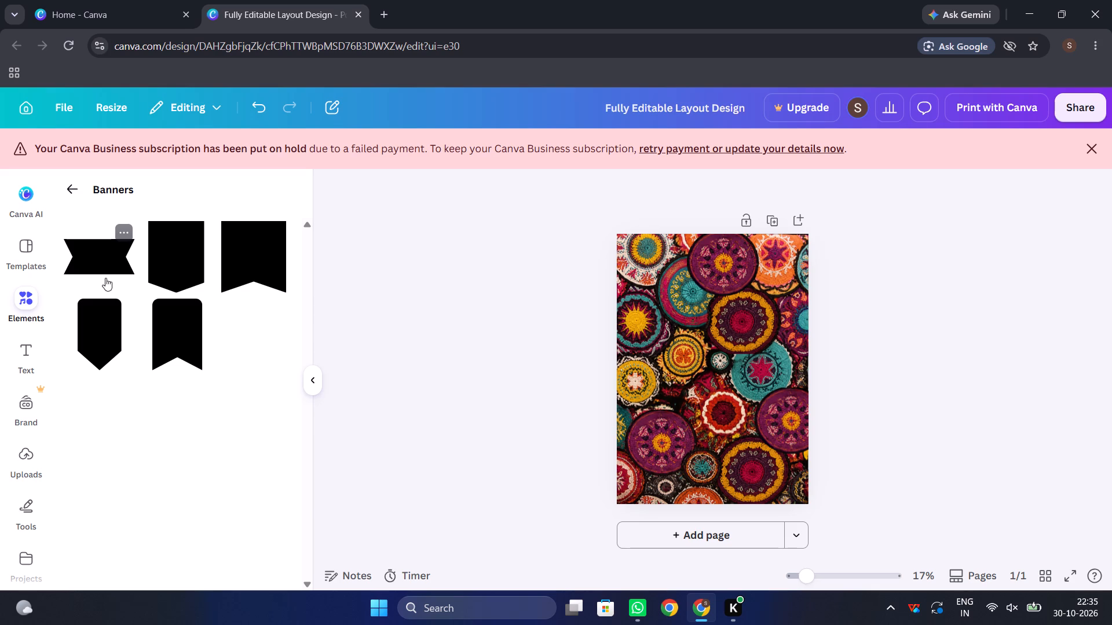
click(74, 189)
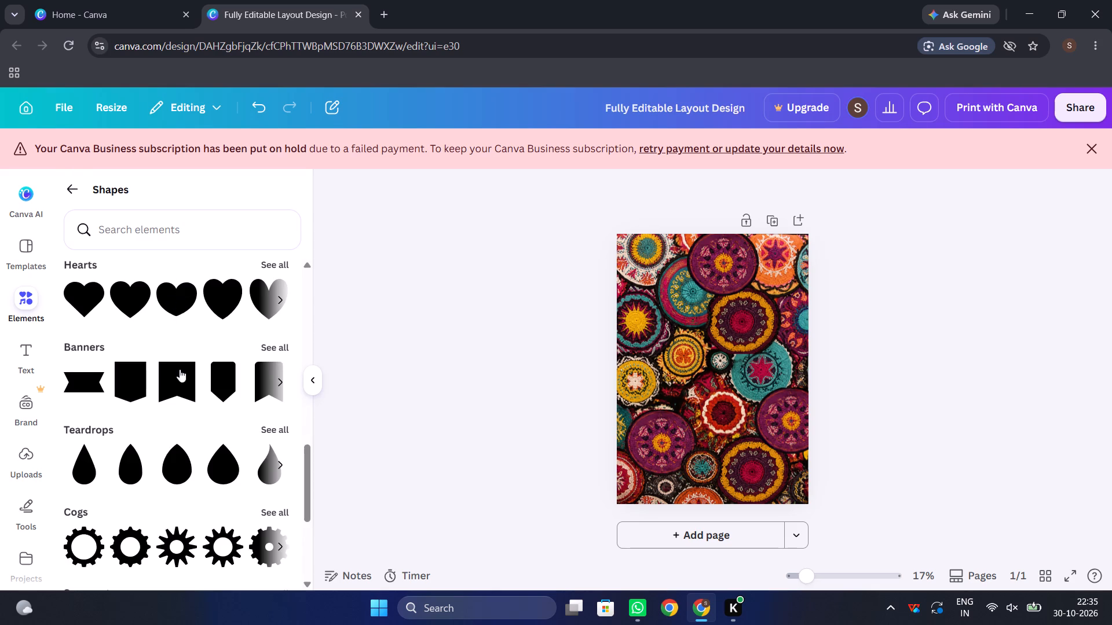
scroll(269, 289, up, 1)
click(271, 328)
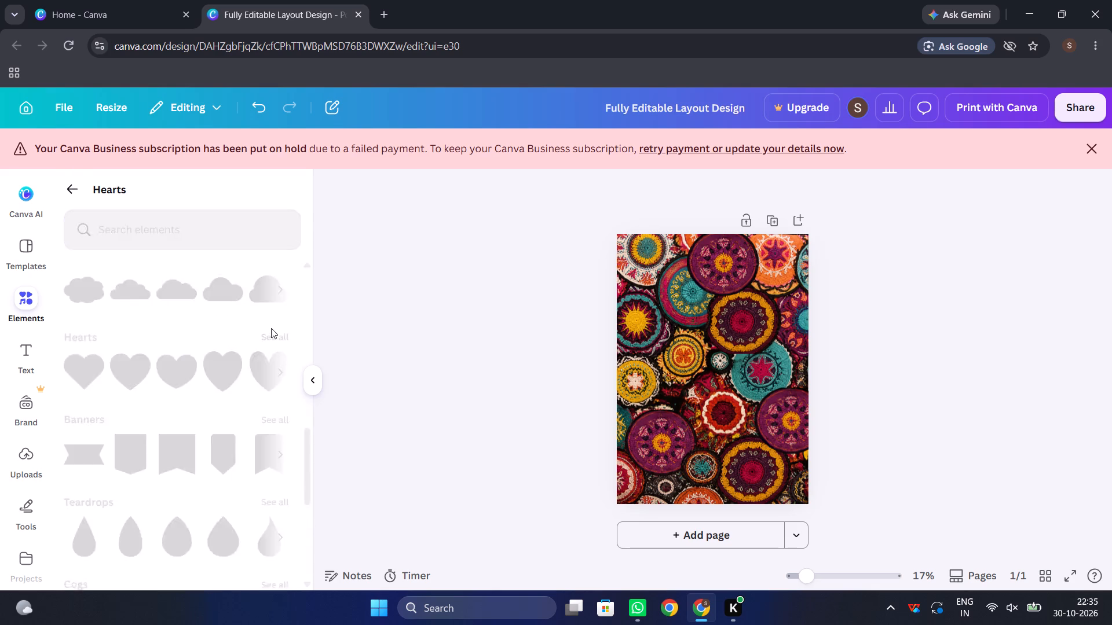
click(76, 197)
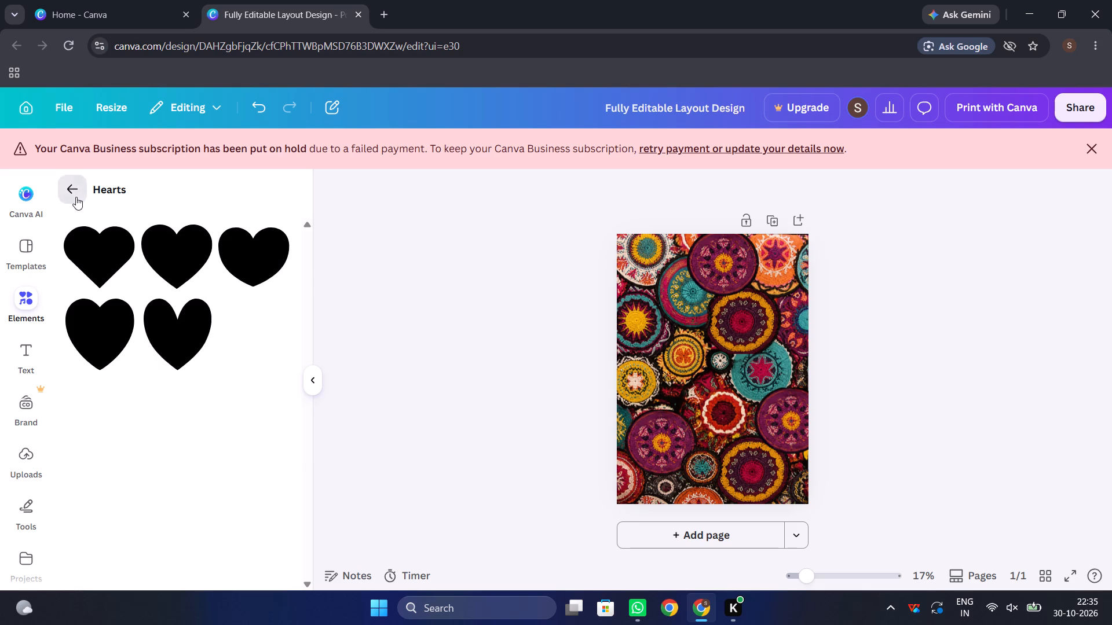
scroll(210, 299, up, 1)
click(267, 328)
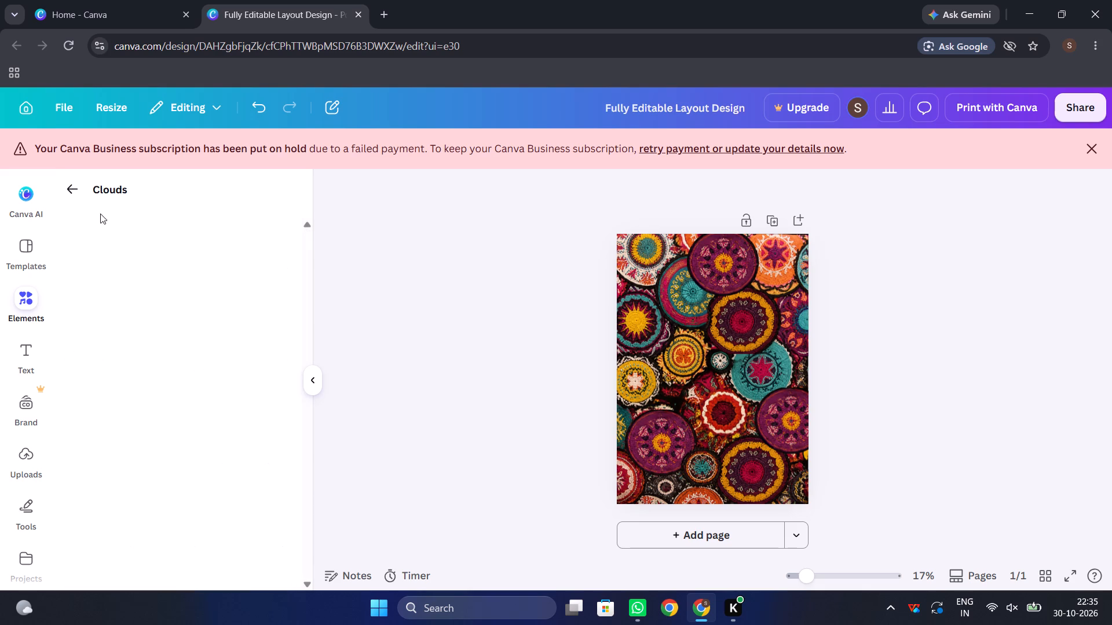
click(71, 189)
scroll(140, 281, up, 1)
click(274, 322)
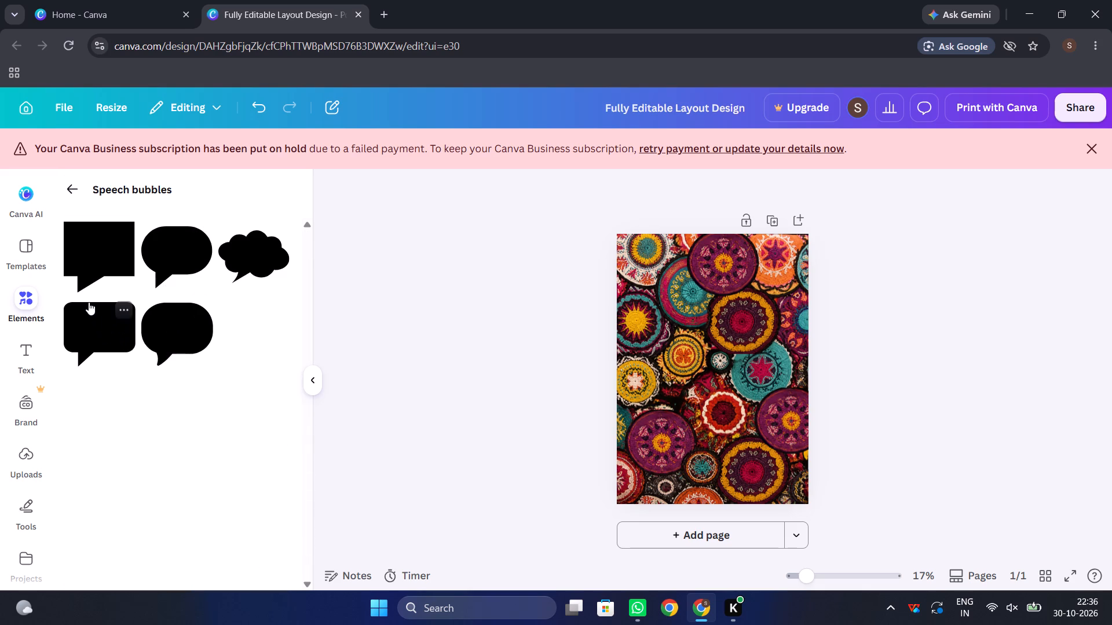
click(76, 187)
Add the elongated hexagon from the flowchart shapes collection to the page.
scroll(189, 299, up, 2)
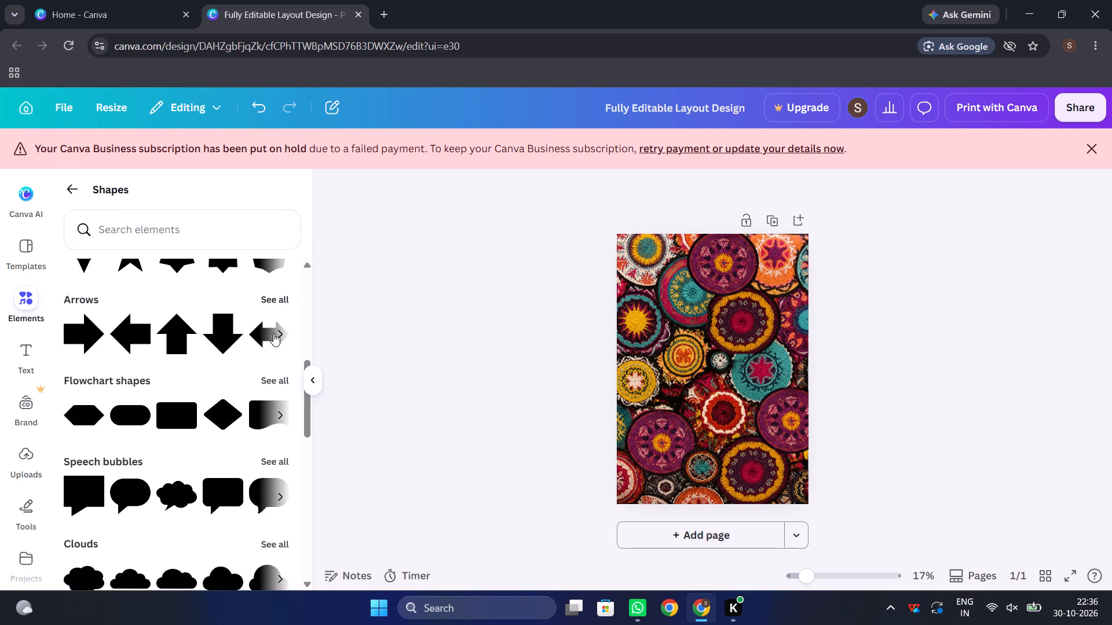
click(273, 377)
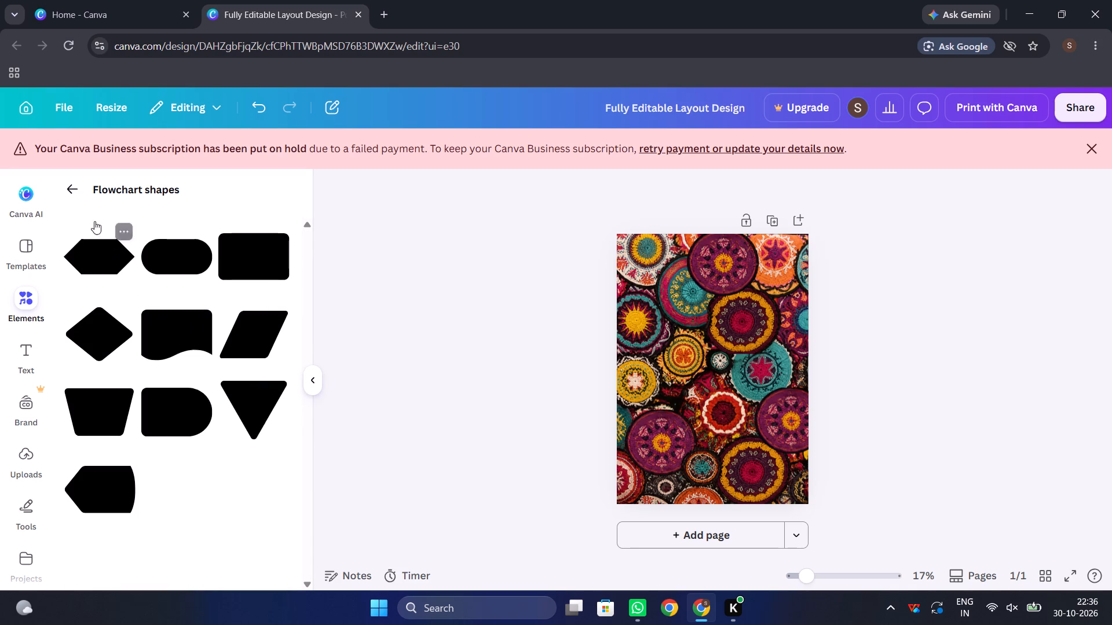
click(85, 238)
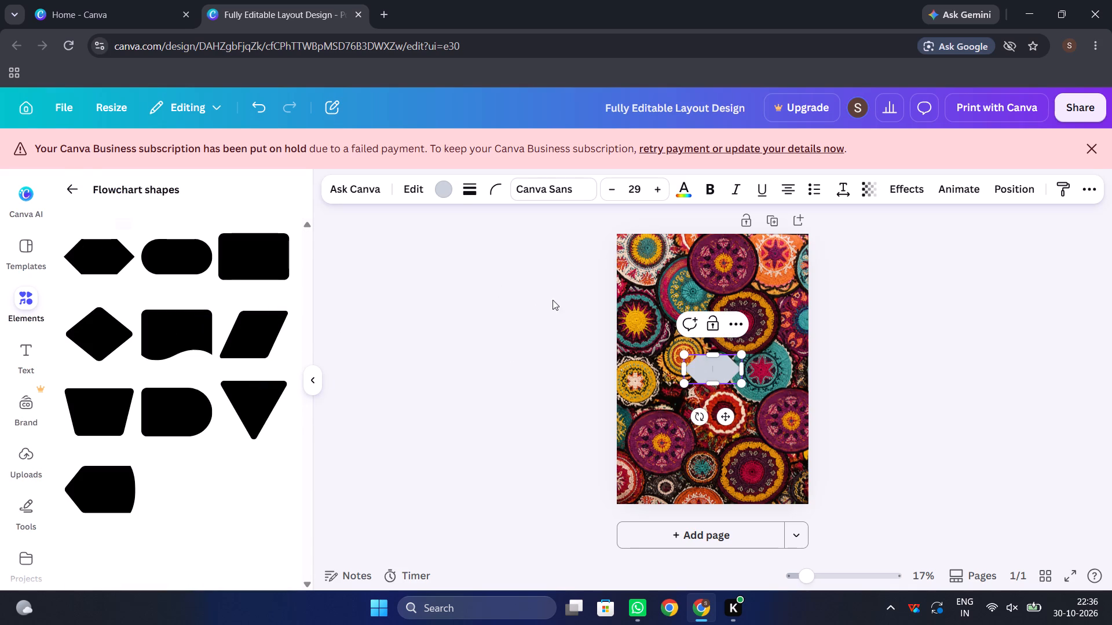
Enlarge the grey hexagon to about two-thirds of the page width and move it to the page's horizontal centre.
drag(741, 381, 775, 474)
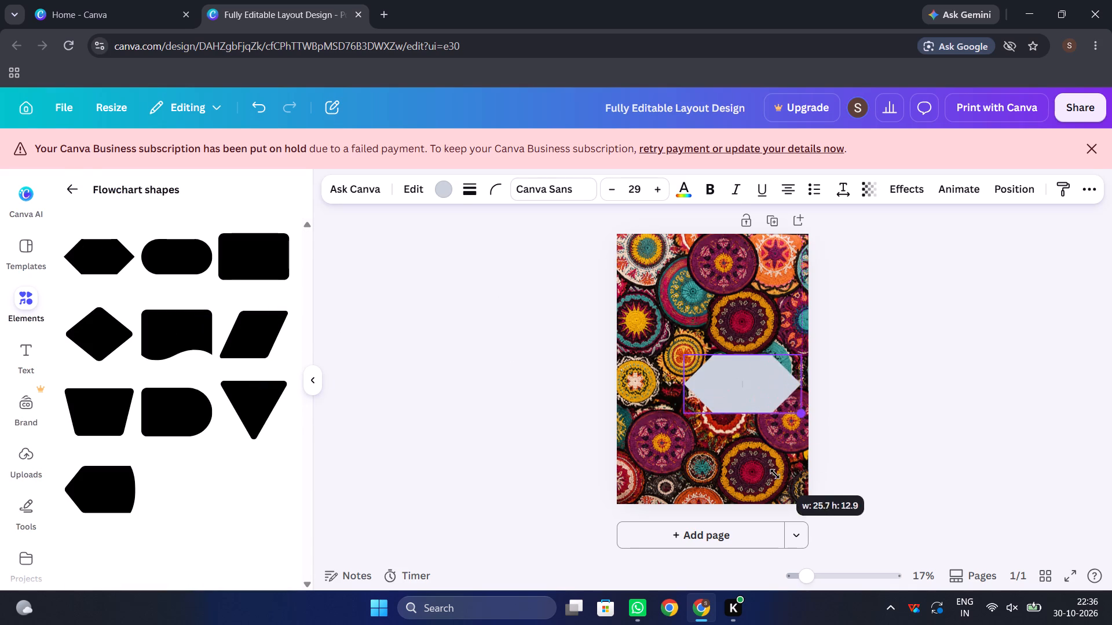
drag(775, 474, 781, 486)
drag(733, 372, 705, 347)
drag(716, 363, 704, 365)
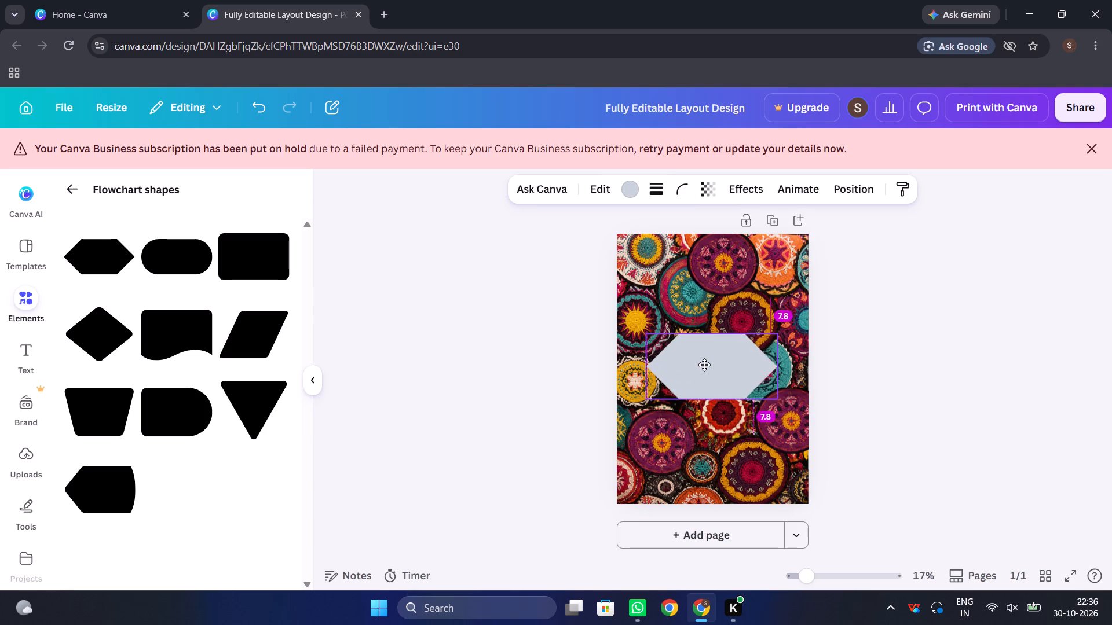
drag(704, 365, 707, 365)
Align the grey hexagon to the vertical middle of the page.
click(766, 308)
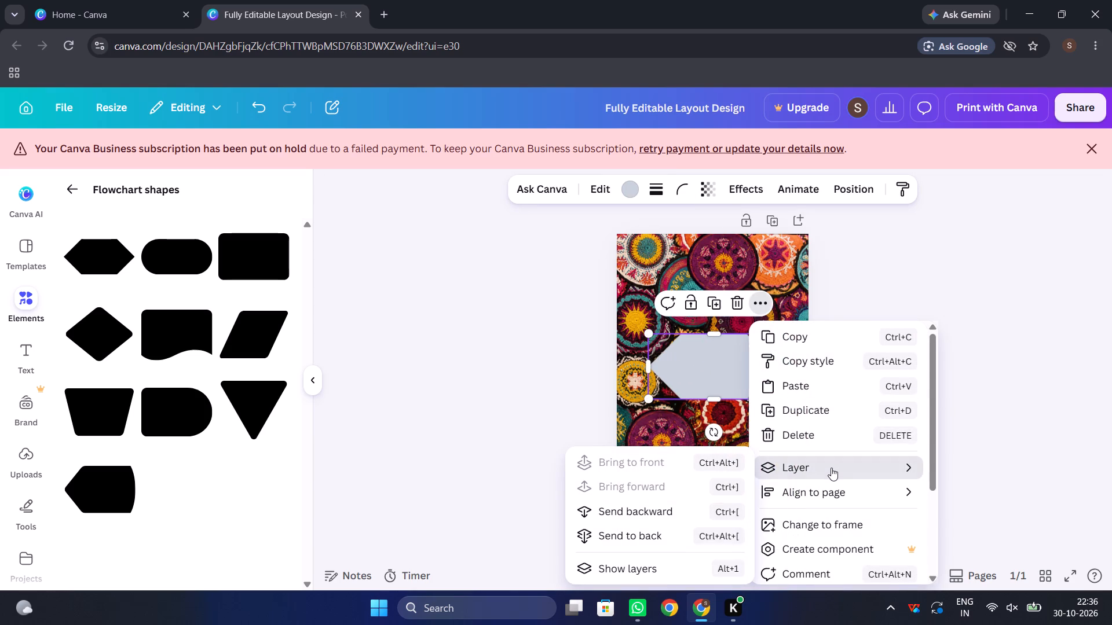
click(978, 457)
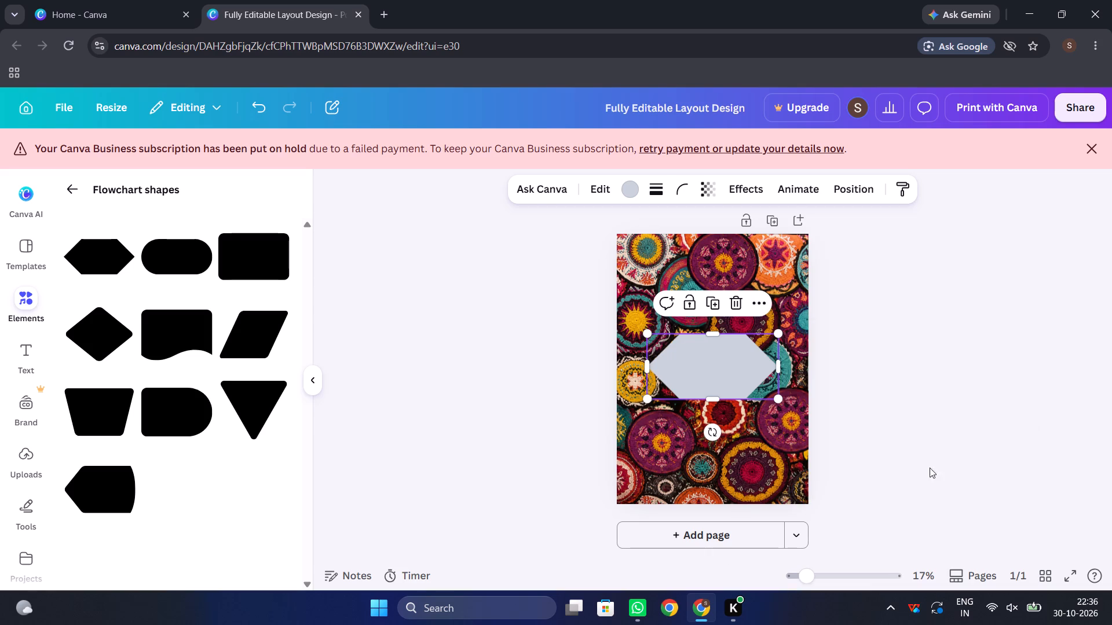
click(753, 308)
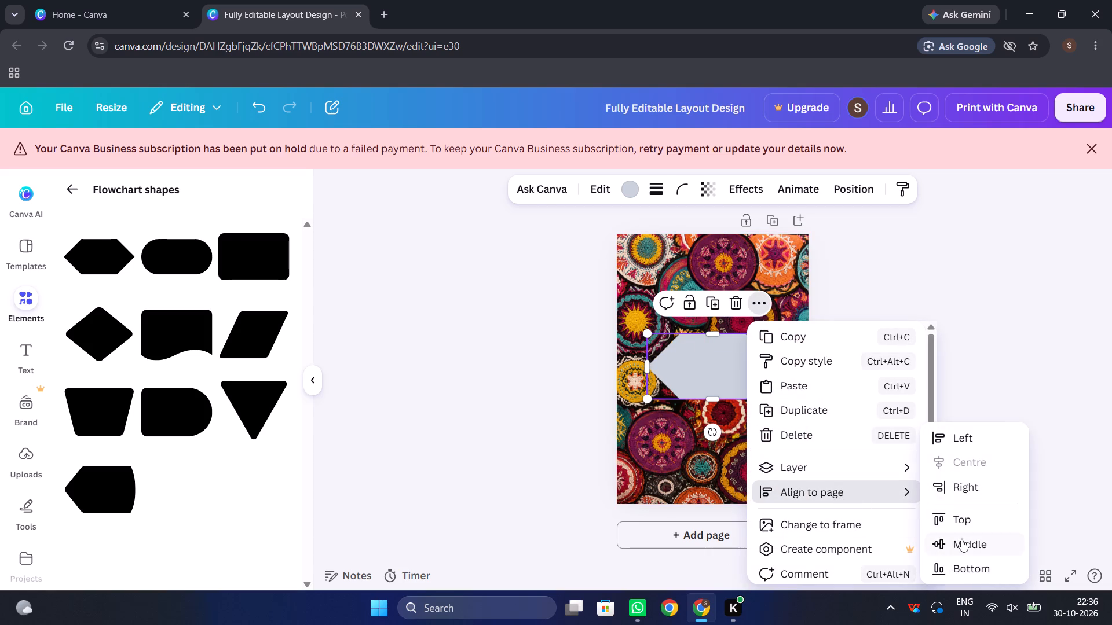
click(967, 539)
click(996, 438)
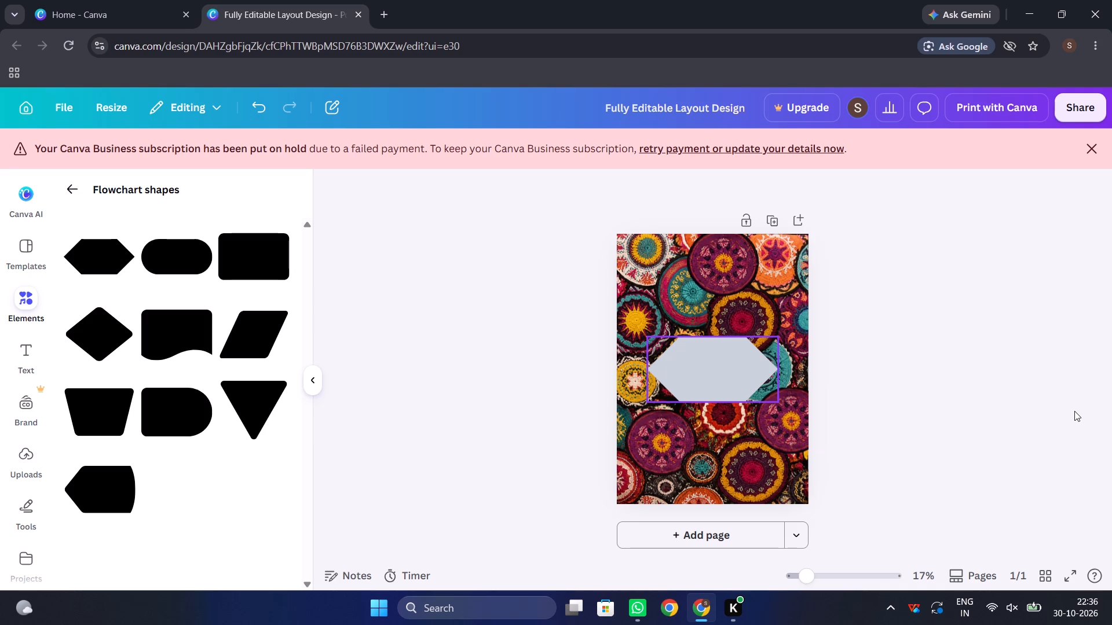
Set the hexagon's fill colour to white (#ffffff) from the colours in this design.
click(720, 367)
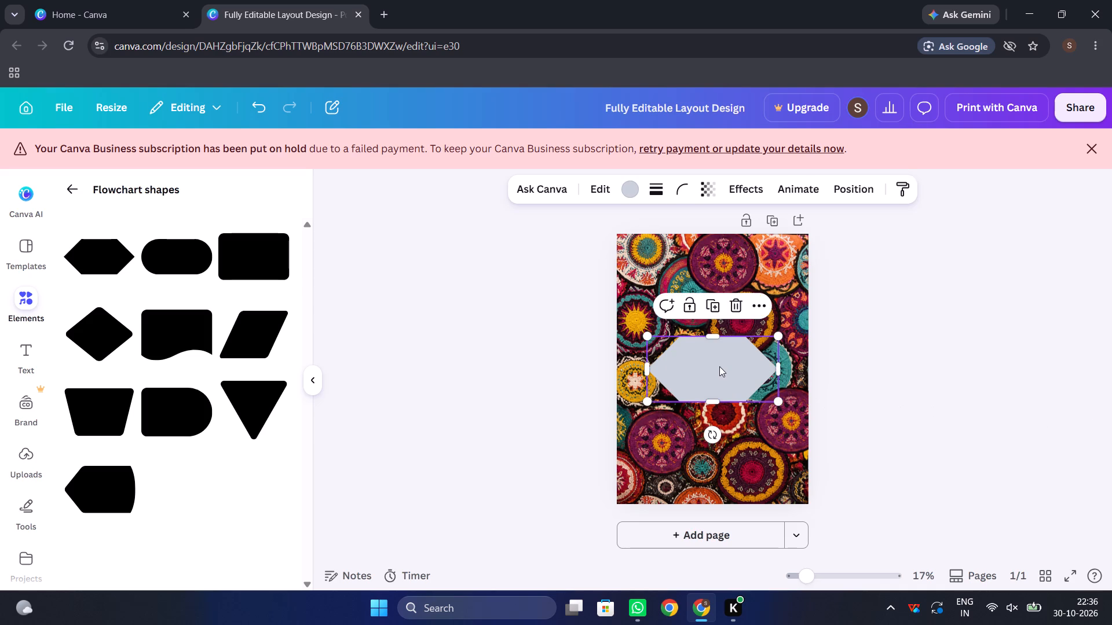
click(631, 193)
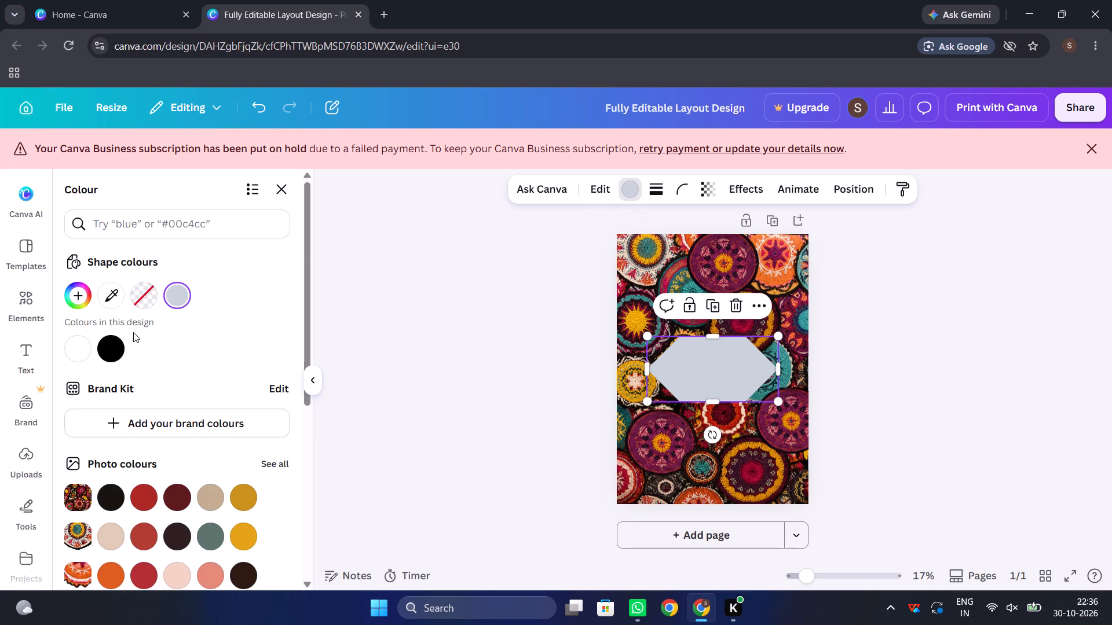
click(74, 345)
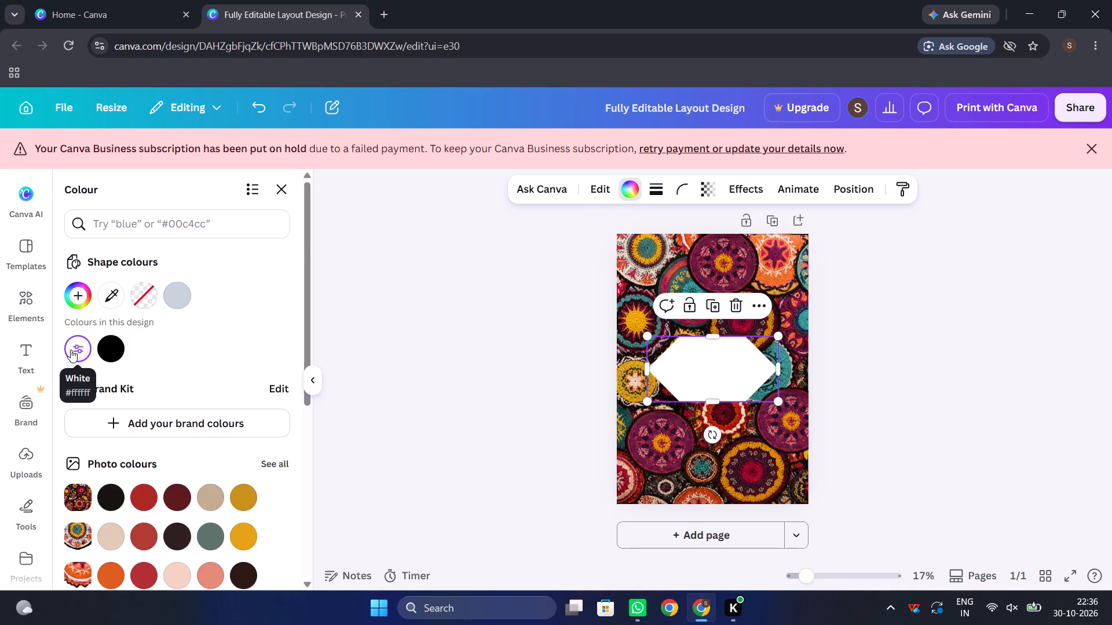
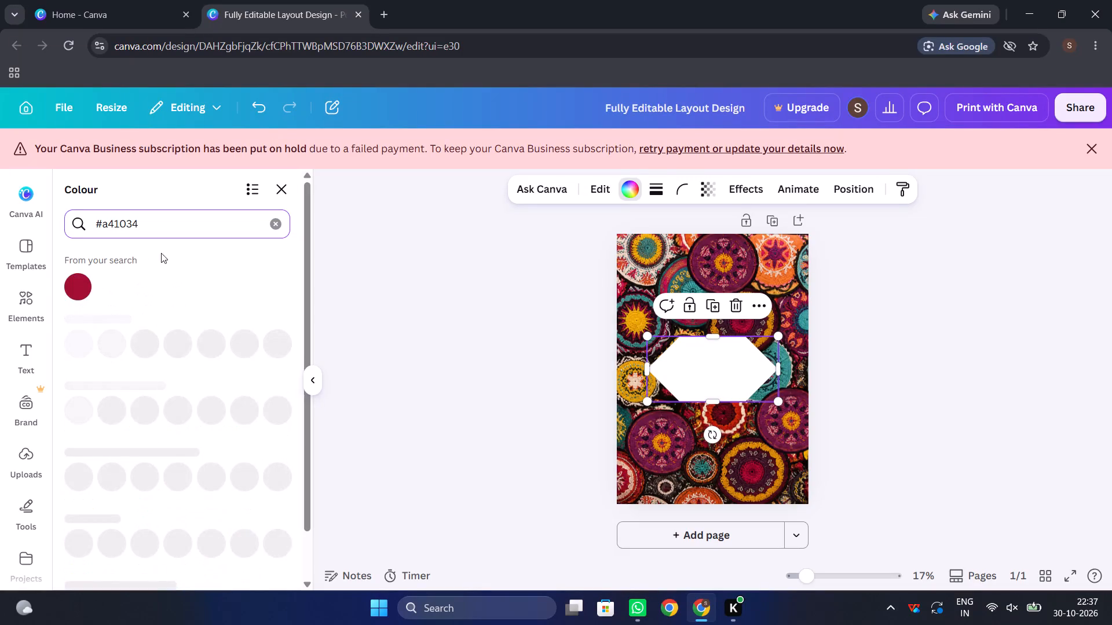
Set the elongated hexagon's fill colour to dark red #a41034.
click(77, 282)
click(397, 321)
click(397, 322)
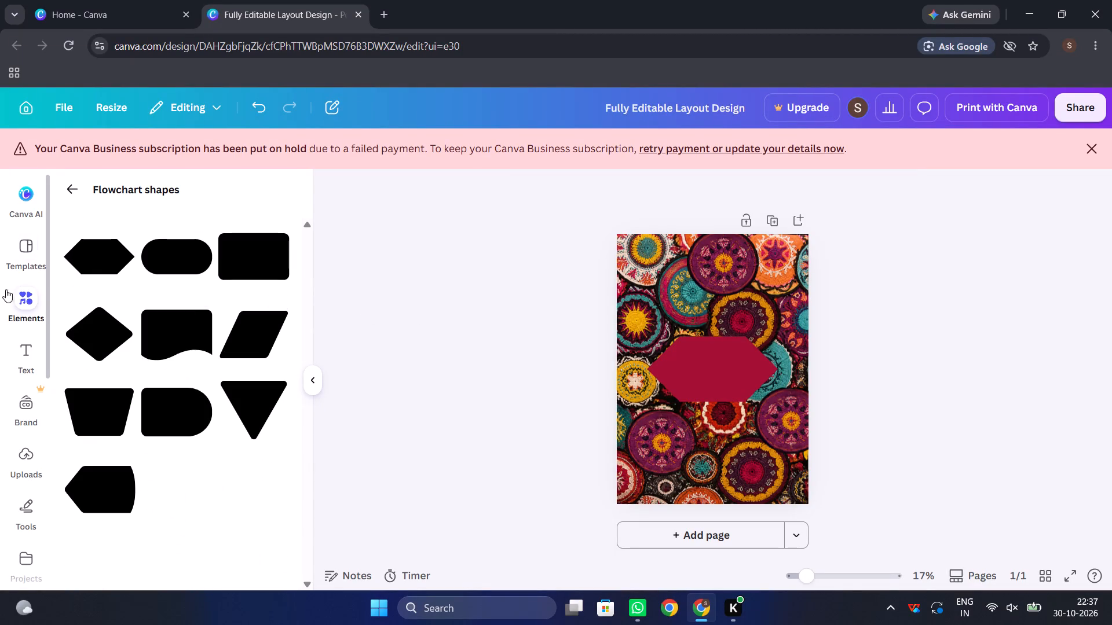
Look through the ready-made font combinations for a title style, then return to the default text styles.
click(12, 340)
scroll(189, 456, down, 2)
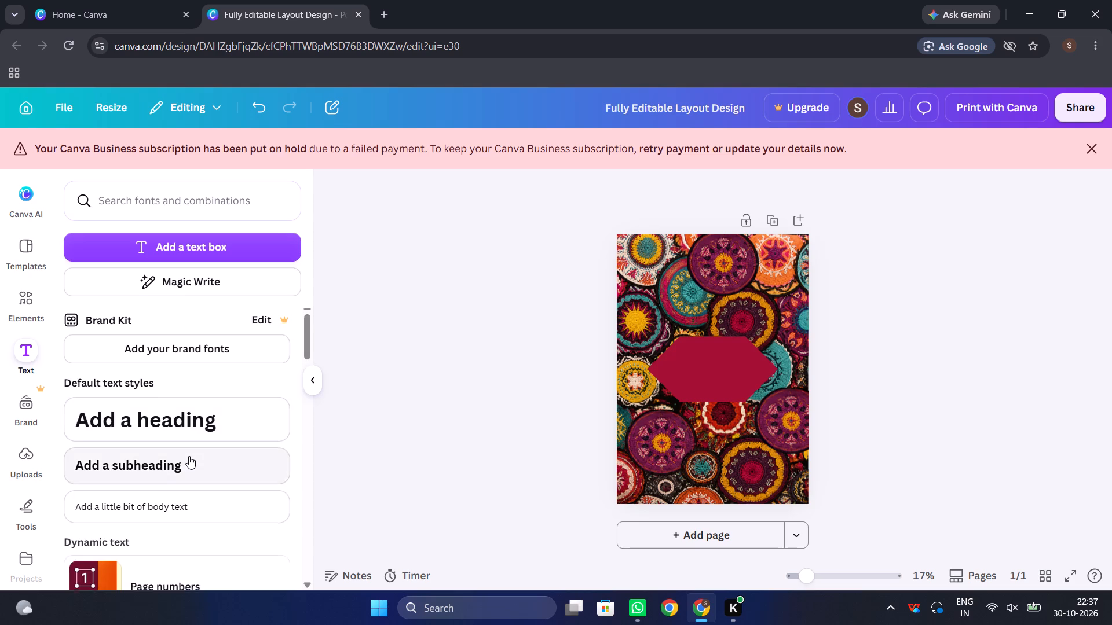
scroll(189, 456, down, 5)
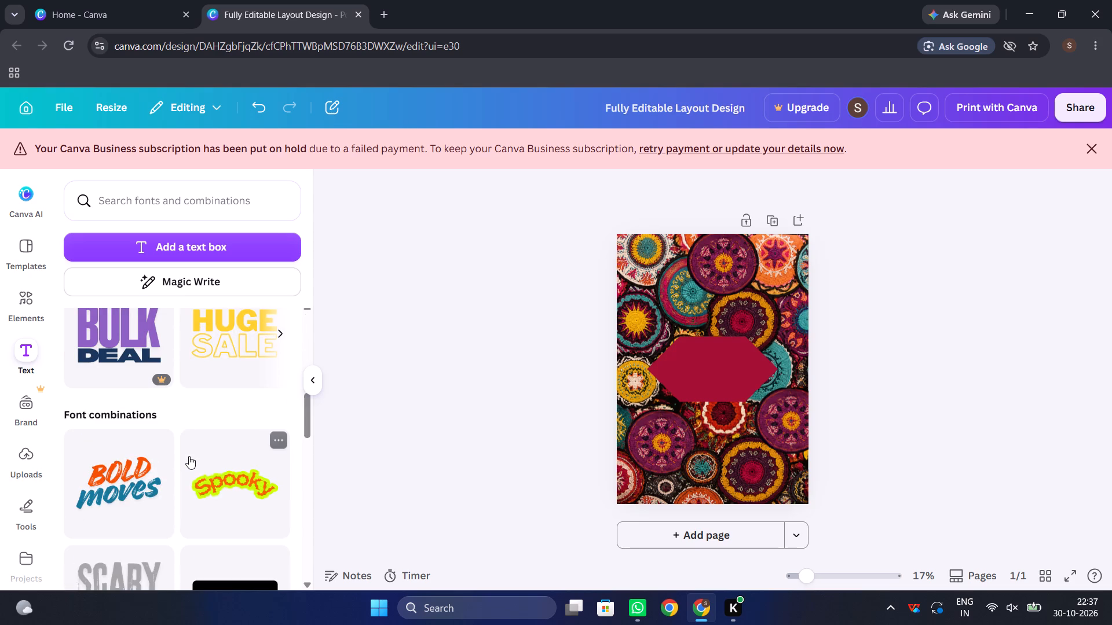
scroll(189, 456, up, 4)
scroll(189, 456, down, 3)
scroll(189, 456, up, 1)
scroll(189, 456, down, 2)
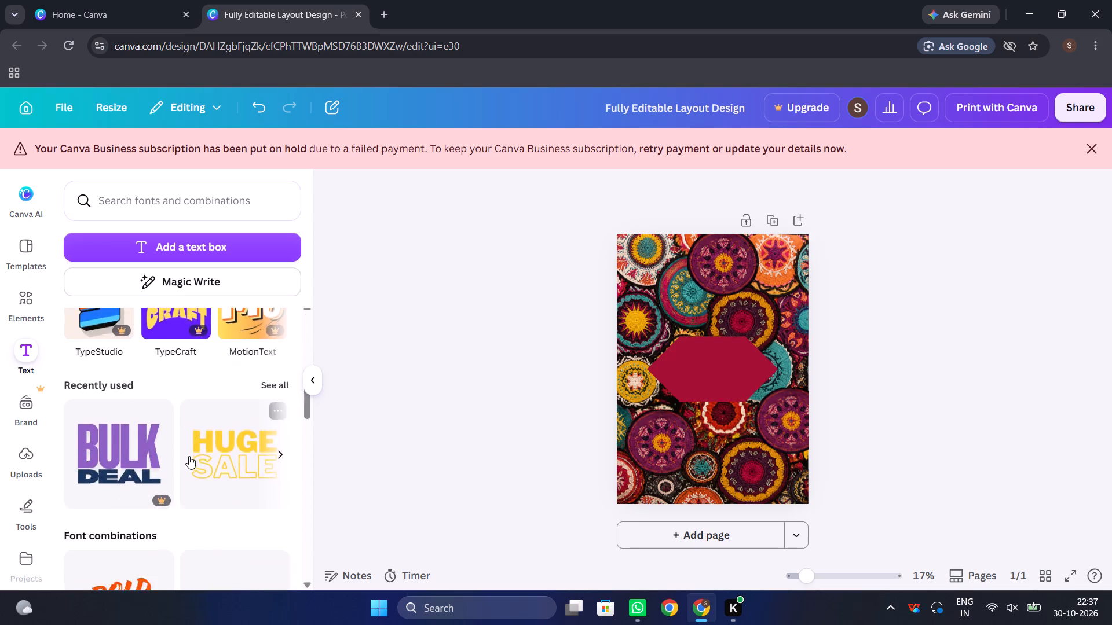
scroll(189, 456, down, 8)
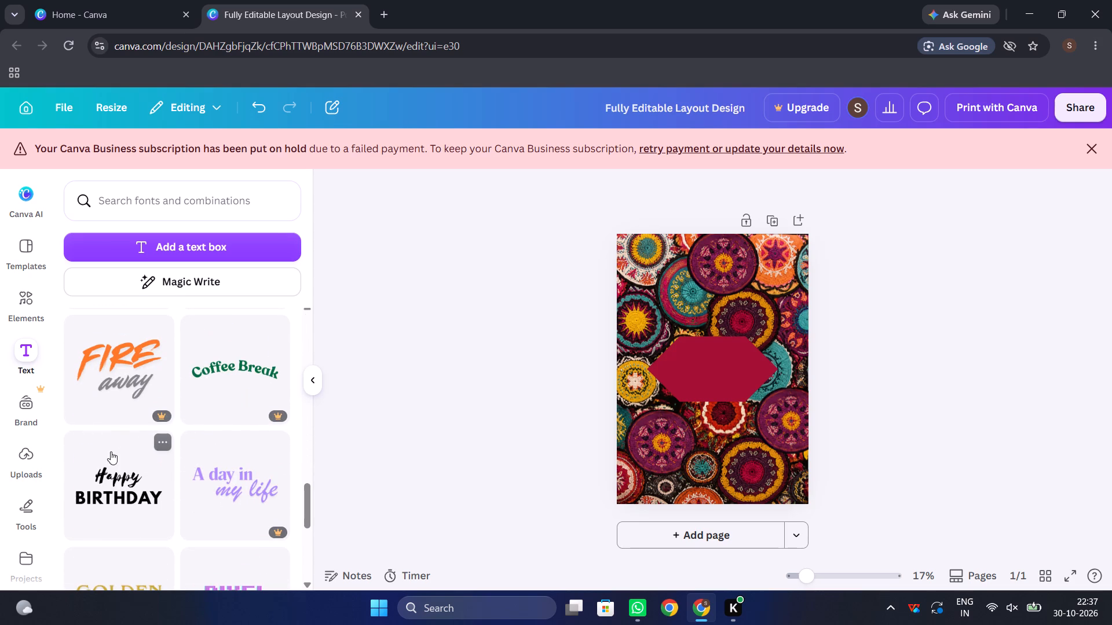
scroll(97, 452, down, 2)
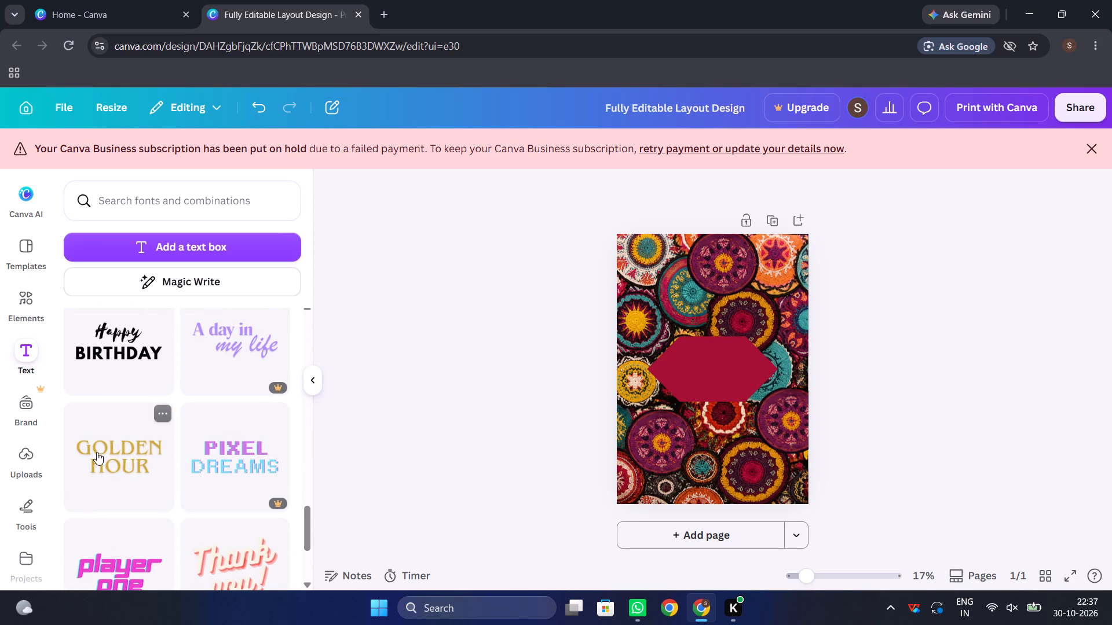
scroll(97, 450, down, 2)
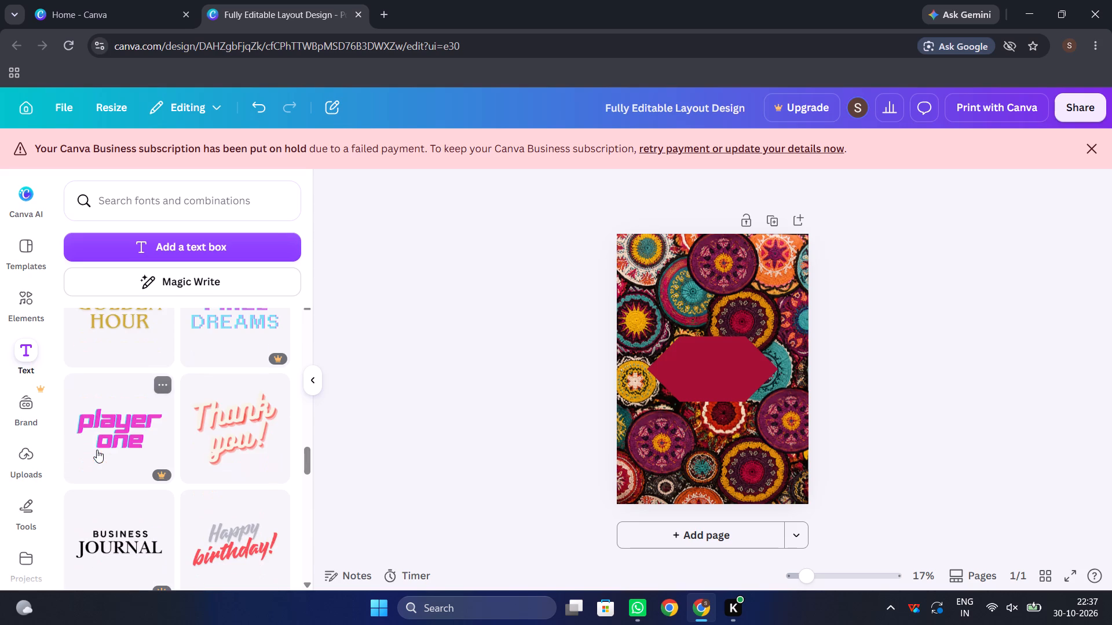
scroll(75, 449, down, 3)
scroll(199, 440, down, 3)
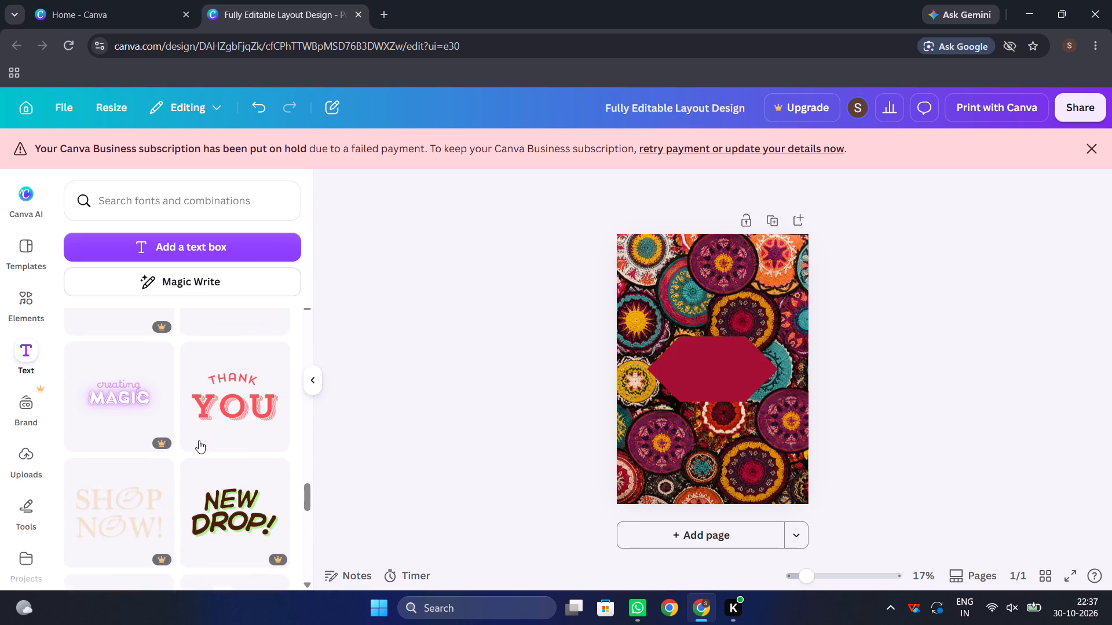
scroll(199, 440, down, 3)
scroll(199, 440, up, 5)
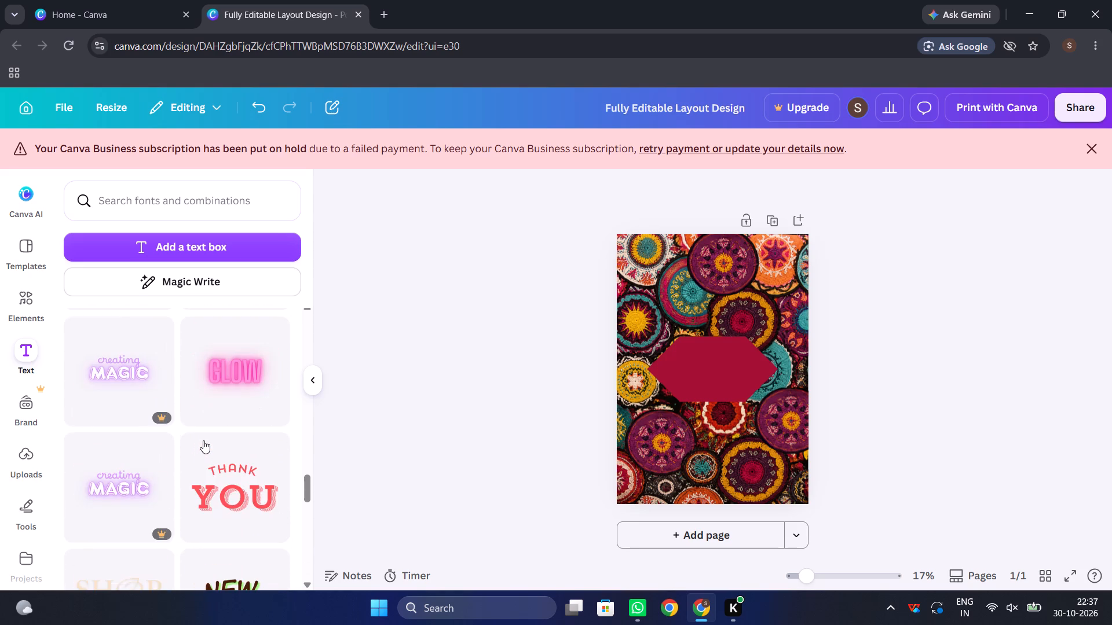
scroll(203, 441, down, 8)
scroll(203, 441, up, 5)
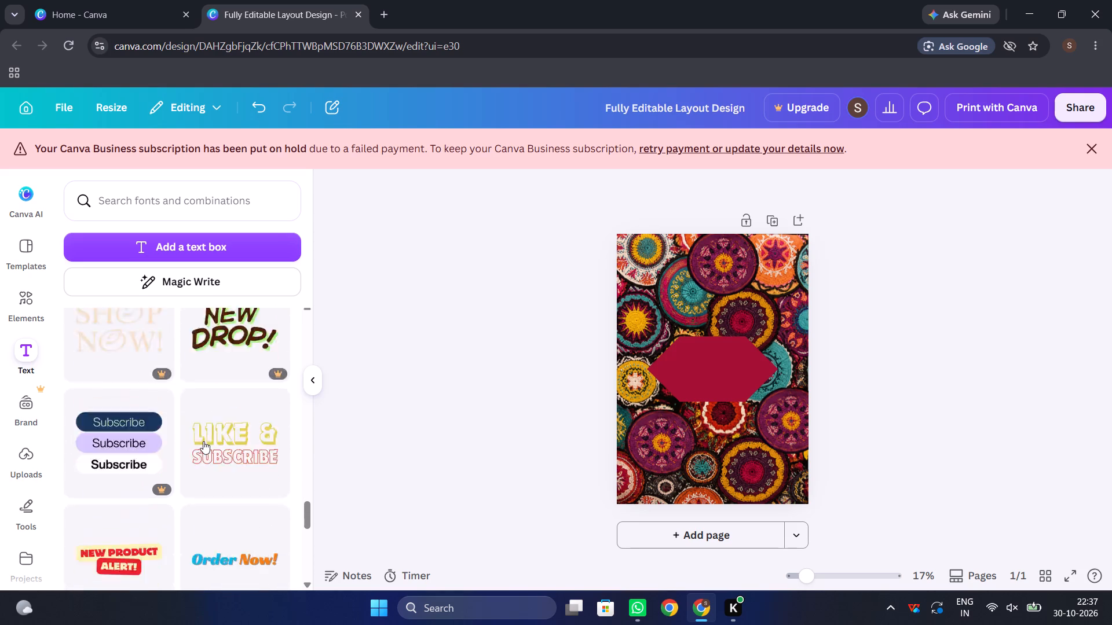
scroll(203, 441, down, 6)
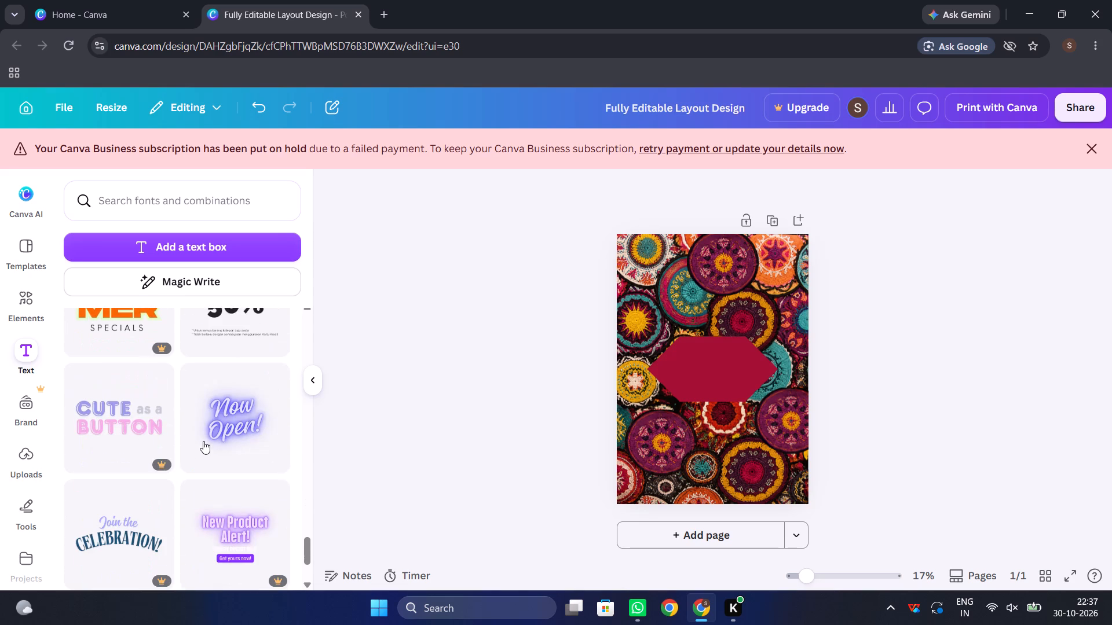
scroll(203, 441, down, 5)
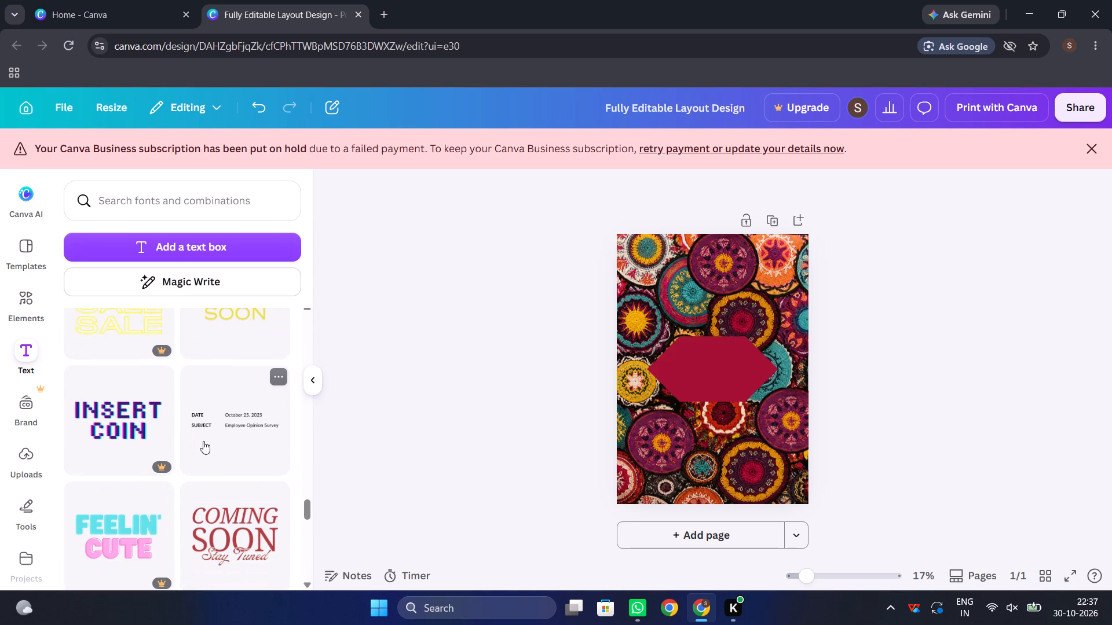
scroll(203, 441, down, 2)
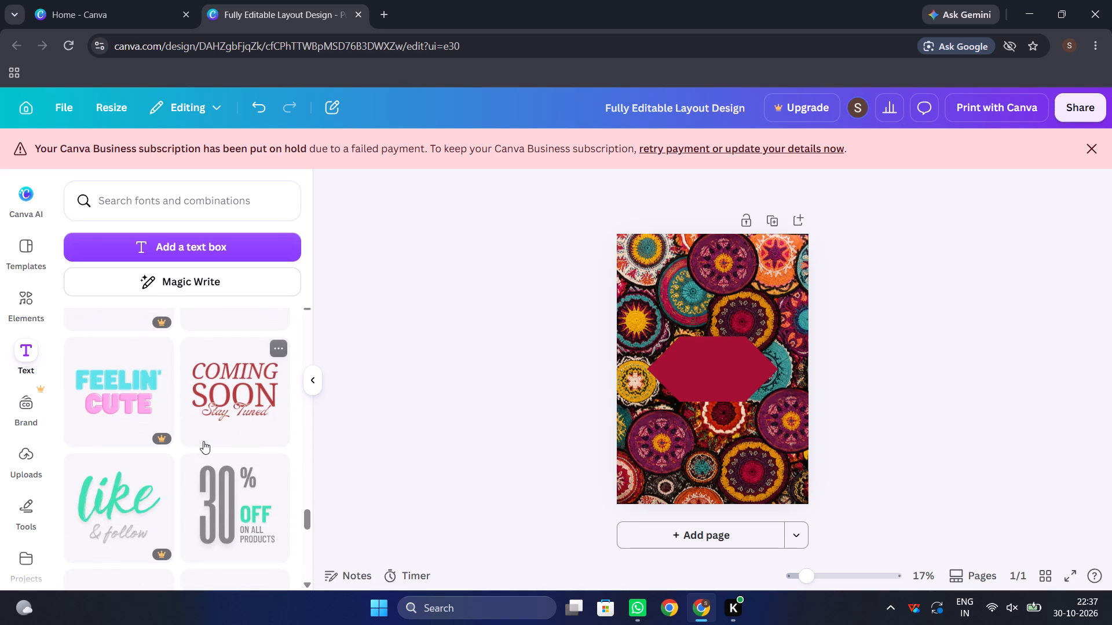
scroll(203, 441, down, 4)
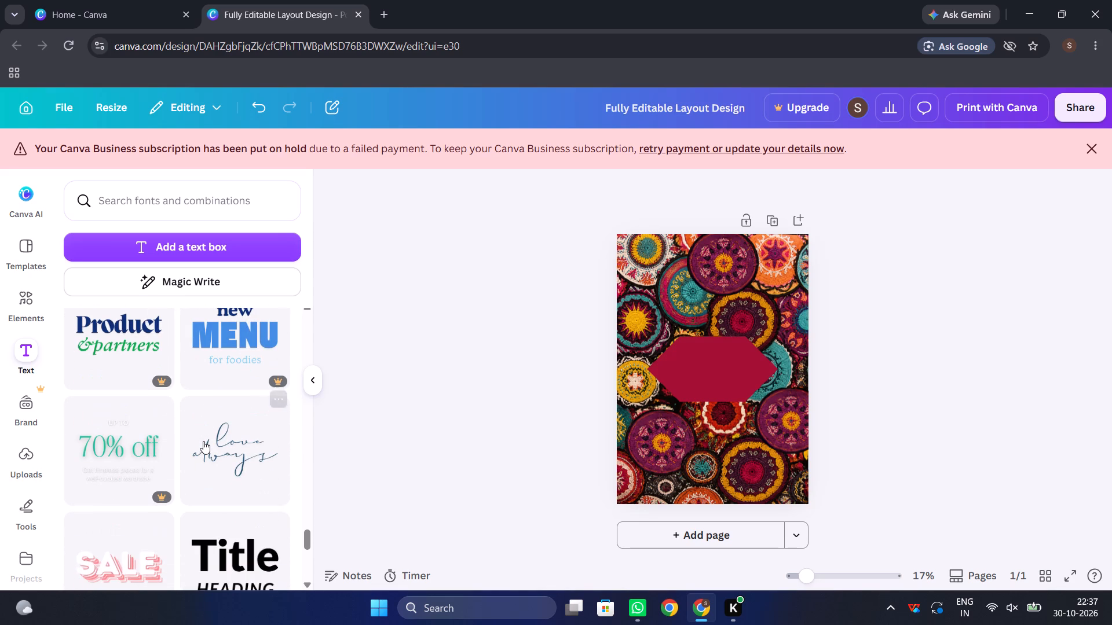
scroll(203, 441, down, 1)
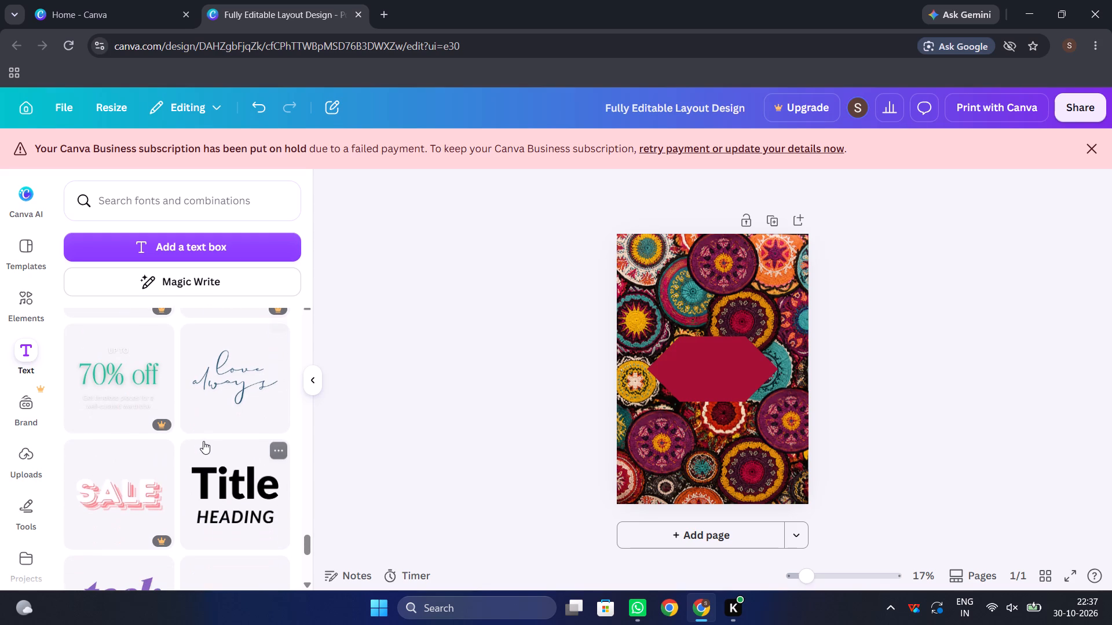
scroll(199, 339, up, 9)
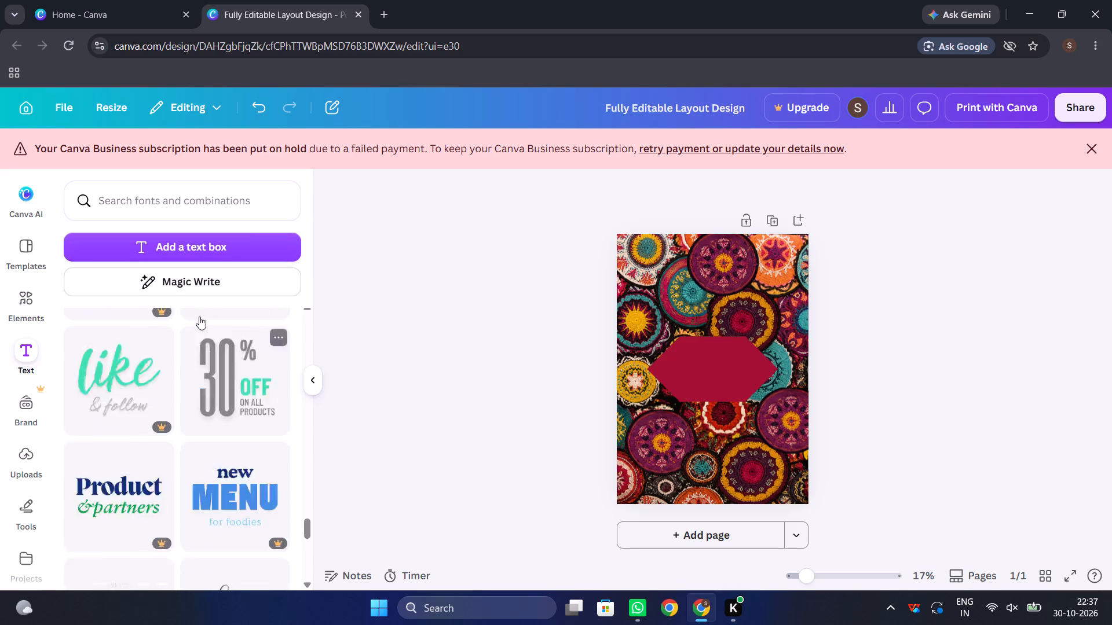
scroll(199, 317, up, 20)
scroll(199, 317, up, 18)
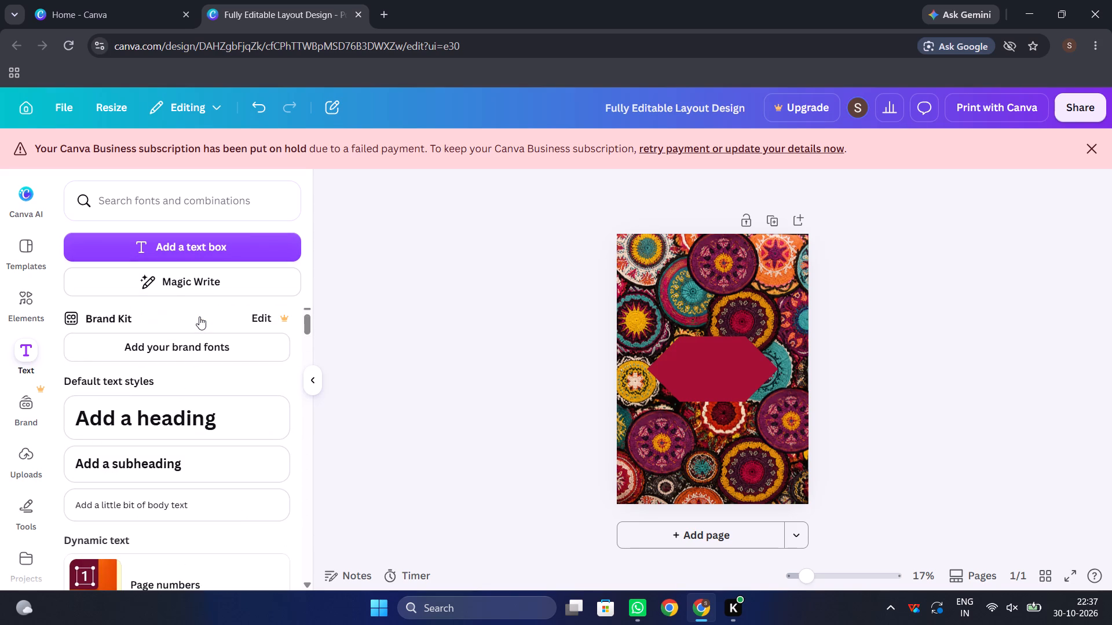
scroll(199, 317, up, 3)
Add a default subheading to the page with the text "QUAD WALI DIWALI".
click(173, 460)
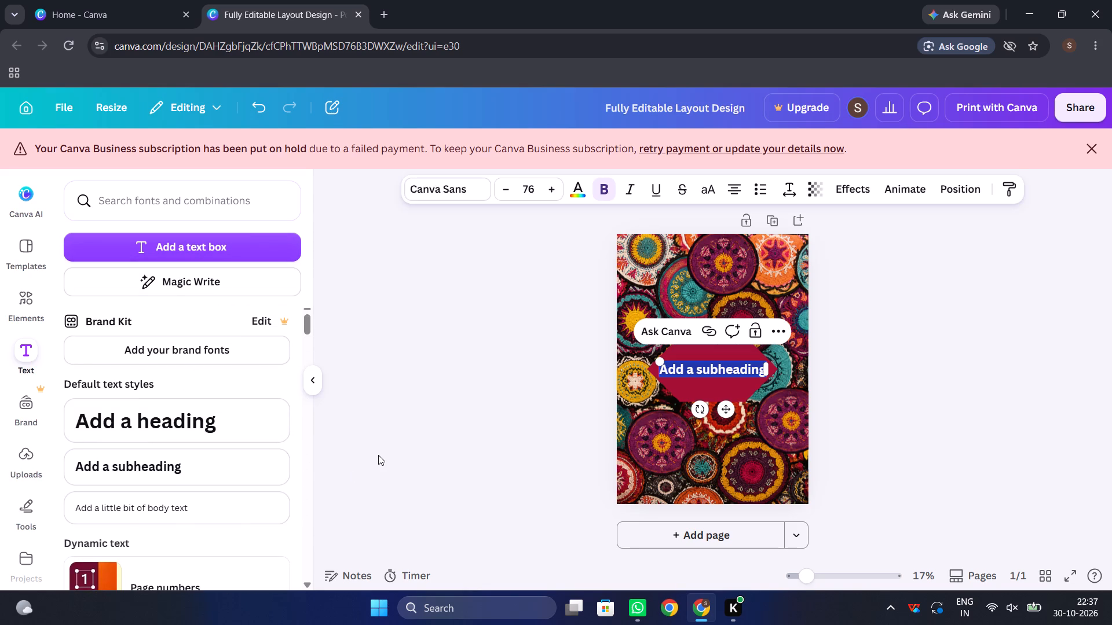
text(QUAD WALI DIWALI)
Break the title text before DIWALI so that it runs over two lines.
key(Down)
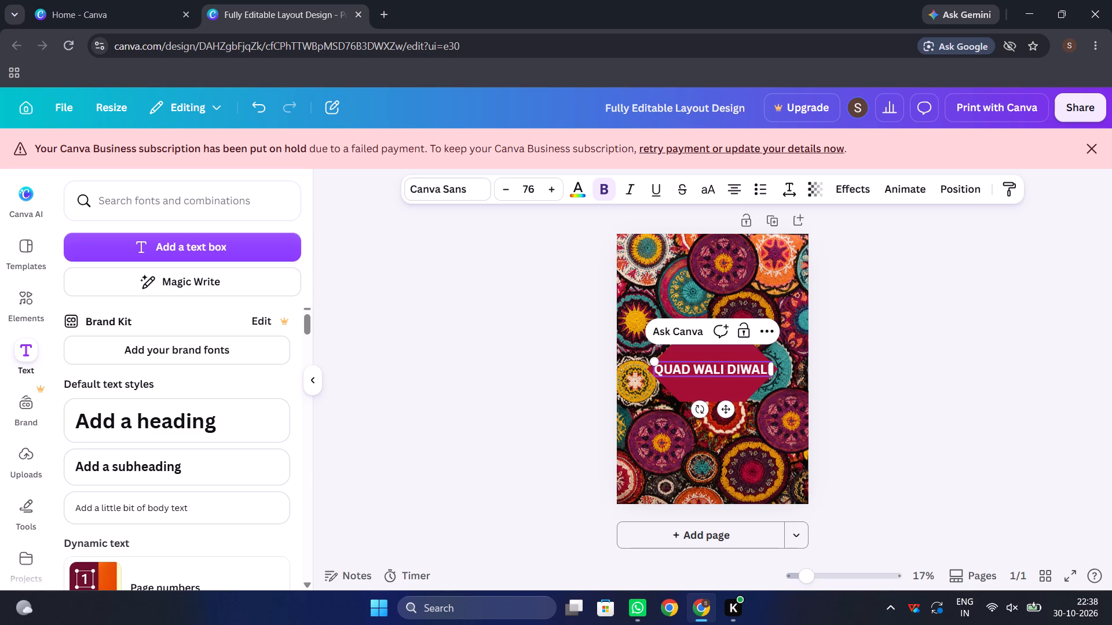
key(Left)
key(Left)
key(Left)
key(Left)
key(Left)
key(Left)
key(Left)
key(Left)
key(Left)
scroll(380, 454, up, 1)
click(727, 367)
key(Return)
click(804, 361)
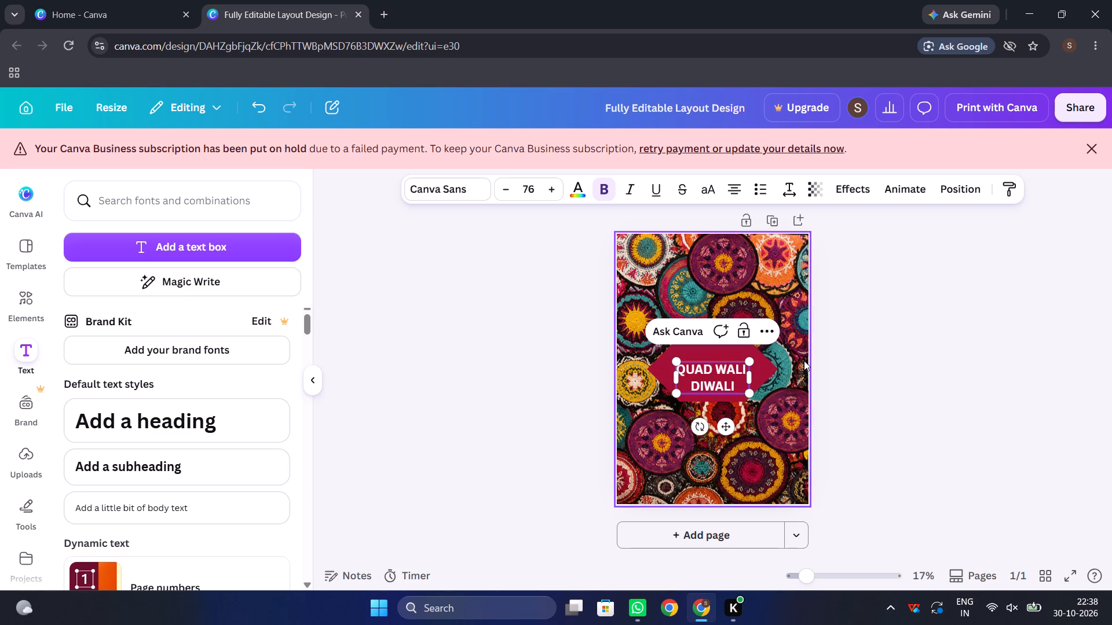
Enlarge the QUAD WALI DIWALI text to size 96.4 and place it over the middle of the dark red hexagon.
drag(702, 374, 701, 361)
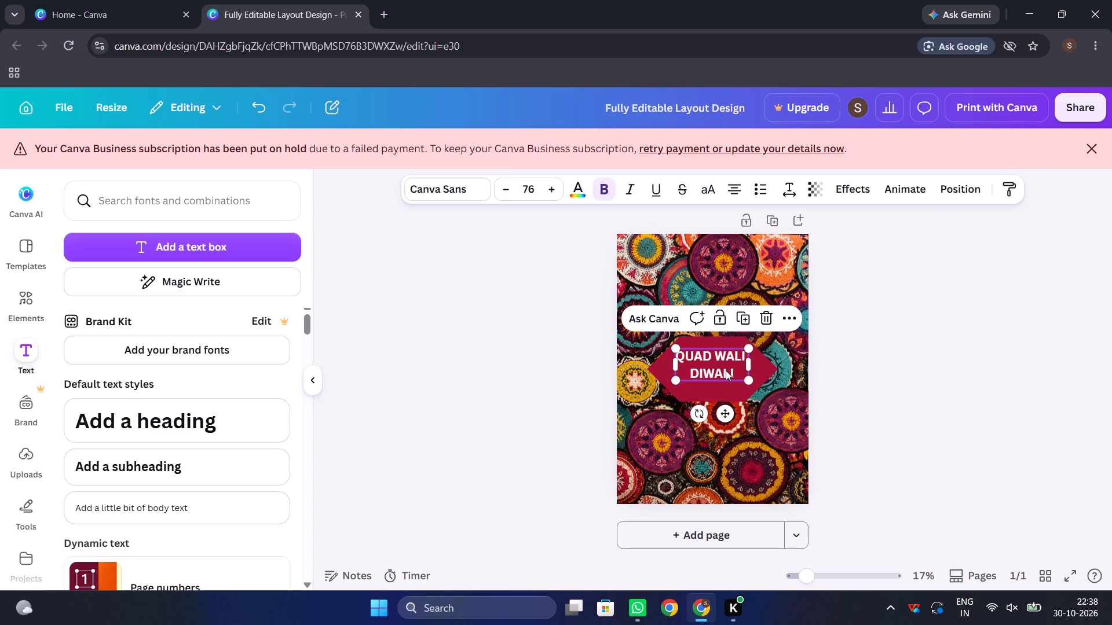
drag(744, 375, 751, 388)
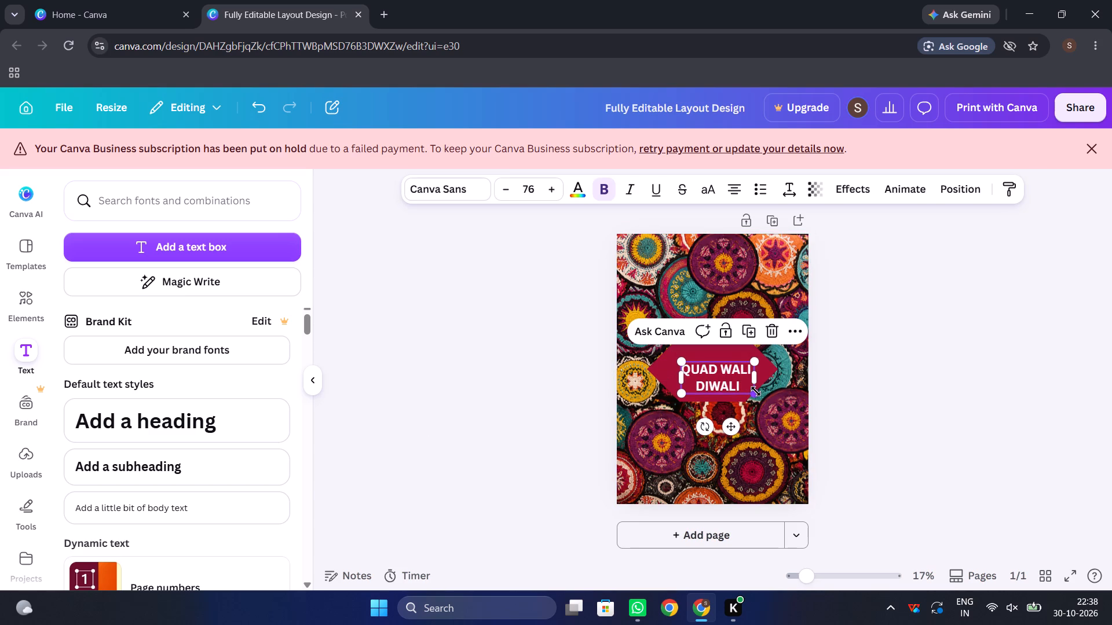
drag(756, 392, 768, 421)
drag(751, 392, 746, 384)
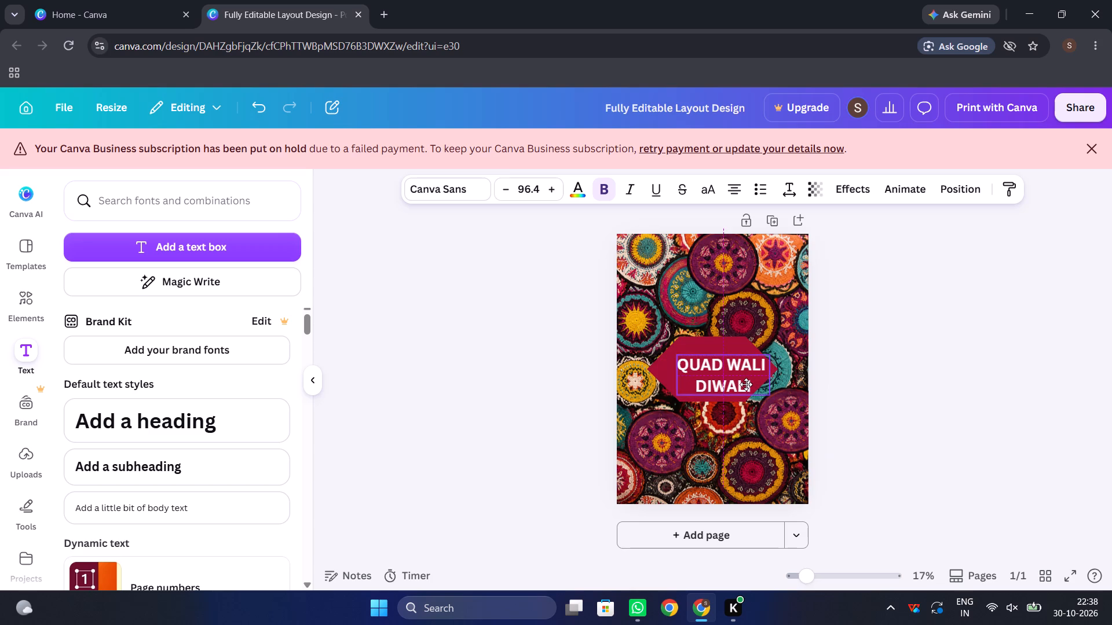
drag(746, 384, 738, 380)
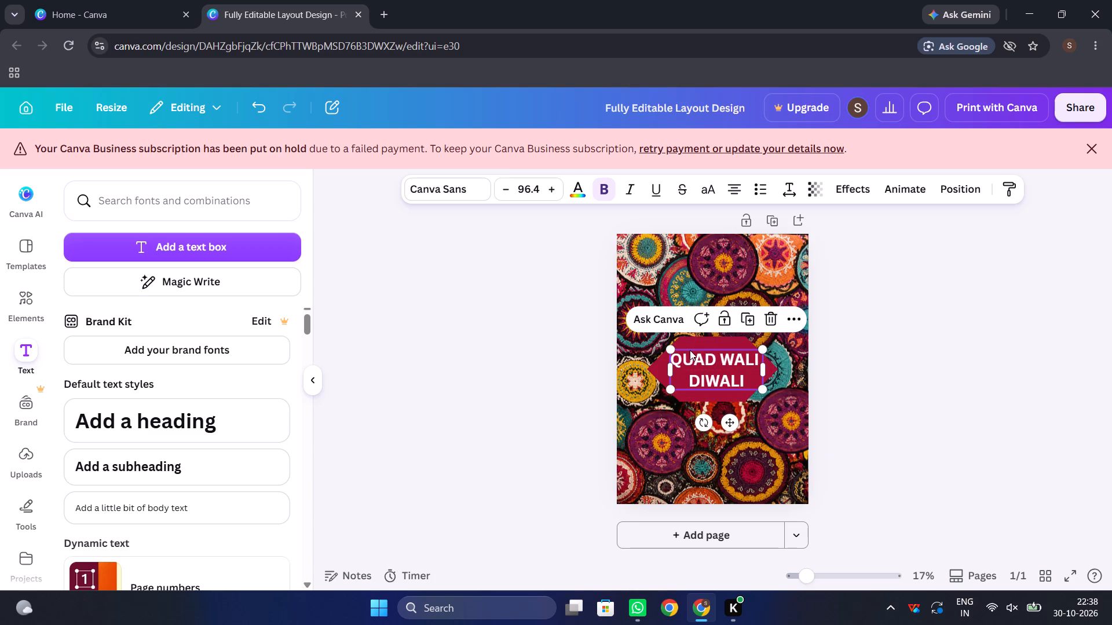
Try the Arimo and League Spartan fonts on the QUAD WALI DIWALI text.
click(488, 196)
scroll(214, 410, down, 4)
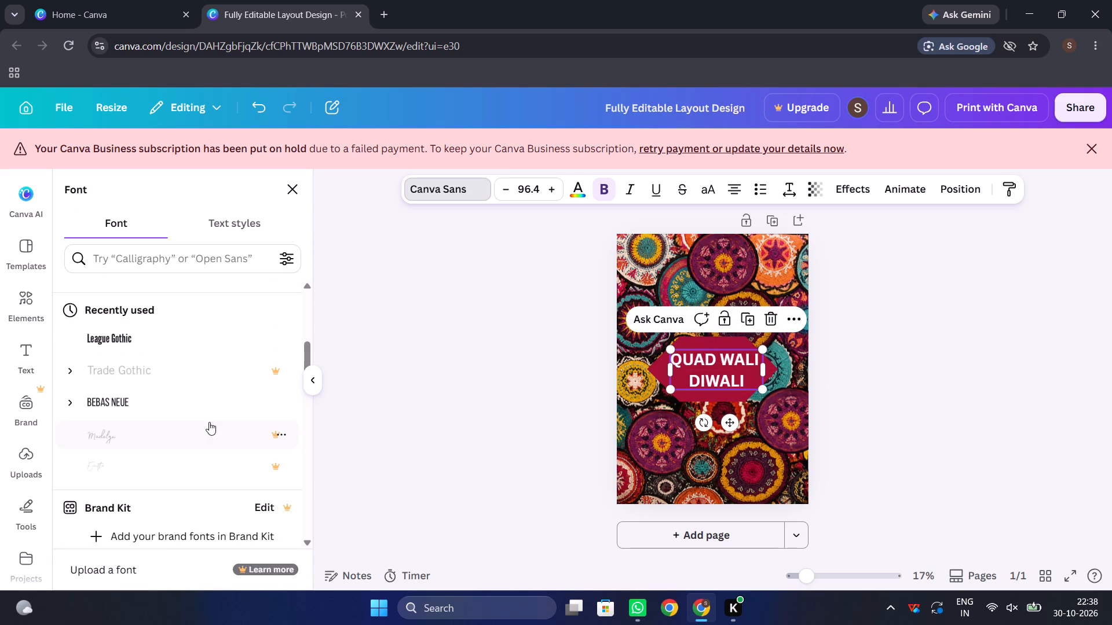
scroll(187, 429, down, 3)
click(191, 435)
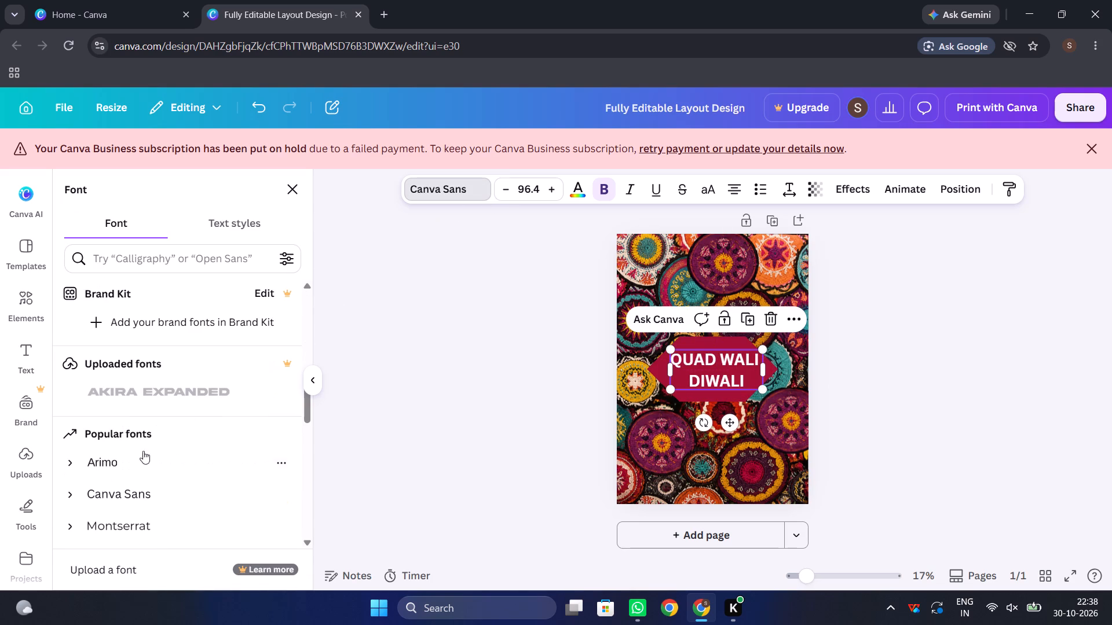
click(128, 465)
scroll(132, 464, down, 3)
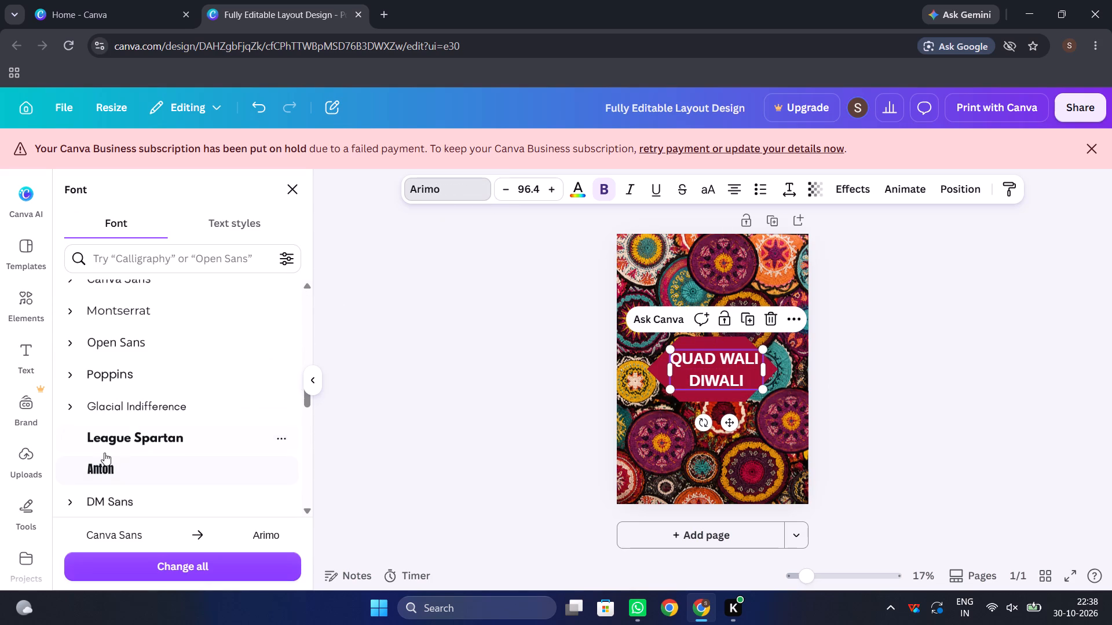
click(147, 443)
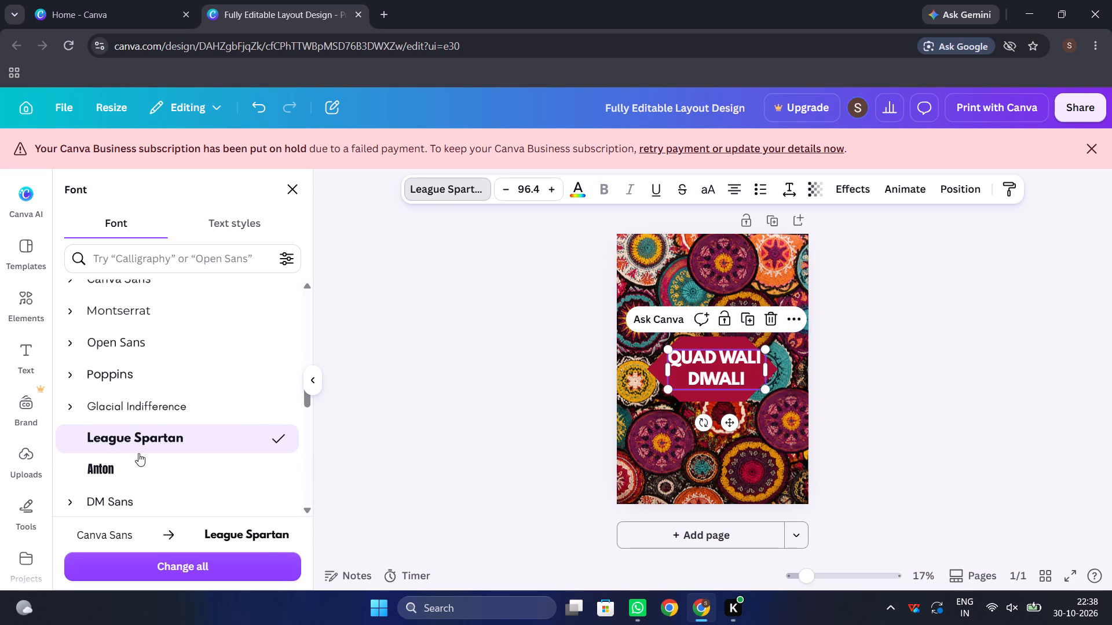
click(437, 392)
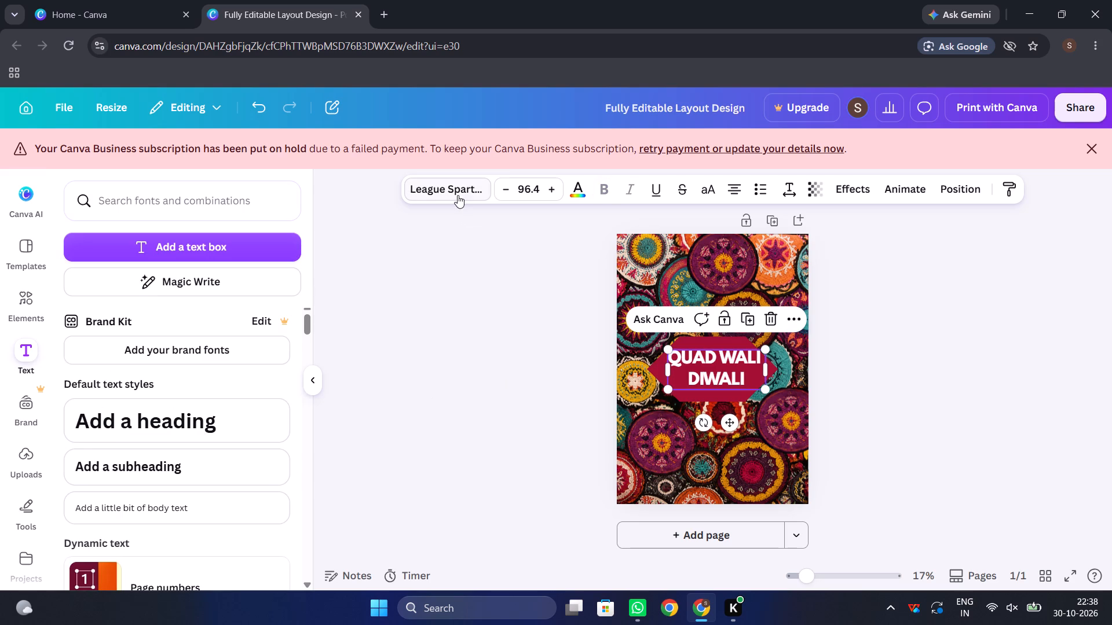
Set the QUAD WALI DIWALI text in the Poppins font with bold weight.
click(458, 195)
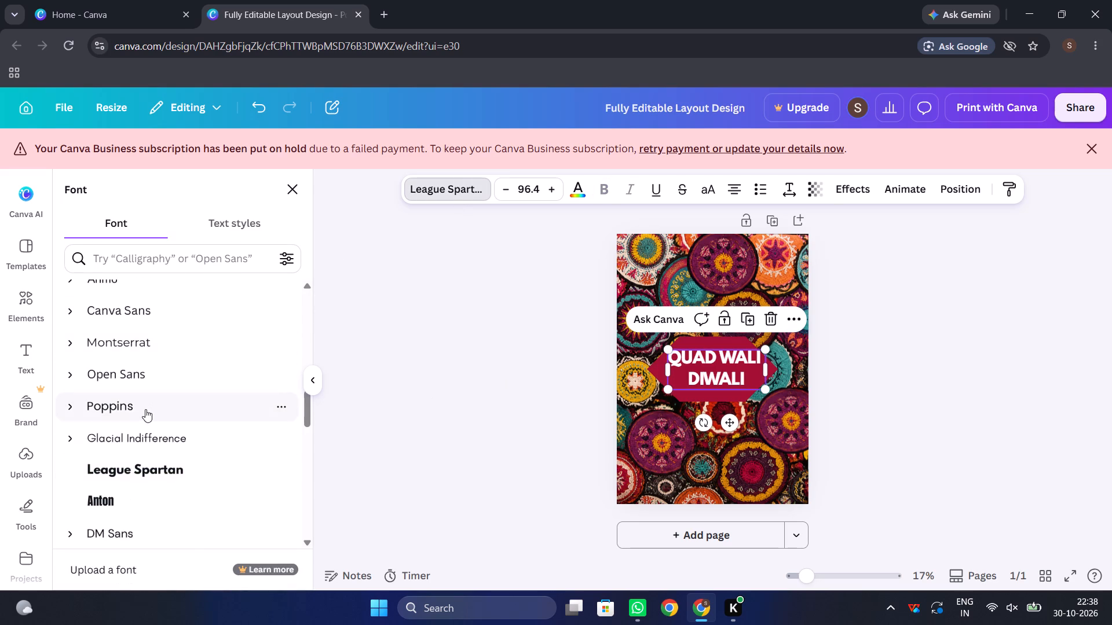
click(145, 409)
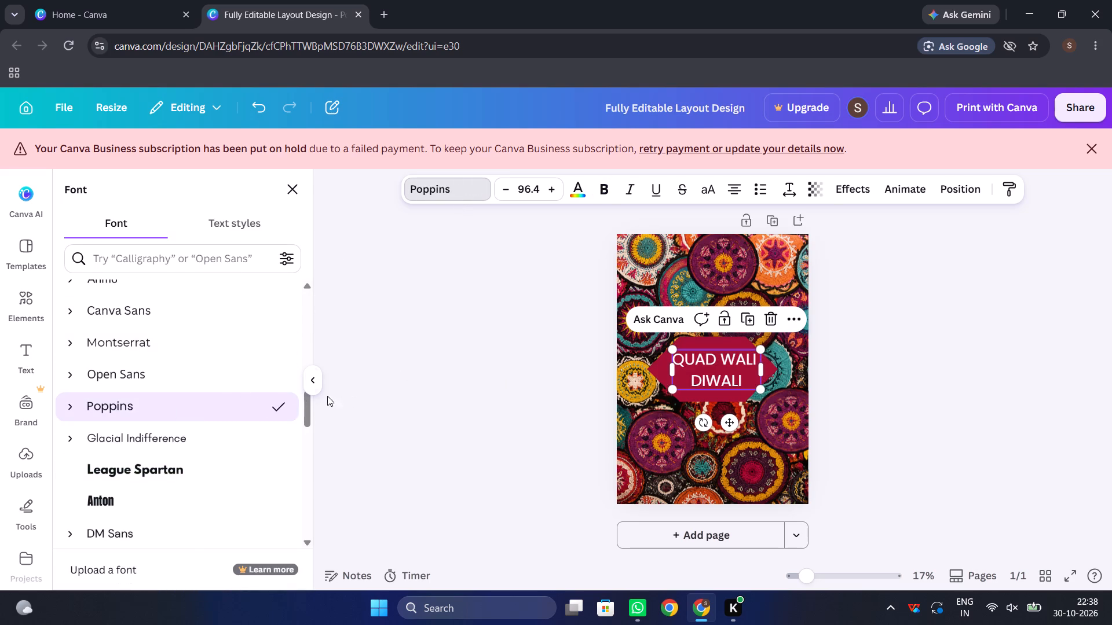
click(609, 188)
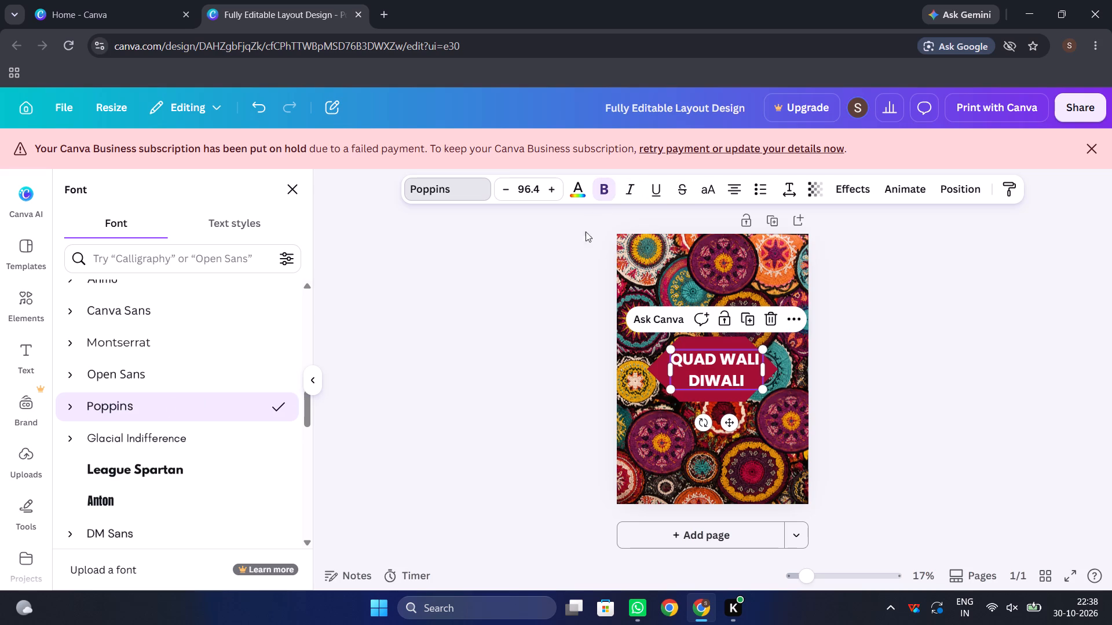
click(524, 320)
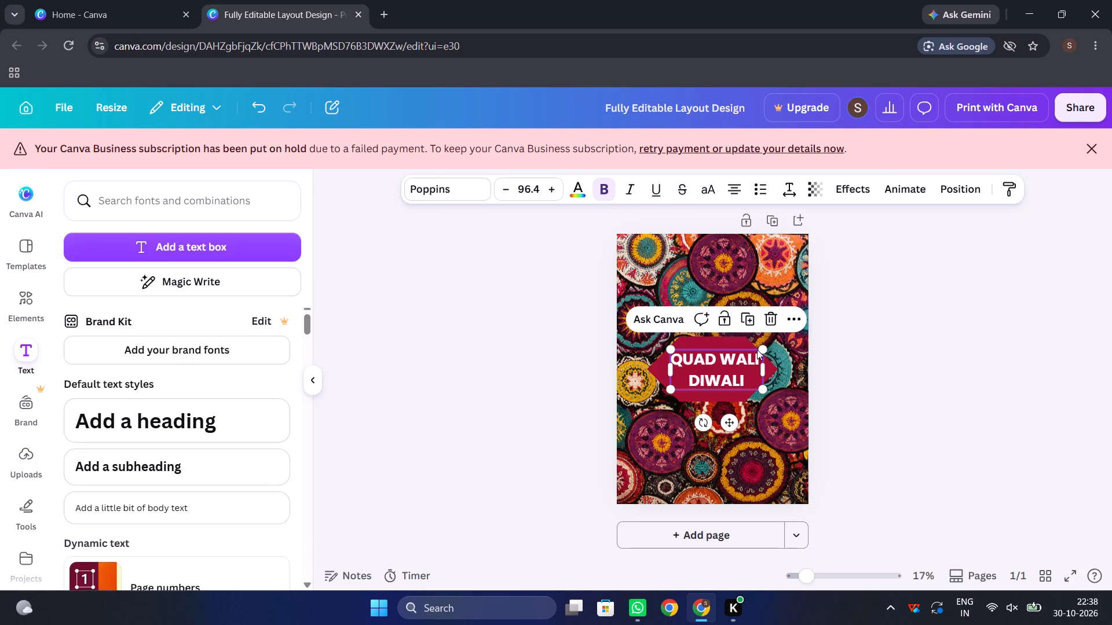
Align the QUAD WALI DIWALI text to the middle and centre of the page.
click(786, 321)
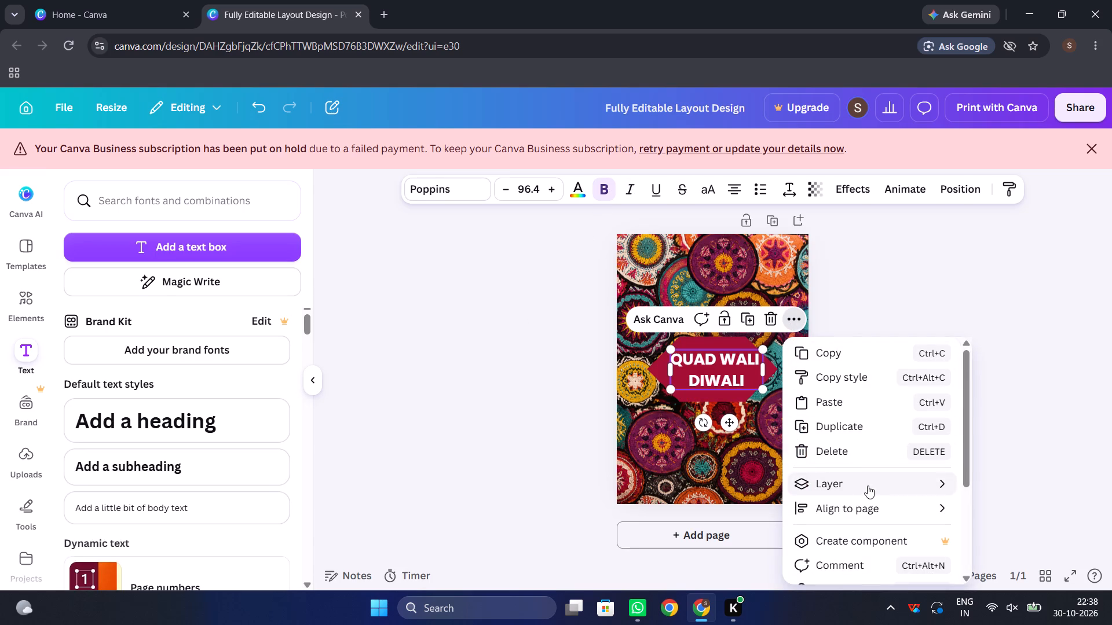
click(1005, 538)
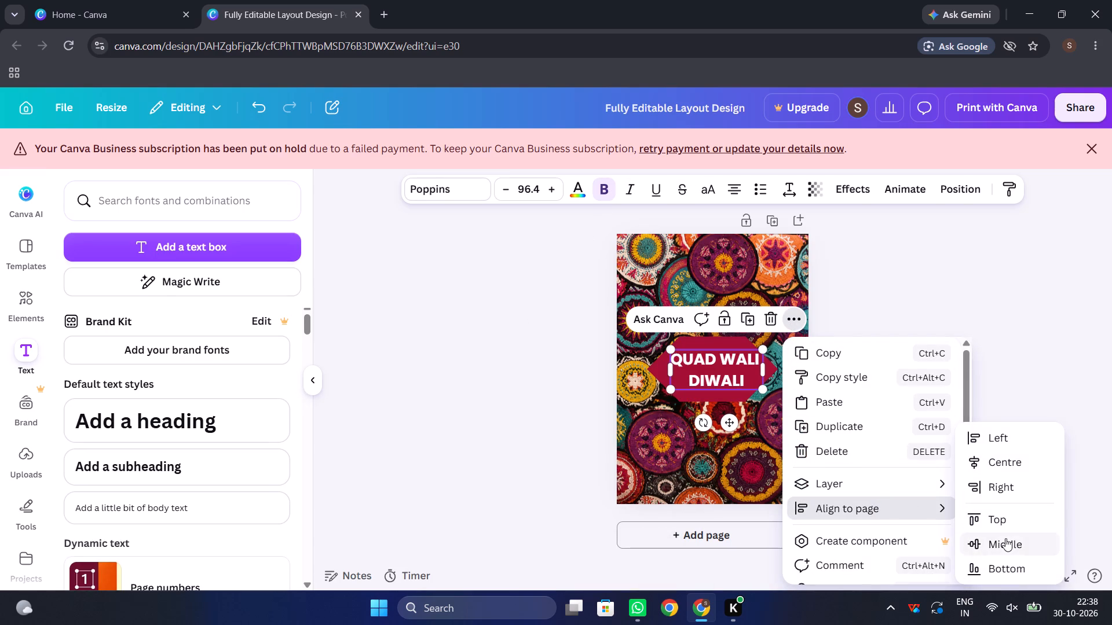
click(799, 314)
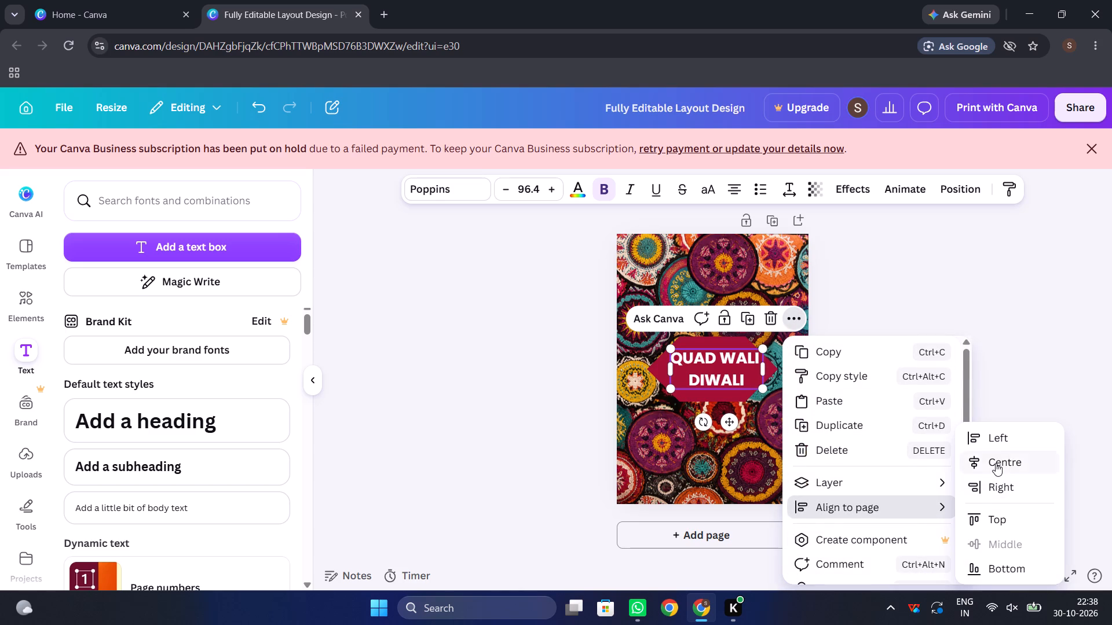
click(996, 463)
click(996, 350)
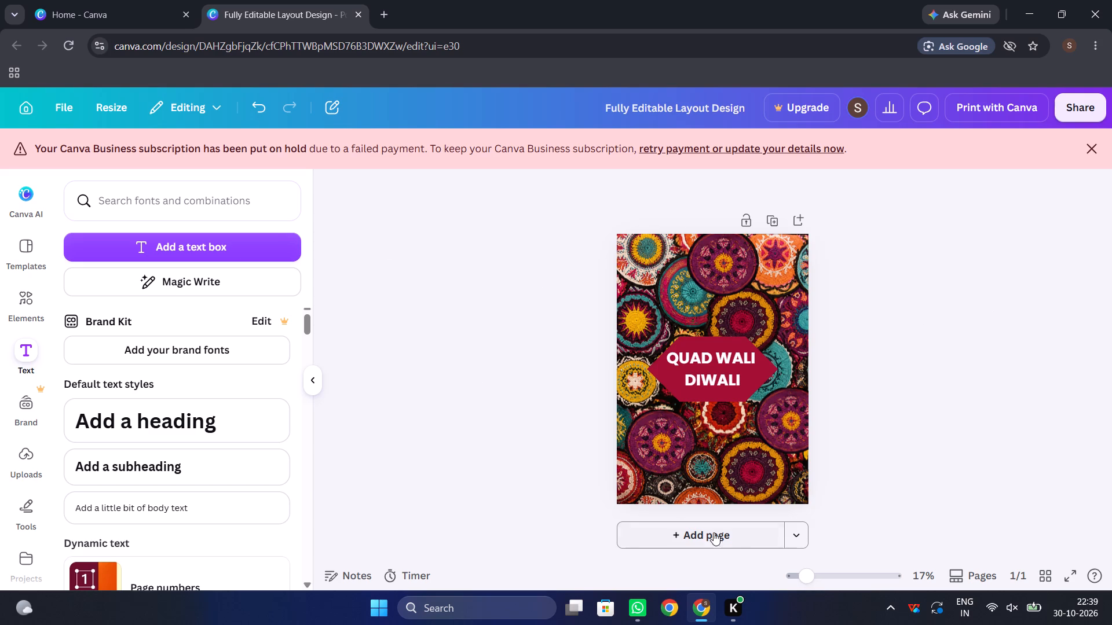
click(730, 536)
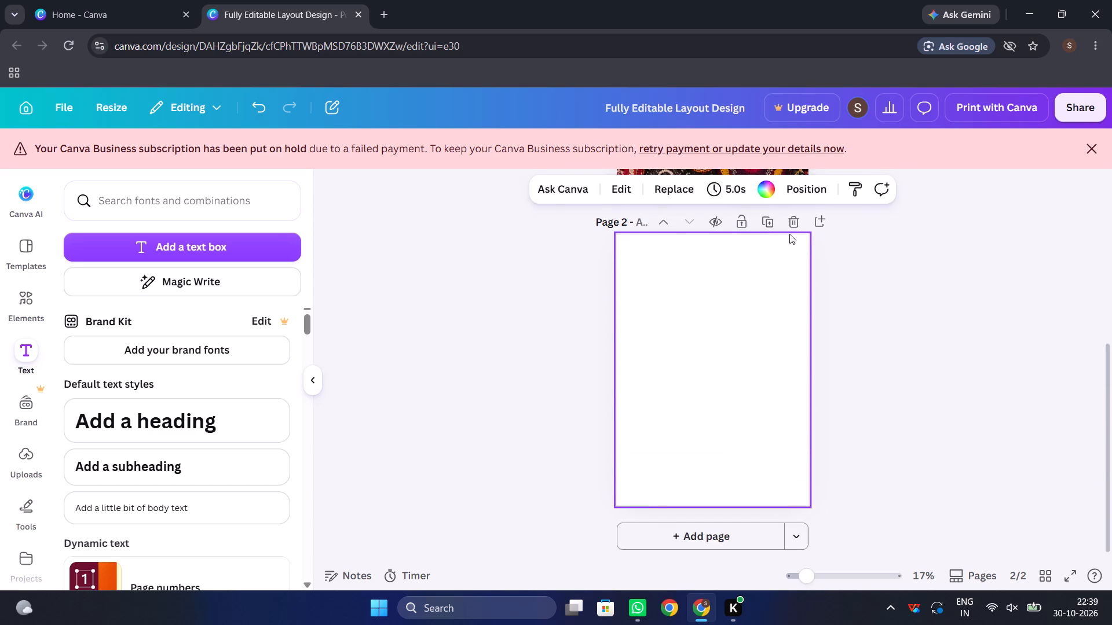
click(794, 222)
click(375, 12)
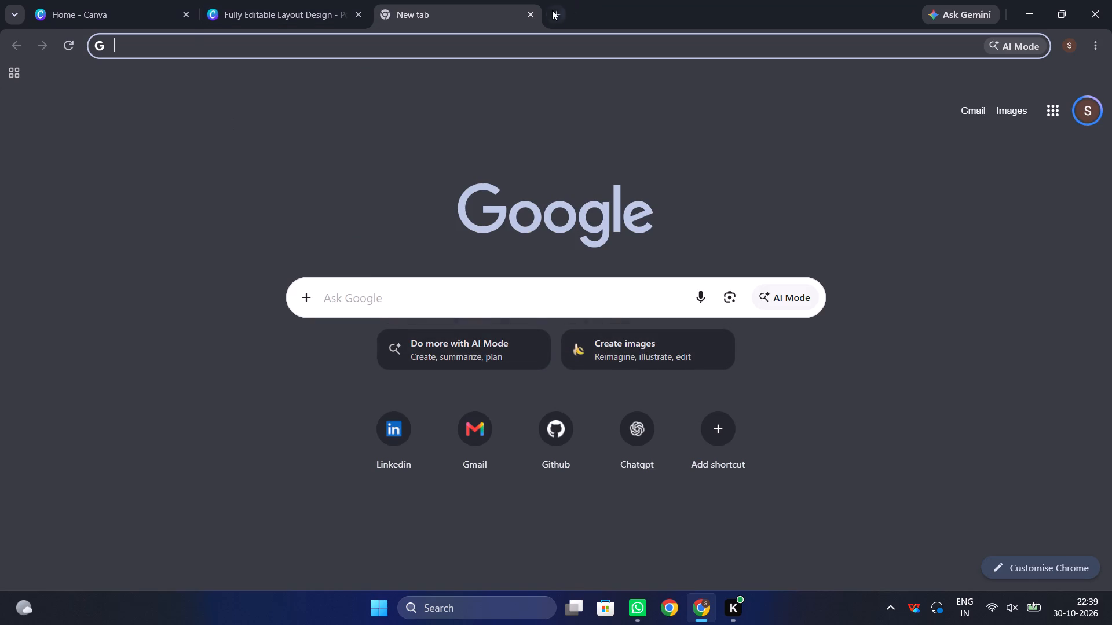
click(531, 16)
Create a new custom-size design 1 in wide and 3 in high from the Canva home page.
click(155, 0)
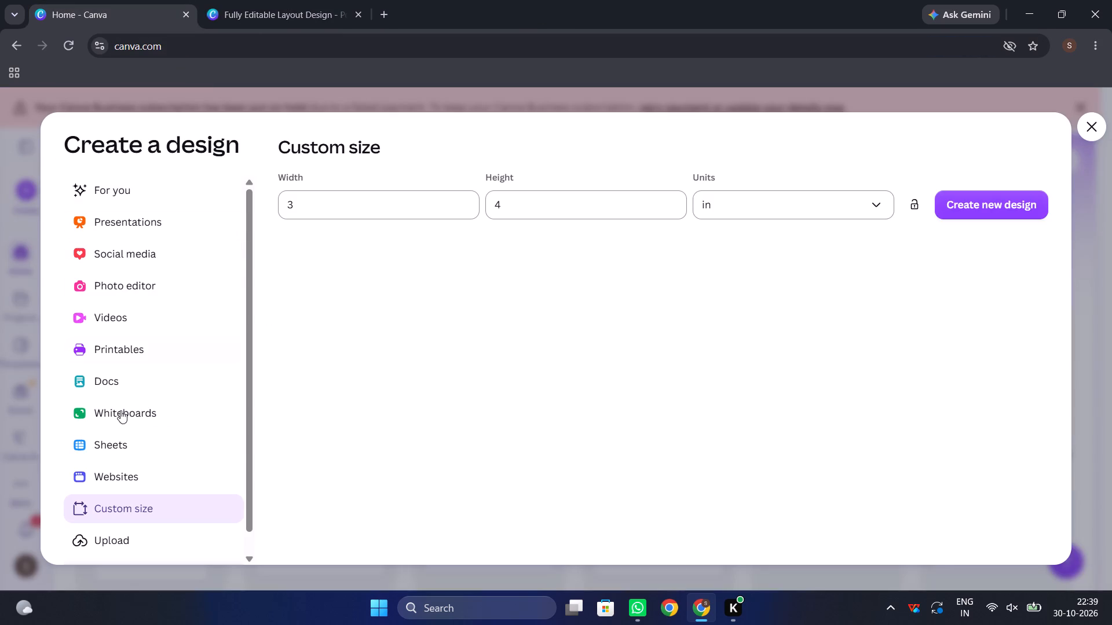
click(339, 208)
key(BackSpace)
key(1)
click(547, 222)
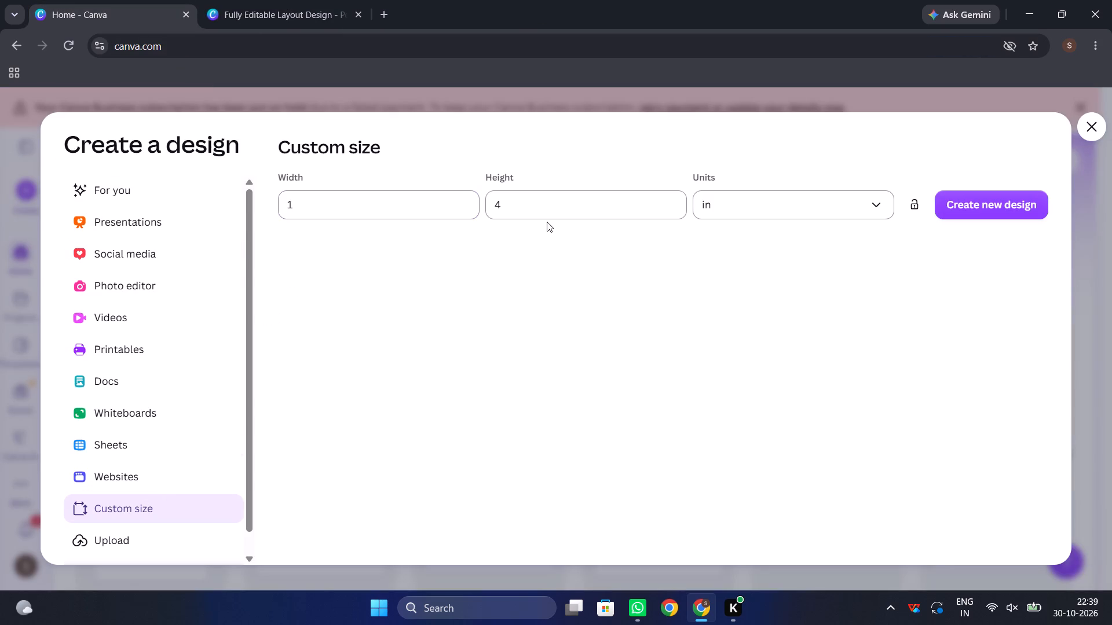
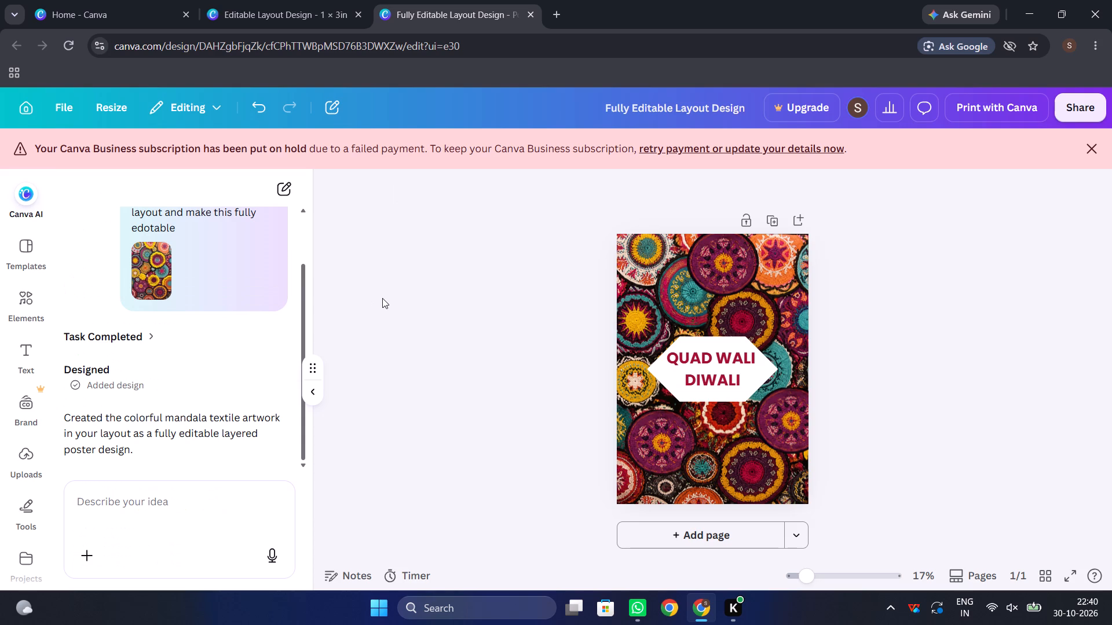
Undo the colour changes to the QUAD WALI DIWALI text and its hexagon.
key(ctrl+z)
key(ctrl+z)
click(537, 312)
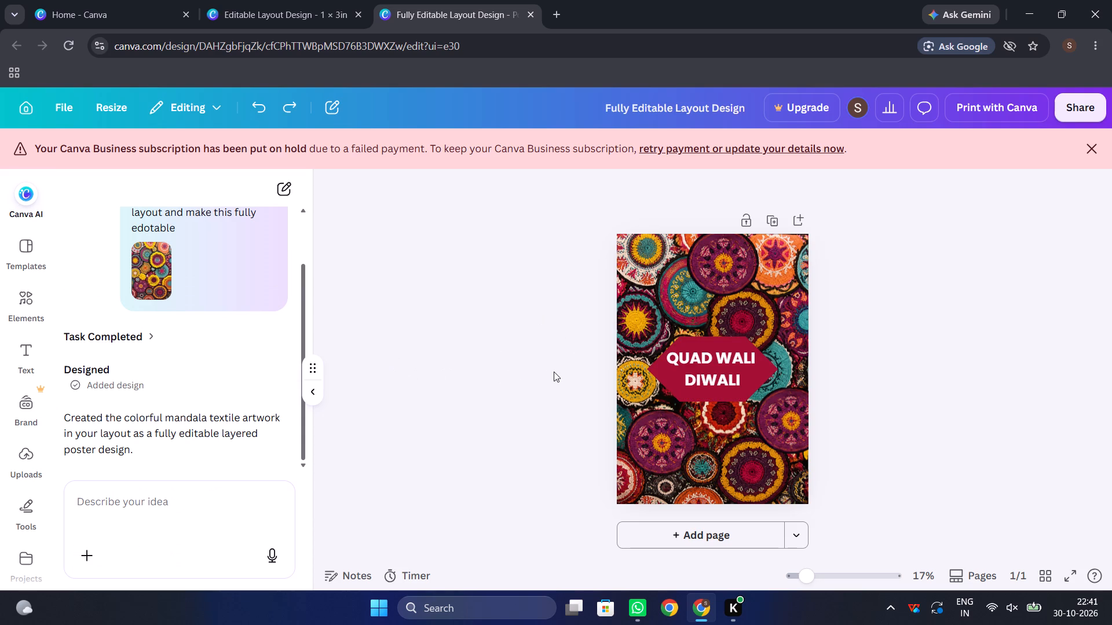
click(310, 7)
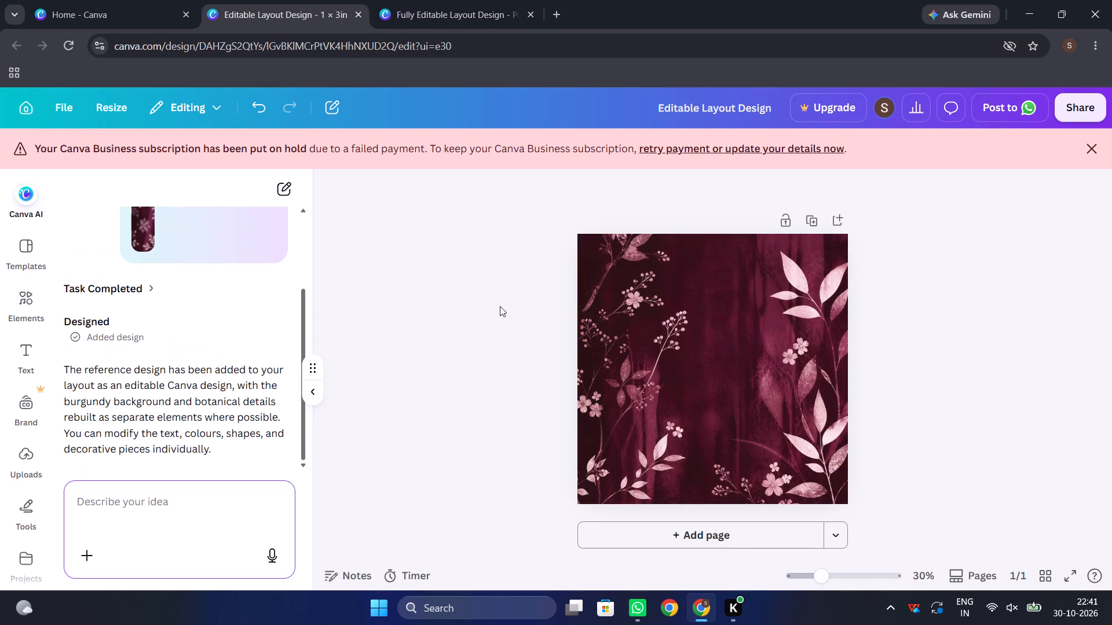
click(724, 300)
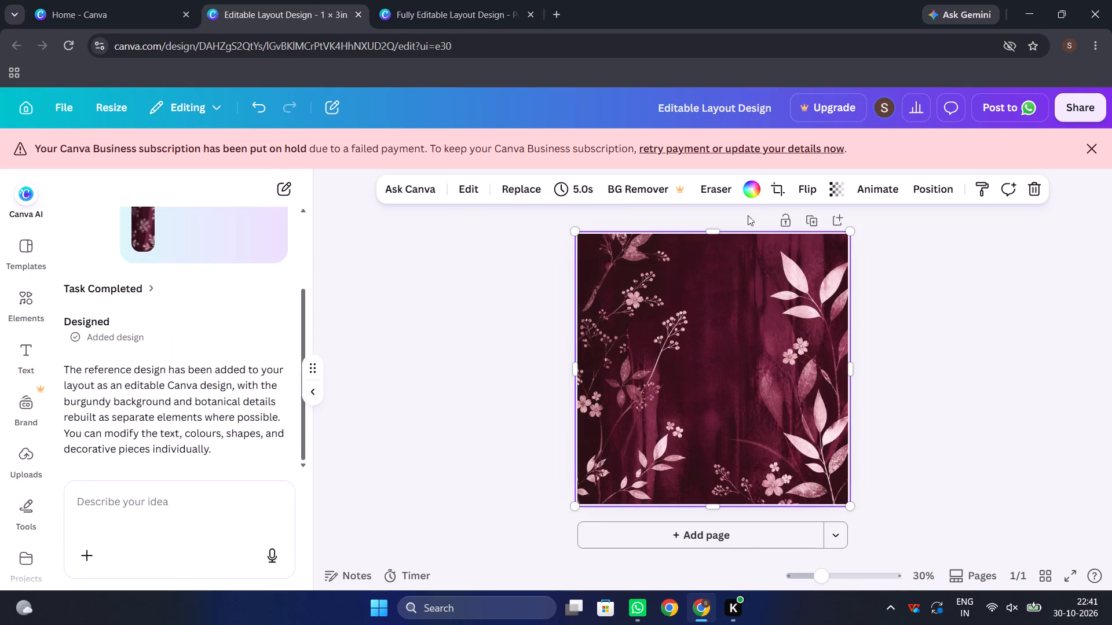
click(755, 197)
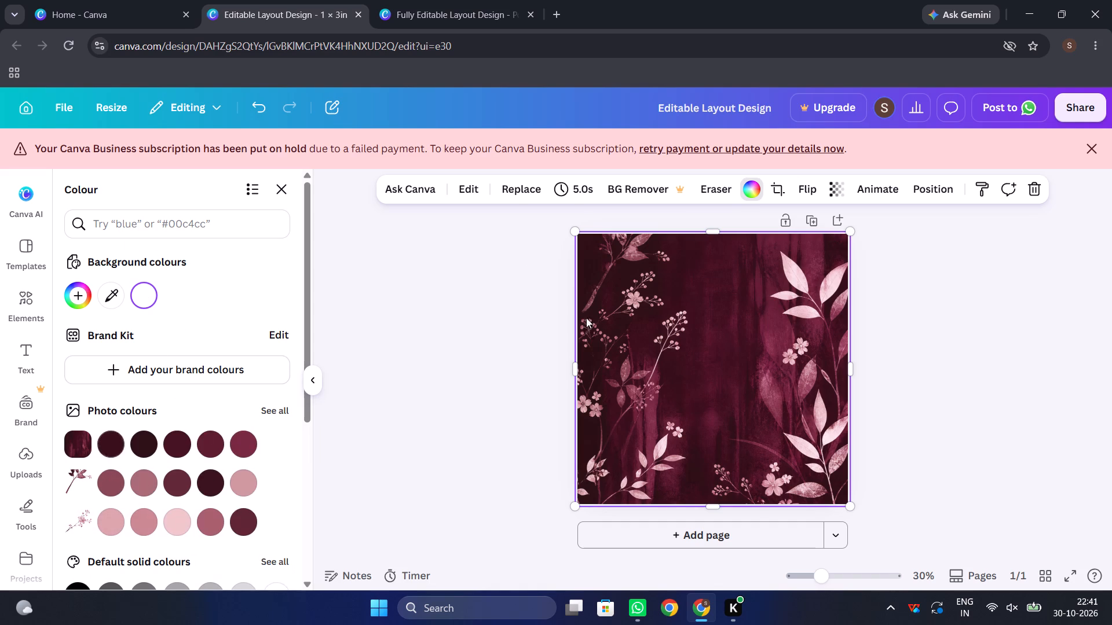
click(737, 293)
drag(680, 305, 678, 314)
click(765, 312)
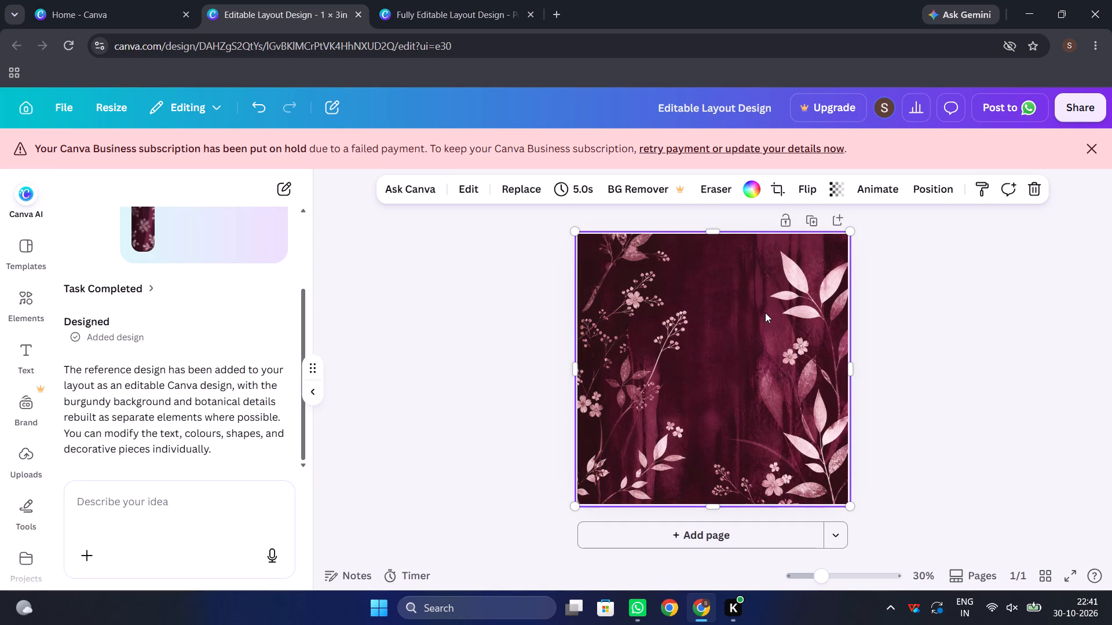
click(709, 300)
click(686, 315)
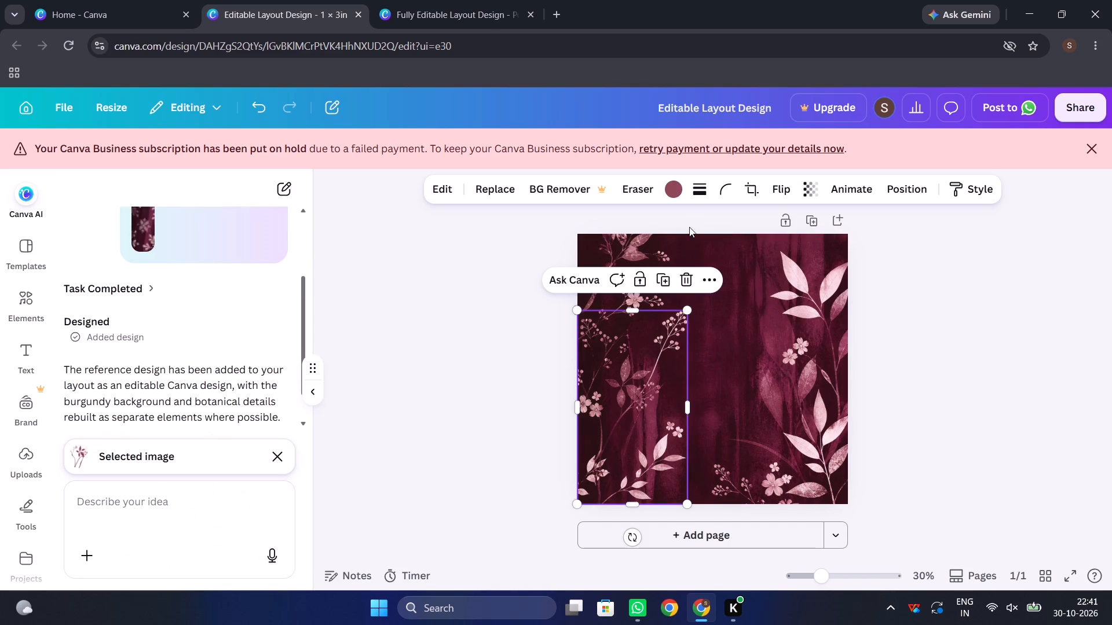
click(664, 197)
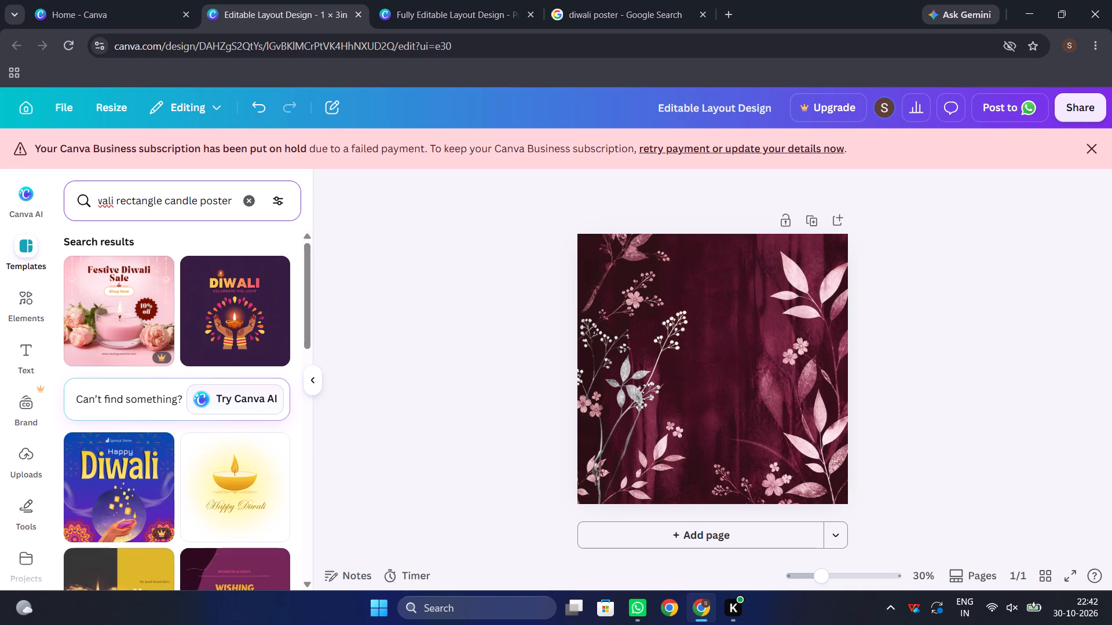
scroll(197, 364, down, 5)
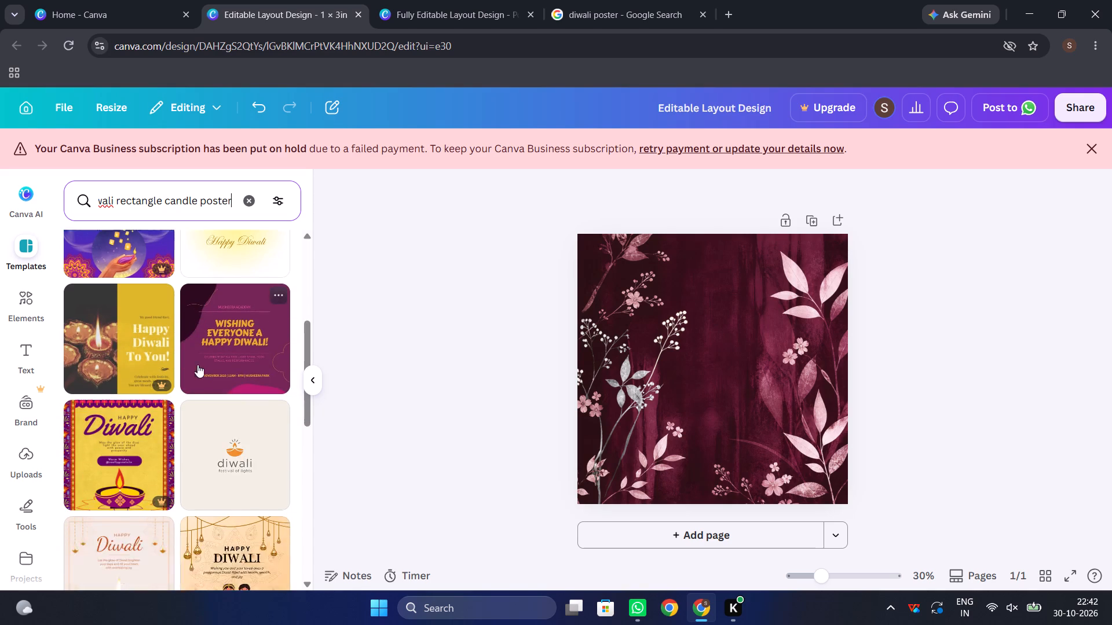
scroll(197, 365, down, 6)
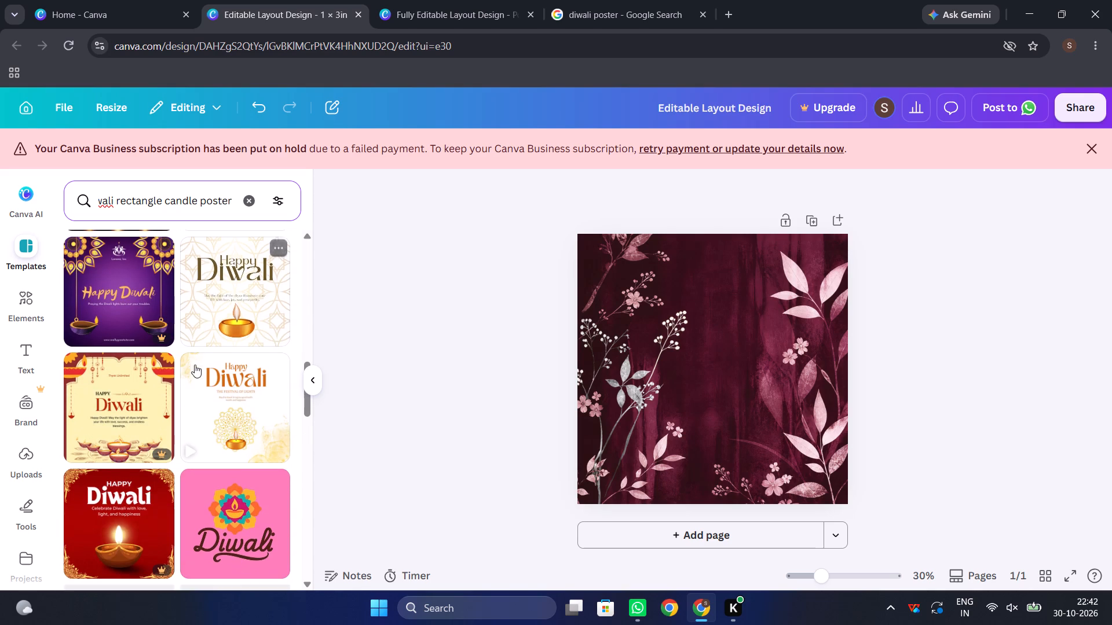
Replace "rectangle candle" in the template search so that it looks for "diwali pillar poster".
key(Left)
key(Left)
key(Left)
key(Left)
key(Left)
key(Left)
key(Left)
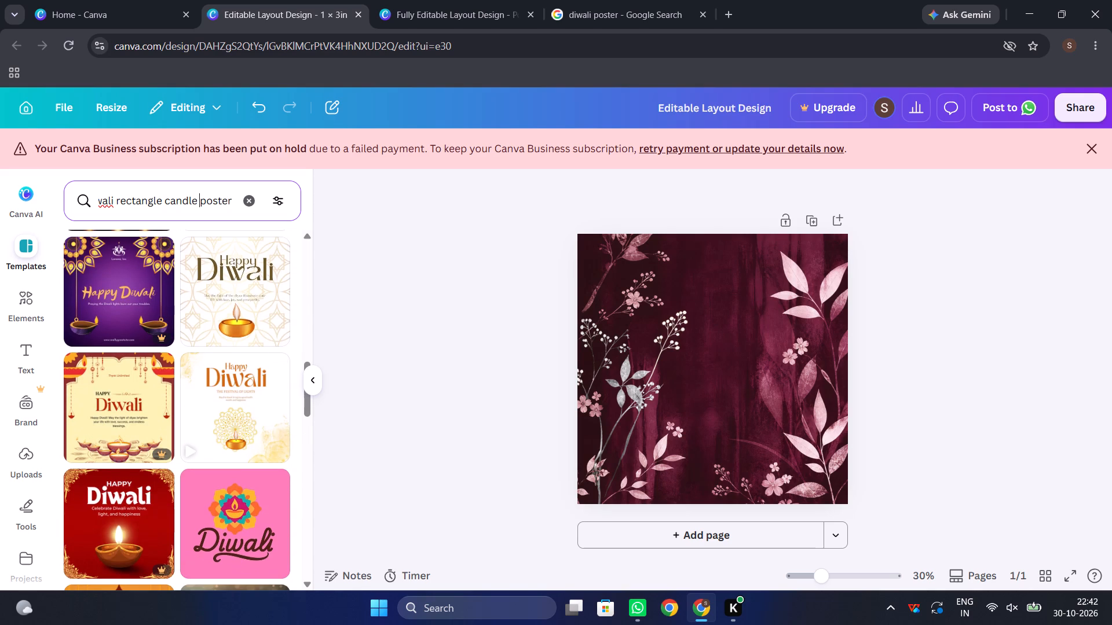
key(BackSpace)
key(BackSpace)
key(BackSpace)
key(BackSpace)
key(BackSpace)
key(BackSpace)
key(BackSpace)
key(BackSpace)
key(BackSpace)
key(BackSpace)
key(BackSpace)
key(BackSpace)
key(BackSpace)
key(BackSpace)
key(BackSpace)
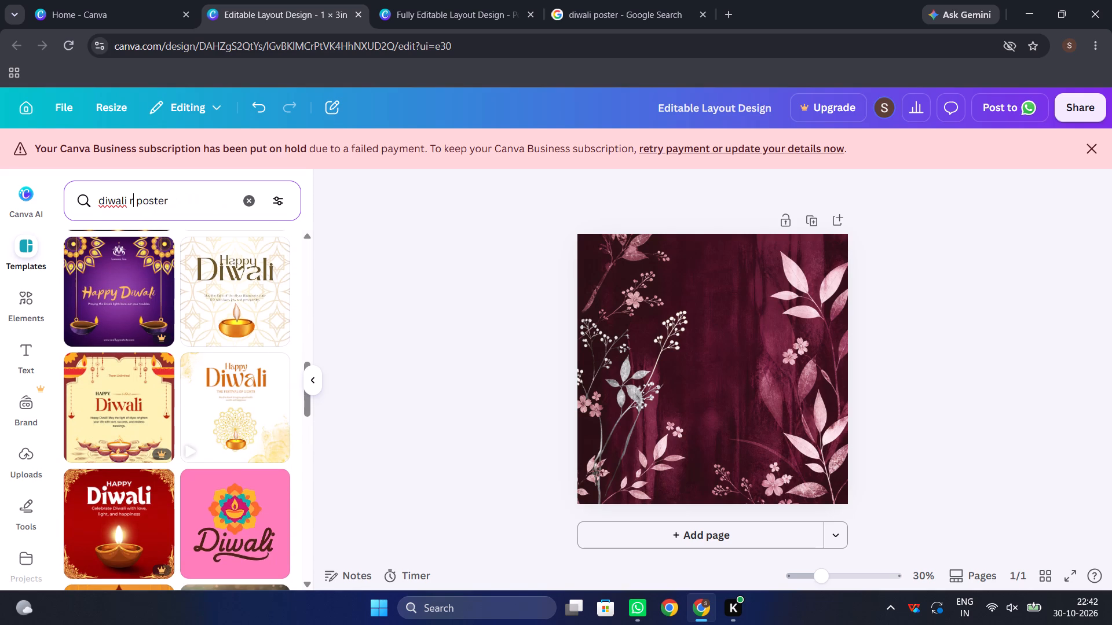
key(BackSpace)
text(pillar)
key(Return)
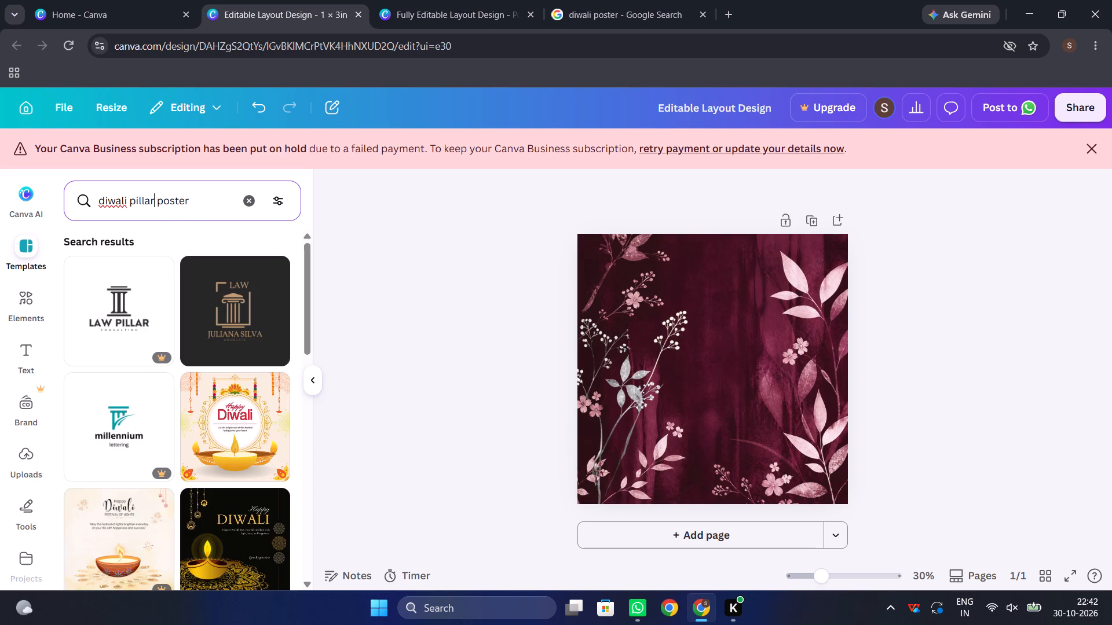
Refine the template search to "diwali pillar shape poster" and look through the designs.
key(space)
text(shape)
key(Return)
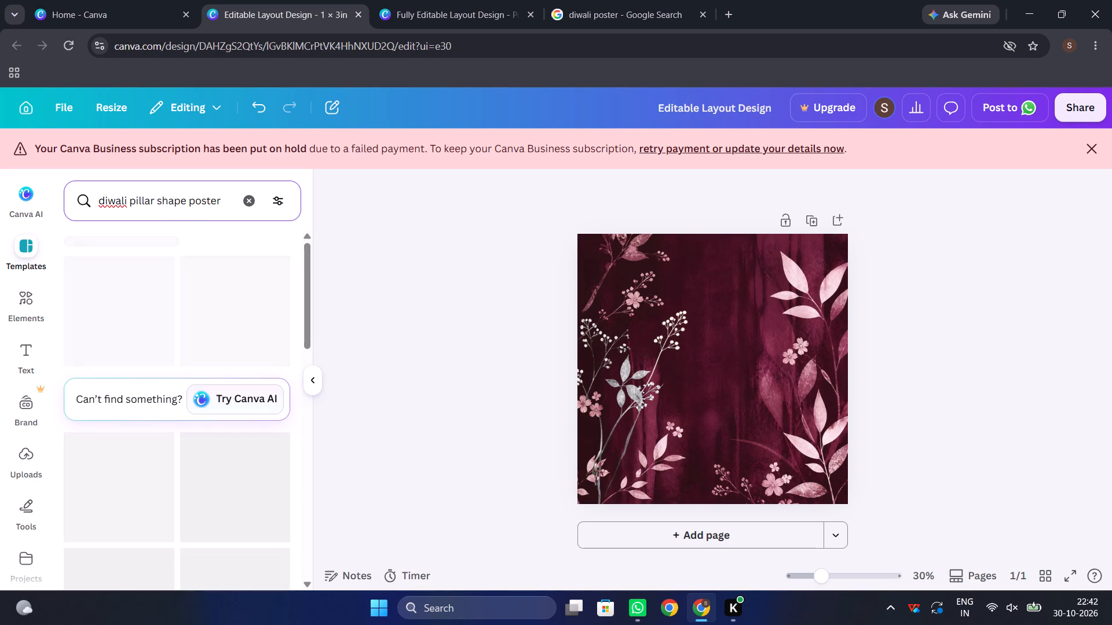
scroll(240, 245, down, 6)
scroll(218, 300, down, 2)
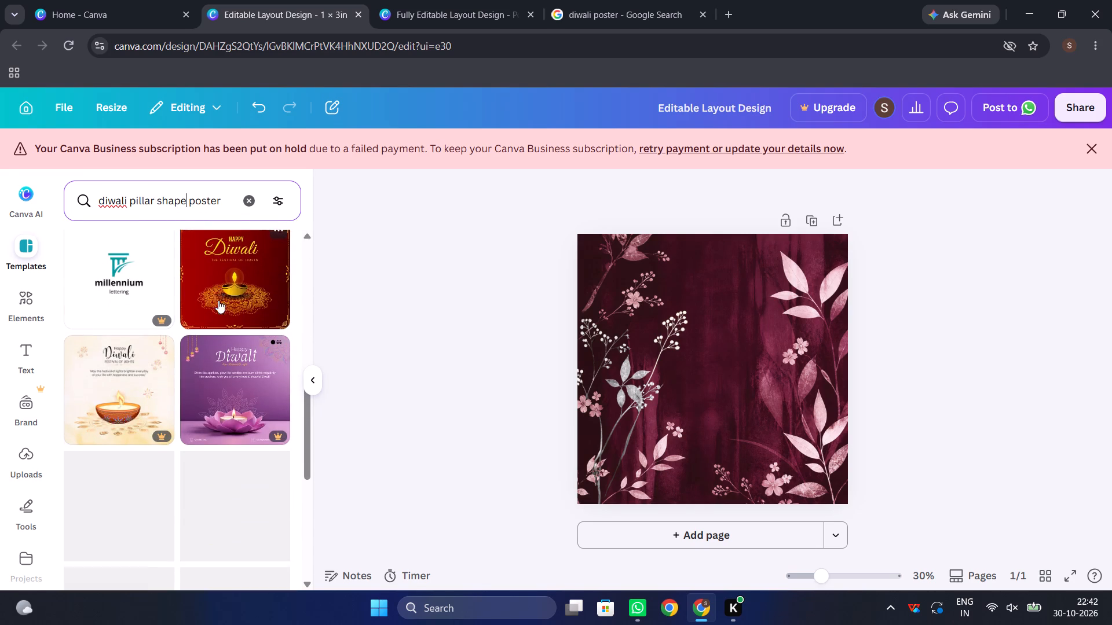
scroll(218, 300, down, 1)
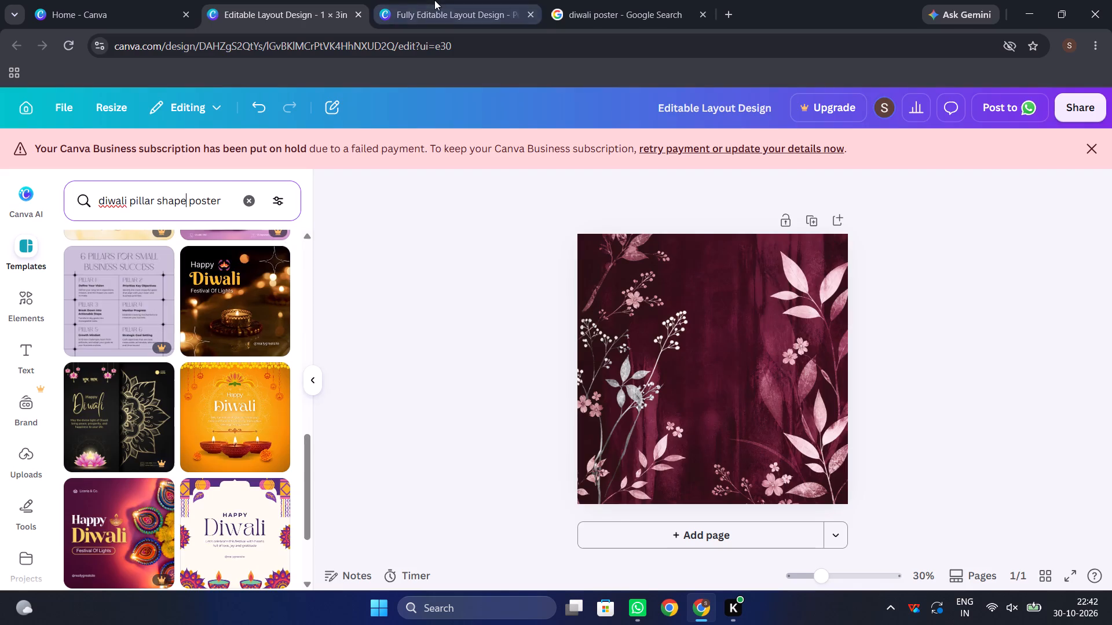
Switch to the Google "diwali poster" results, expand and look through the poster images, and close that browser tab.
click(434, 0)
click(653, 0)
scroll(473, 385, down, 3)
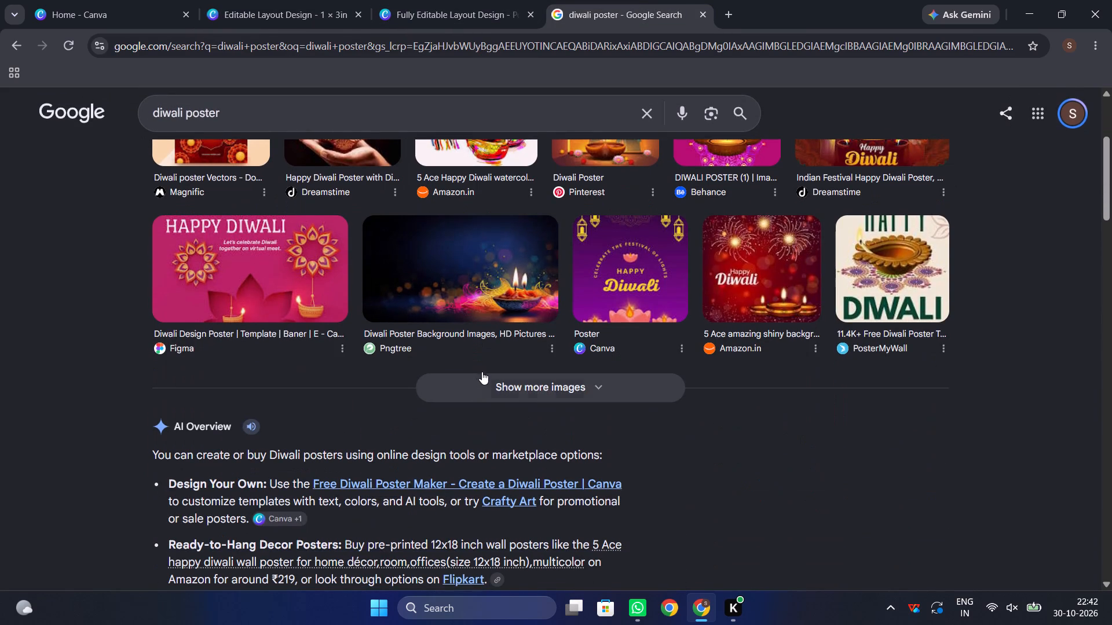
click(480, 387)
scroll(471, 396, down, 3)
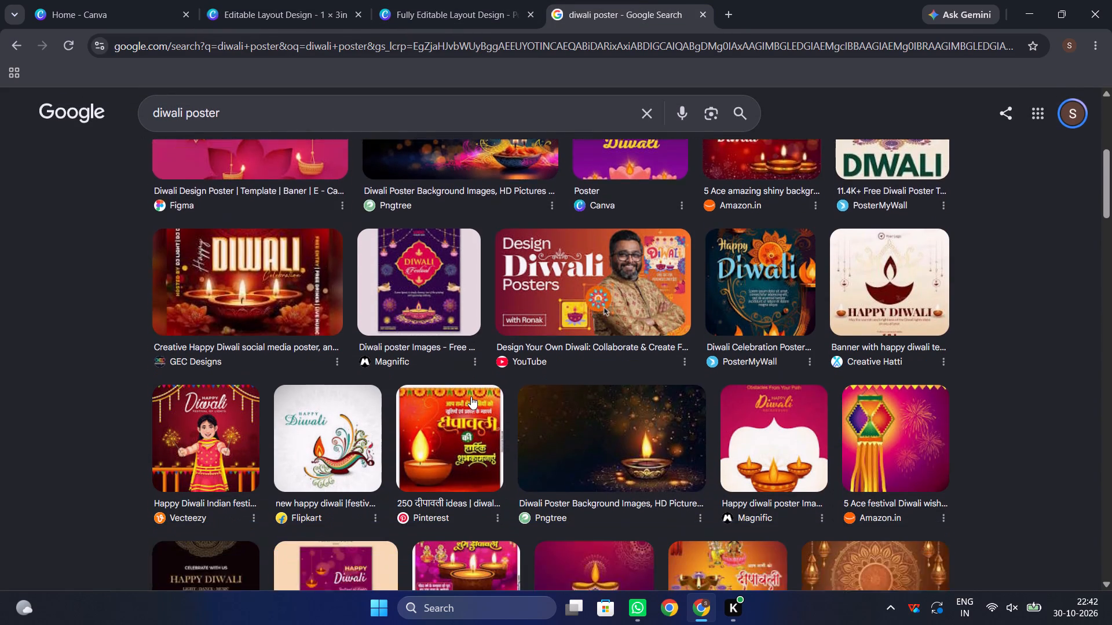
scroll(471, 396, down, 3)
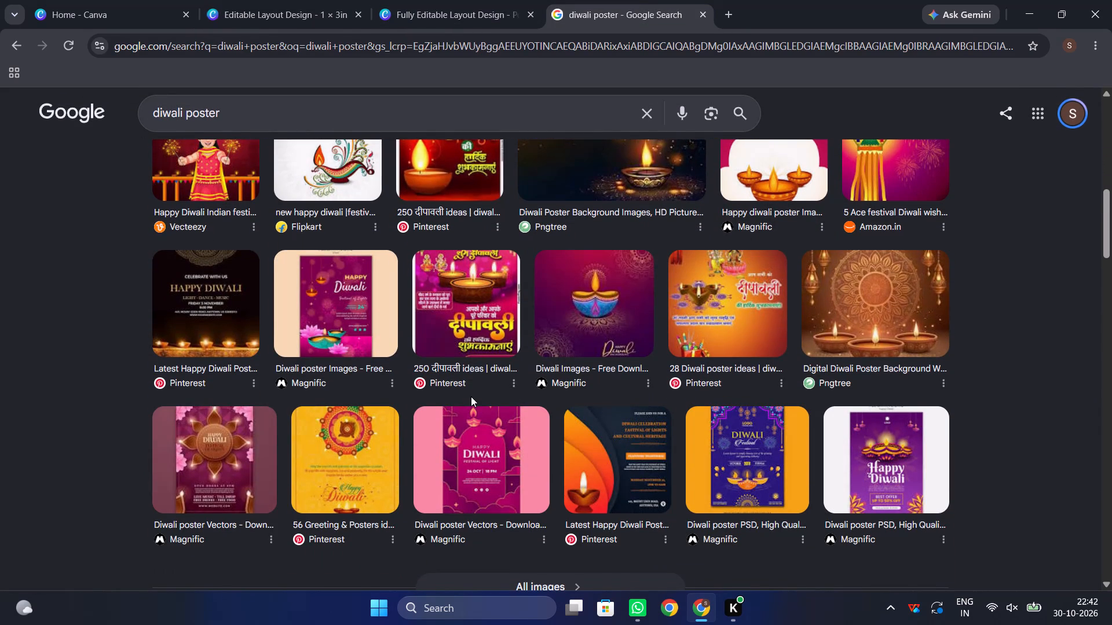
scroll(471, 396, down, 3)
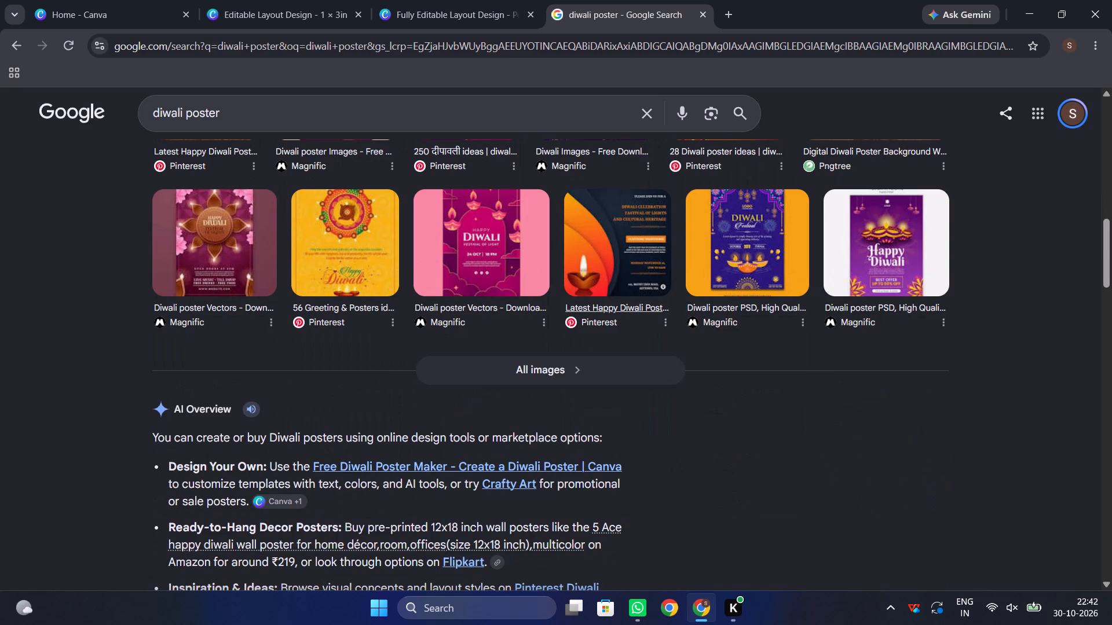
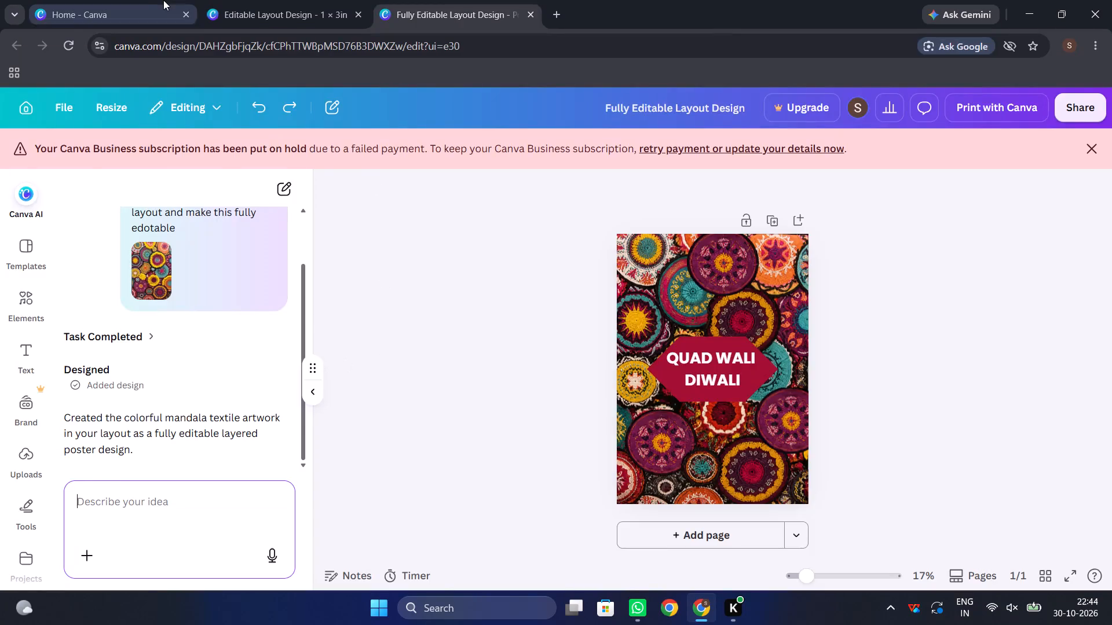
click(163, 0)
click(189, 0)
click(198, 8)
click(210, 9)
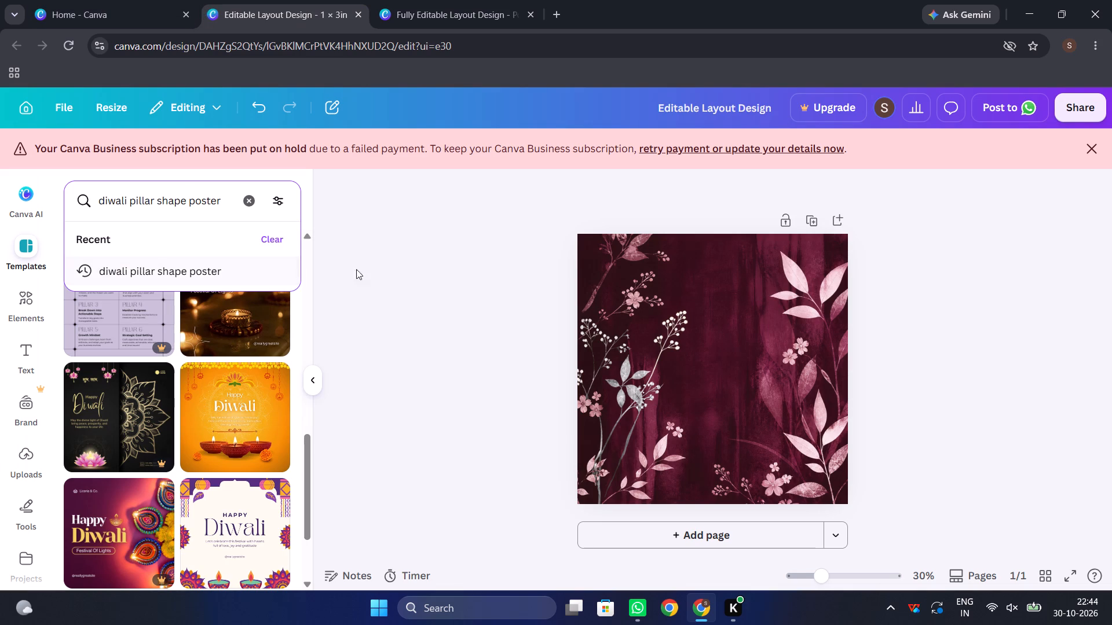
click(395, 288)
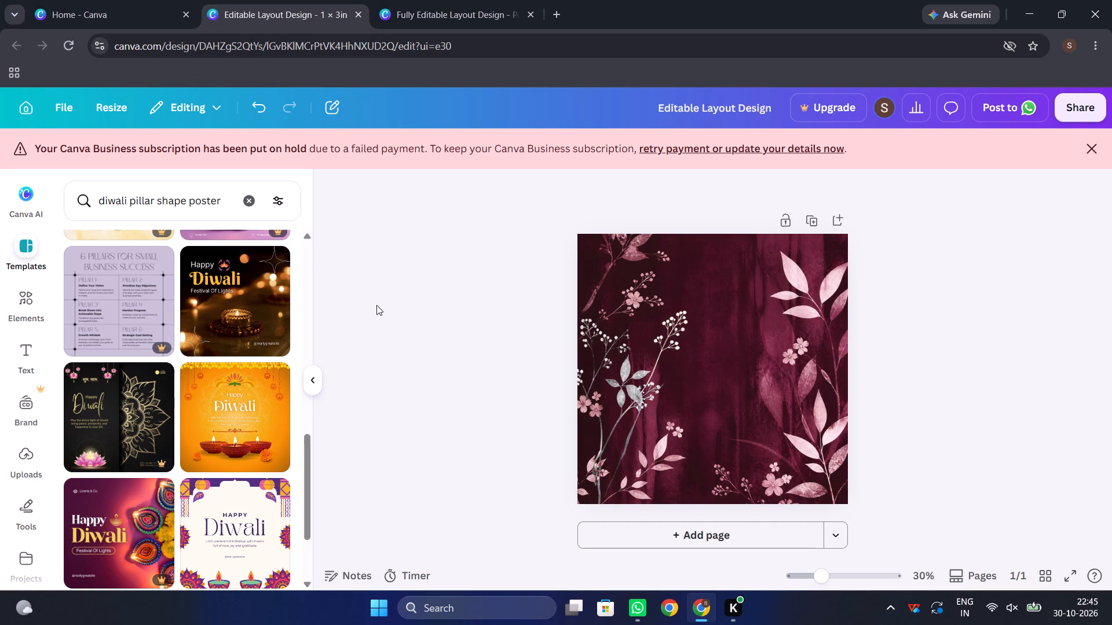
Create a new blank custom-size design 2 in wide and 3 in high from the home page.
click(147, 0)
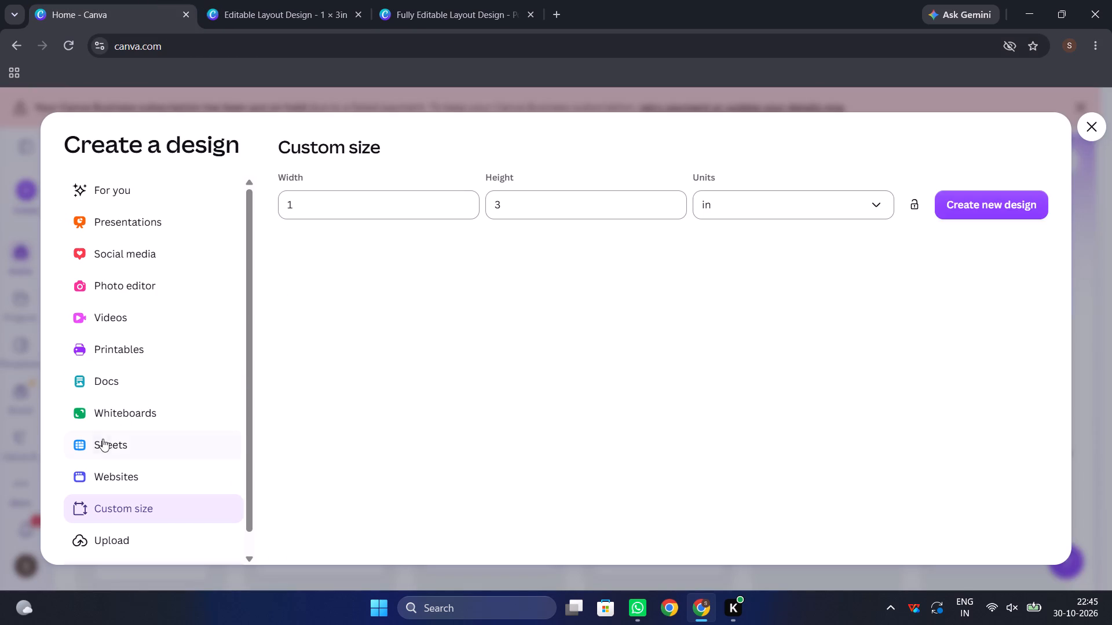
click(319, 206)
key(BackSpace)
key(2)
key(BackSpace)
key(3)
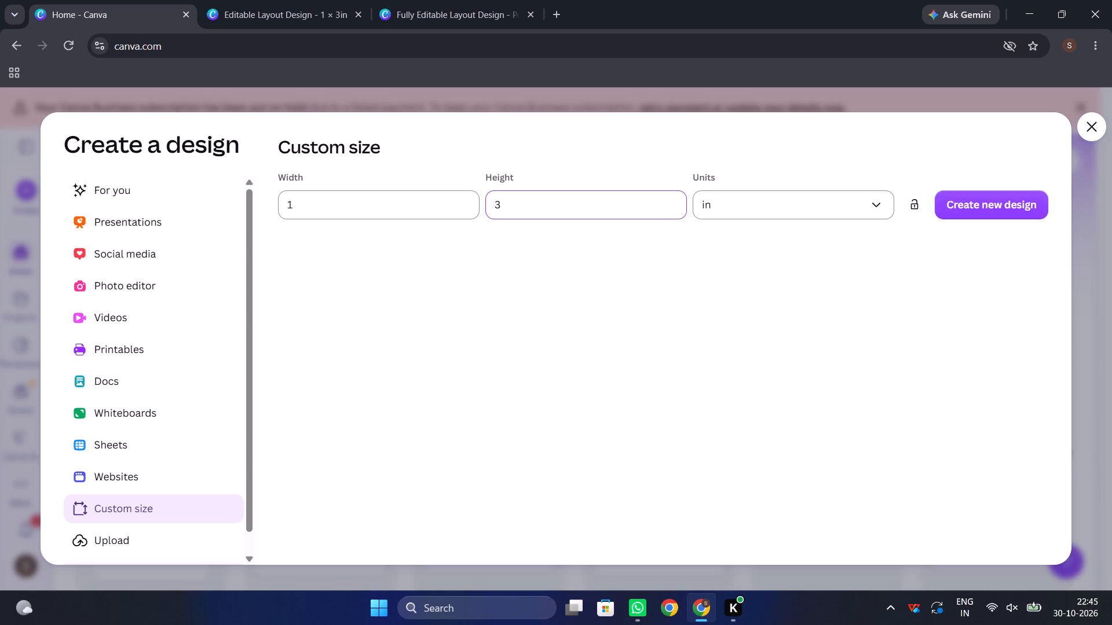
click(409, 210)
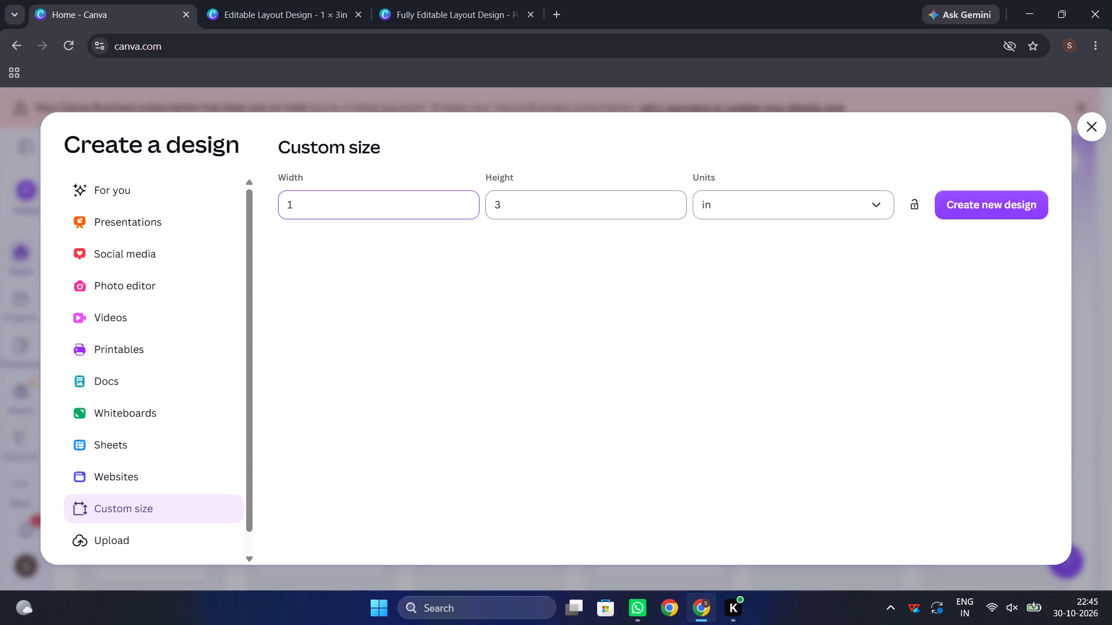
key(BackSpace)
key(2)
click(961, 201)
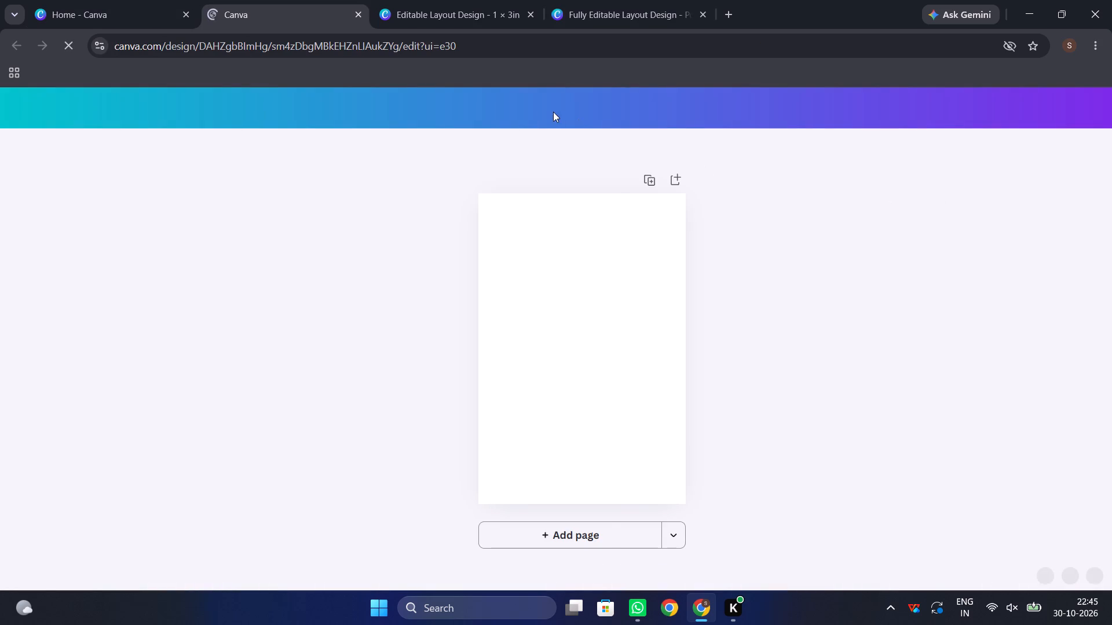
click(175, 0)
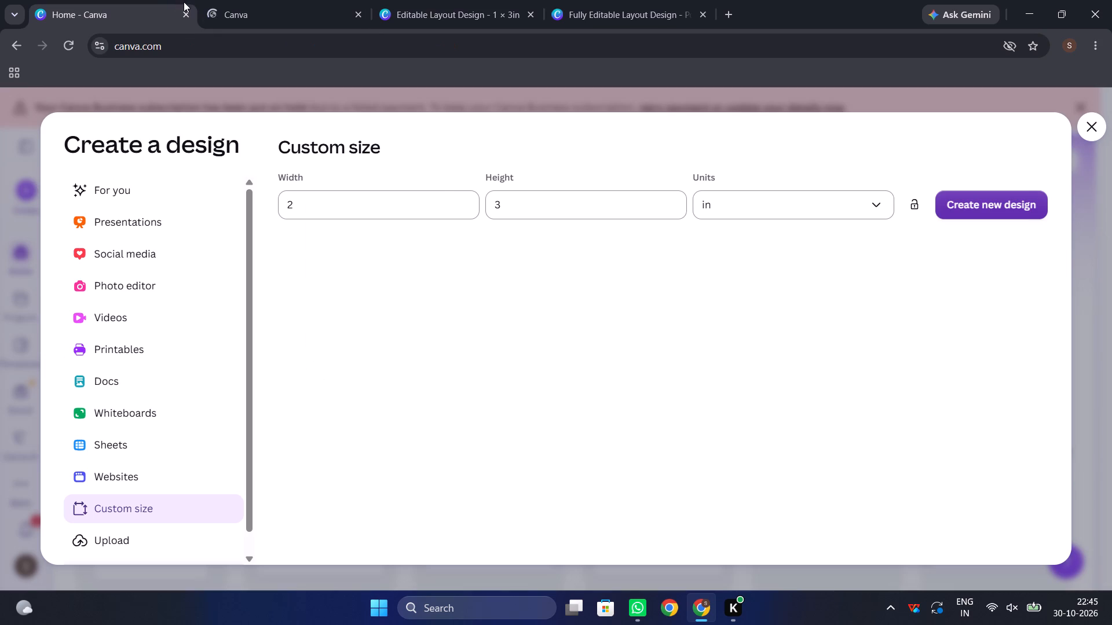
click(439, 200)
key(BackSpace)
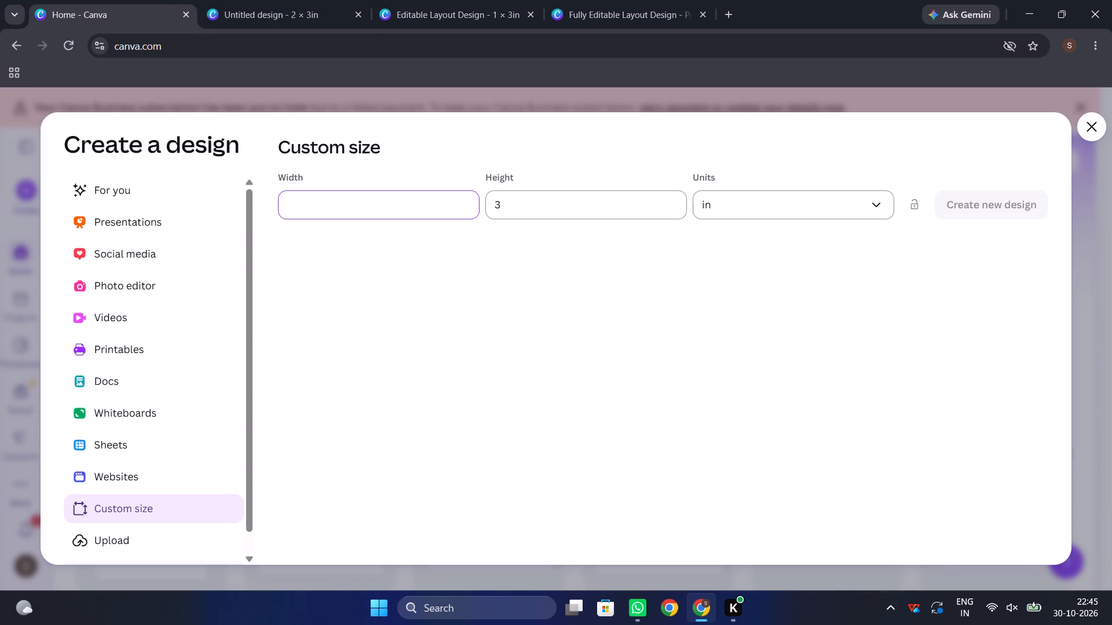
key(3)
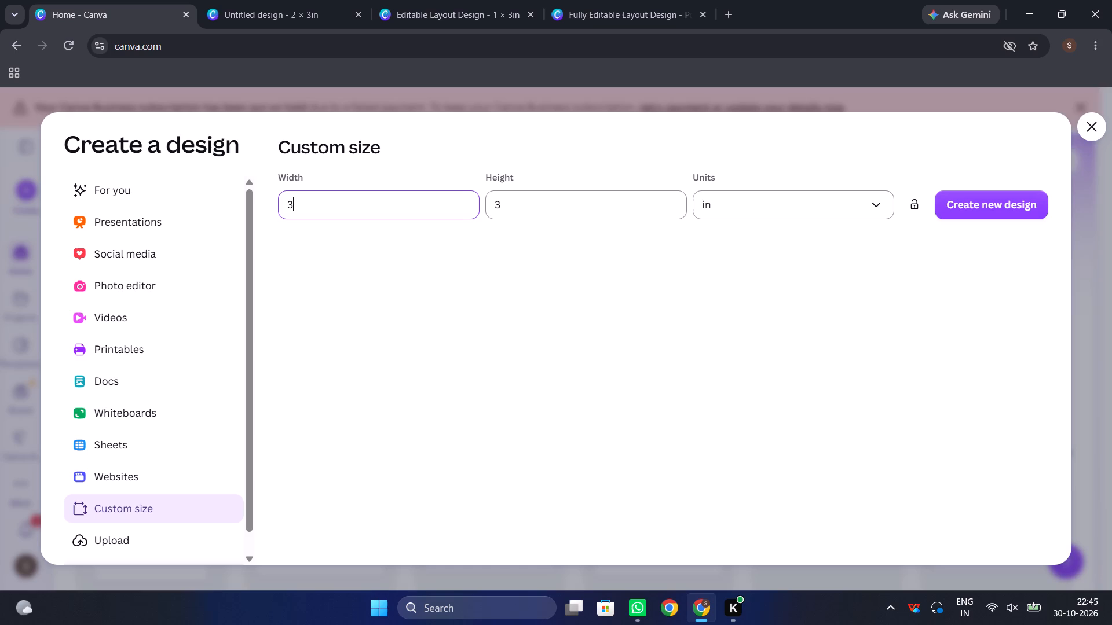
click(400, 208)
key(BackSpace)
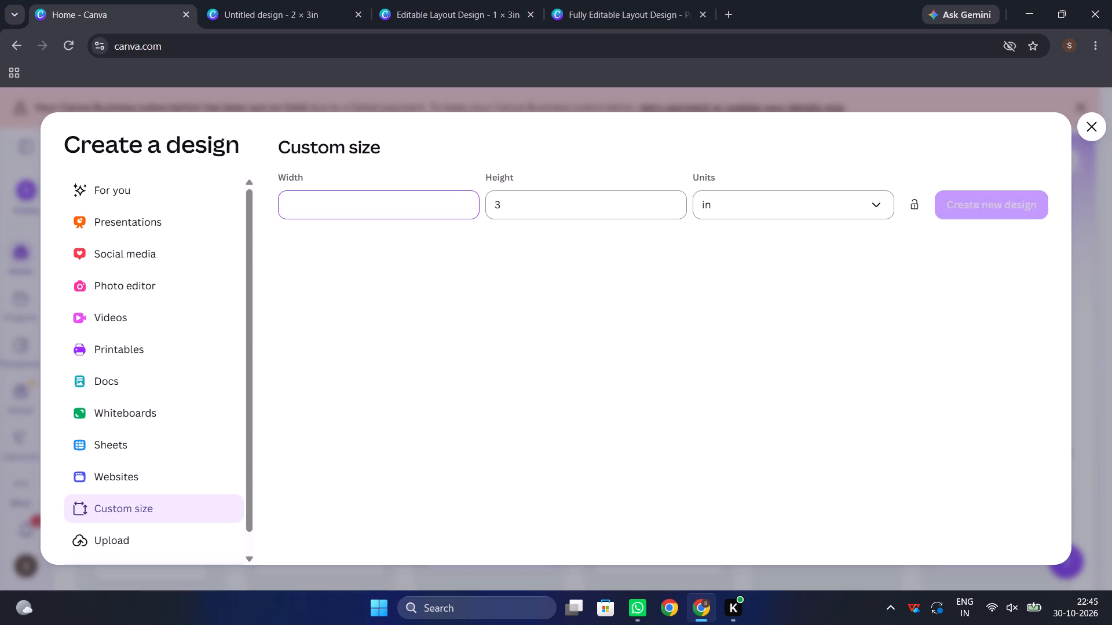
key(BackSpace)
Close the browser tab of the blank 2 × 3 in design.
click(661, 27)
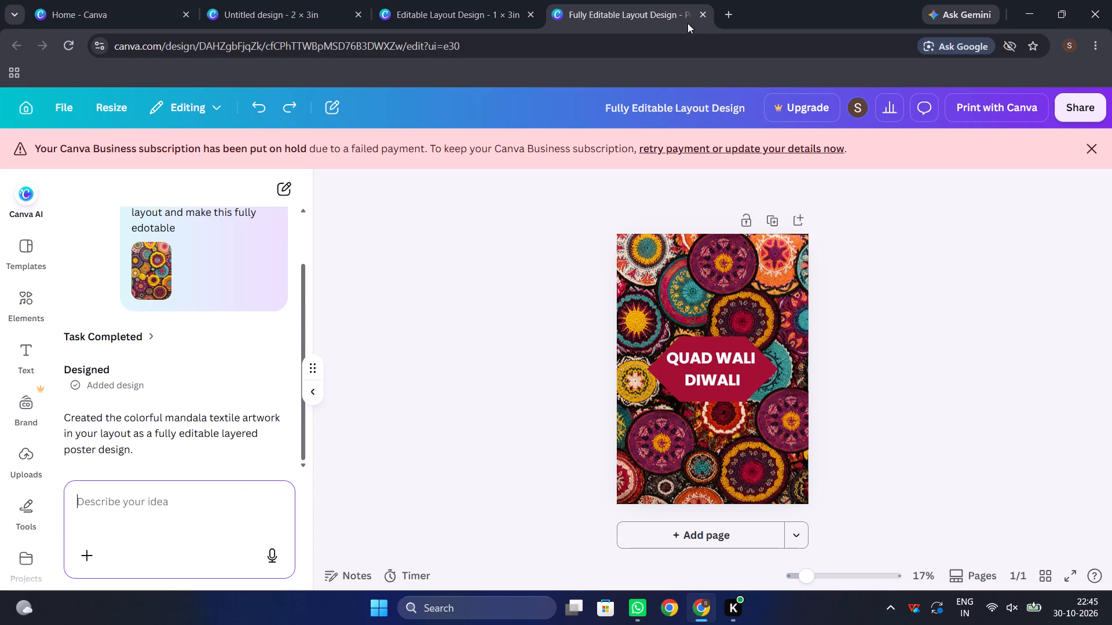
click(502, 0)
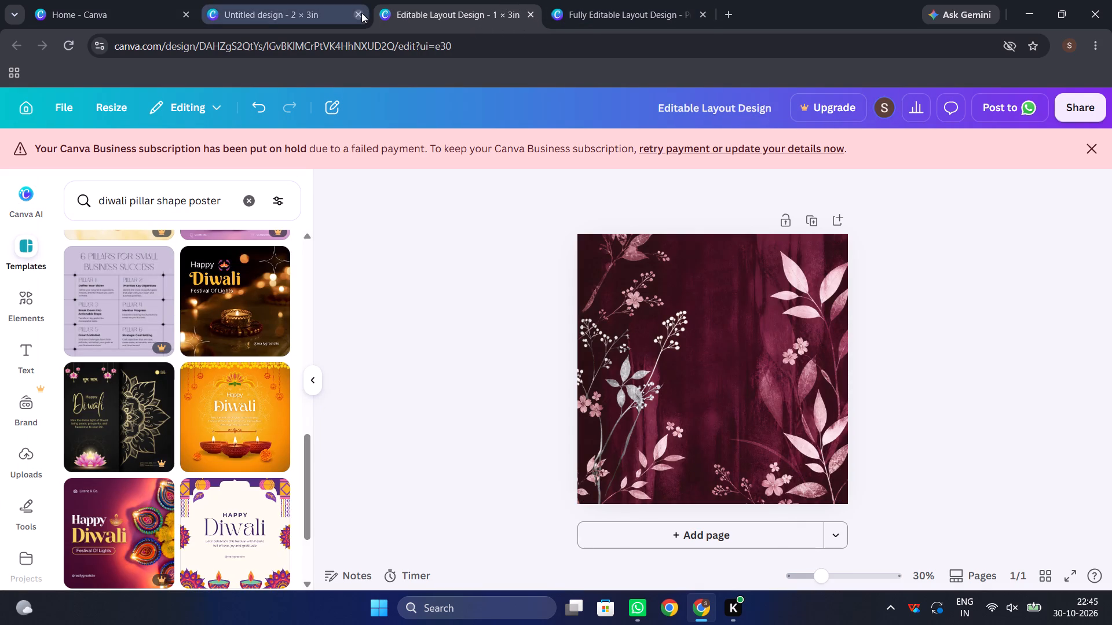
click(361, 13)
Create a new blank custom-size design 1 in wide and 5 in high from the home page.
click(98, 0)
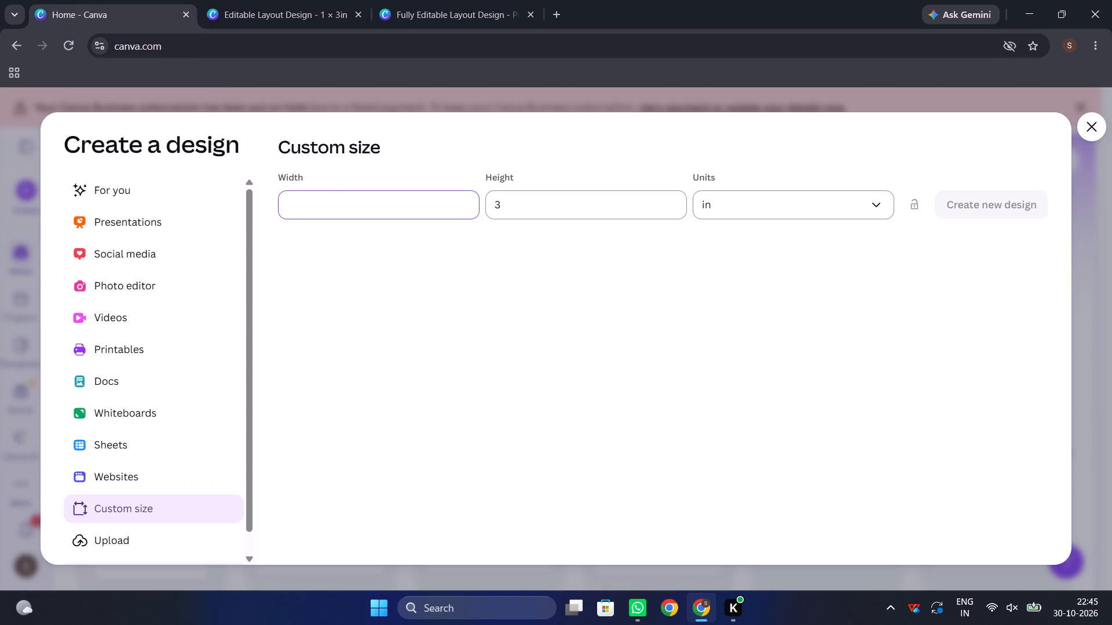
key(1)
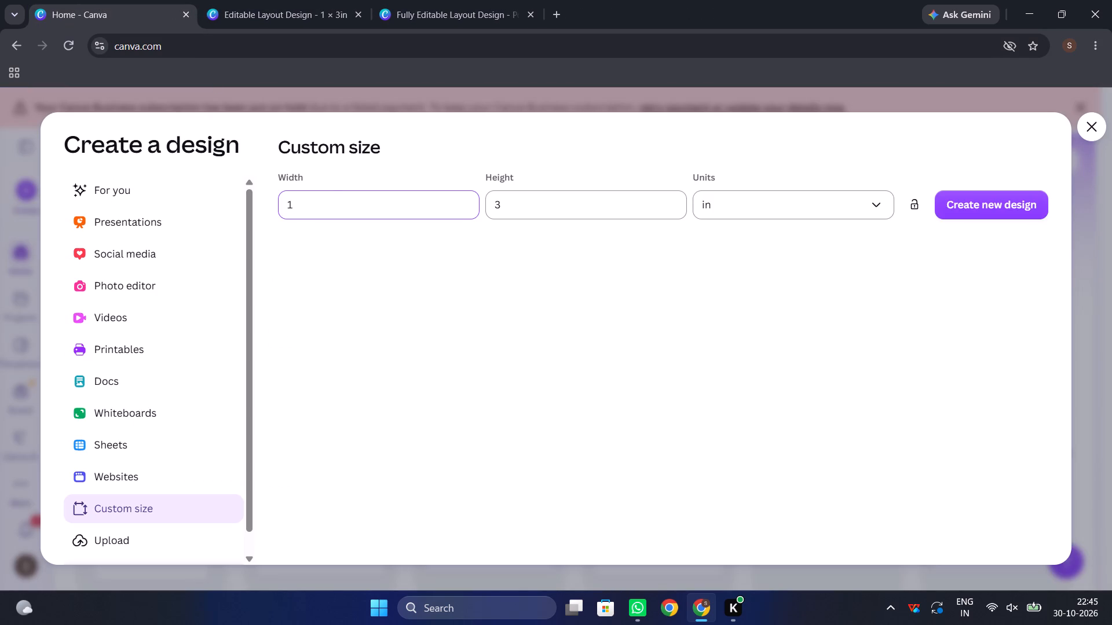
click(598, 216)
key(BackSpace)
key(4)
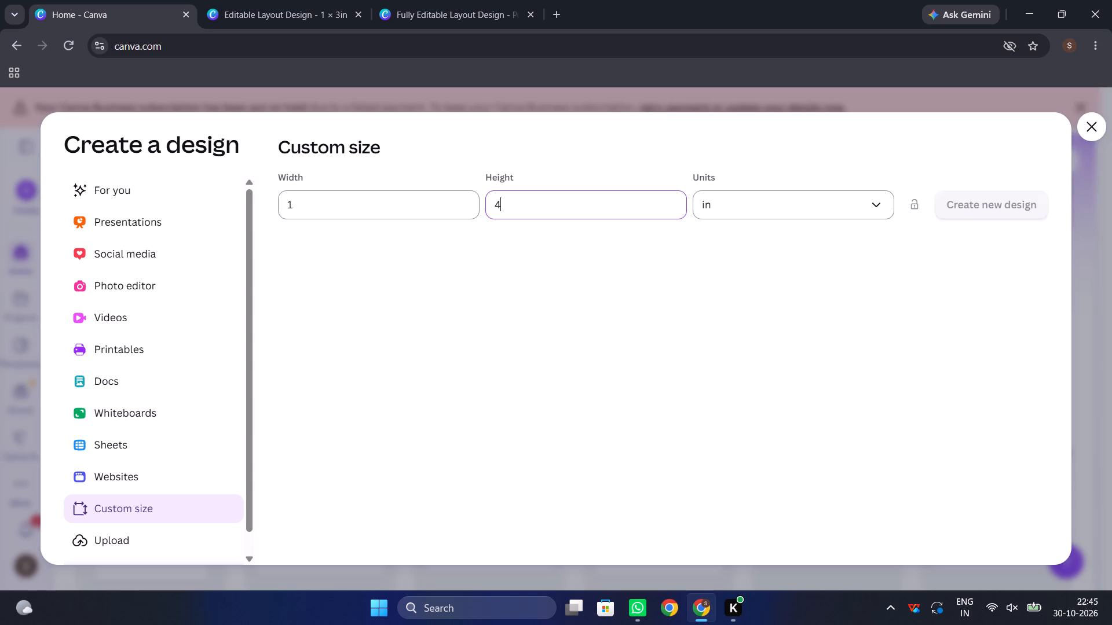
key(BackSpace)
key(4)
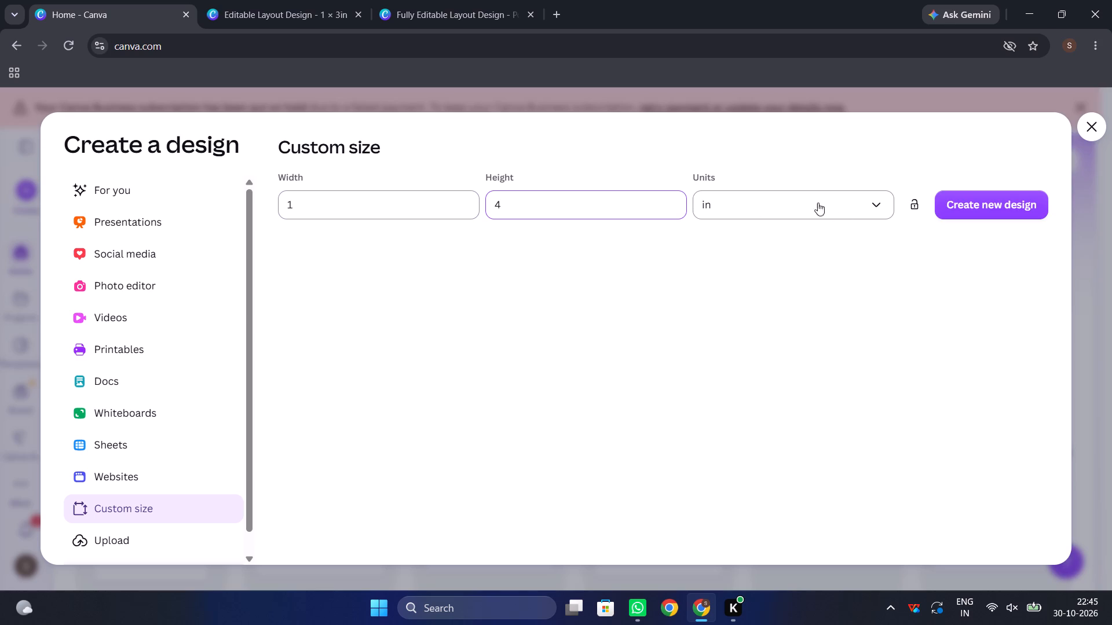
key(BackSpace)
key(5)
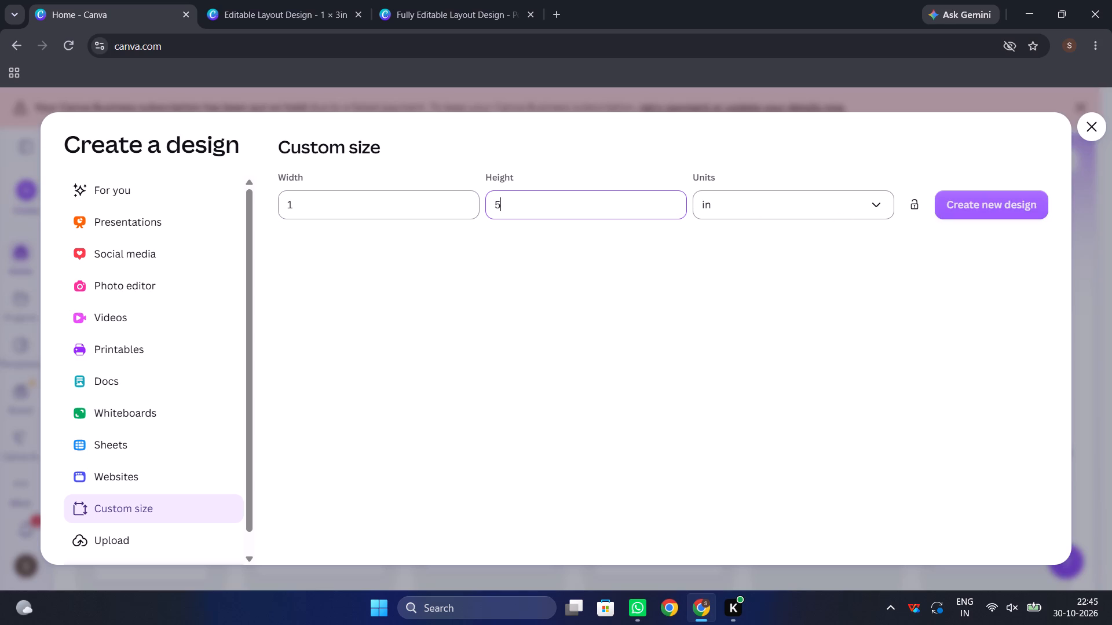
click(954, 206)
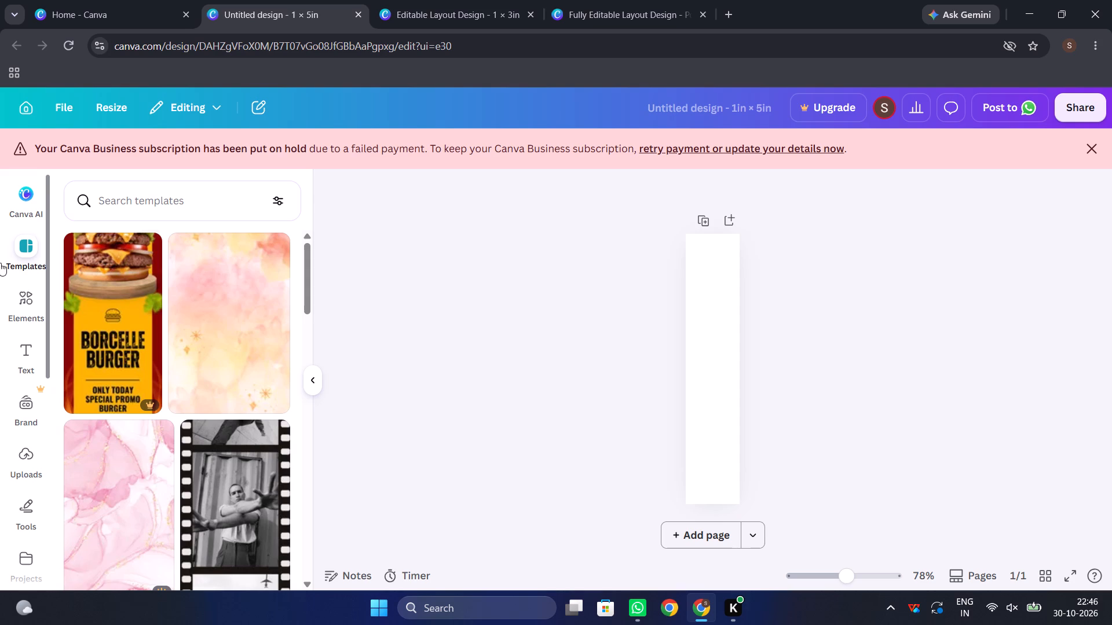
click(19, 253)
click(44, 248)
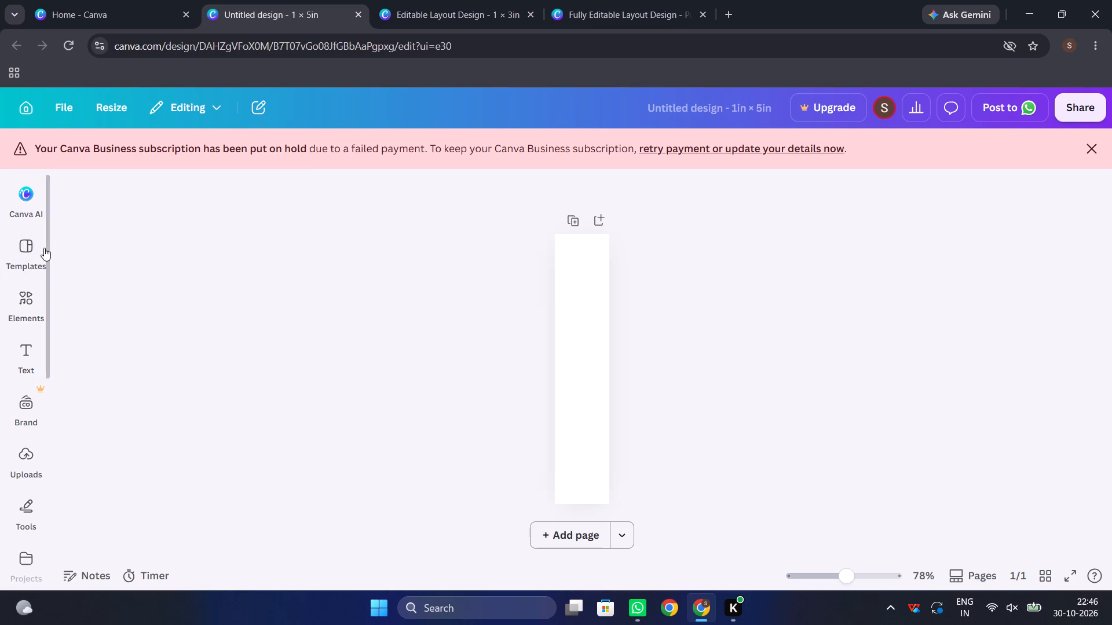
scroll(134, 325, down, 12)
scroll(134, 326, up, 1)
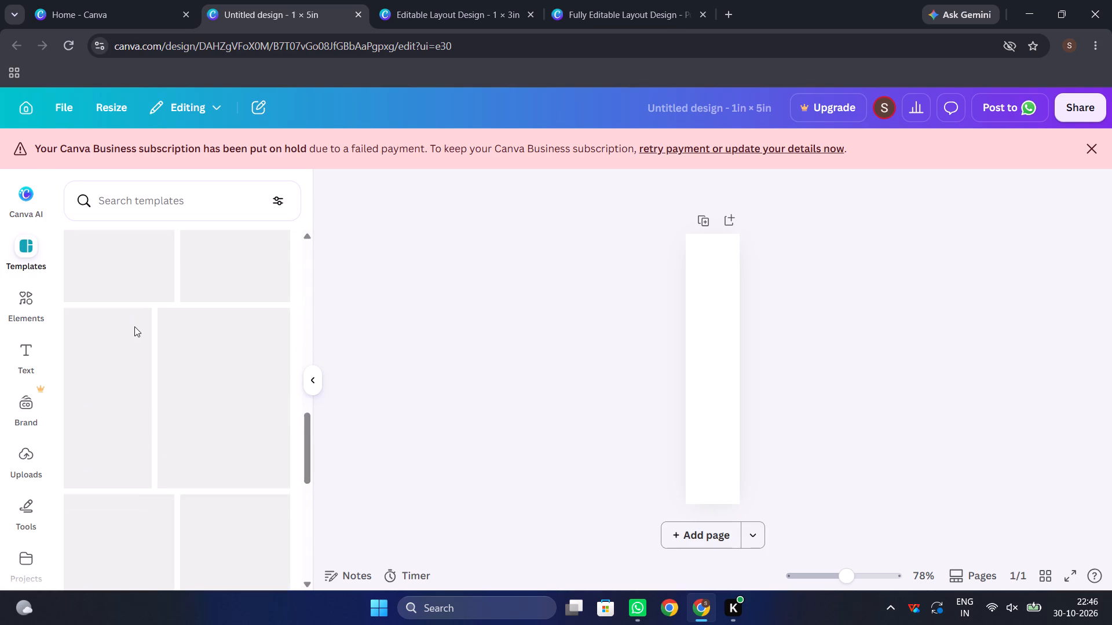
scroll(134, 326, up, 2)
Set the background colour of the blank 1 × 5 in page to the copied crimson #a41034.
click(685, 353)
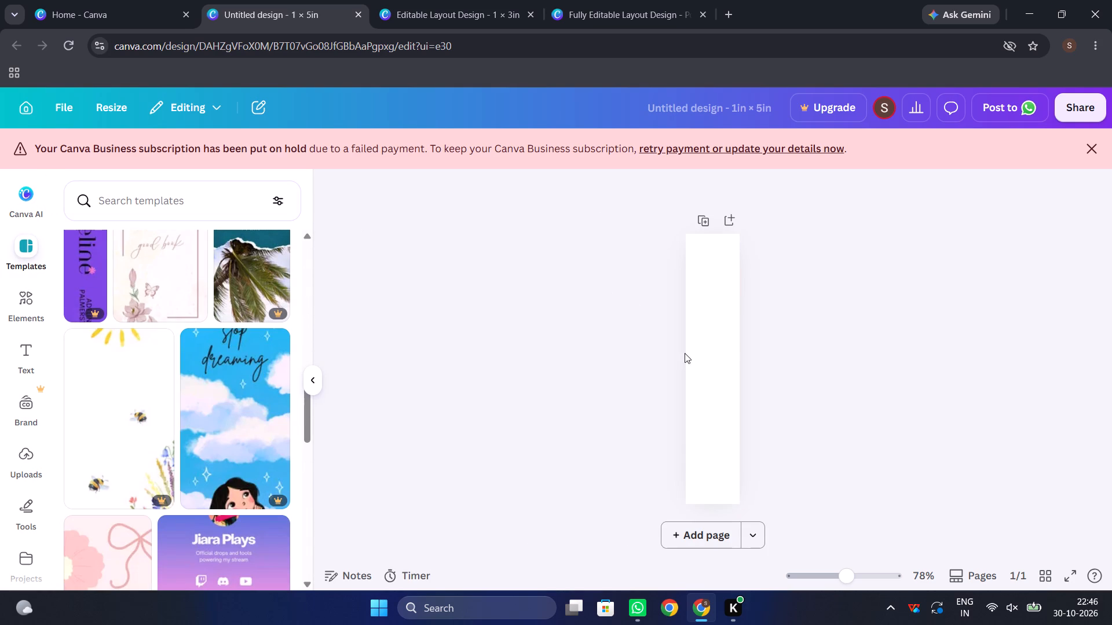
click(702, 332)
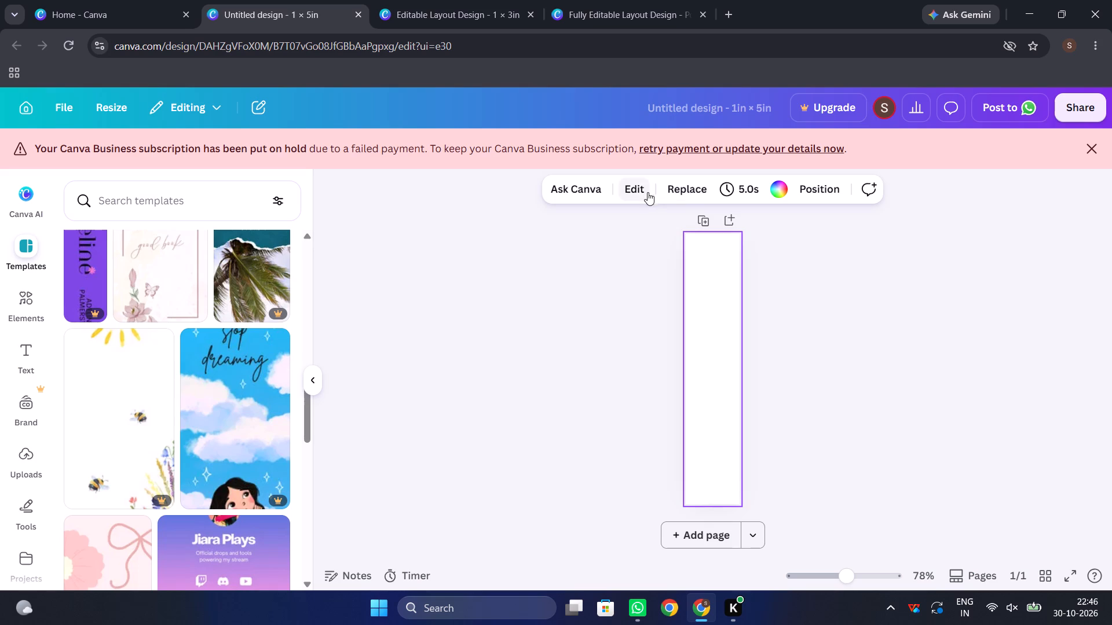
click(794, 190)
click(785, 186)
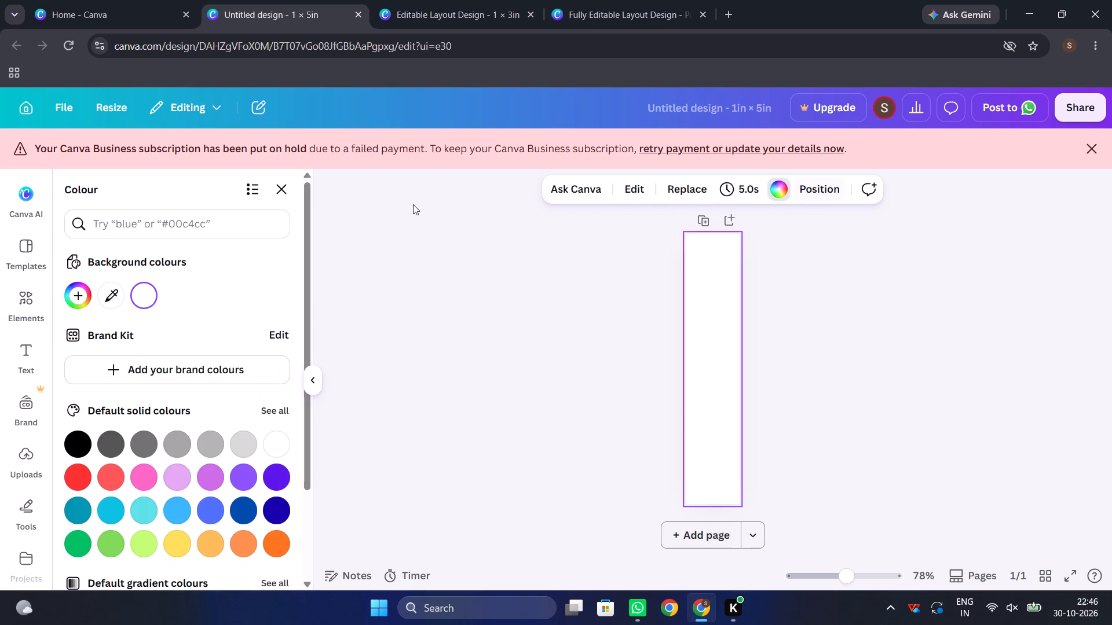
click(221, 217)
key(ctrl+v)
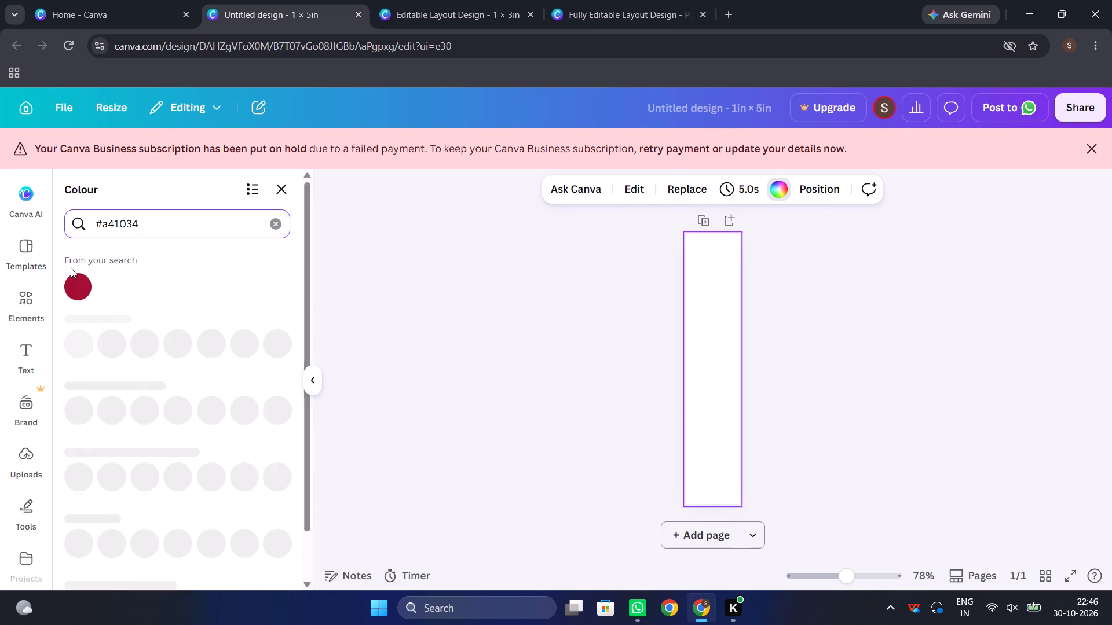
click(76, 281)
double_click(460, 295)
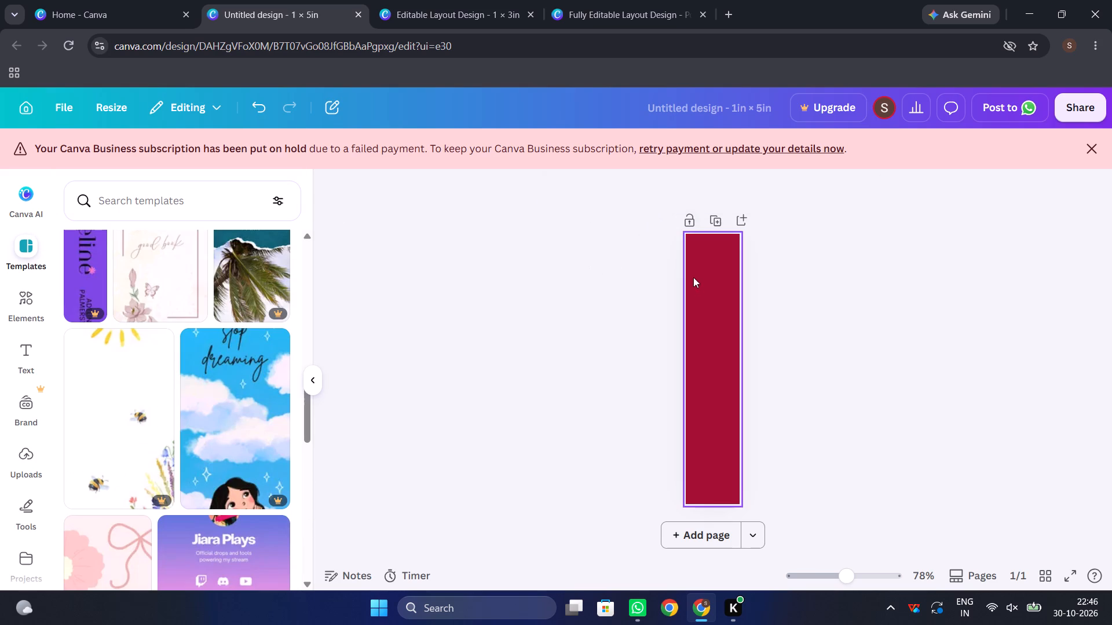
Search the elements library for "diwali" and show only the graphics results.
click(694, 281)
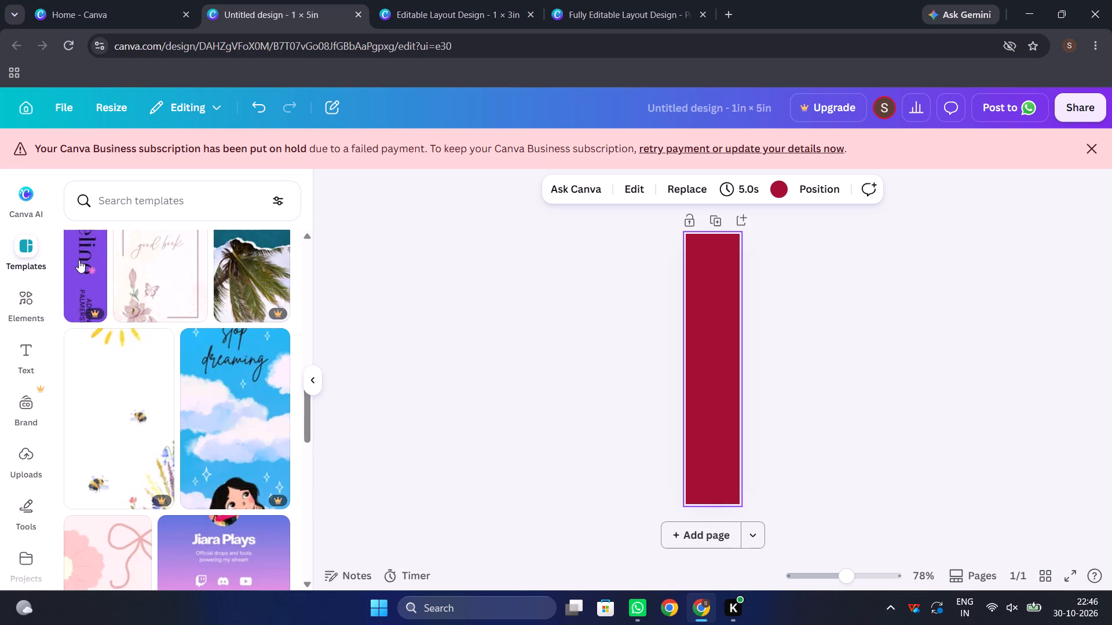
click(32, 260)
click(46, 265)
click(38, 265)
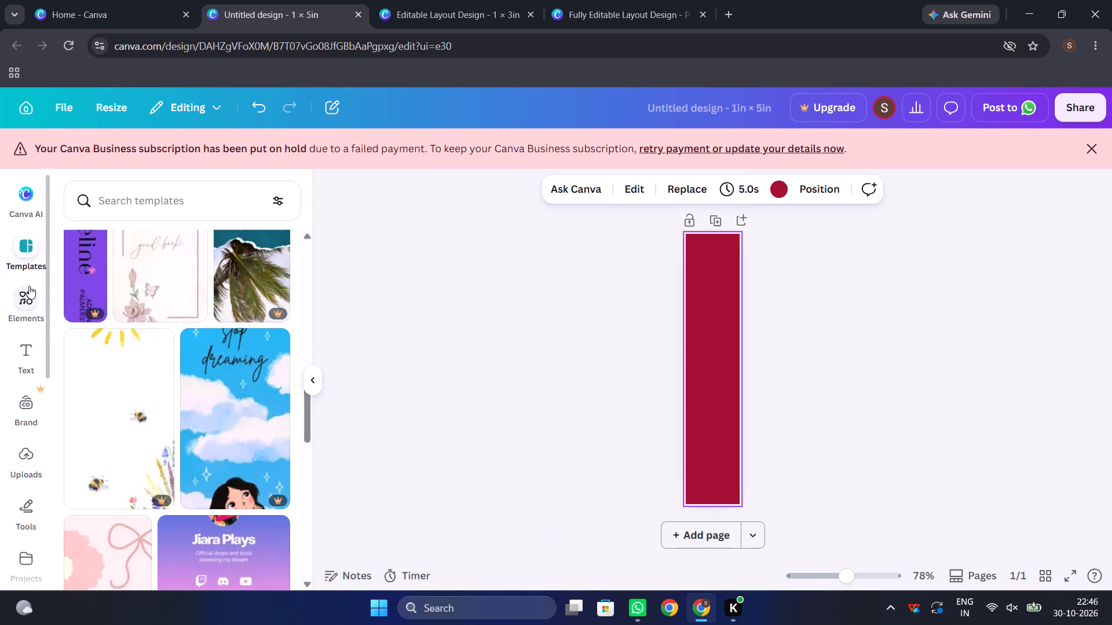
click(29, 286)
click(177, 208)
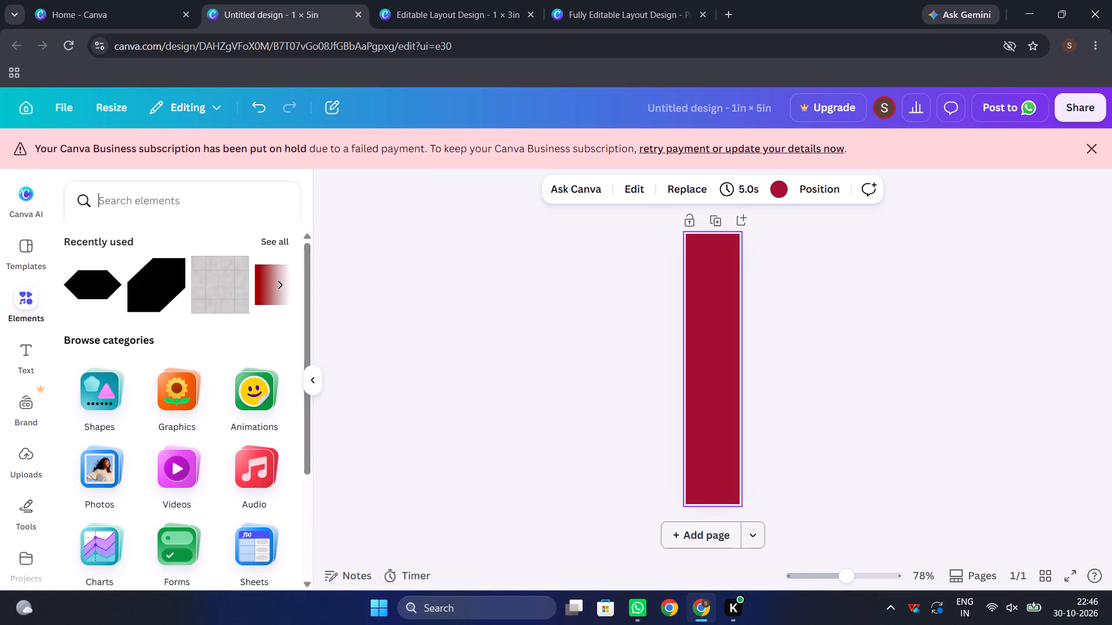
text(diwali)
key(Return)
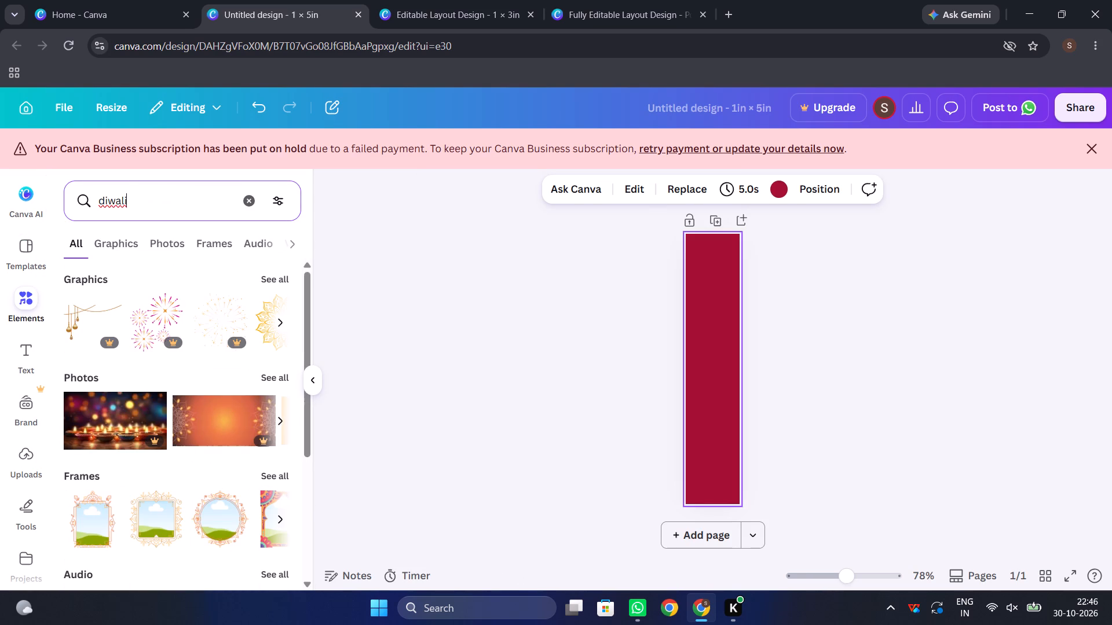
click(273, 270)
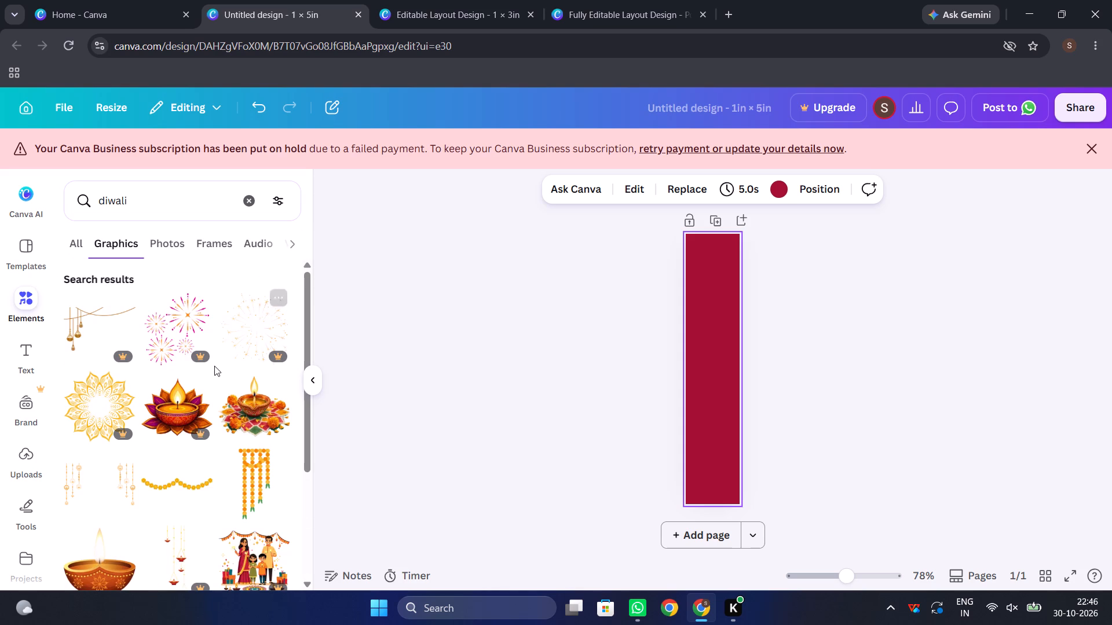
Look through the diwali graphics for decorations that suit the tall narrow page.
scroll(224, 406, down, 1)
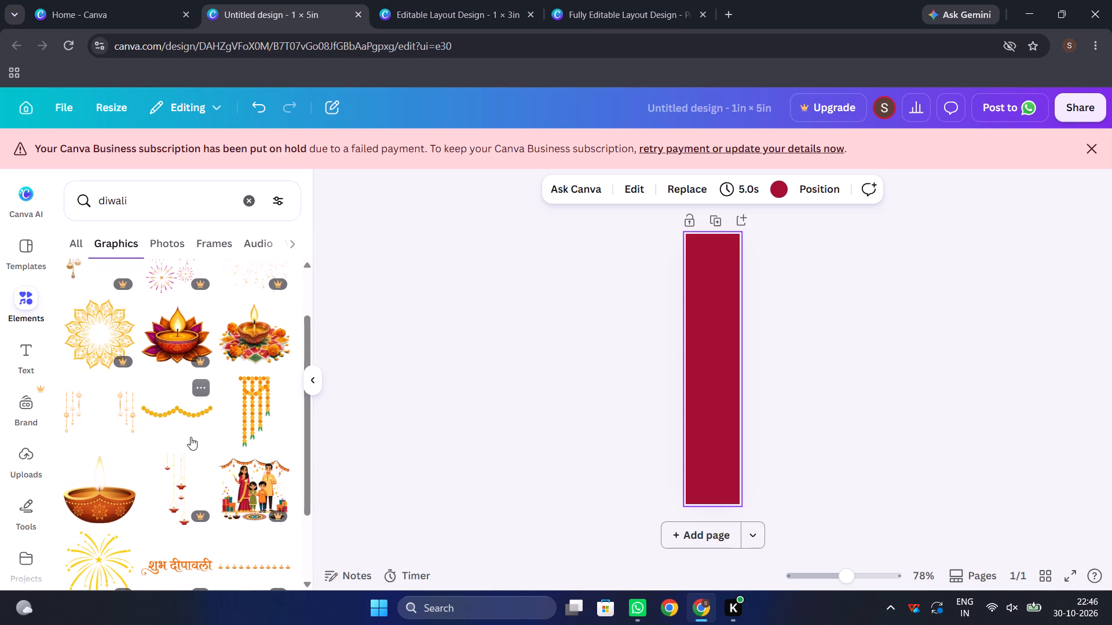
scroll(191, 437, down, 1)
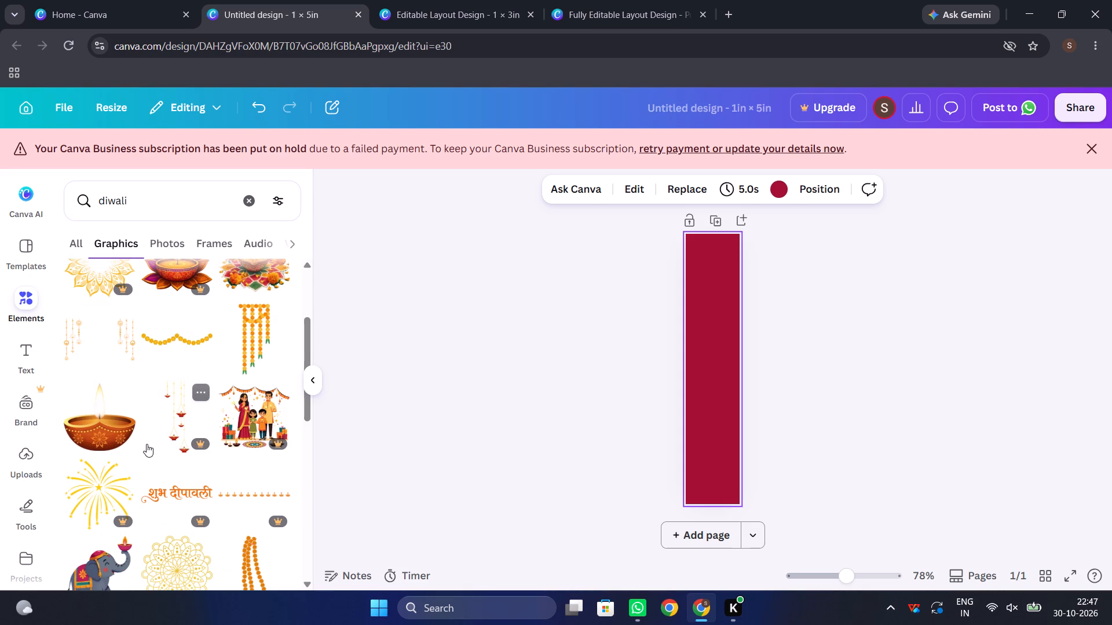
scroll(147, 444, down, 3)
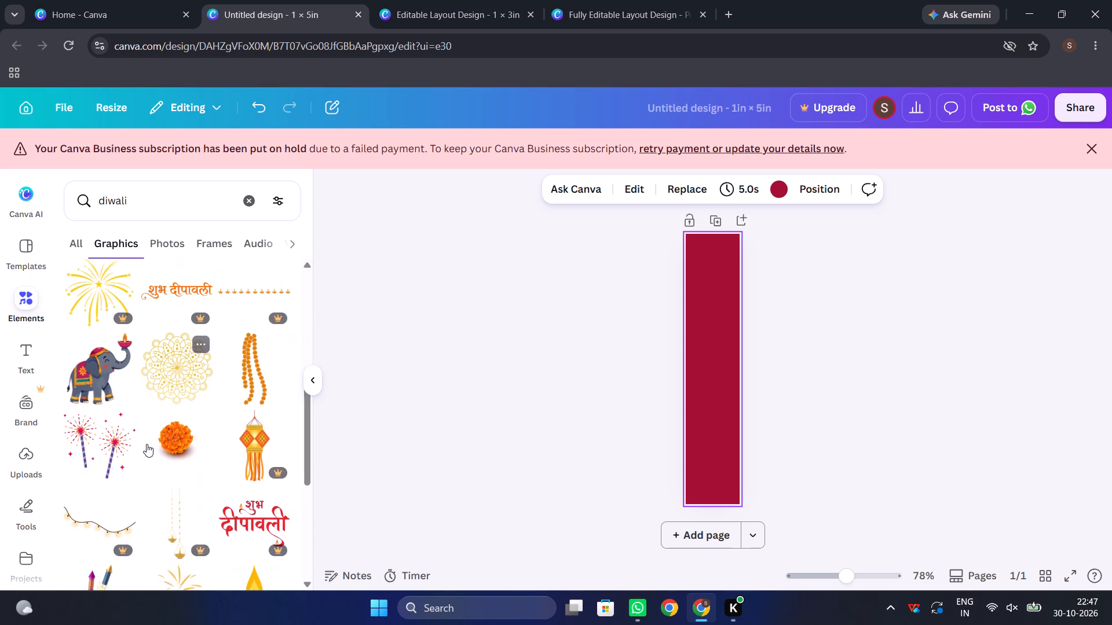
scroll(147, 444, down, 3)
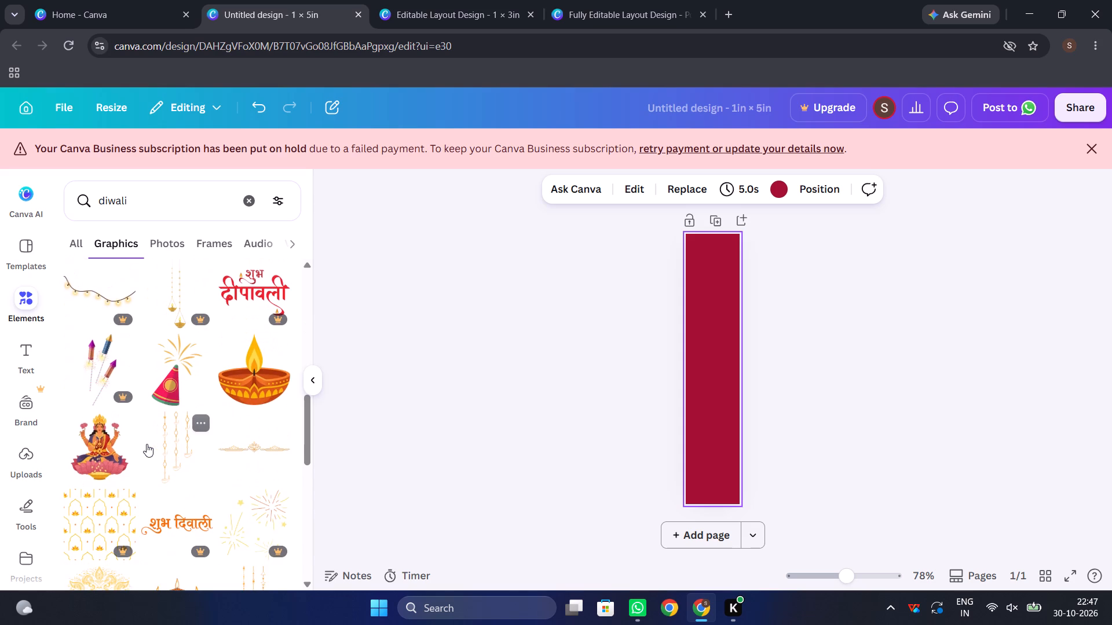
scroll(147, 444, down, 4)
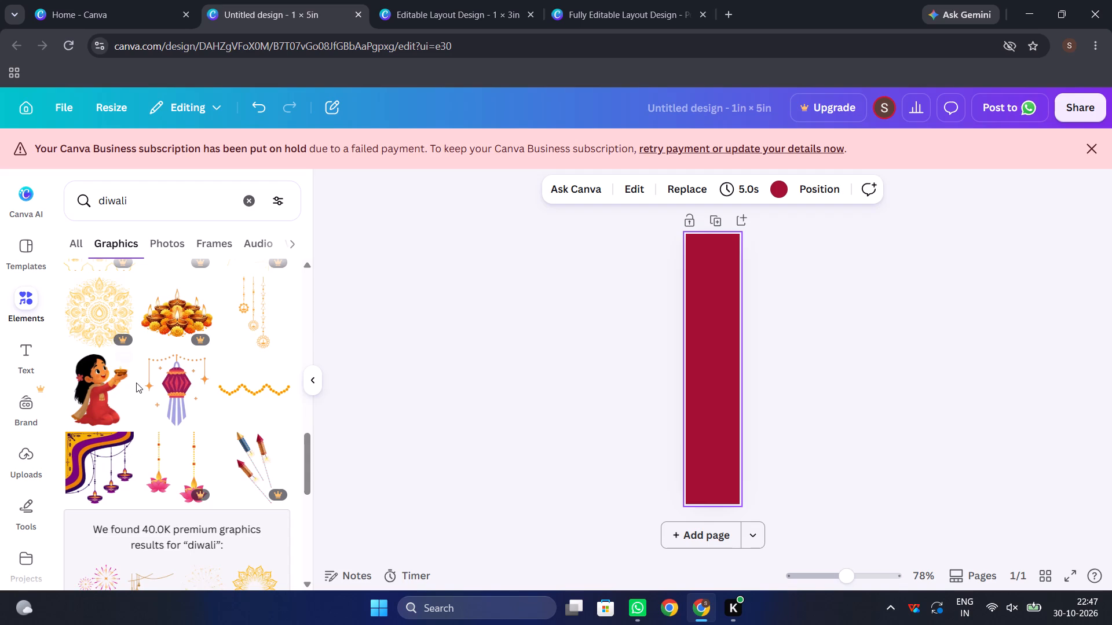
scroll(136, 383, down, 4)
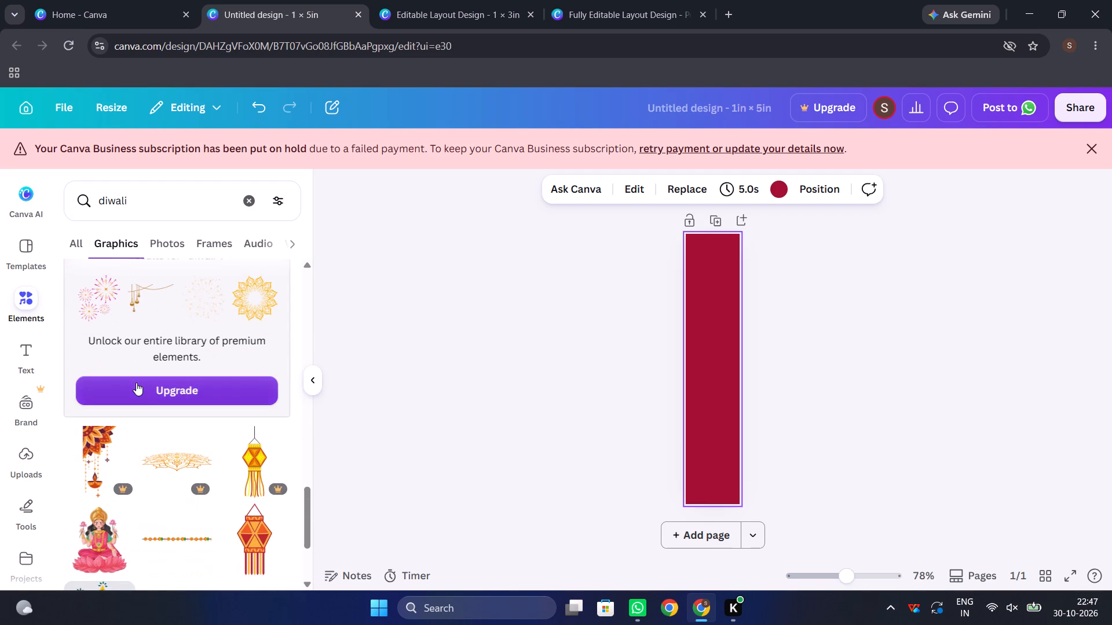
scroll(136, 383, down, 2)
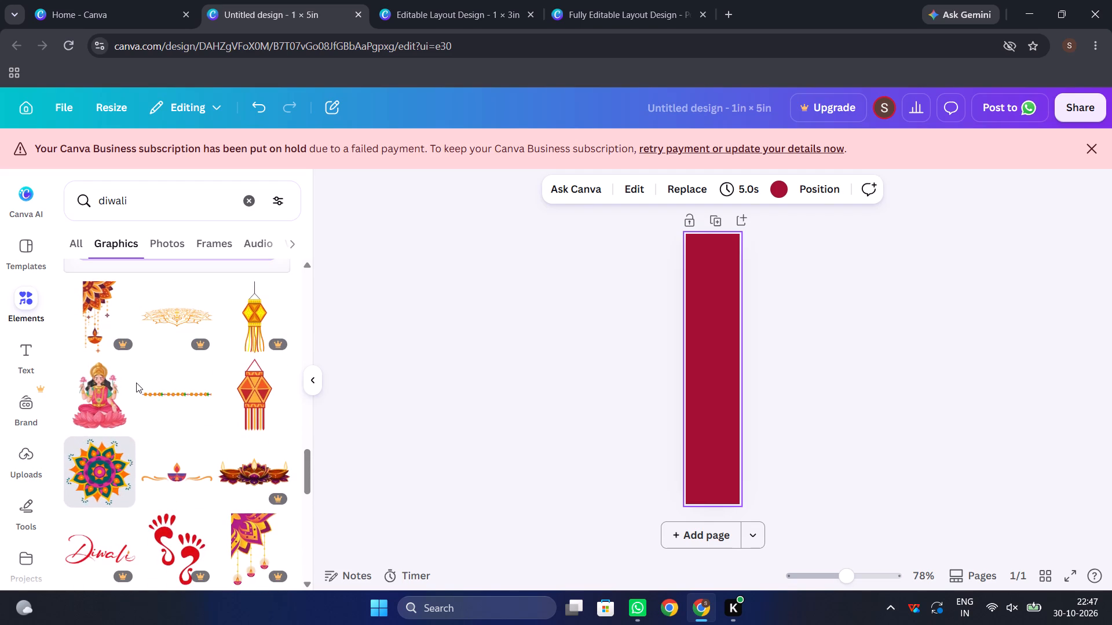
scroll(136, 383, up, 16)
scroll(136, 383, down, 5)
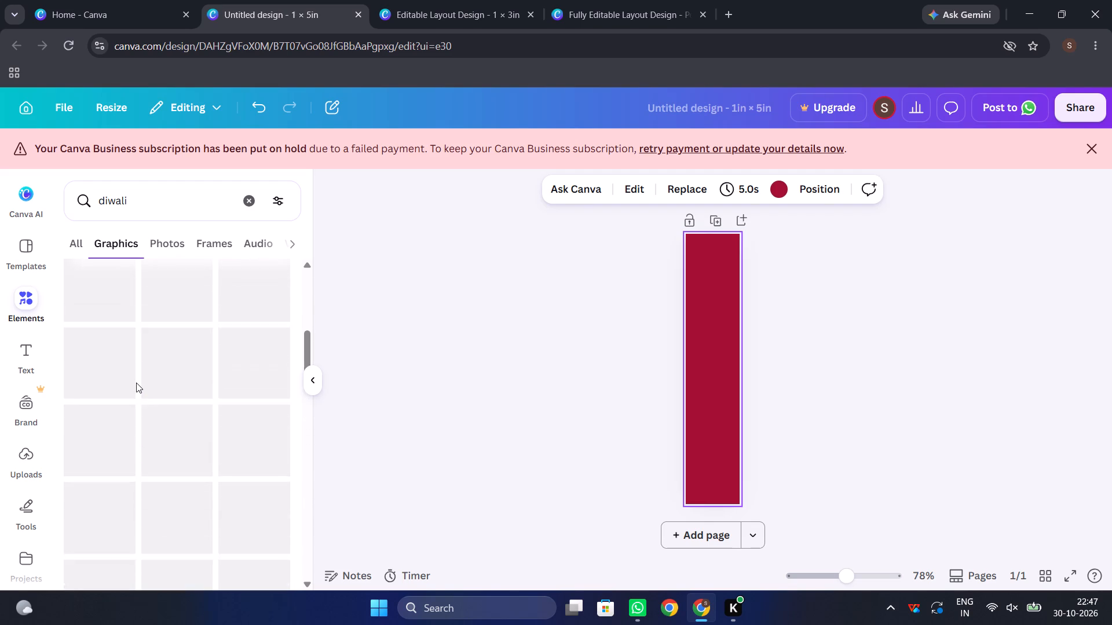
scroll(136, 383, down, 11)
scroll(178, 336, up, 7)
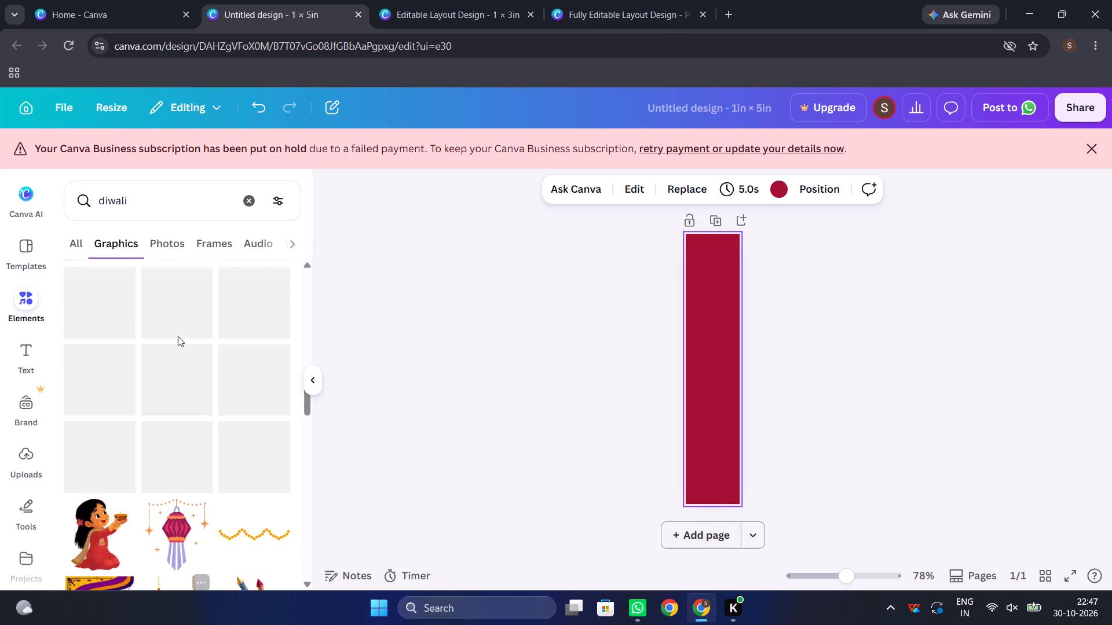
scroll(178, 336, up, 20)
scroll(178, 336, up, 2)
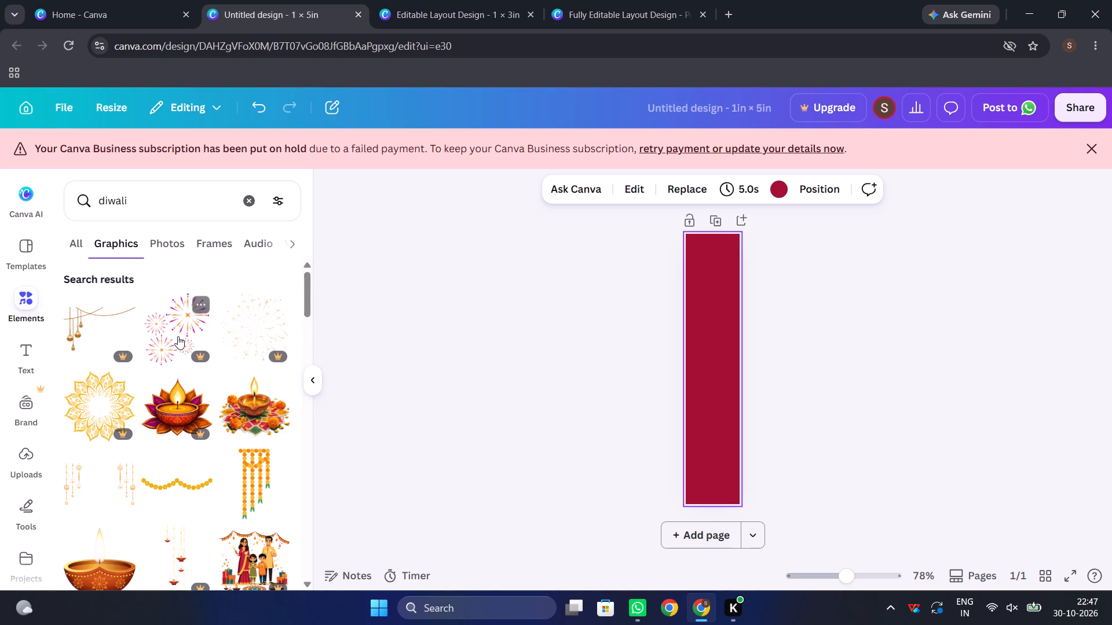
scroll(178, 336, up, 6)
Add the golden floral mandala graphic at the centre of the 1 × 5 in page.
click(107, 395)
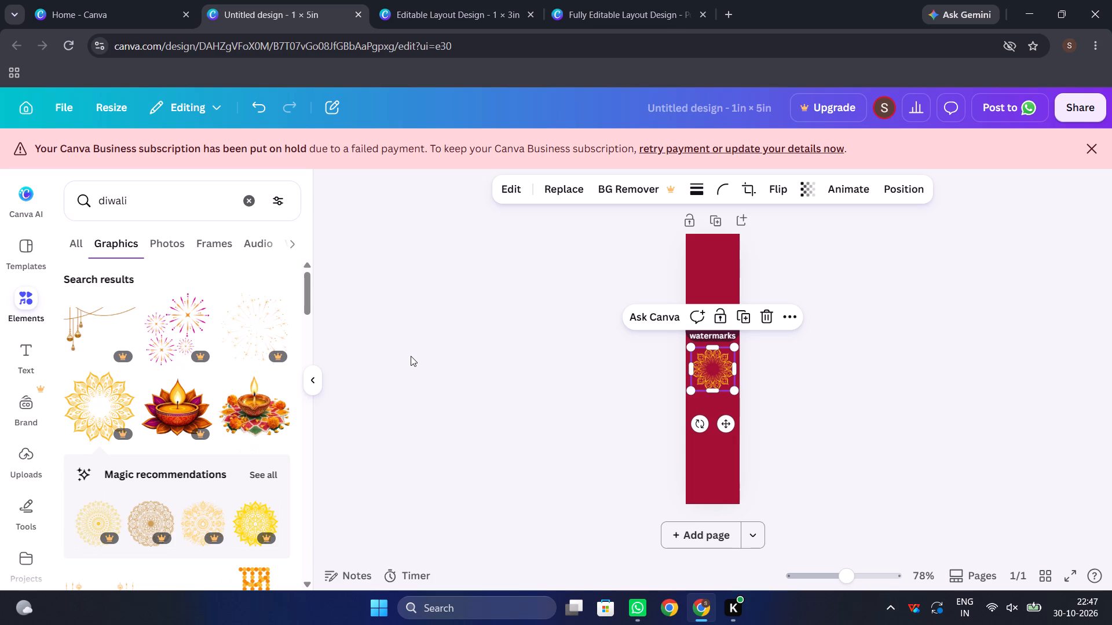
click(826, 361)
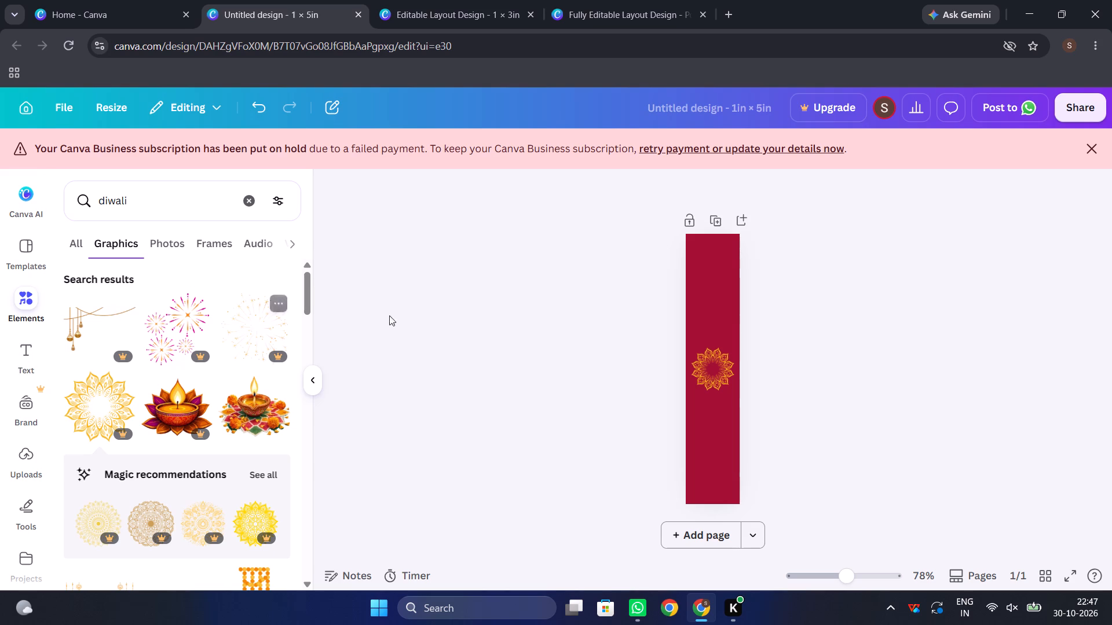
Change the page background to a solid deep violet, slightly darker than #5200AE.
click(714, 277)
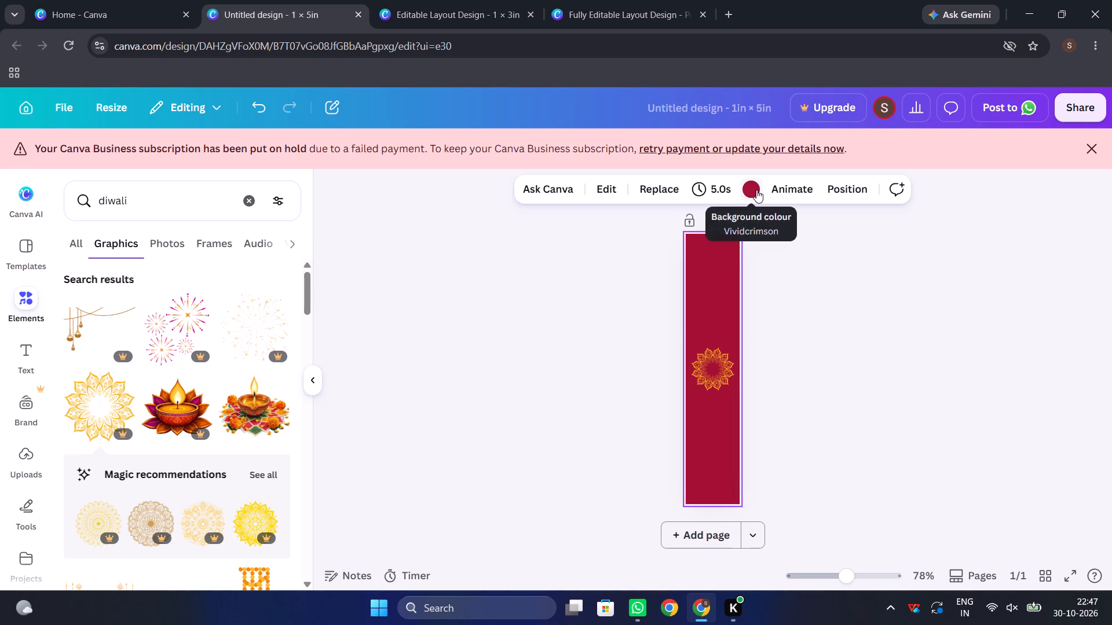
click(749, 198)
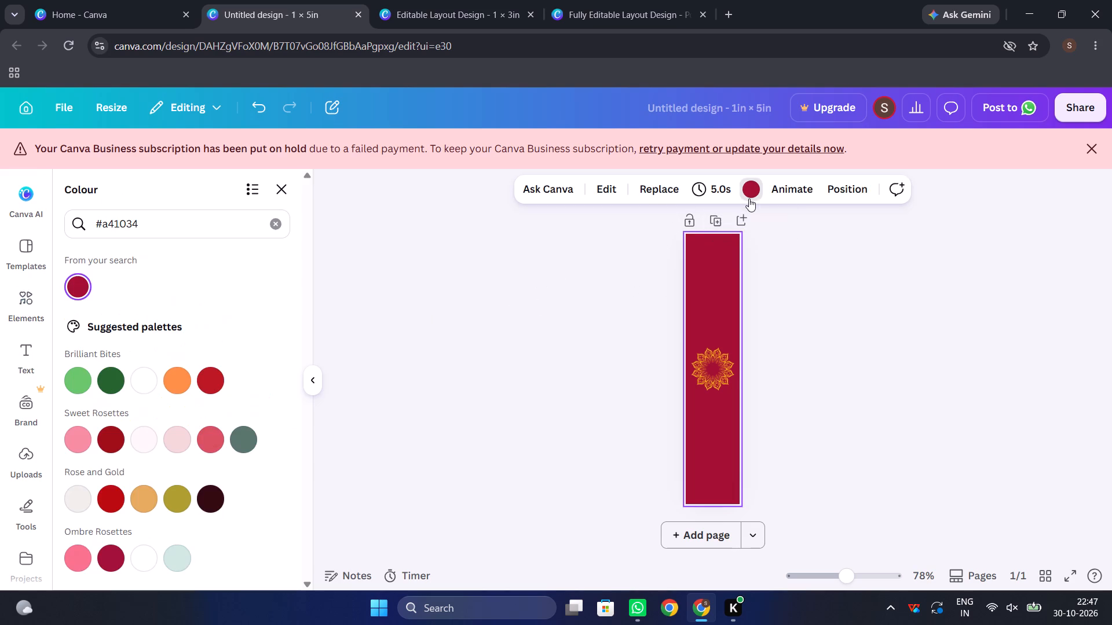
click(269, 222)
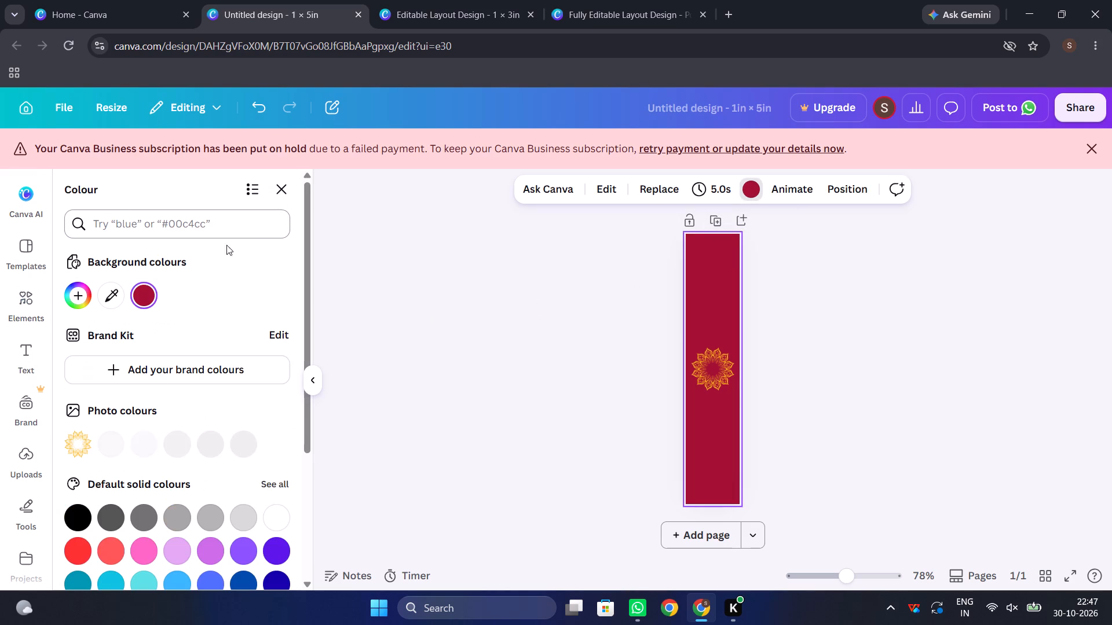
click(138, 292)
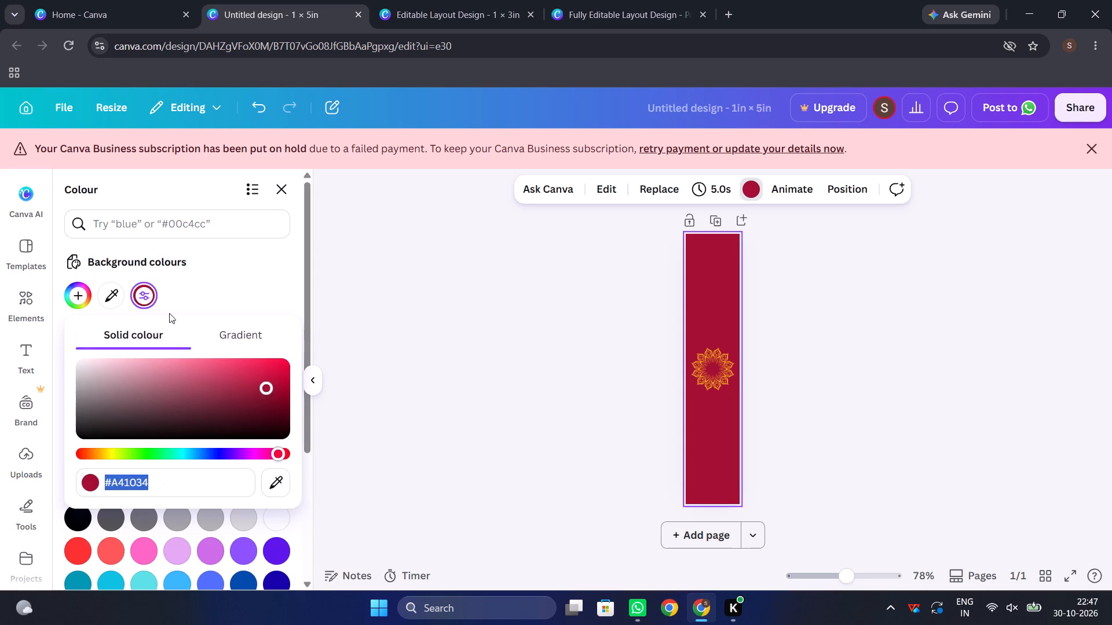
drag(281, 450, 246, 455)
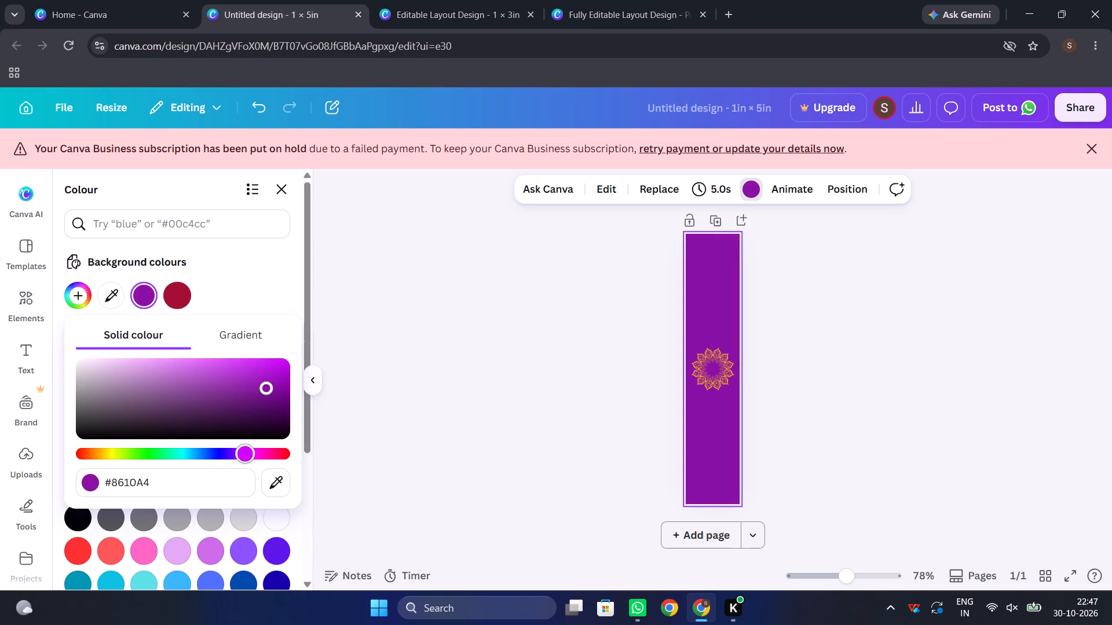
drag(246, 455, 218, 459)
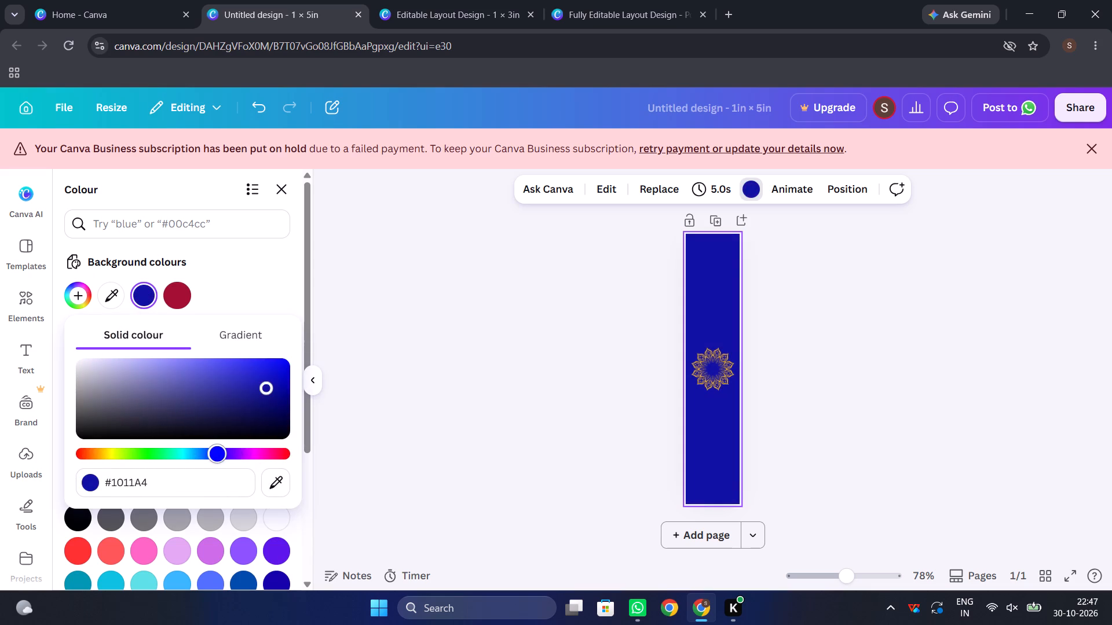
drag(218, 459, 232, 463)
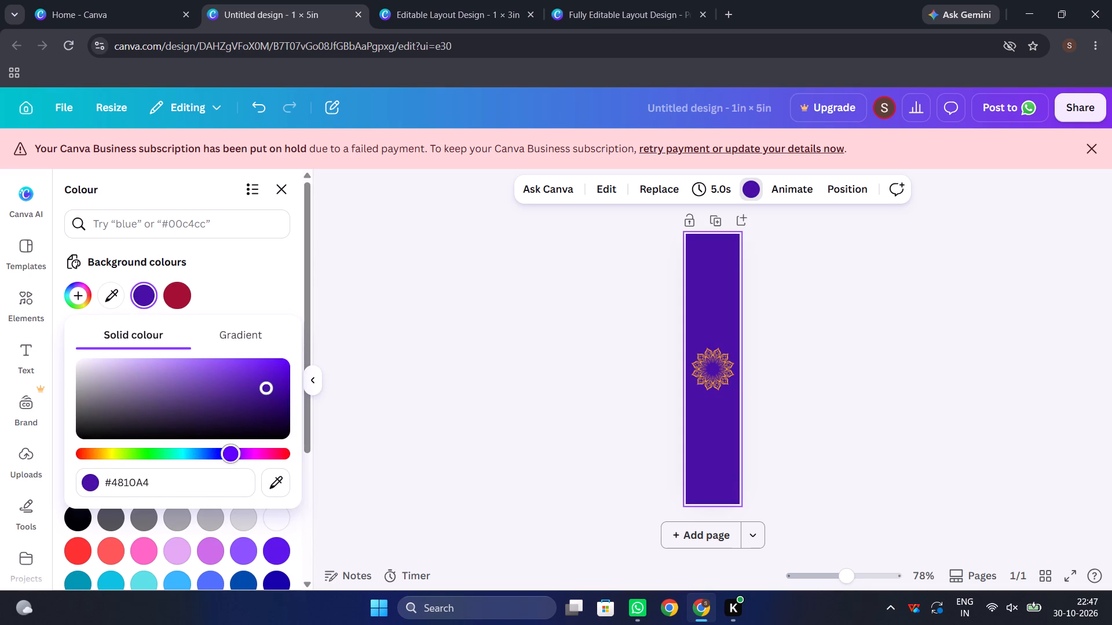
drag(232, 463, 235, 462)
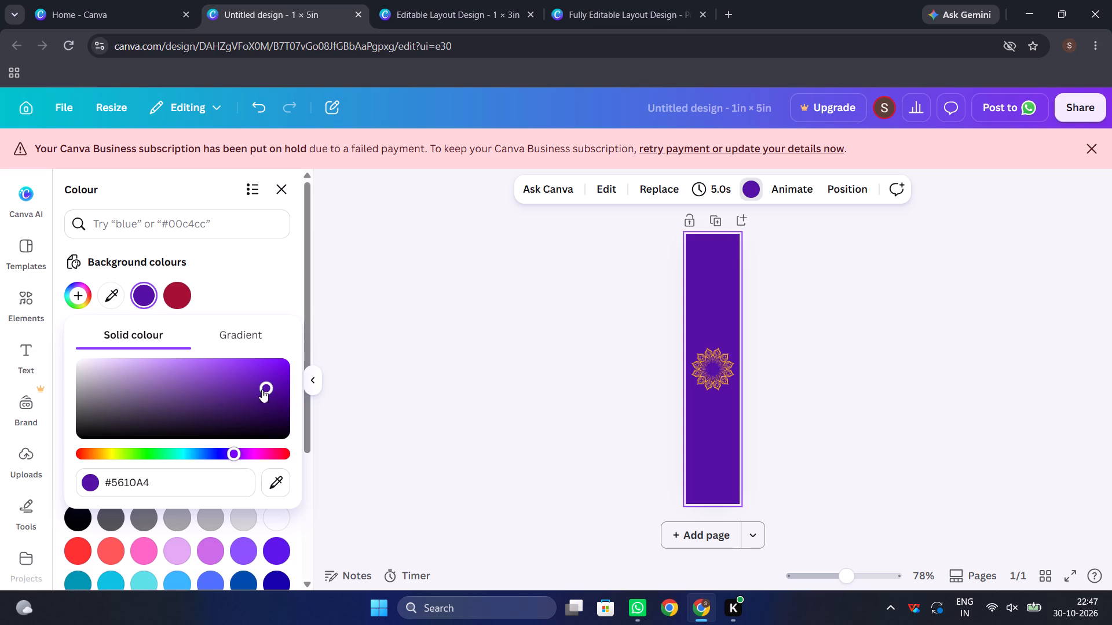
drag(269, 383, 296, 398)
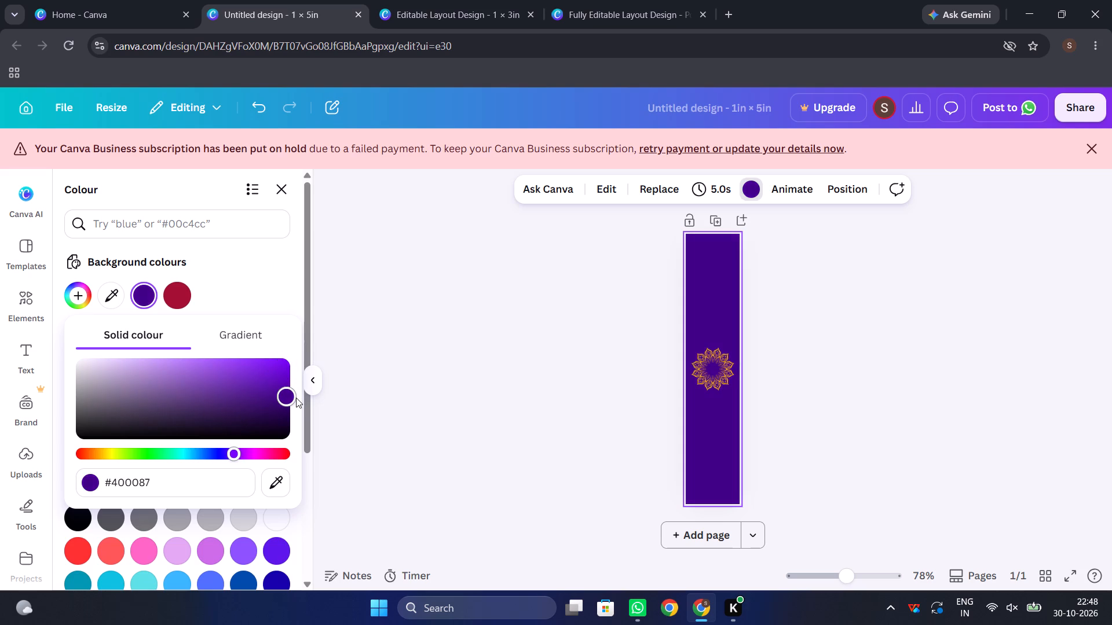
drag(296, 398, 292, 385)
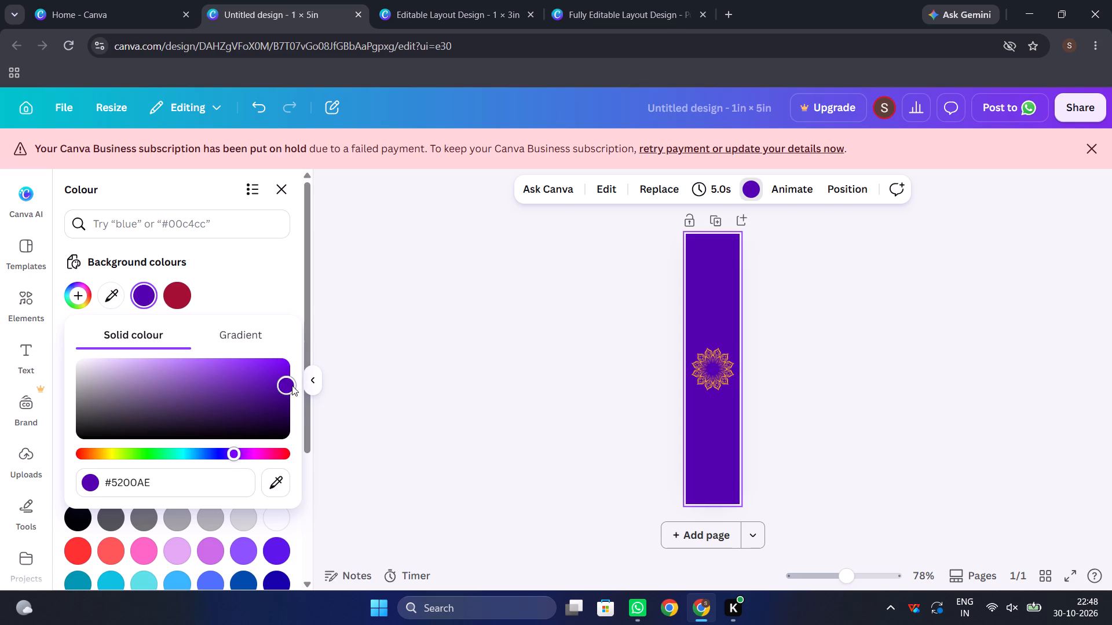
drag(292, 385, 291, 389)
double_click(405, 393)
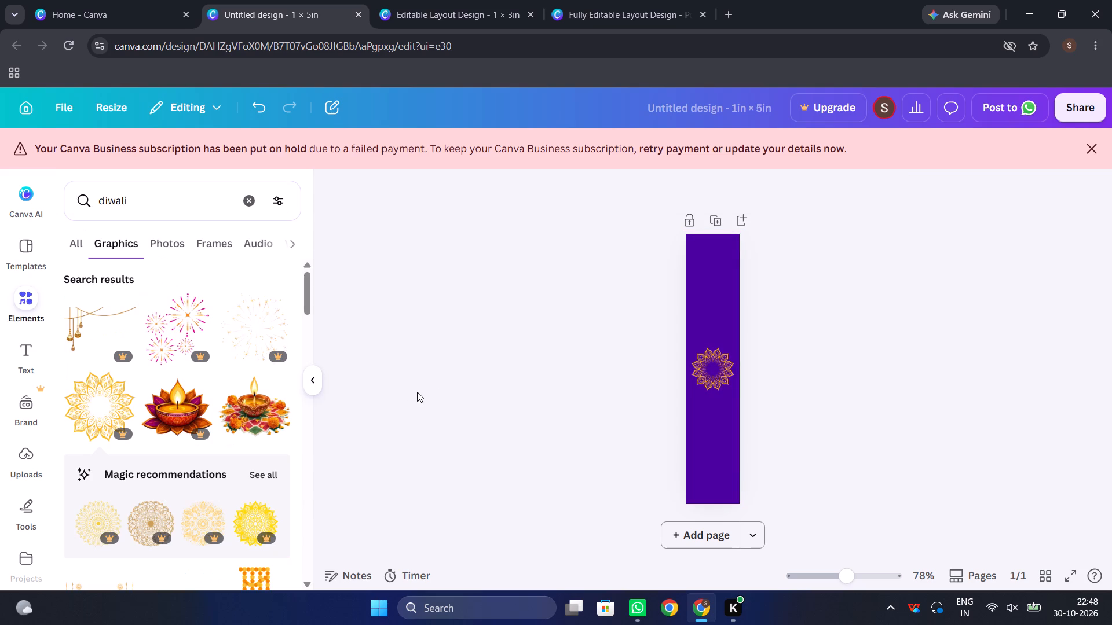
Add the hanging diya lamps graphic, enlarge it well beyond the page width, and place its lamps hanging from the page's top edge.
click(709, 373)
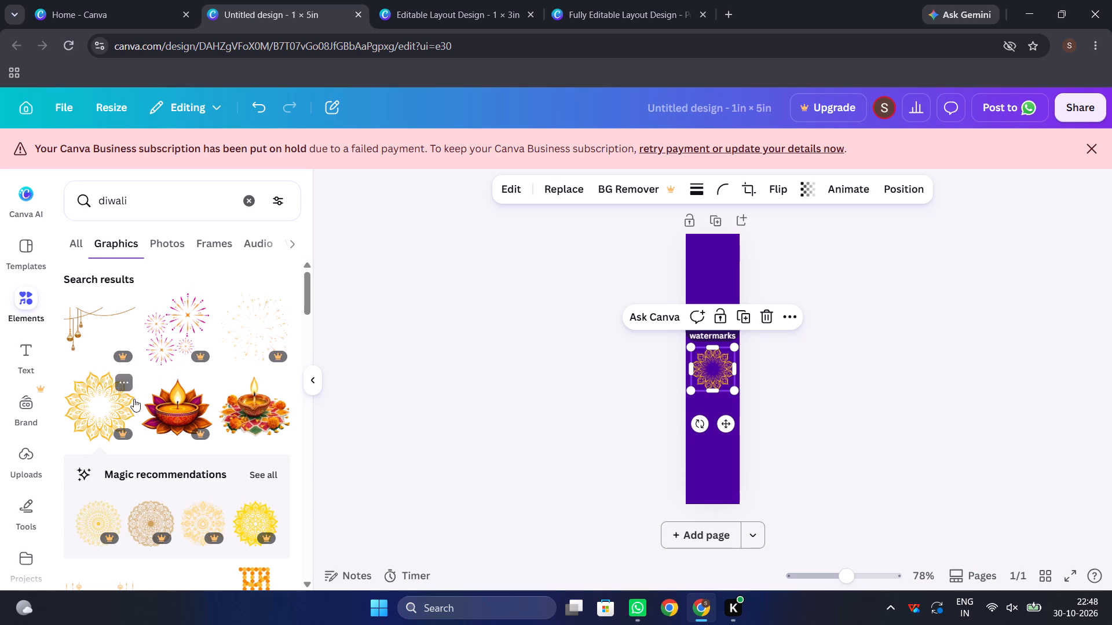
click(93, 331)
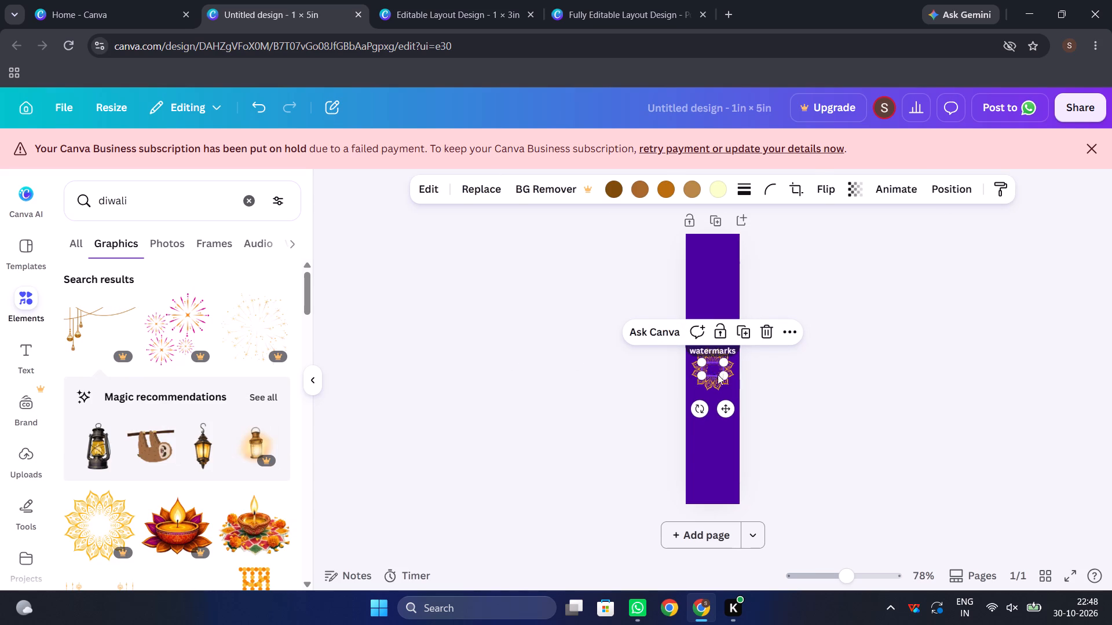
drag(720, 374, 798, 536)
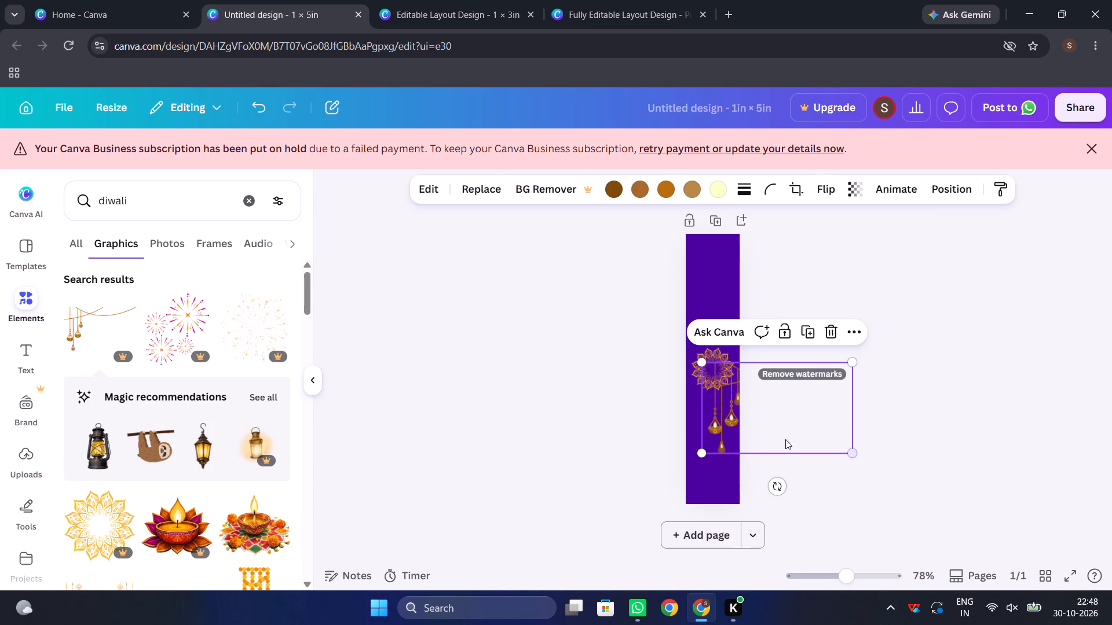
drag(784, 432, 765, 302)
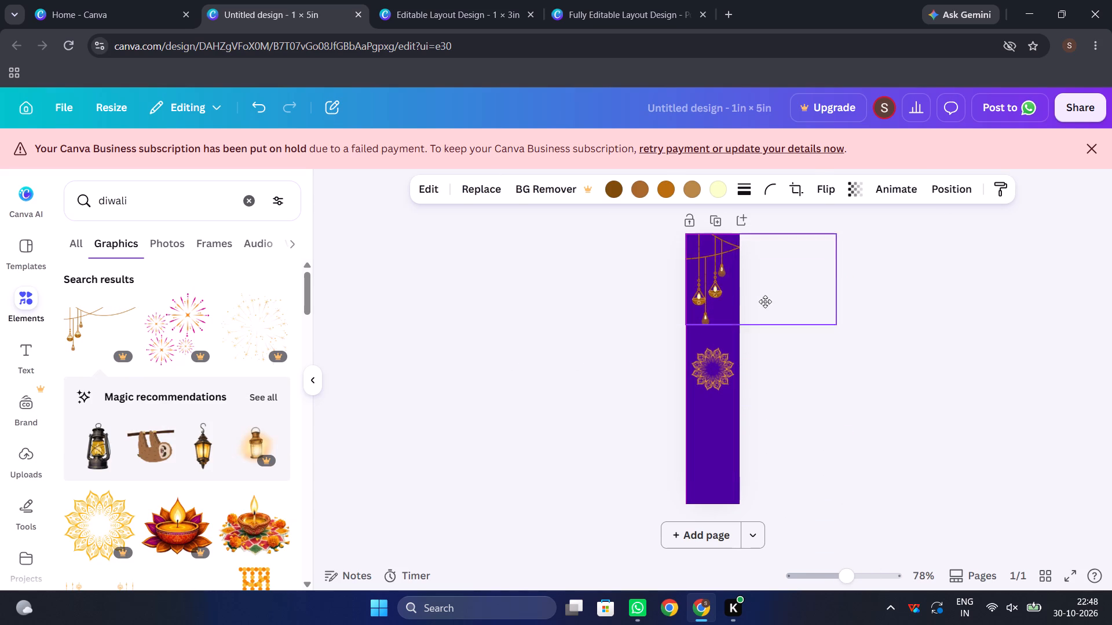
drag(765, 302, 765, 292)
drag(765, 285, 763, 274)
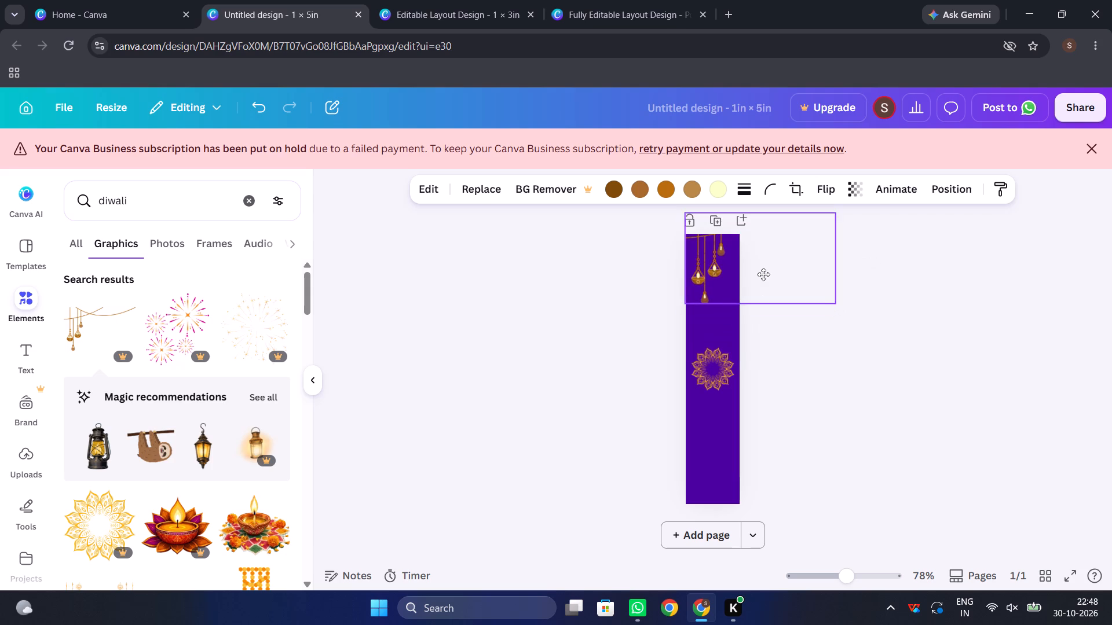
drag(763, 274, 756, 272)
click(627, 338)
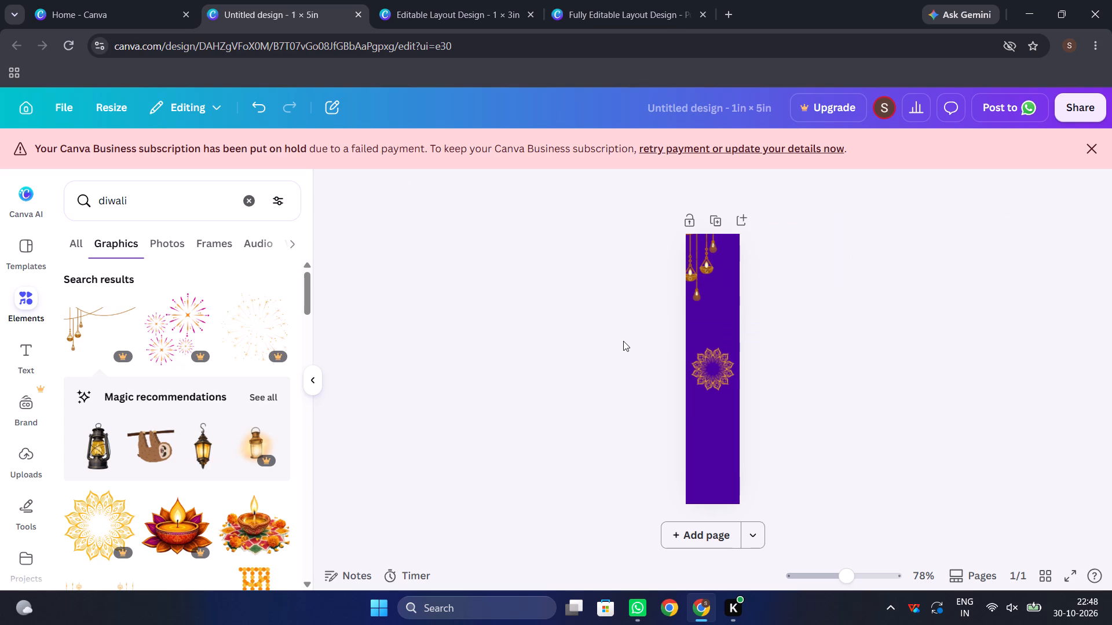
Enlarge the golden floral mandala until it is slightly wider than the page, and recentre it on the page.
click(712, 368)
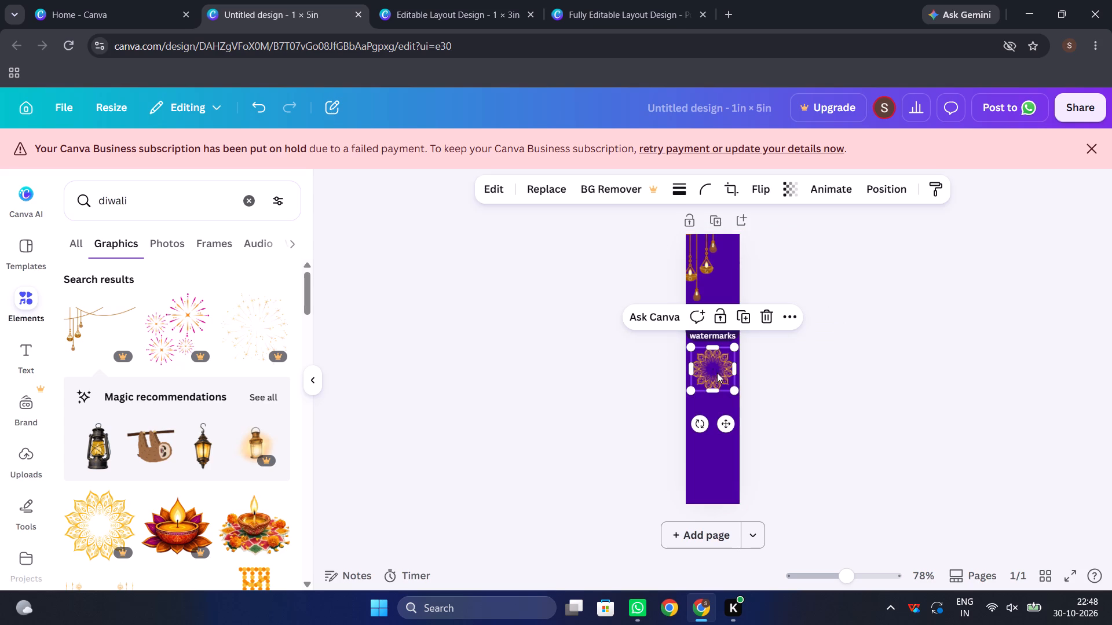
drag(733, 388, 752, 427)
drag(746, 398, 747, 391)
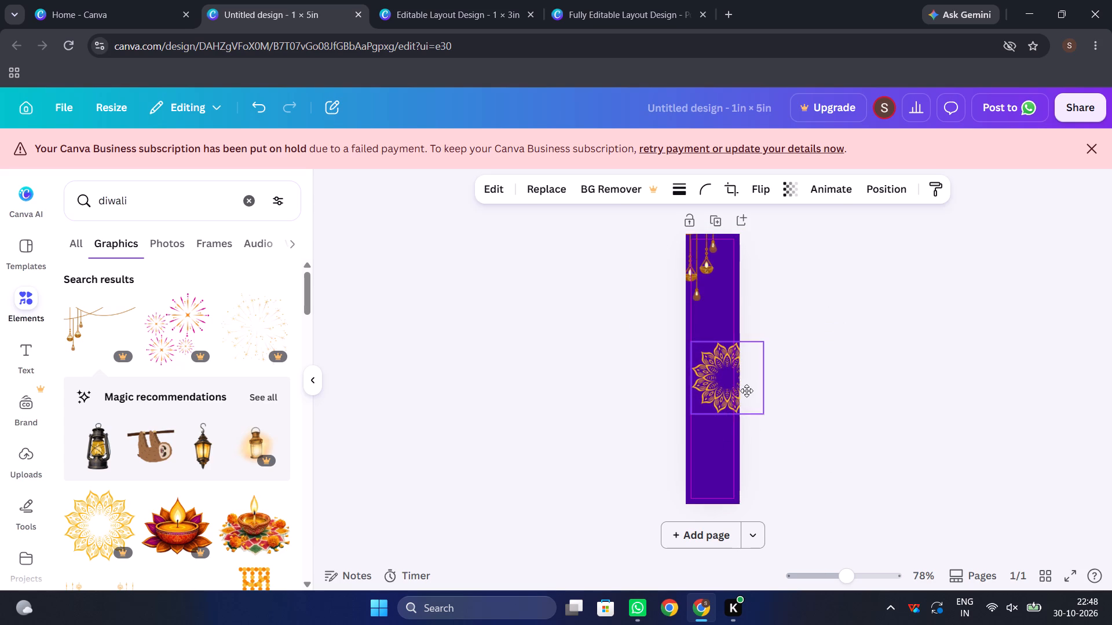
drag(747, 391, 731, 388)
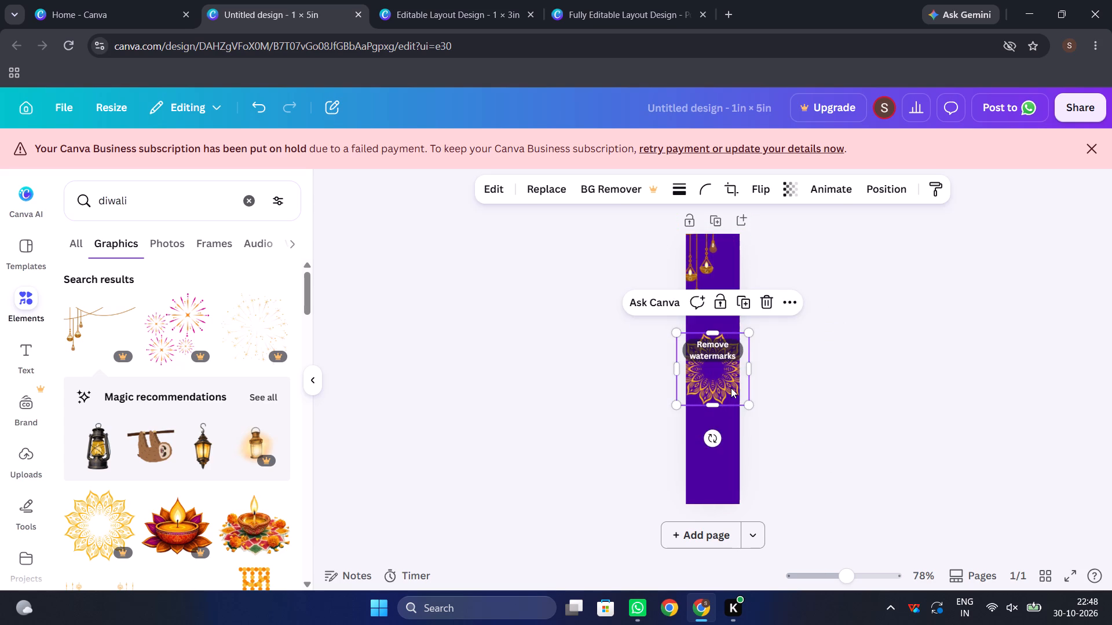
click(843, 374)
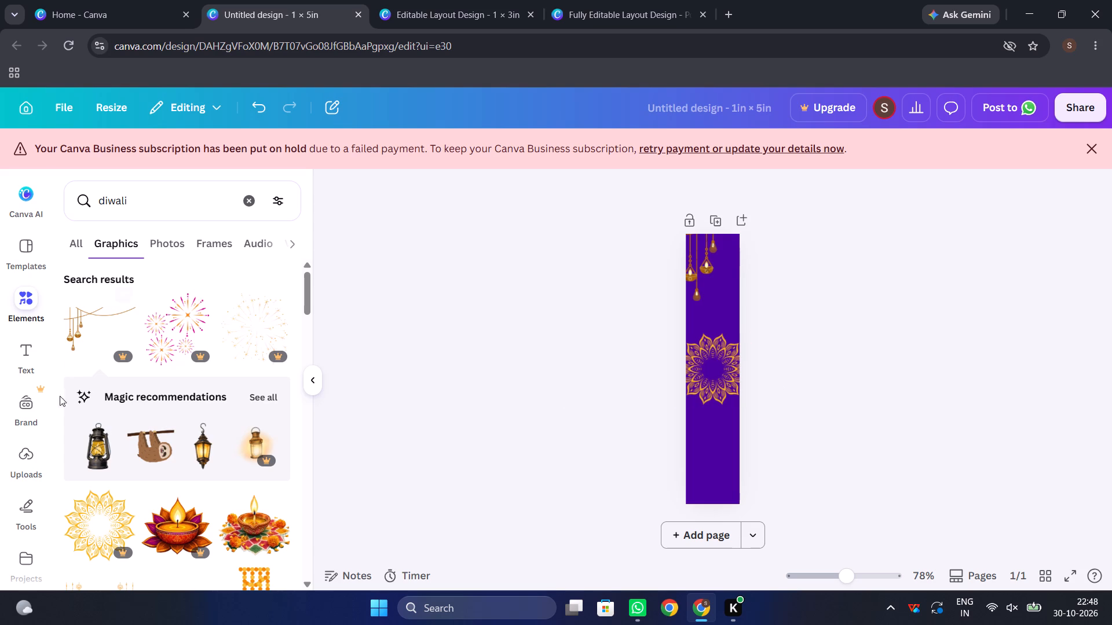
Look through the uploaded images for something to use in the tall violet design.
click(28, 471)
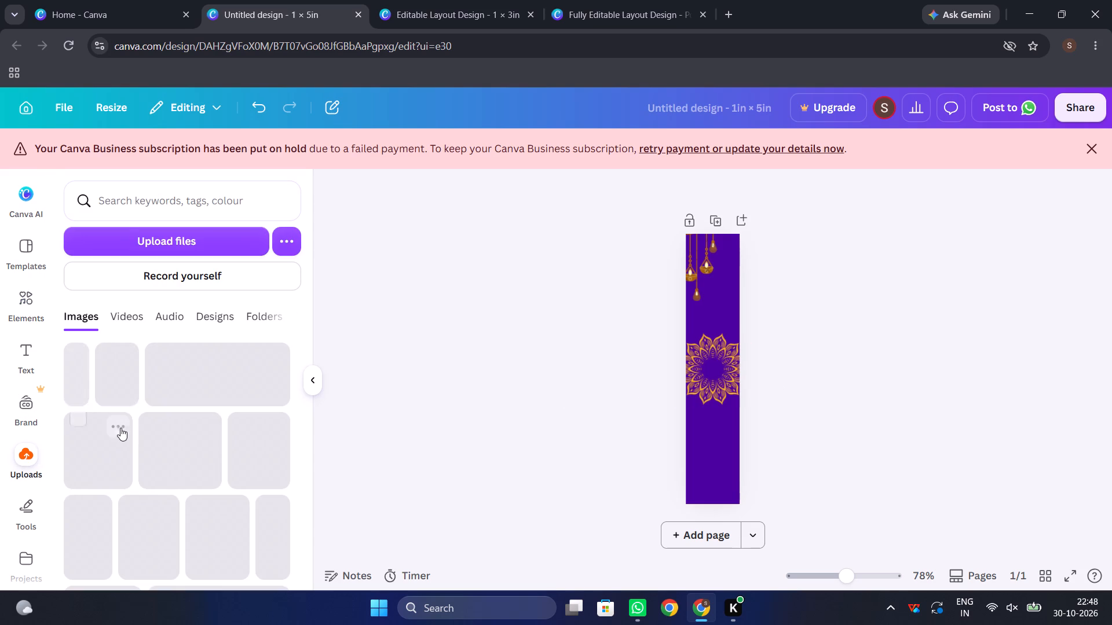
scroll(209, 458, down, 3)
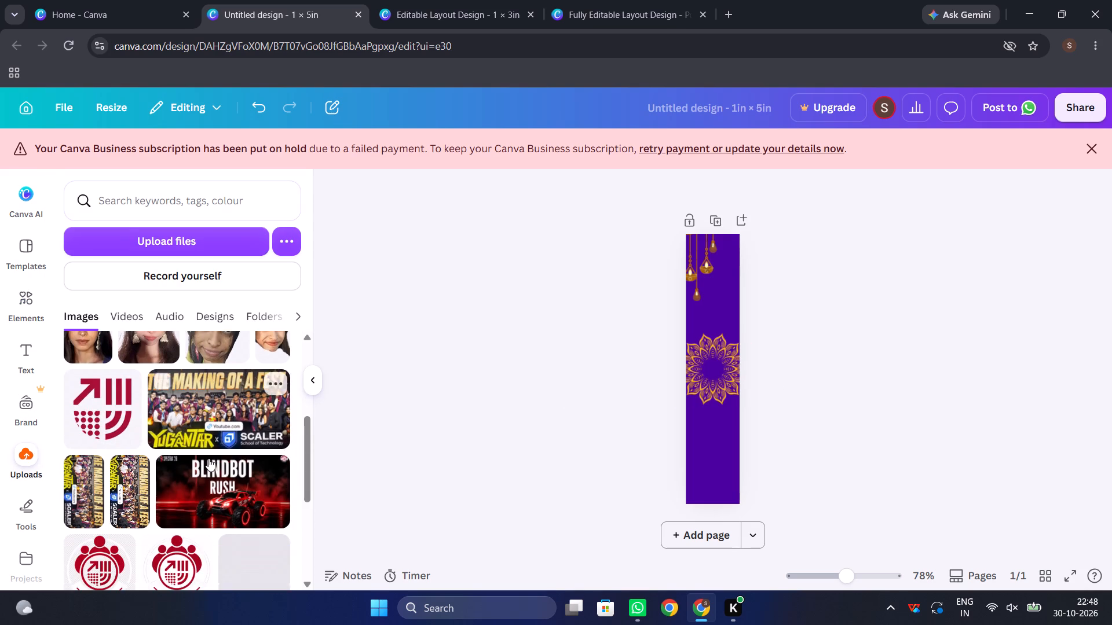
scroll(209, 458, down, 2)
scroll(211, 455, up, 2)
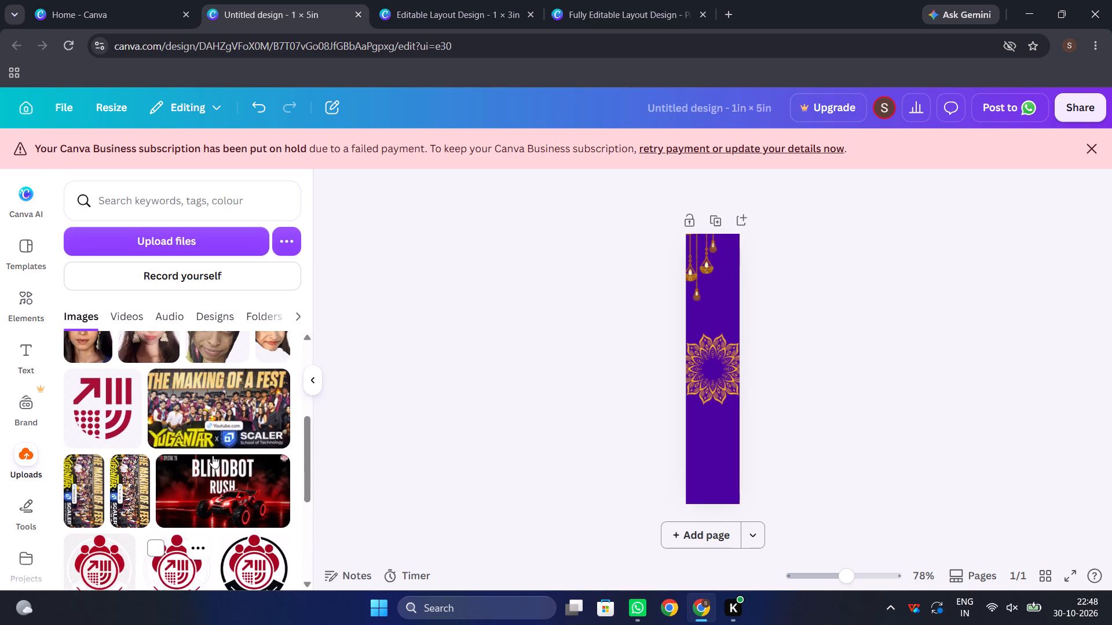
scroll(160, 447, up, 1)
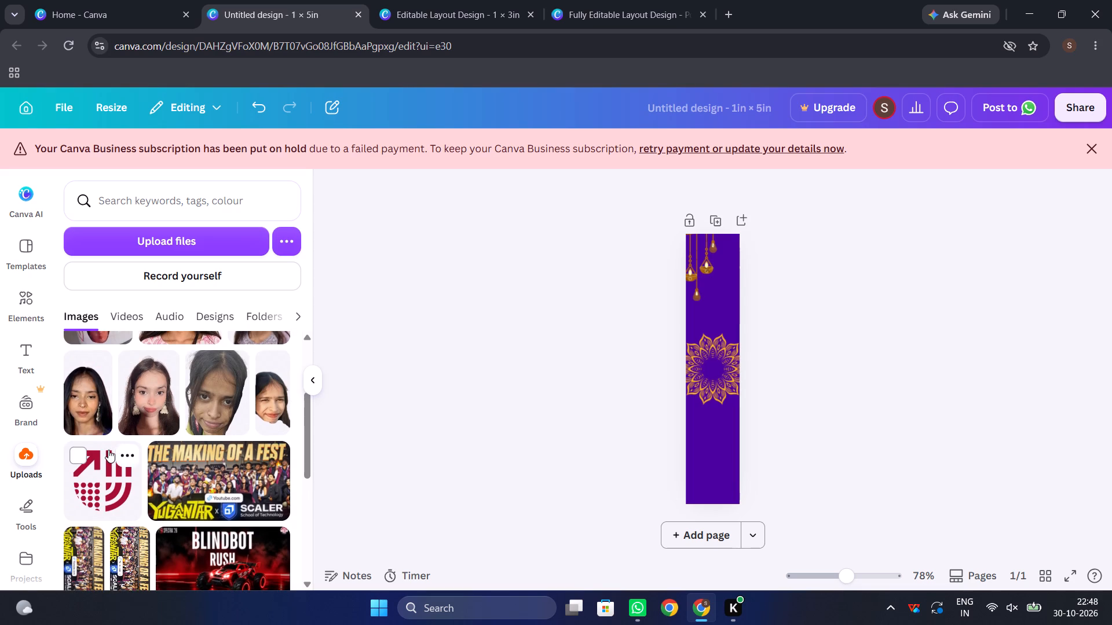
Switch to WhatsApp.
click(619, 611)
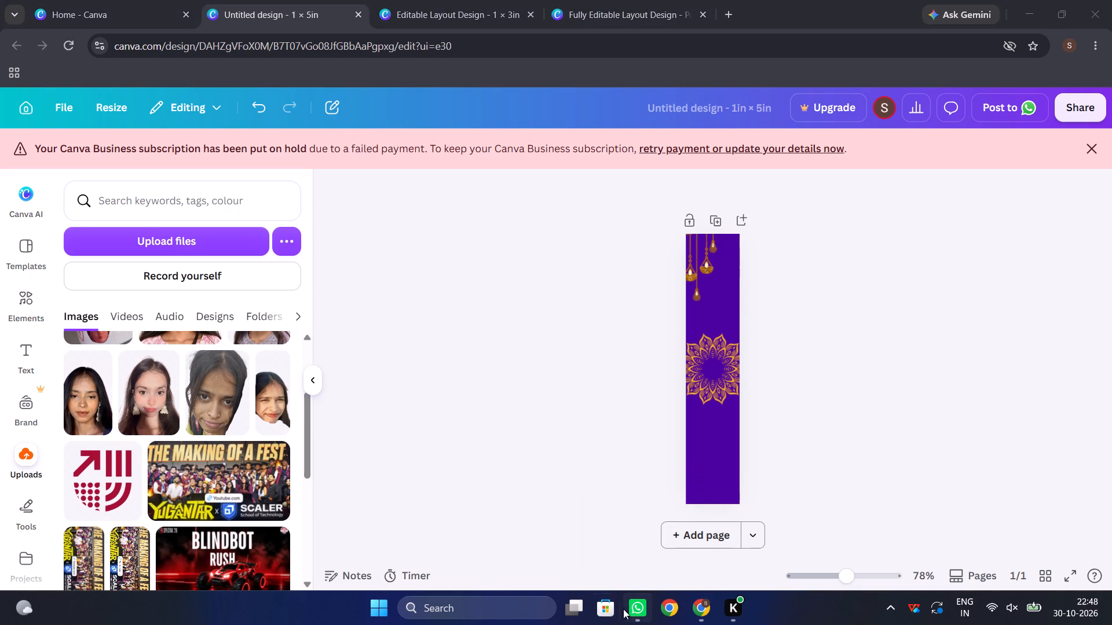
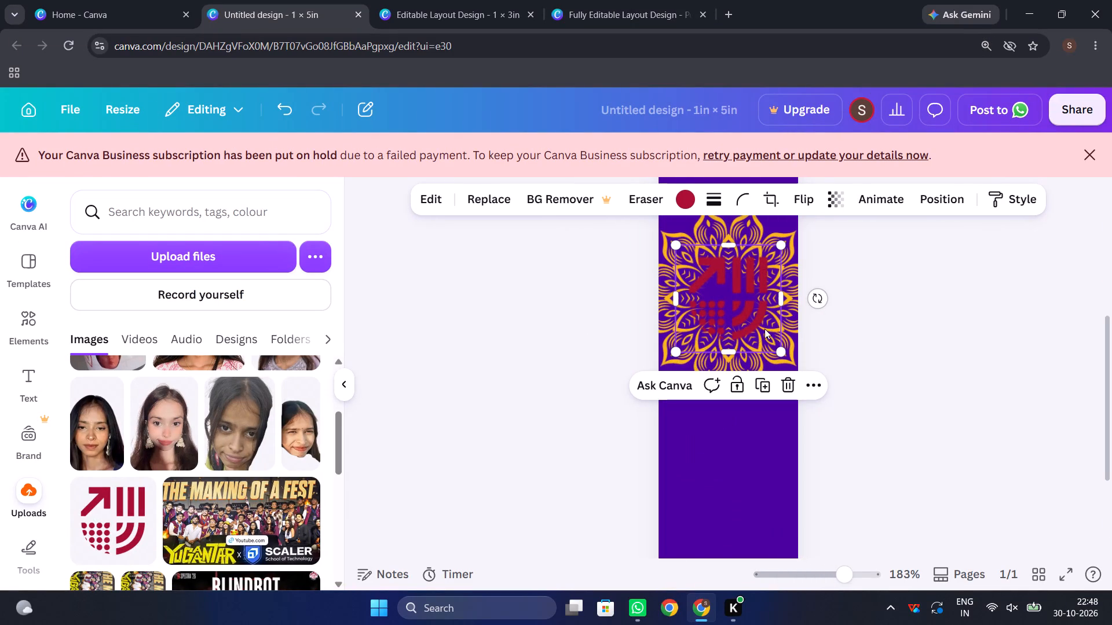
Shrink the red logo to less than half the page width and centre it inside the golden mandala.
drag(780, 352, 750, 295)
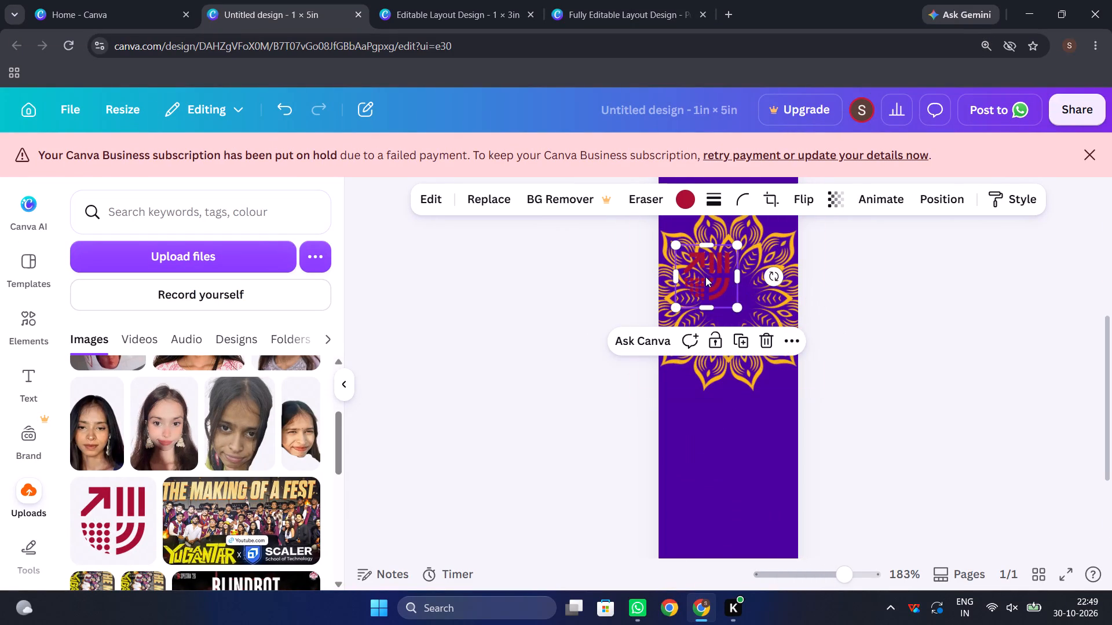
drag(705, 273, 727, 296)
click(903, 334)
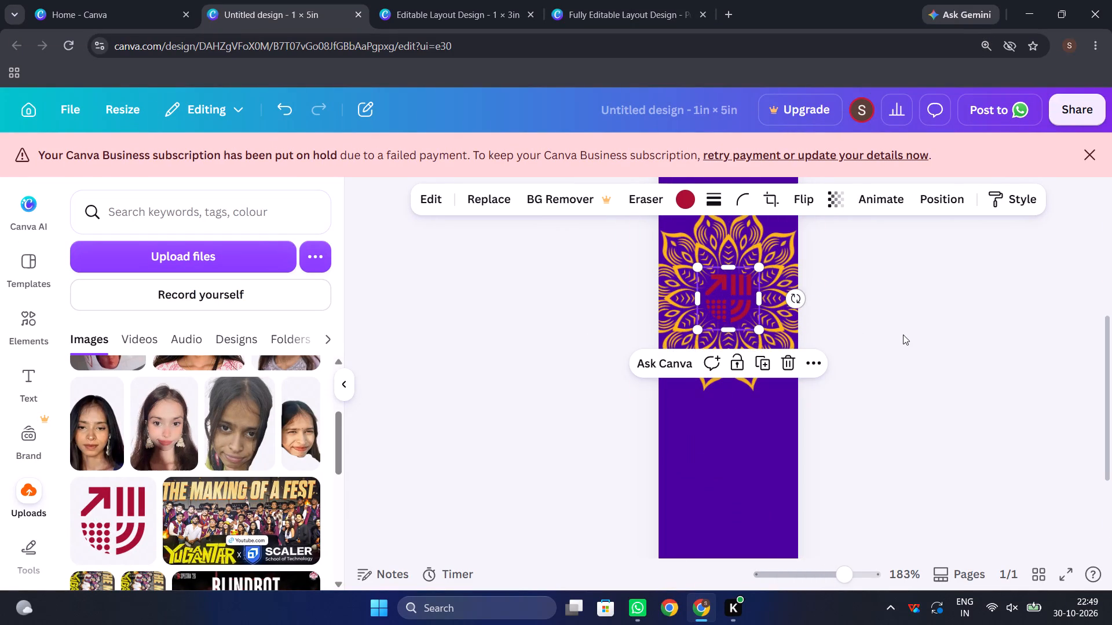
Enlarge the golden floral mandala well beyond the page width and recentre it around the logo.
ctrl+scroll(897, 334, down, 5)
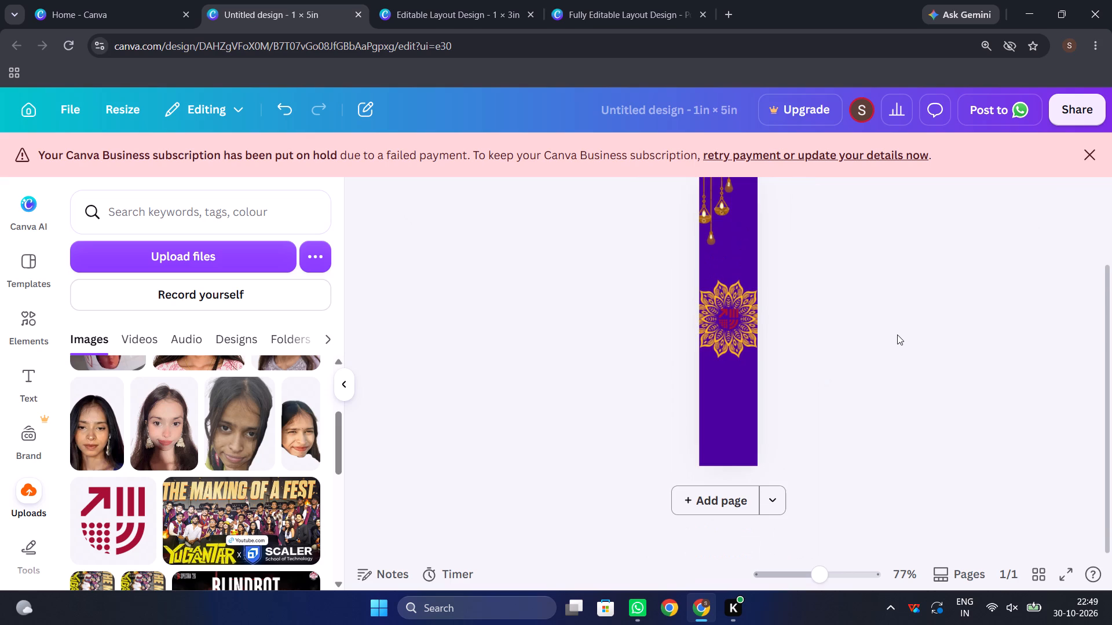
scroll(897, 334, down, 2)
scroll(897, 334, up, 2)
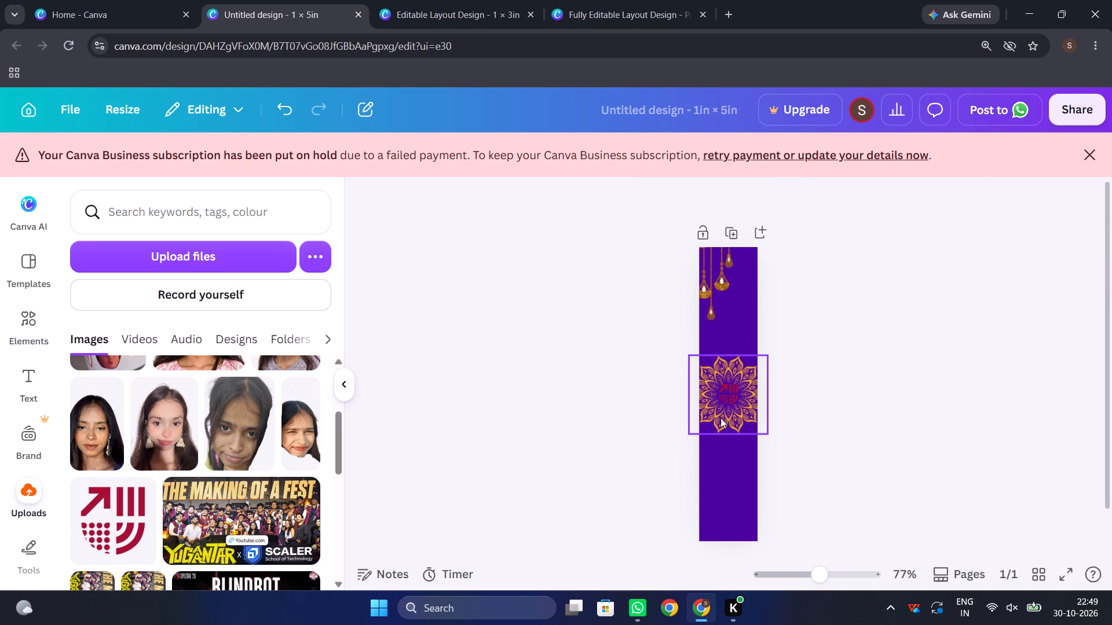
click(750, 429)
drag(767, 431, 789, 473)
drag(786, 451, 781, 443)
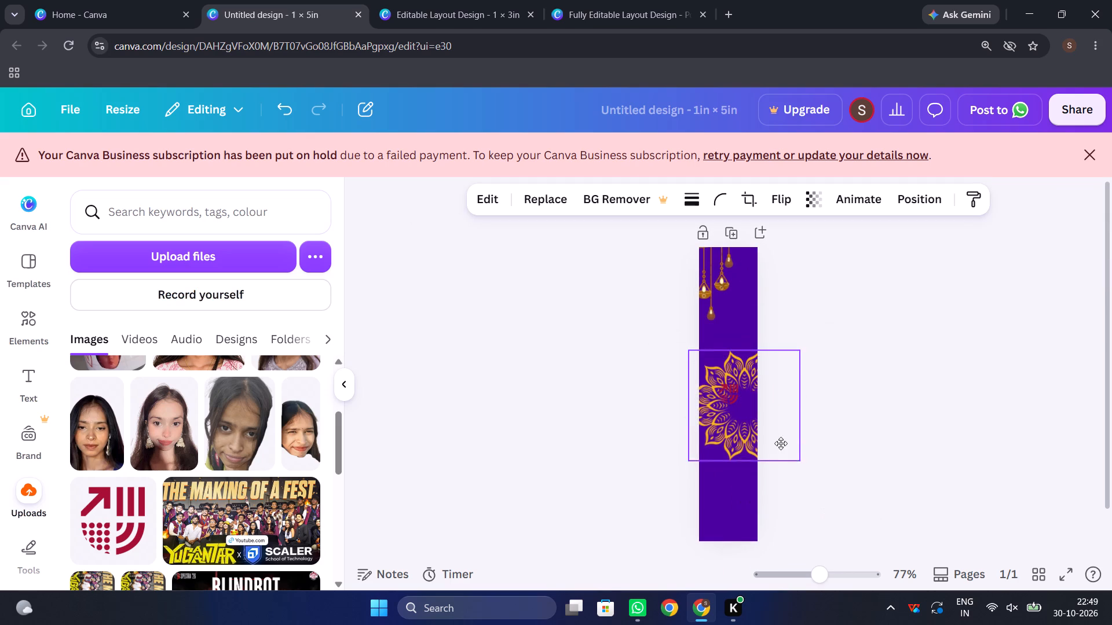
drag(781, 443, 766, 437)
click(858, 425)
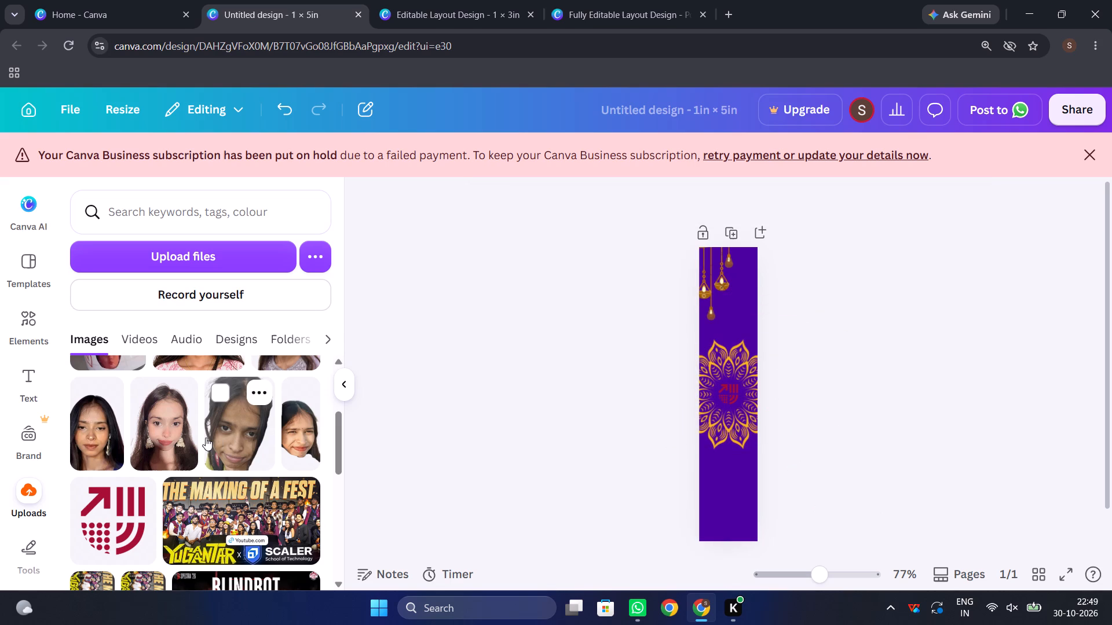
Replace the red logo on the mandala with the white logo symbol from the uploaded images, deleting the red one.
scroll(206, 437, down, 4)
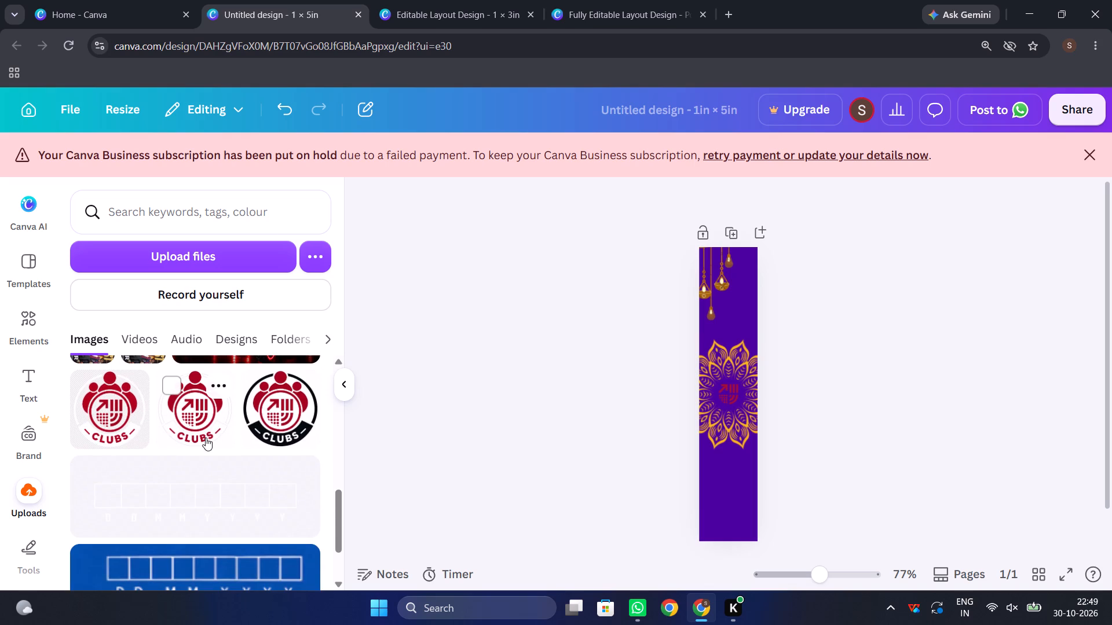
scroll(236, 446, down, 14)
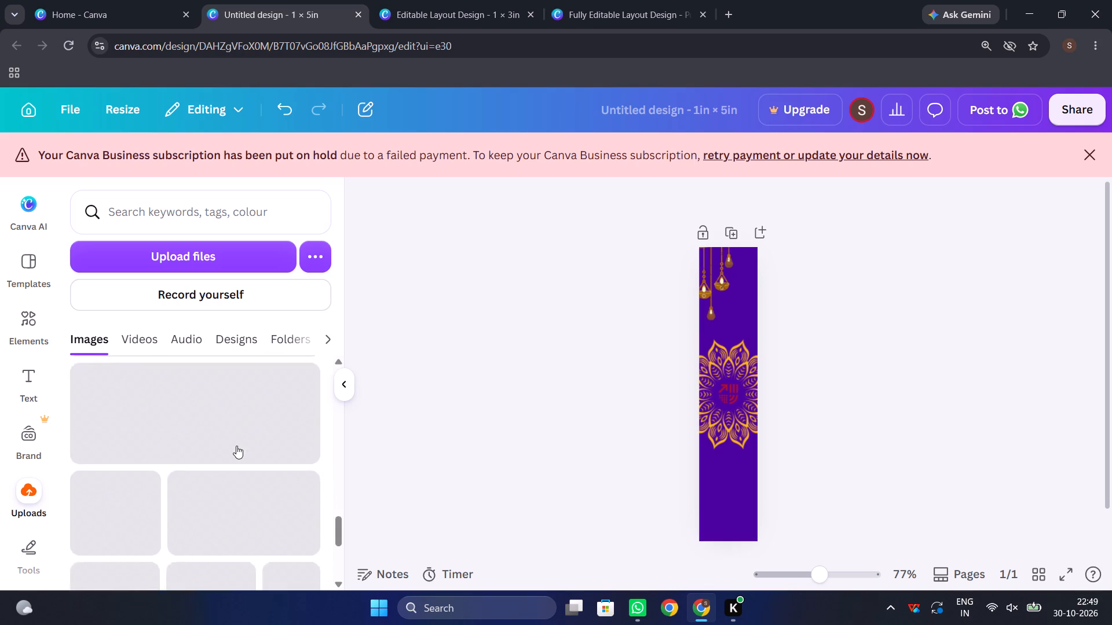
scroll(236, 446, down, 16)
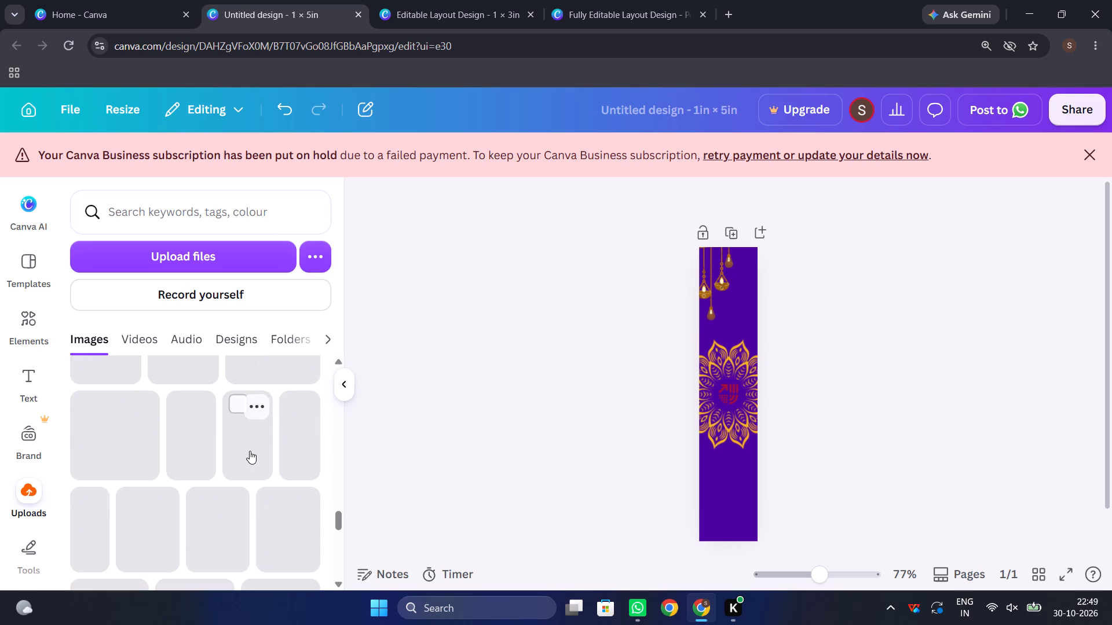
scroll(185, 453, up, 3)
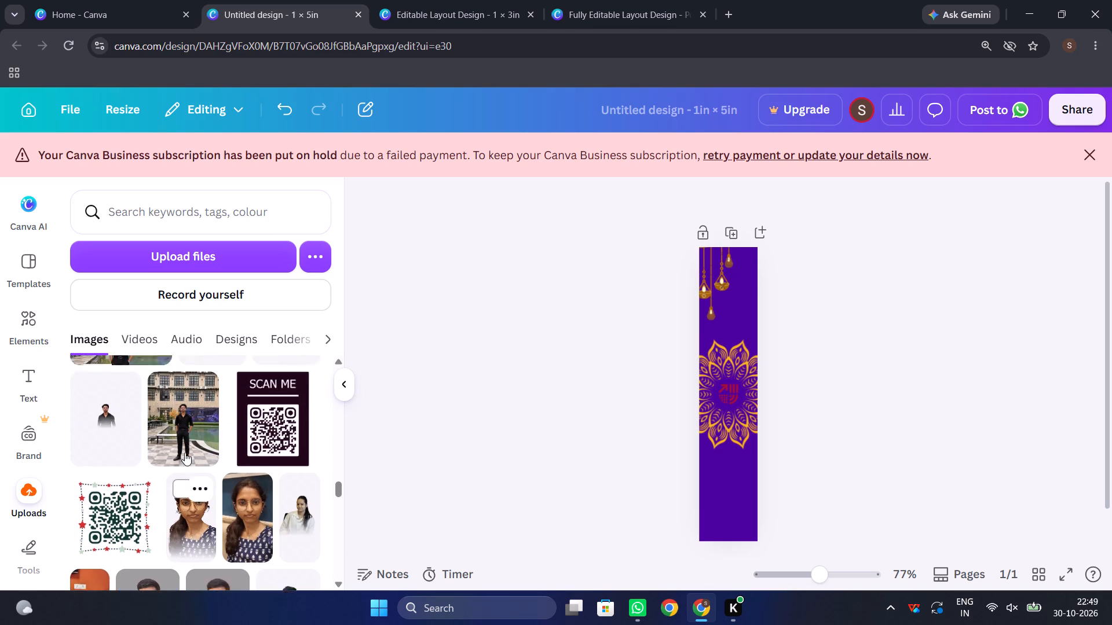
scroll(185, 453, up, 2)
click(104, 502)
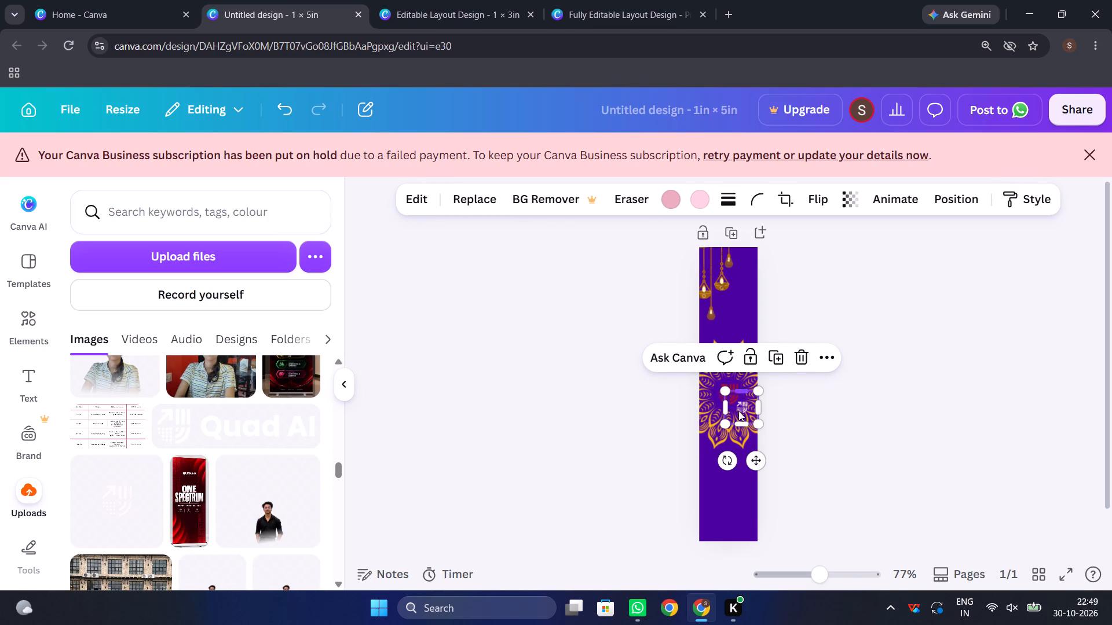
drag(740, 413, 745, 428)
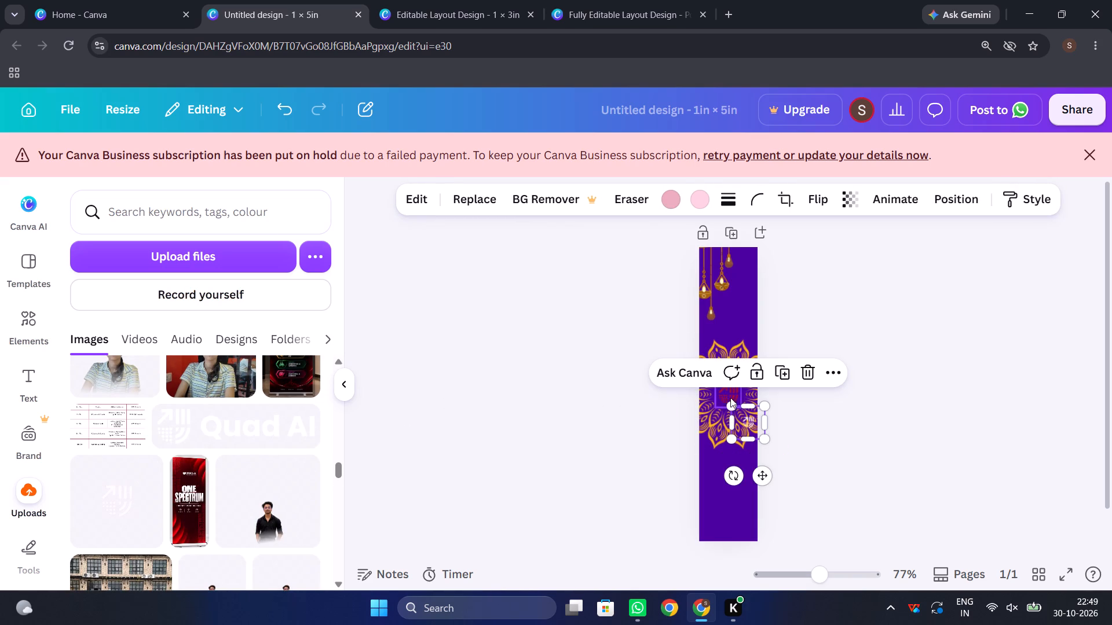
click(730, 398)
key(BackSpace)
Enlarge the white logo until its frame is slightly wider than the page, and centre it on the mandala.
drag(742, 413, 730, 390)
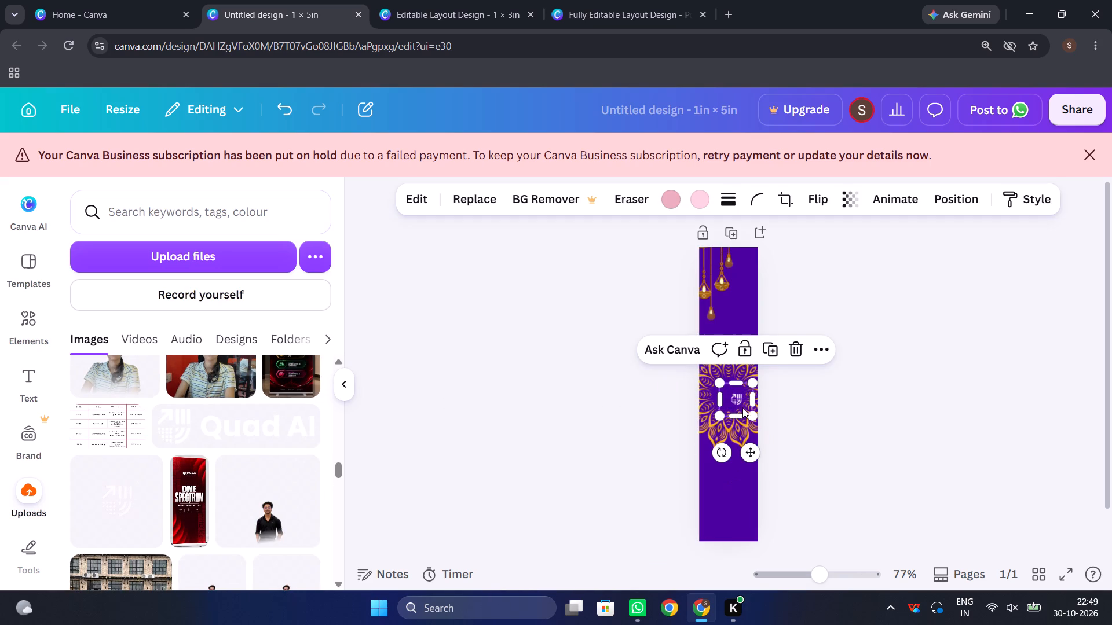
drag(747, 411, 772, 459)
drag(767, 432, 770, 432)
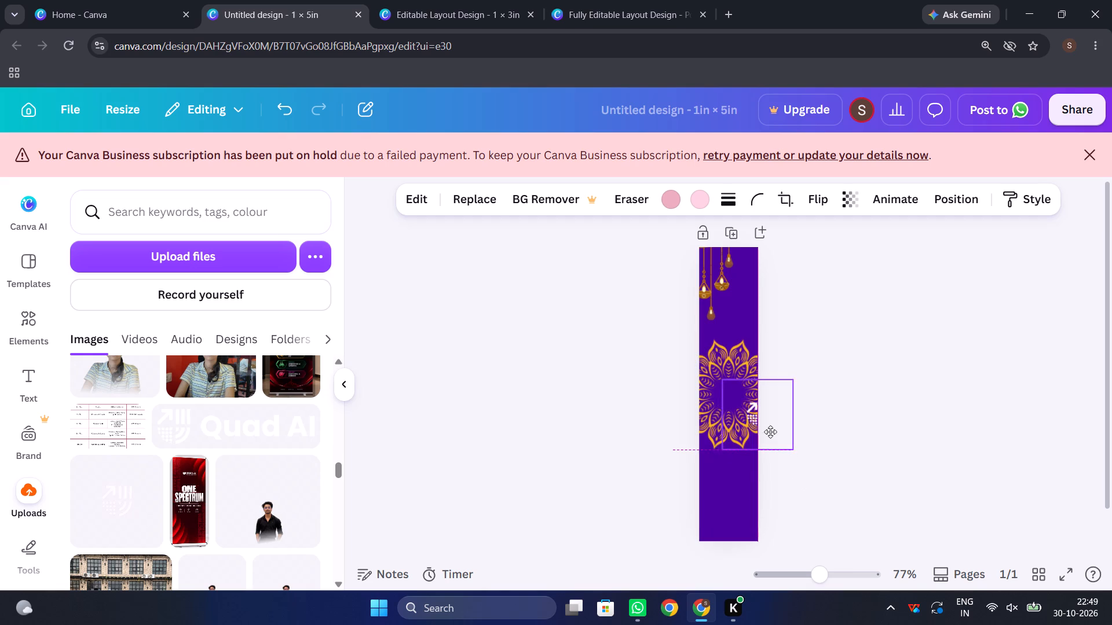
drag(770, 432, 745, 411)
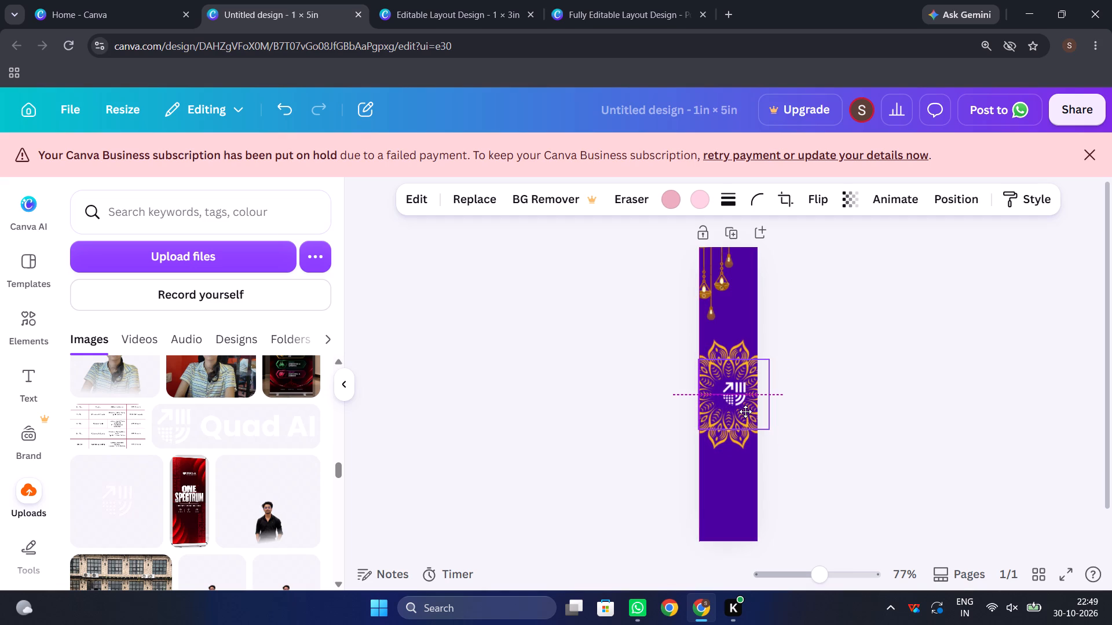
drag(745, 411, 741, 412)
click(848, 421)
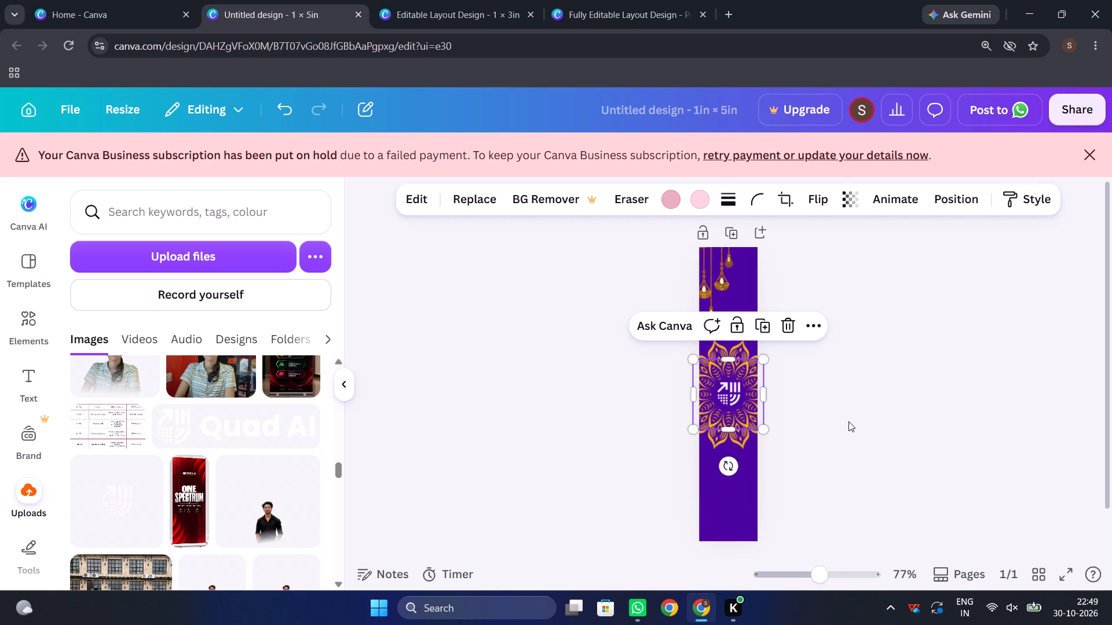
click(732, 396)
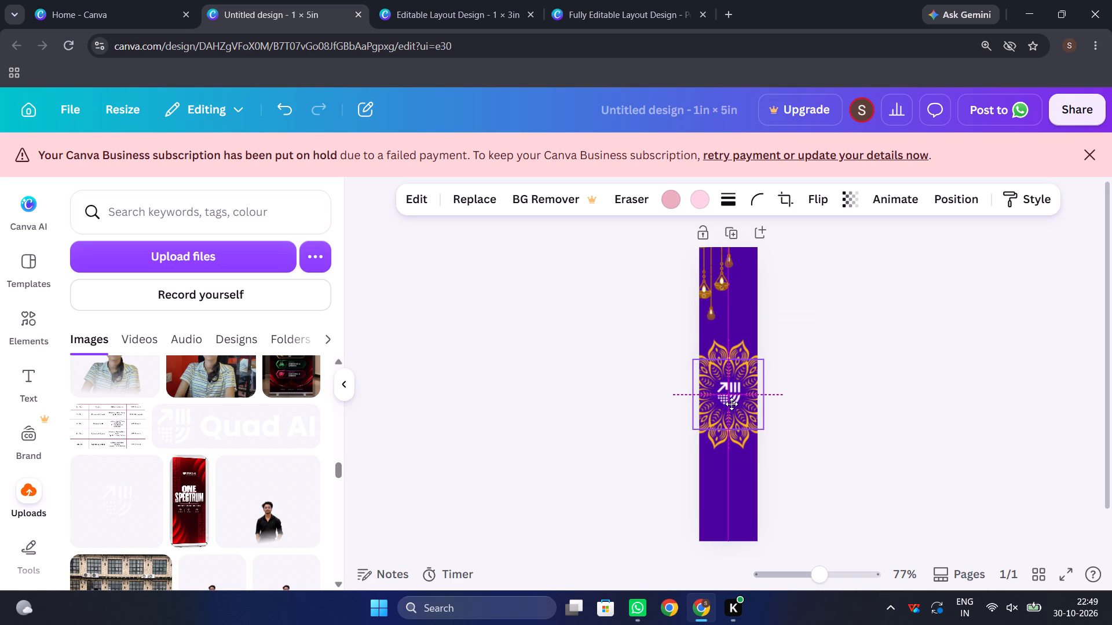
click(802, 407)
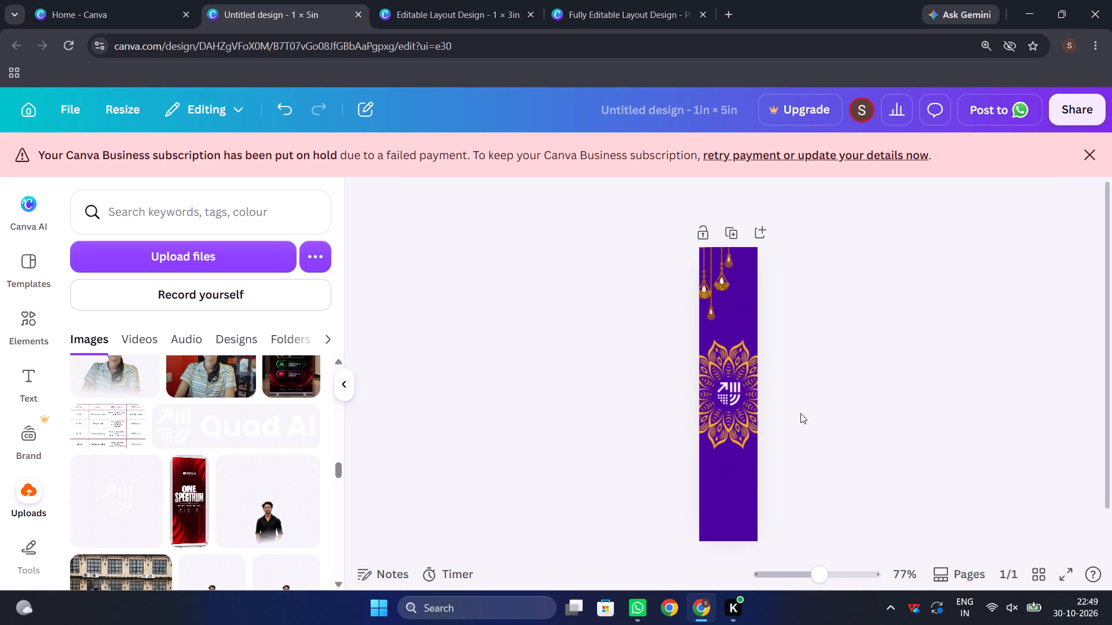
Fine-tune the white logo's position so it sits exactly in the middle of the mandala.
ctrl+scroll(737, 400, up, 7)
double_click(741, 369)
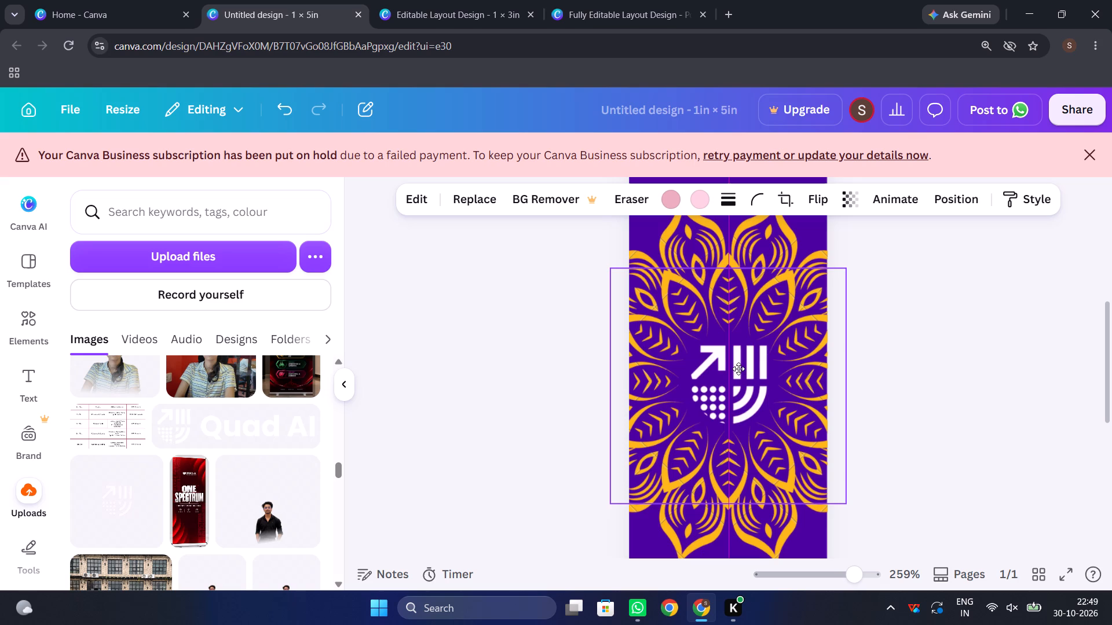
click(1041, 396)
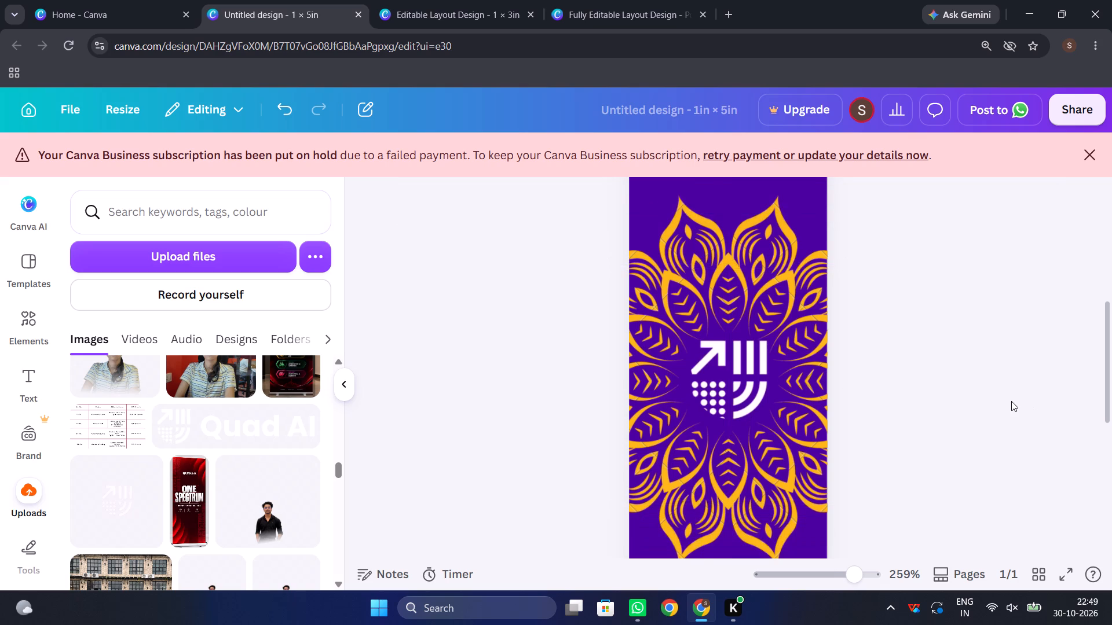
ctrl+scroll(1011, 401, down, 3)
ctrl+scroll(1011, 401, up, 2)
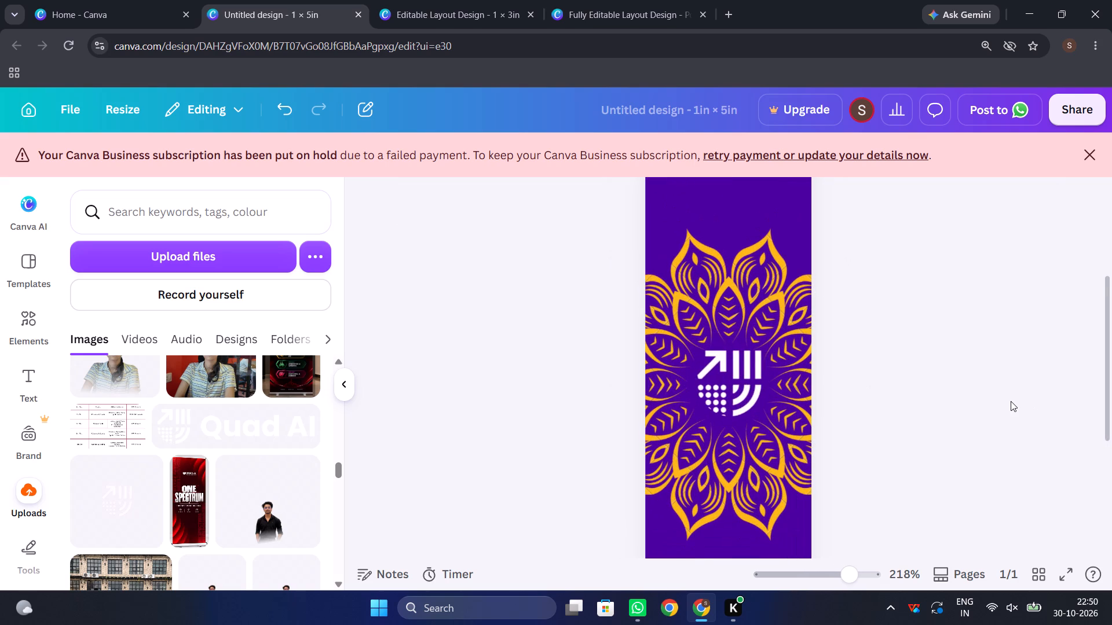
Check the centre and middle page alignment of the golden mandala and of the white logo.
click(742, 389)
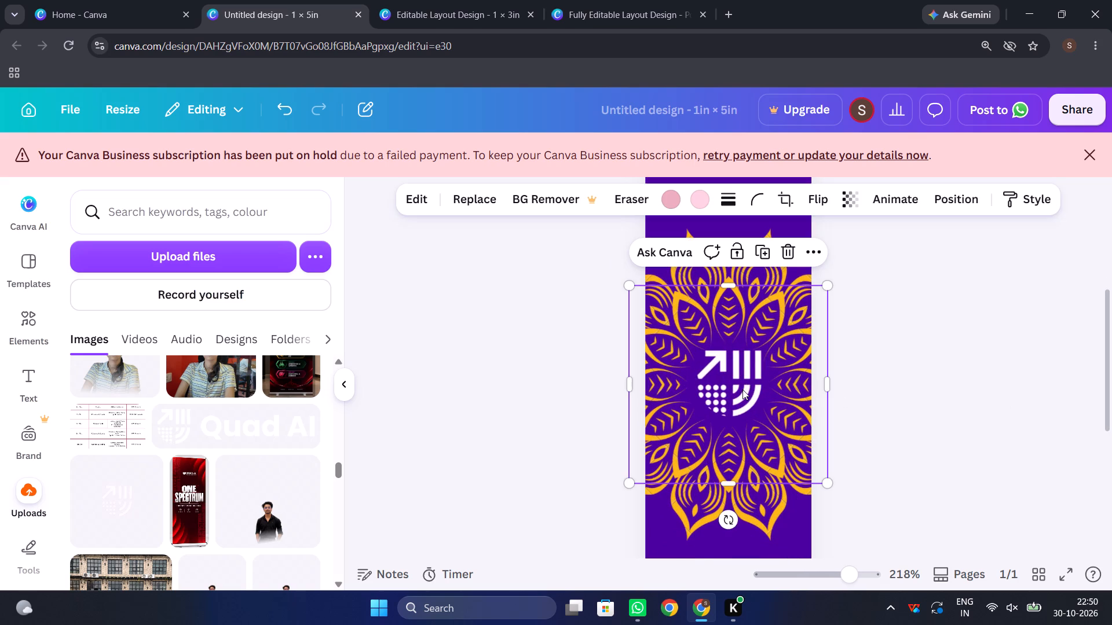
click(784, 275)
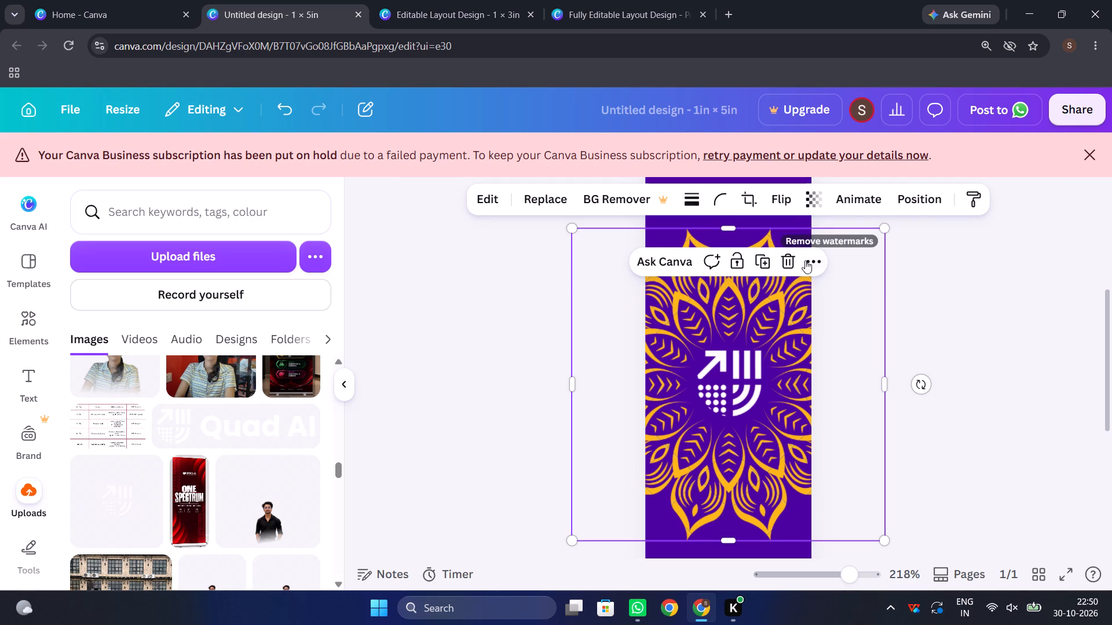
click(806, 262)
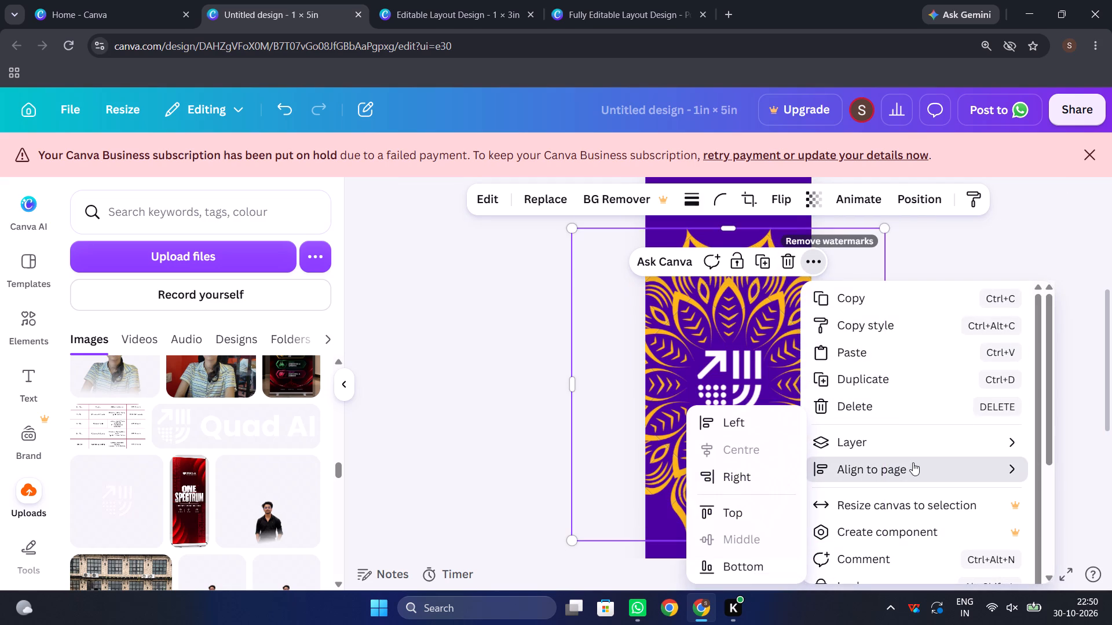
click(745, 378)
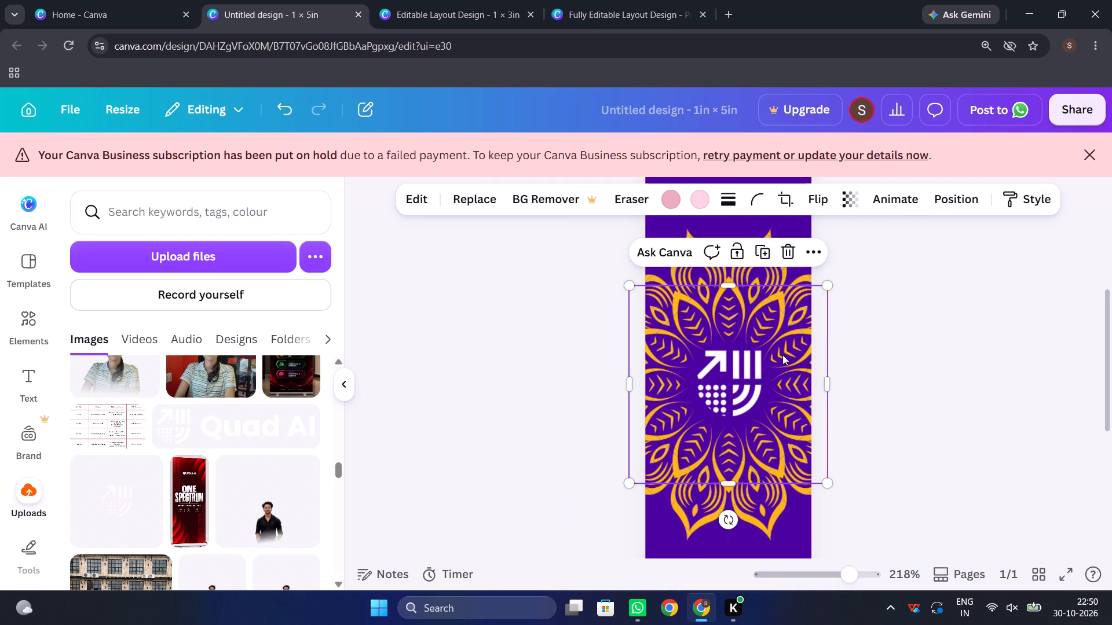
click(818, 255)
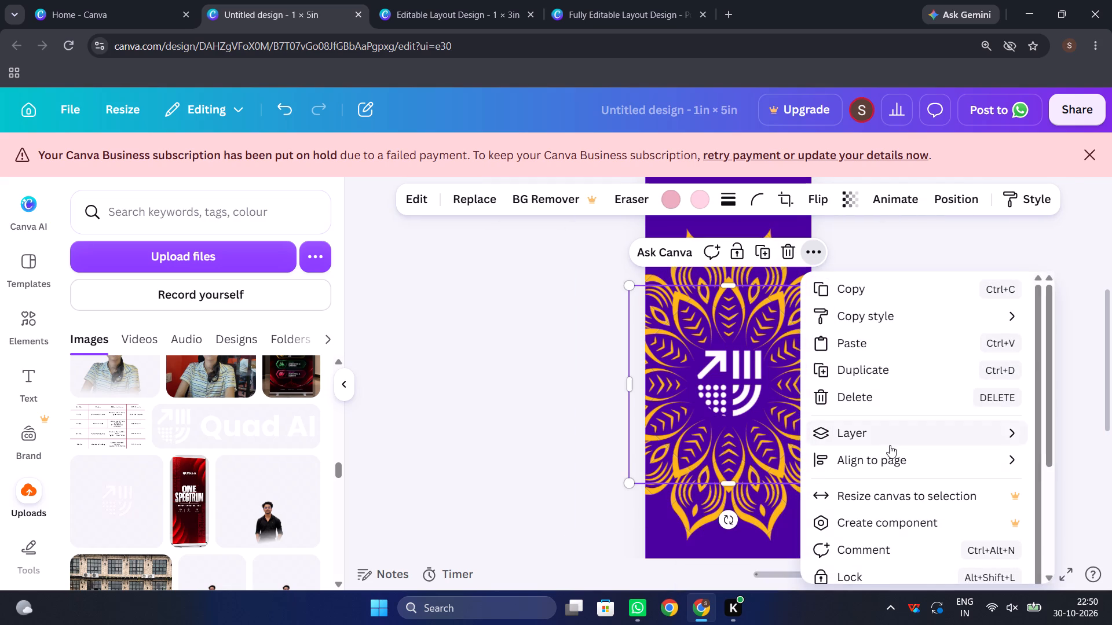
click(744, 541)
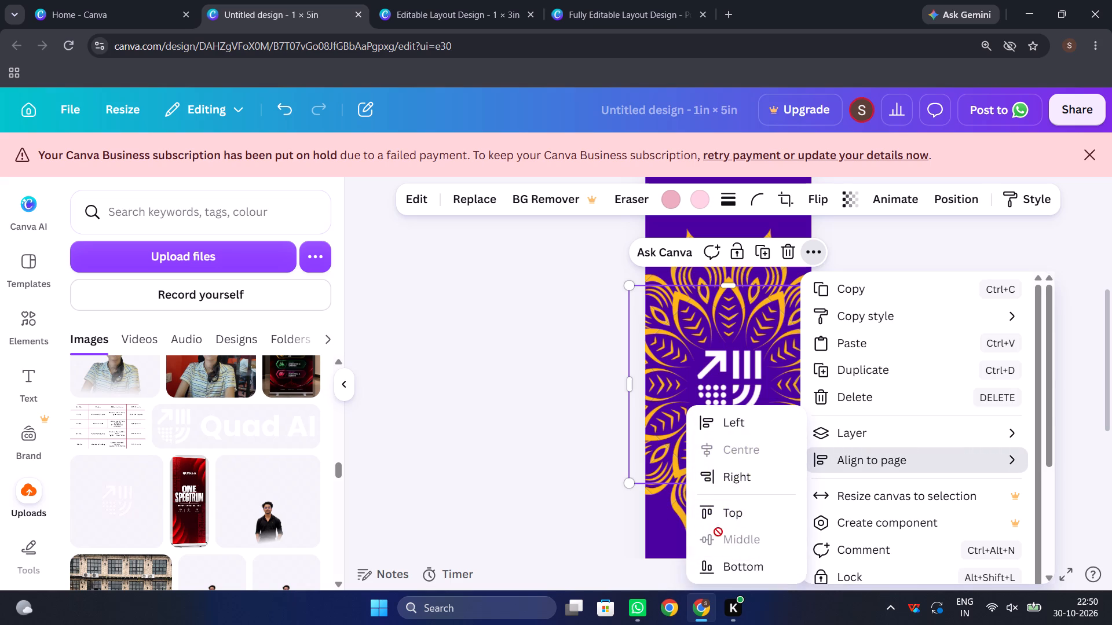
click(624, 494)
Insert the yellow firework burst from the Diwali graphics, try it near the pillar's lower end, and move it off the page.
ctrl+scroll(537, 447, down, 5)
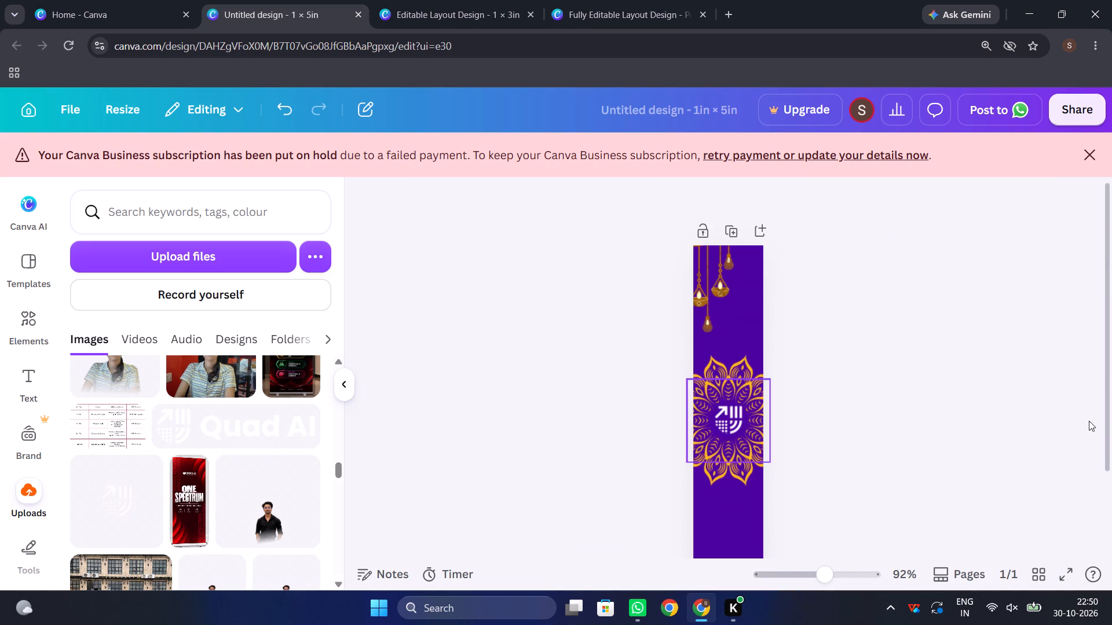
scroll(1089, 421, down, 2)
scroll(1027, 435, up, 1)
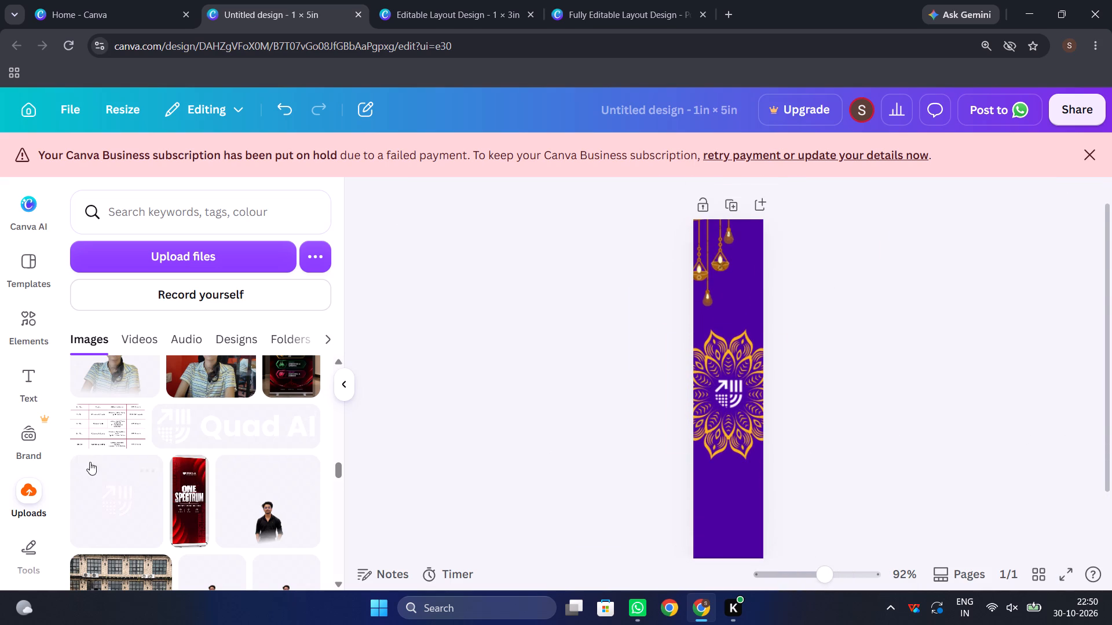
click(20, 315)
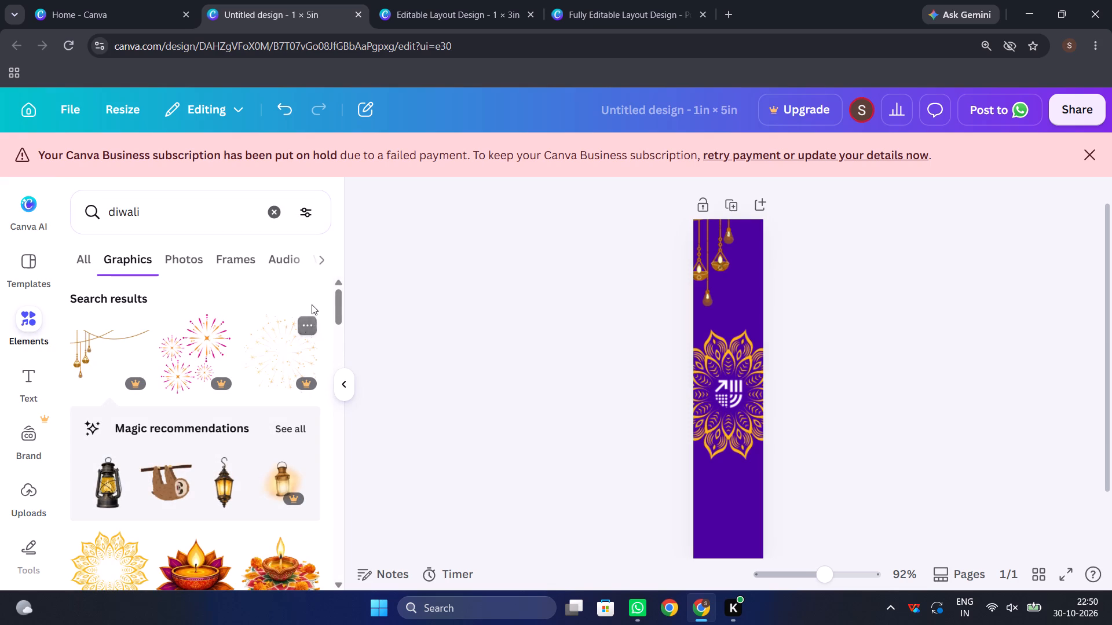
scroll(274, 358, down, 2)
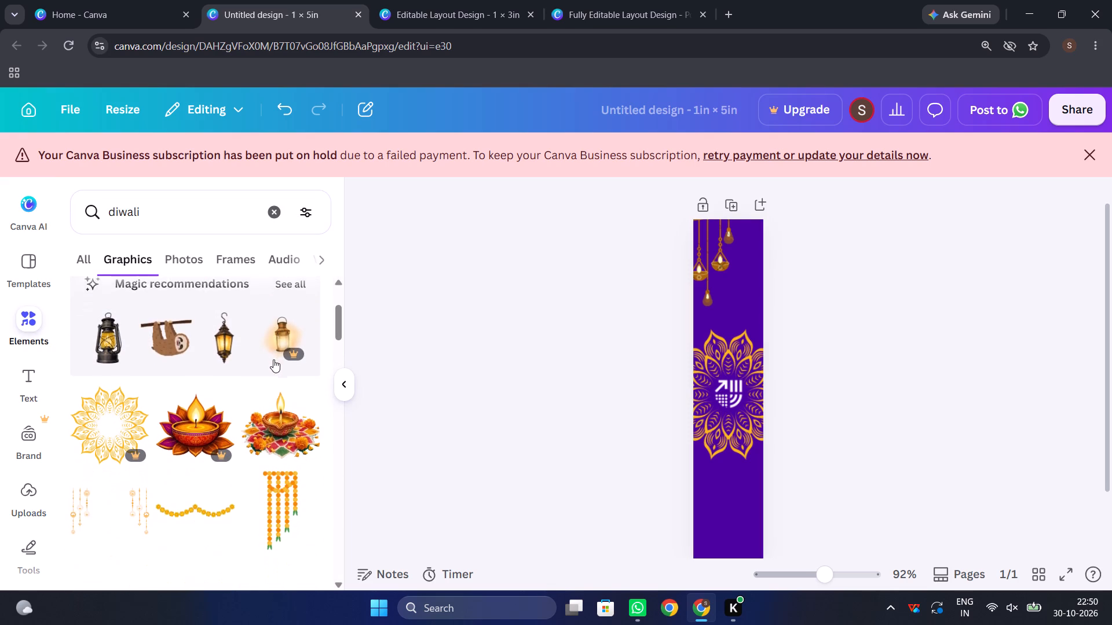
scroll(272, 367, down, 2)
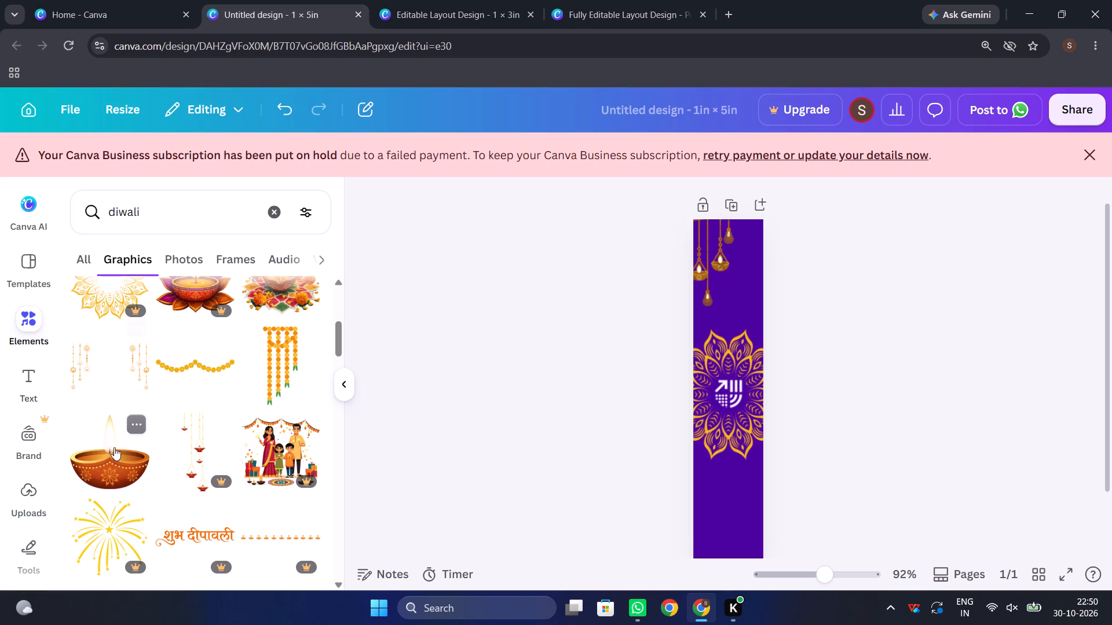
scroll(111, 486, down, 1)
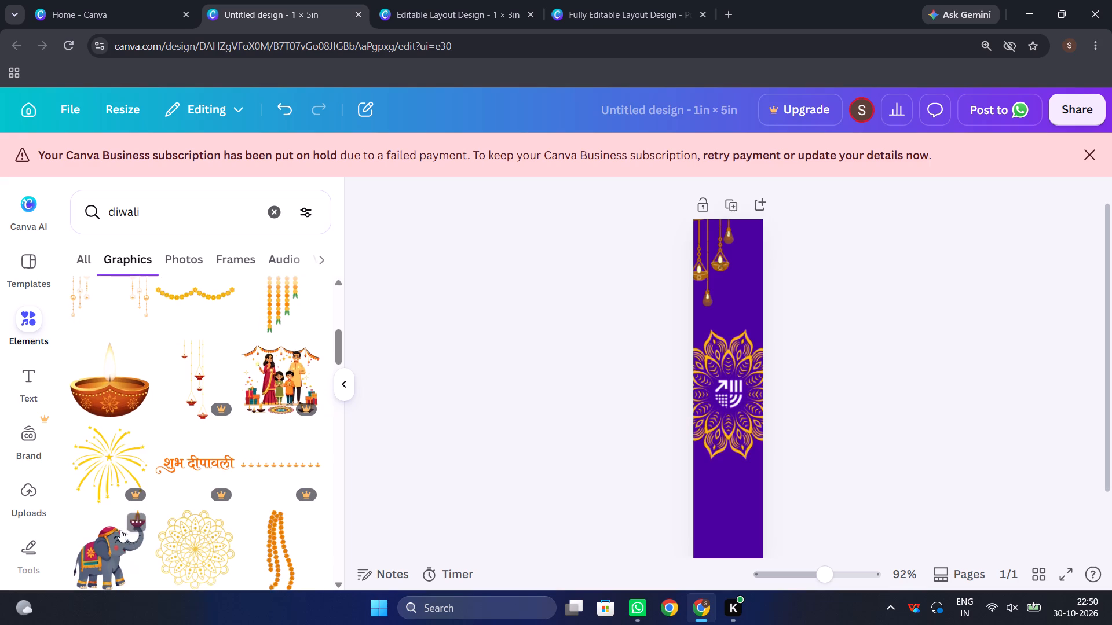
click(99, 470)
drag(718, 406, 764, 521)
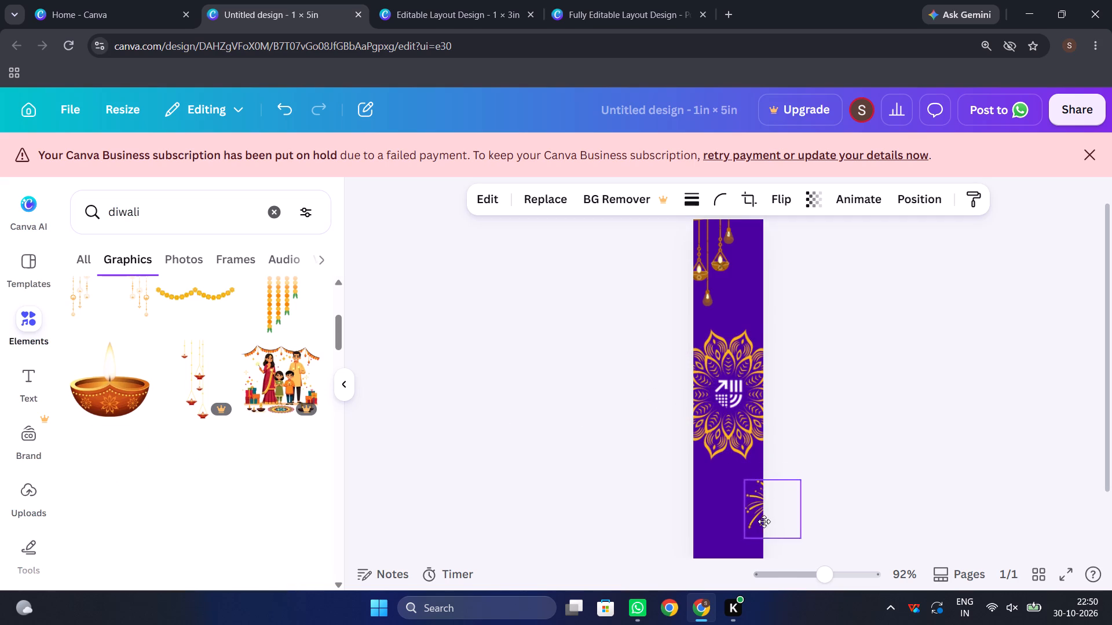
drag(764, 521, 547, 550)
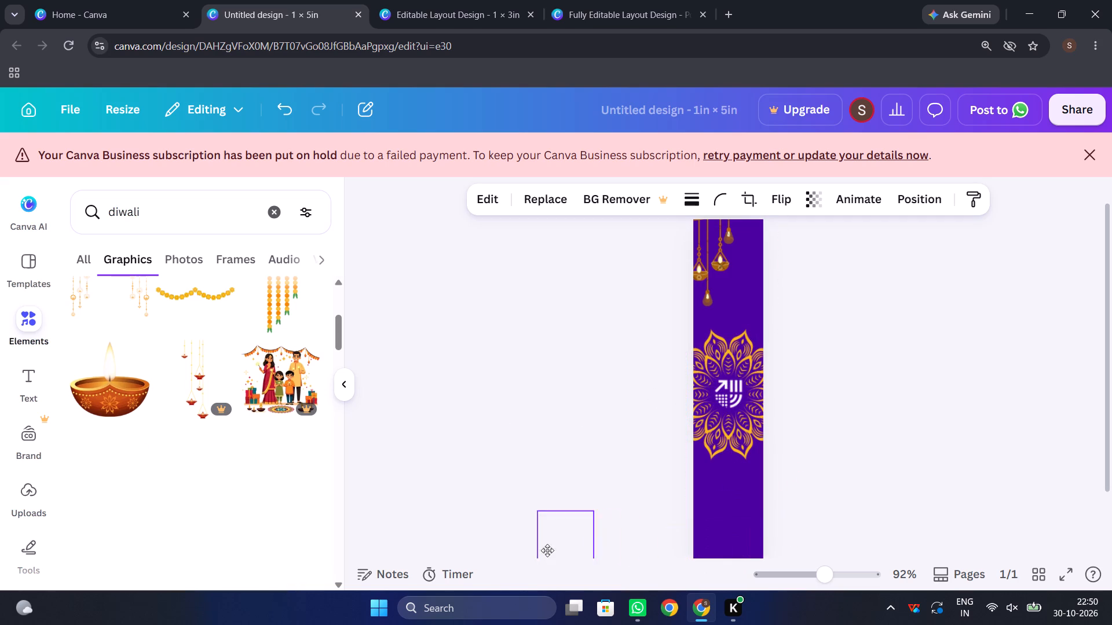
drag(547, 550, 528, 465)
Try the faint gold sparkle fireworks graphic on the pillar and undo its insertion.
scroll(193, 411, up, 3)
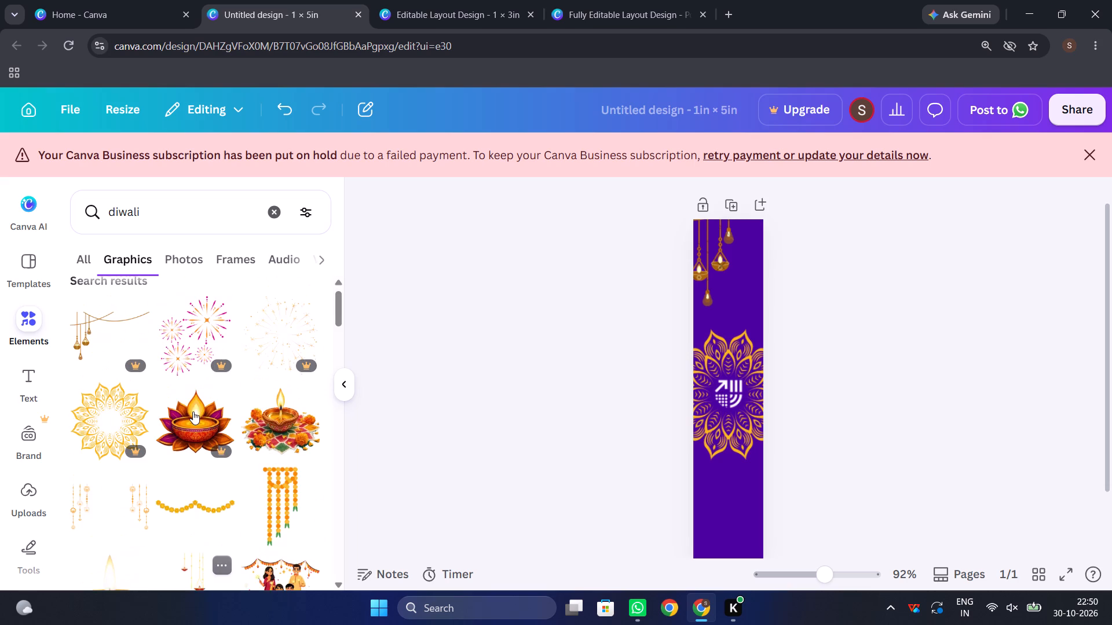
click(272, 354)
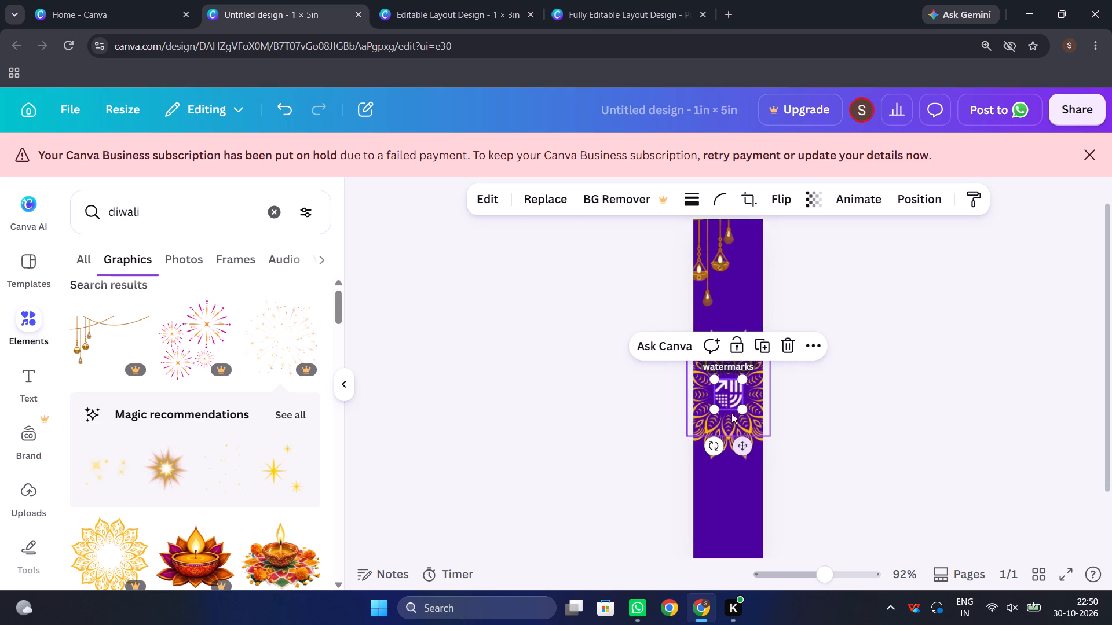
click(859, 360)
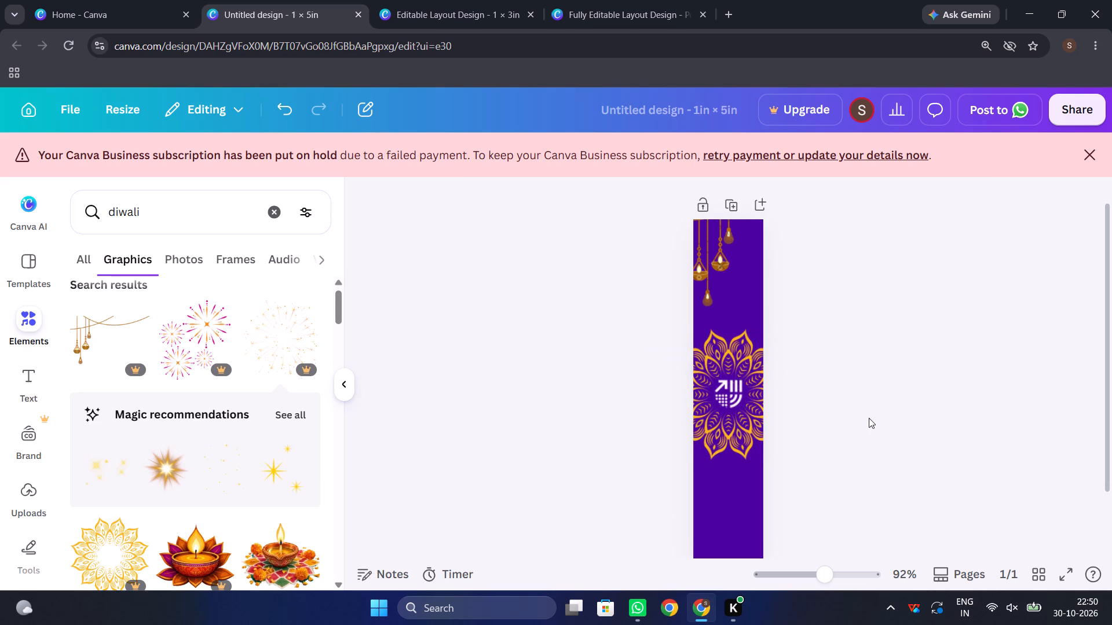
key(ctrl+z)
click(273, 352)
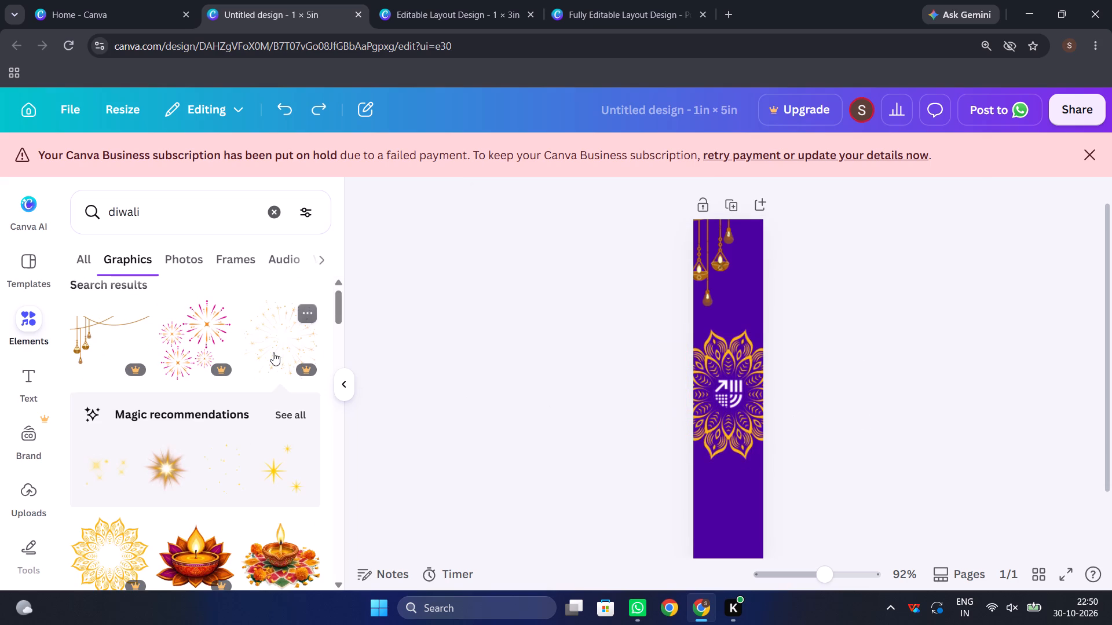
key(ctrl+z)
Find the red floral corner border among the Diwali graphics, insert it, and place it below the mandala.
scroll(314, 422, down, 4)
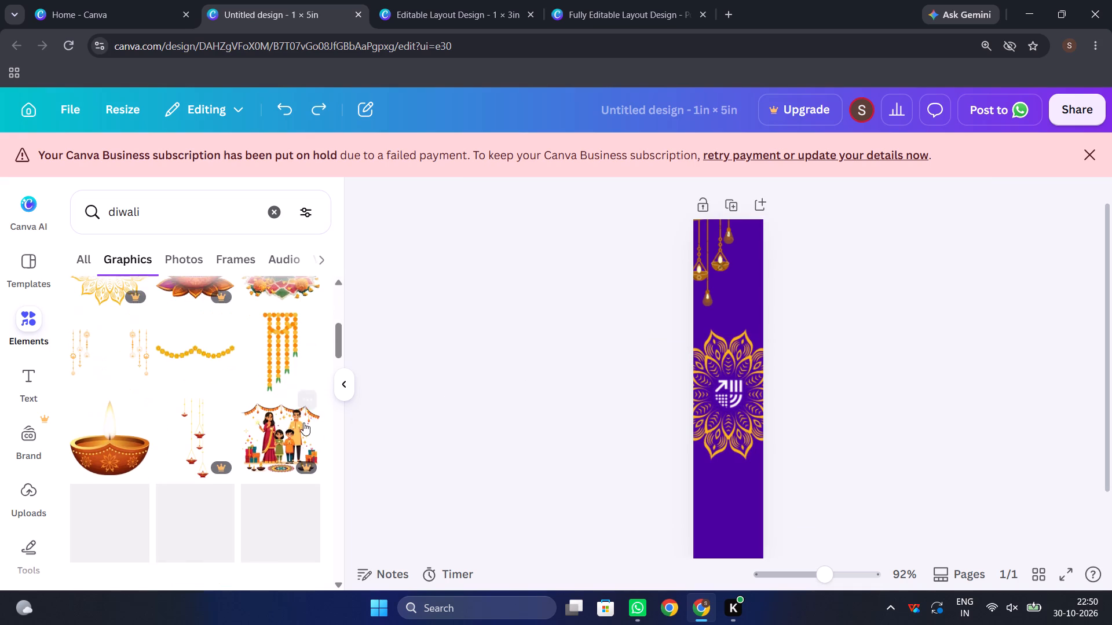
scroll(273, 420, down, 3)
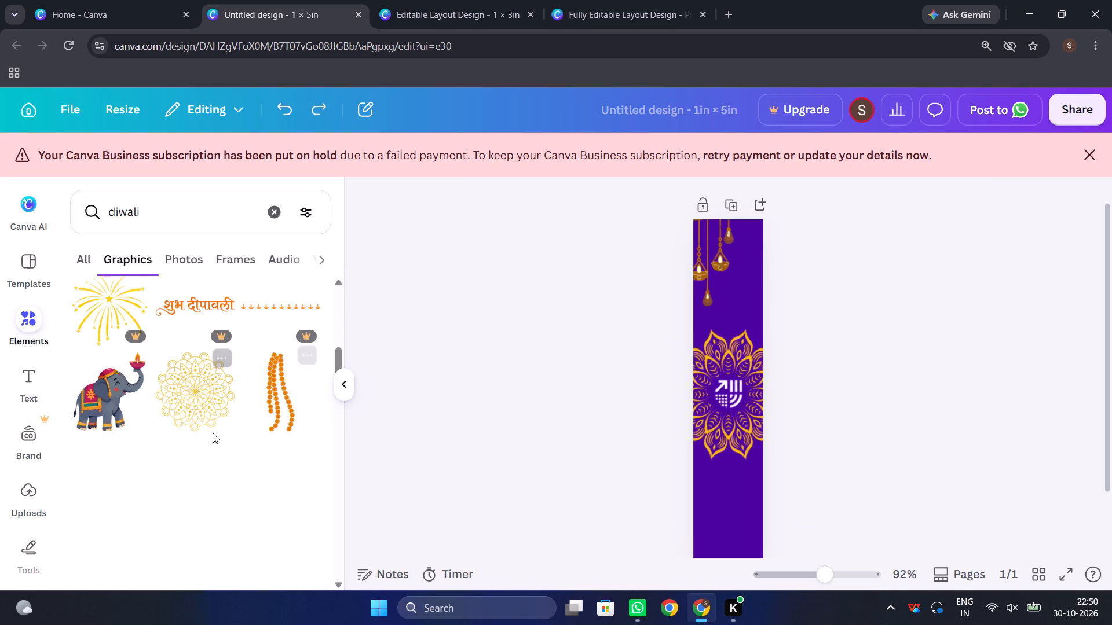
scroll(200, 400, down, 1)
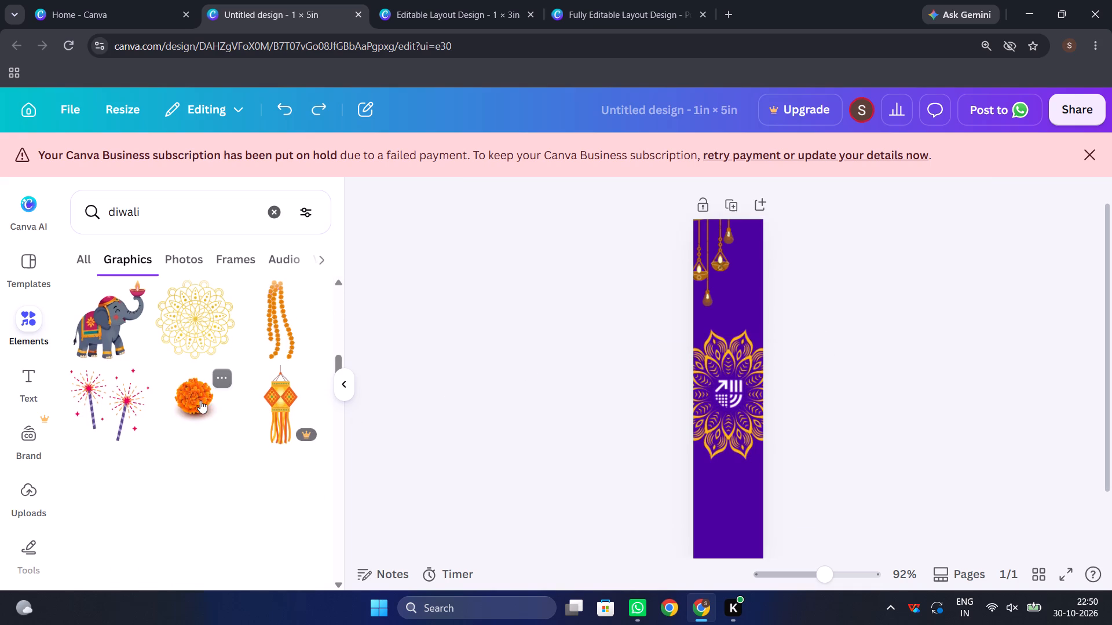
scroll(200, 400, up, 1)
scroll(203, 408, down, 1)
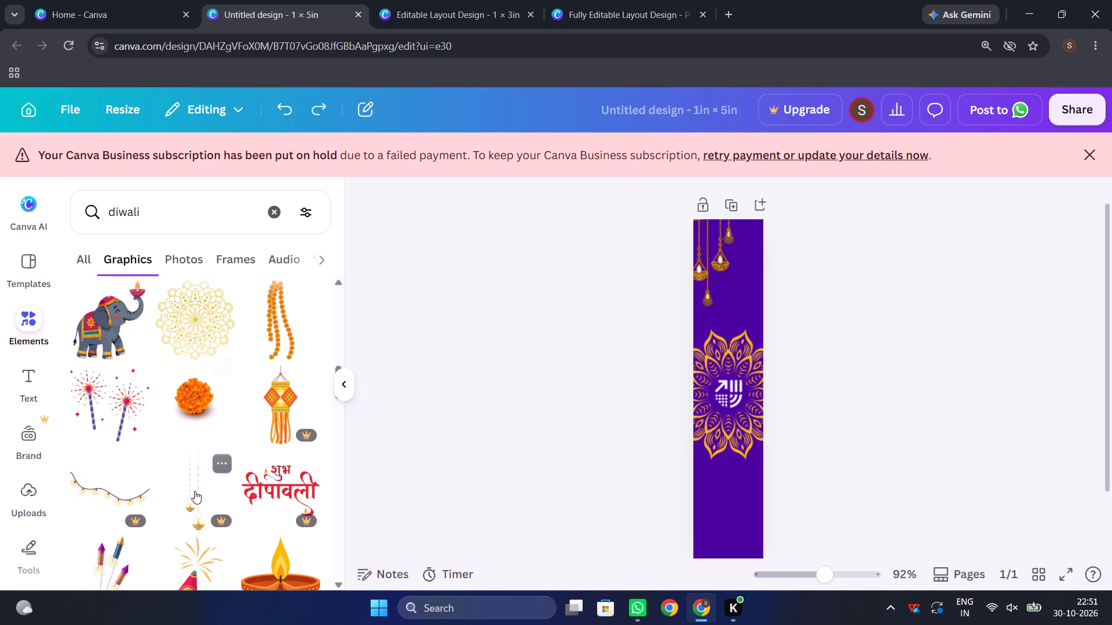
scroll(195, 491, down, 4)
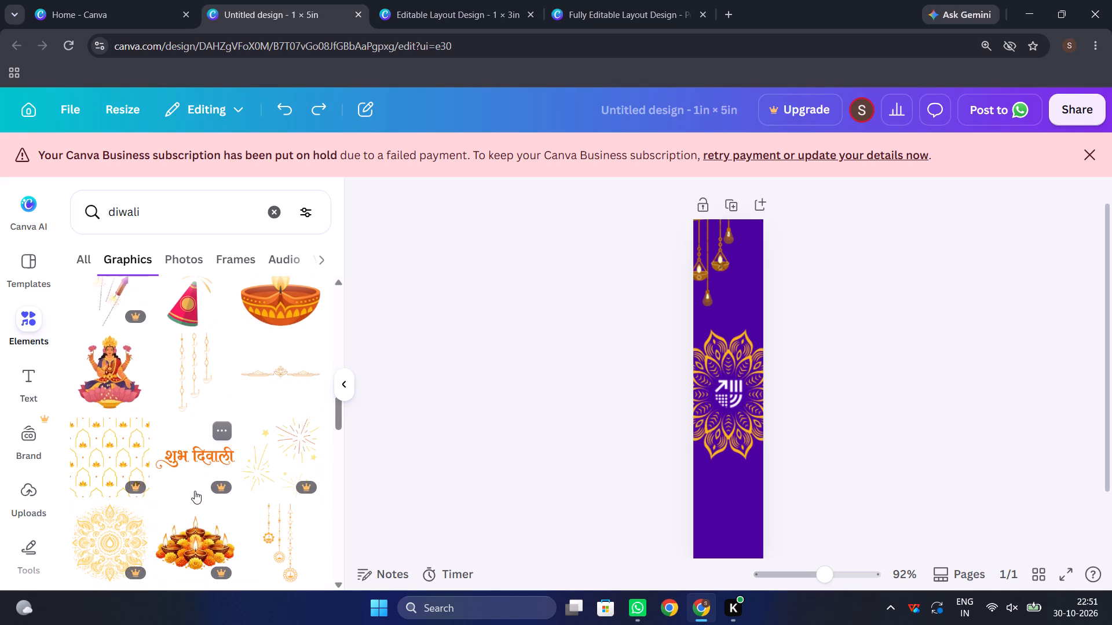
scroll(195, 491, down, 2)
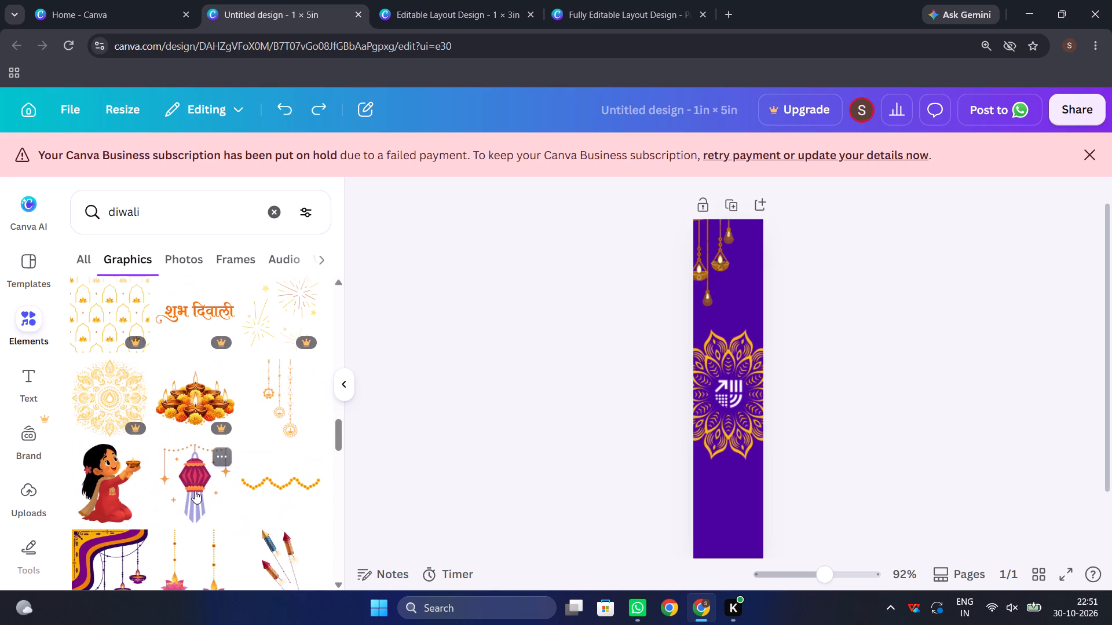
scroll(195, 491, down, 6)
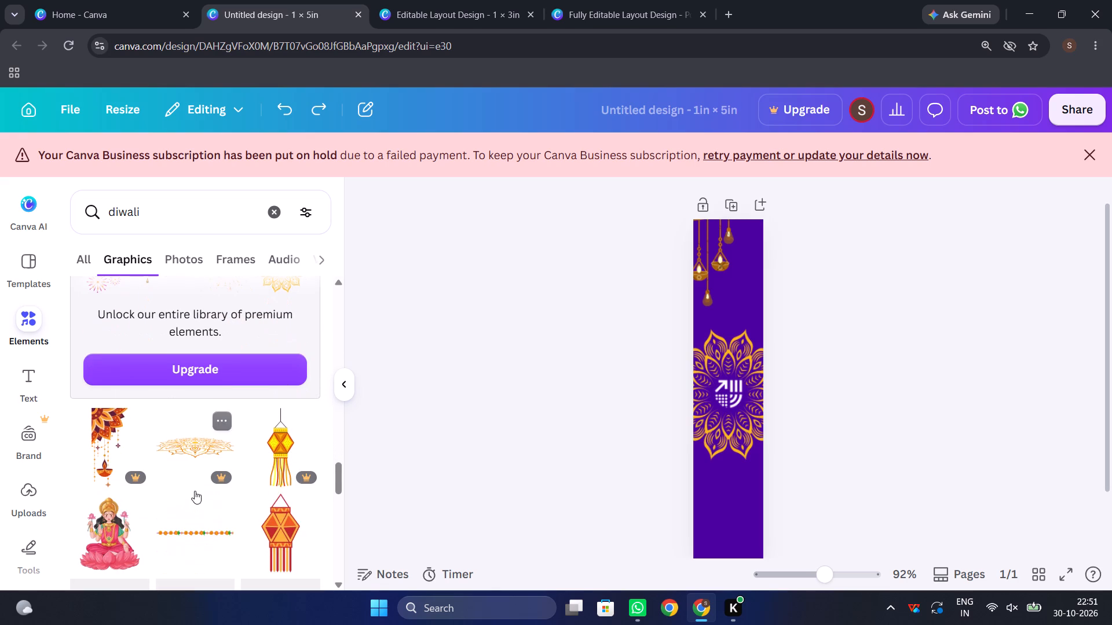
scroll(195, 491, down, 2)
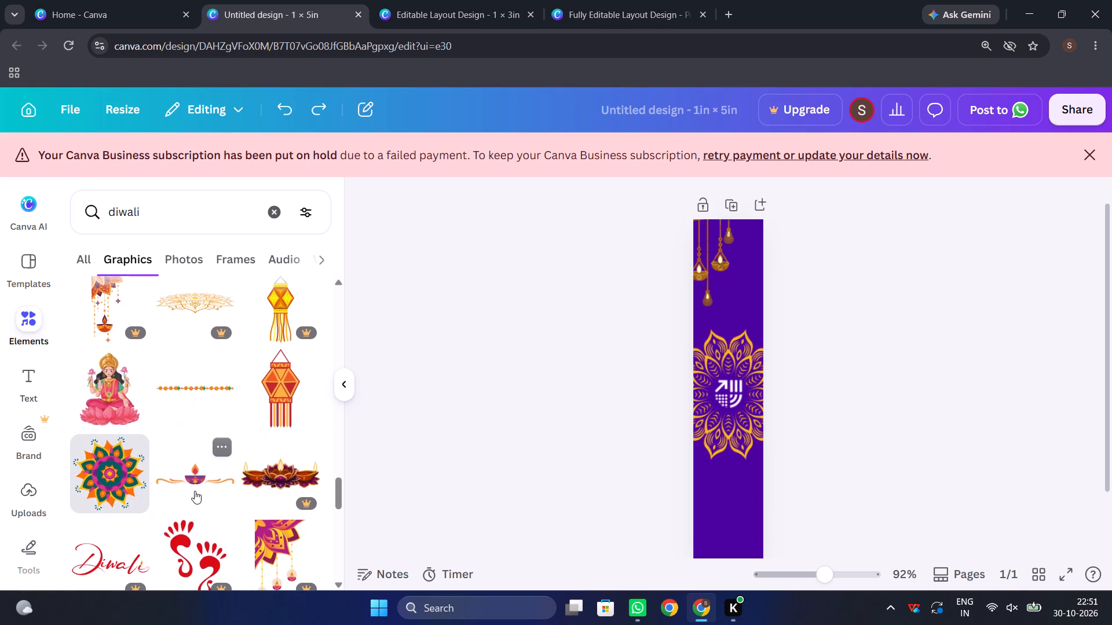
scroll(195, 491, down, 2)
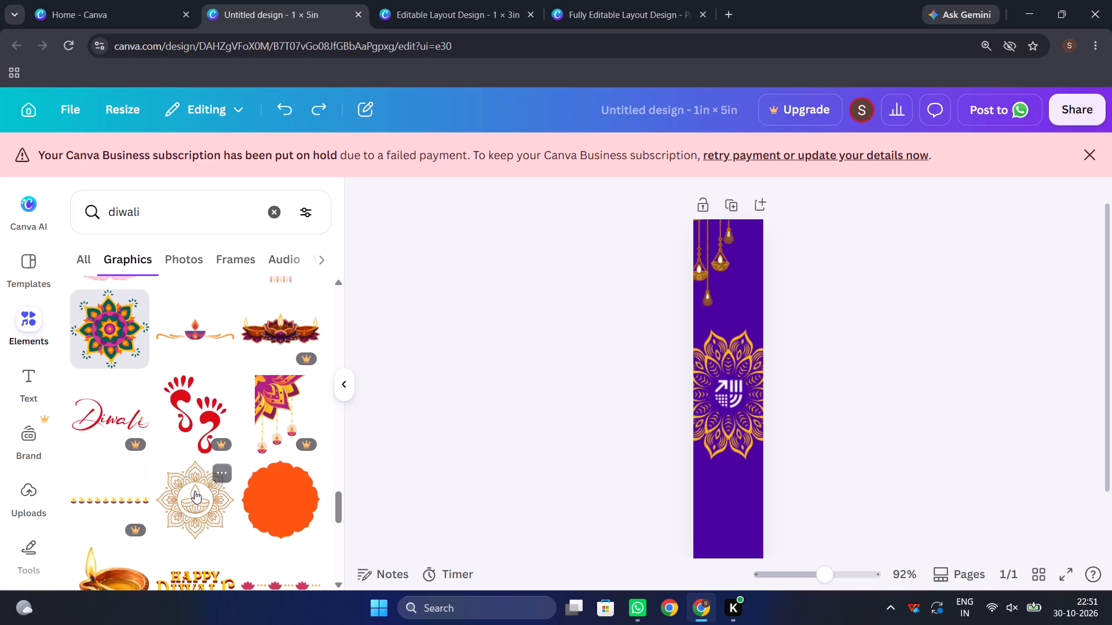
scroll(246, 461, down, 3)
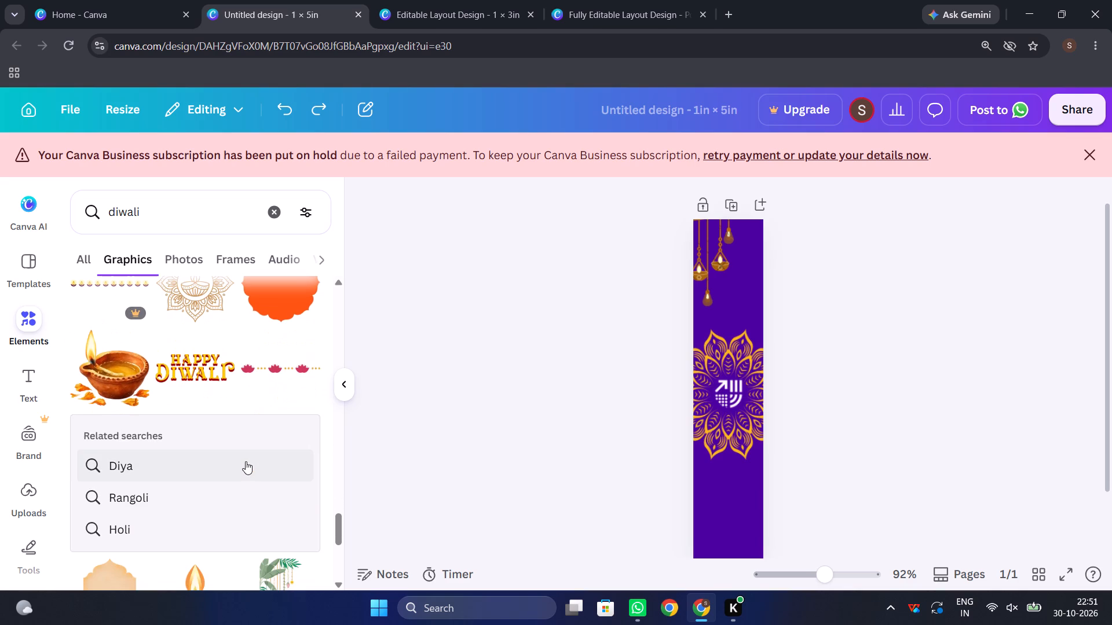
scroll(246, 461, down, 3)
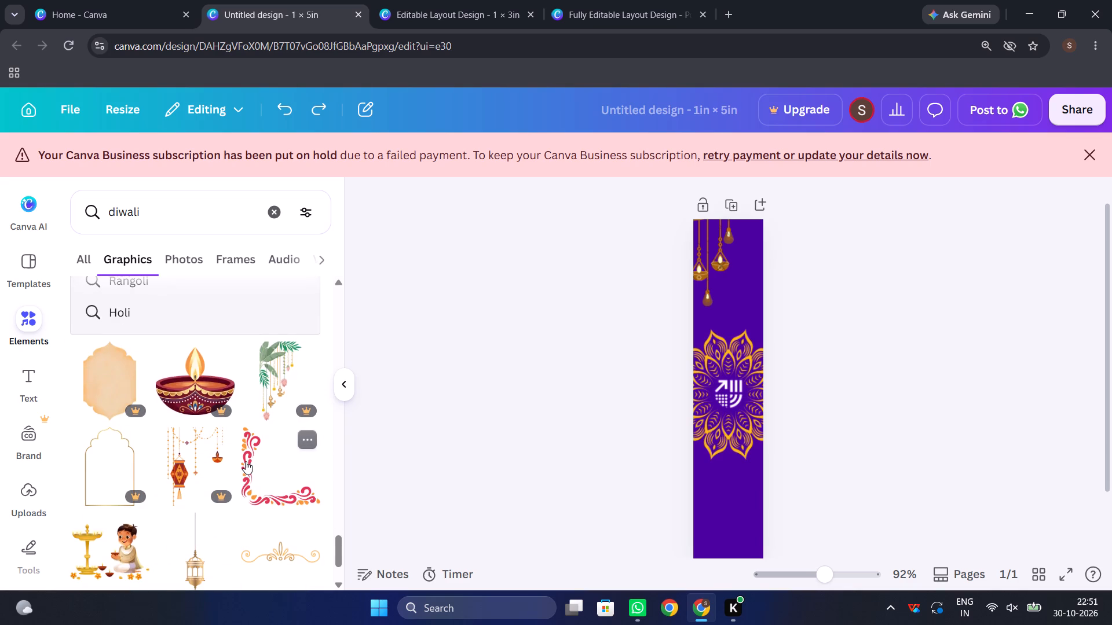
click(250, 465)
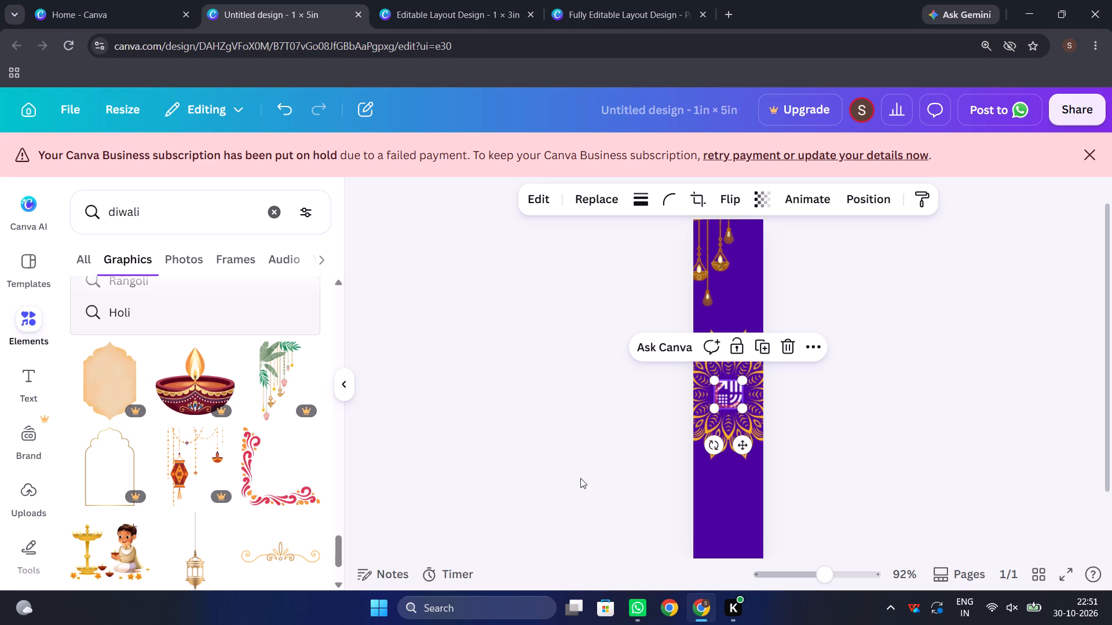
drag(731, 398, 727, 516)
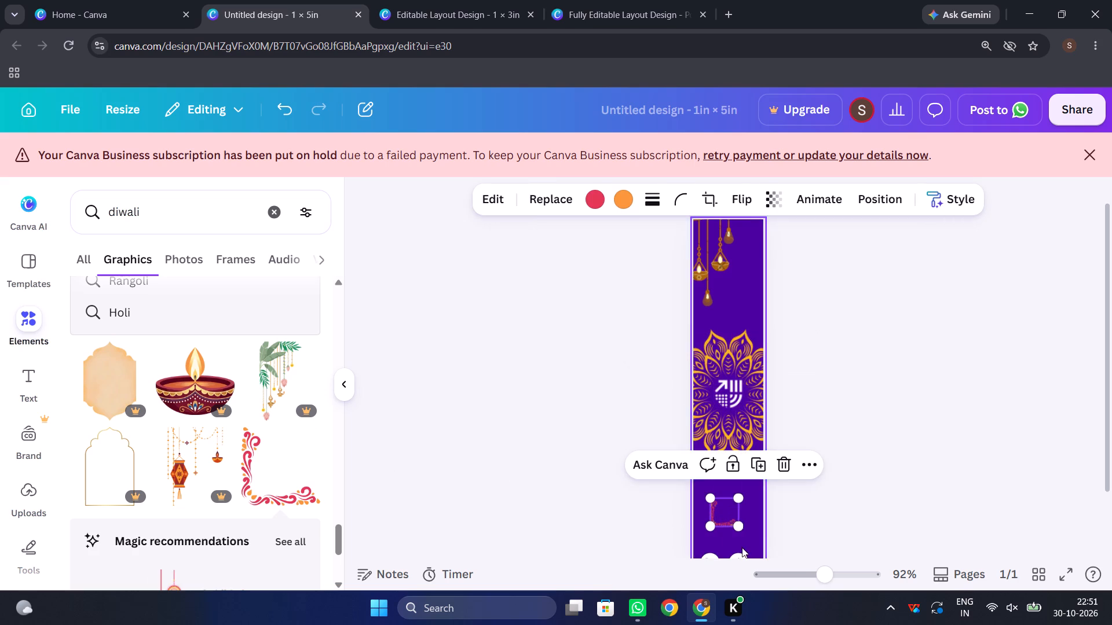
Enlarge the floral corner border to about twice the page width, extending past the page's right edge.
click(738, 519)
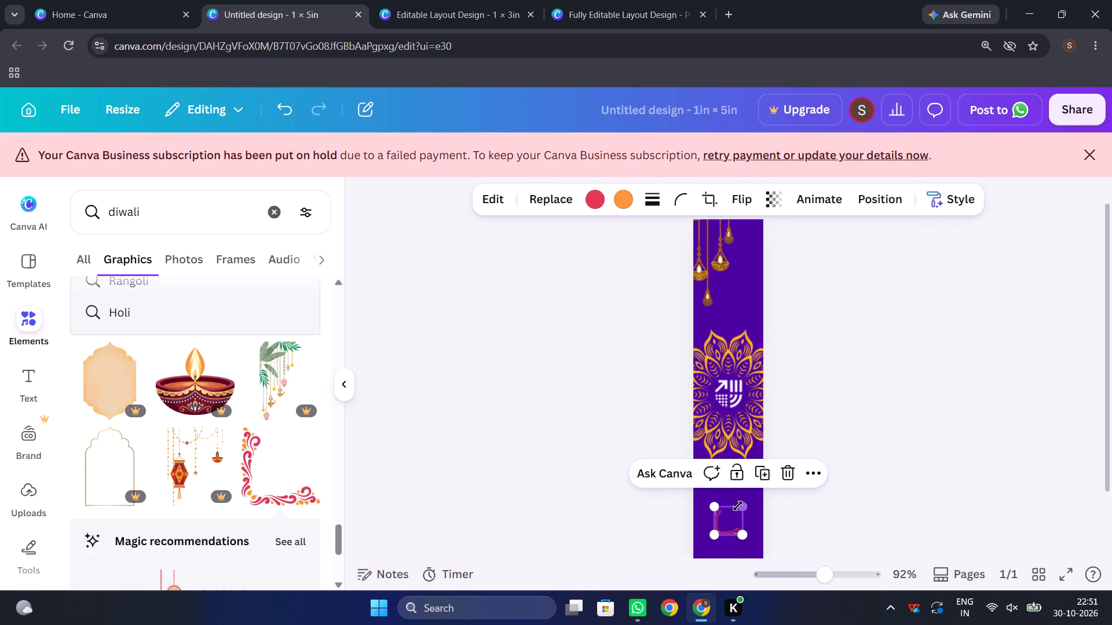
drag(738, 506, 891, 417)
drag(868, 443, 852, 488)
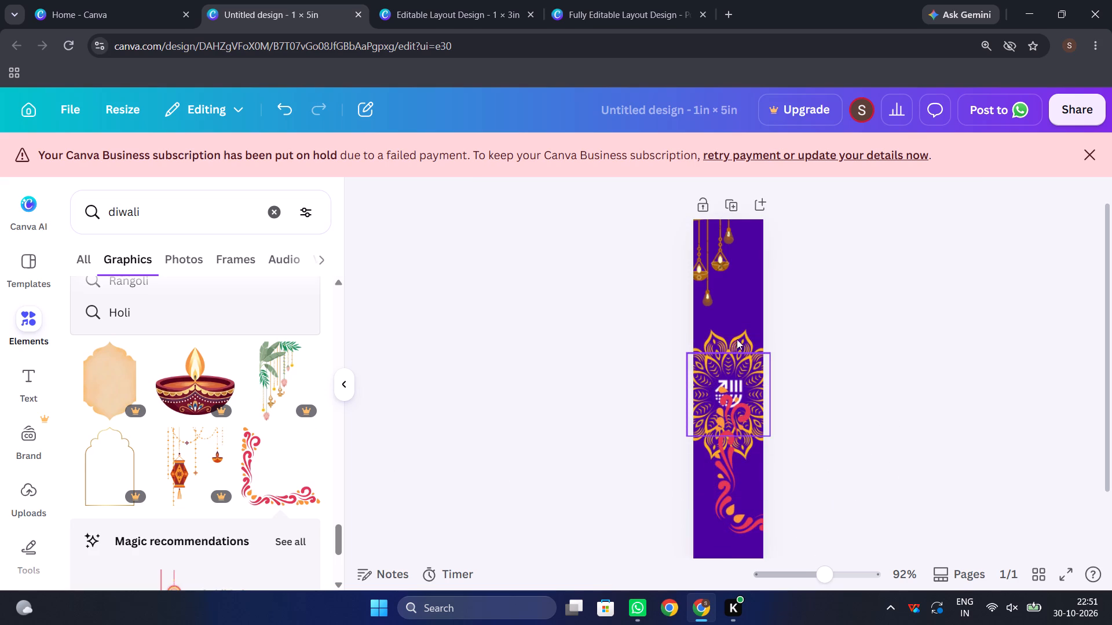
Recolour the red parts of the floral corner border with the golden yellow from the mandala's photo colours.
click(768, 427)
double_click(729, 472)
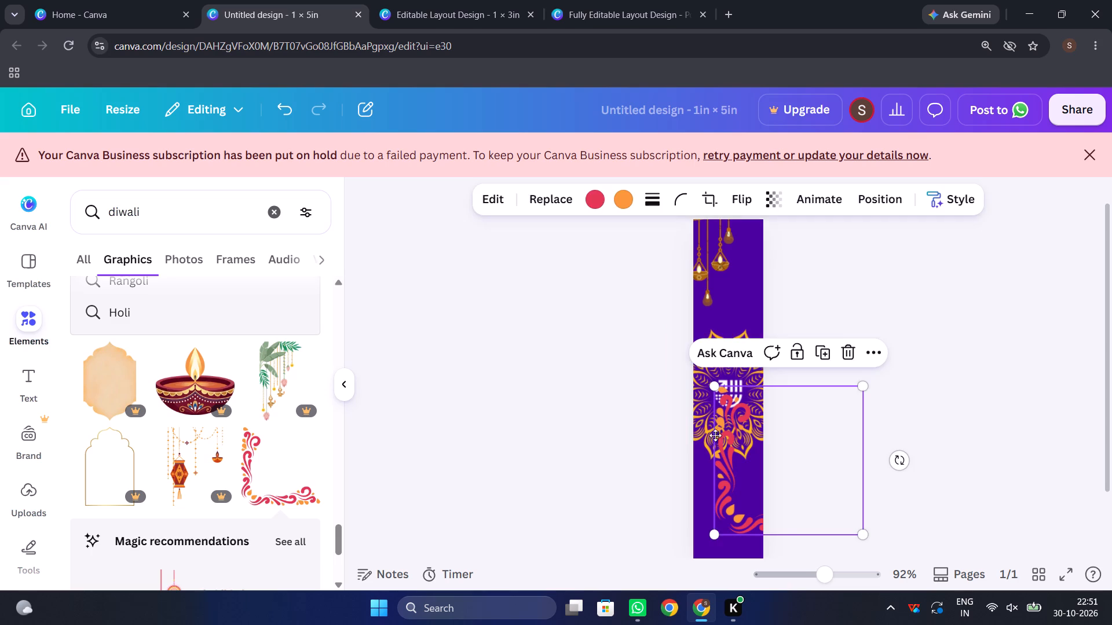
click(737, 446)
click(602, 205)
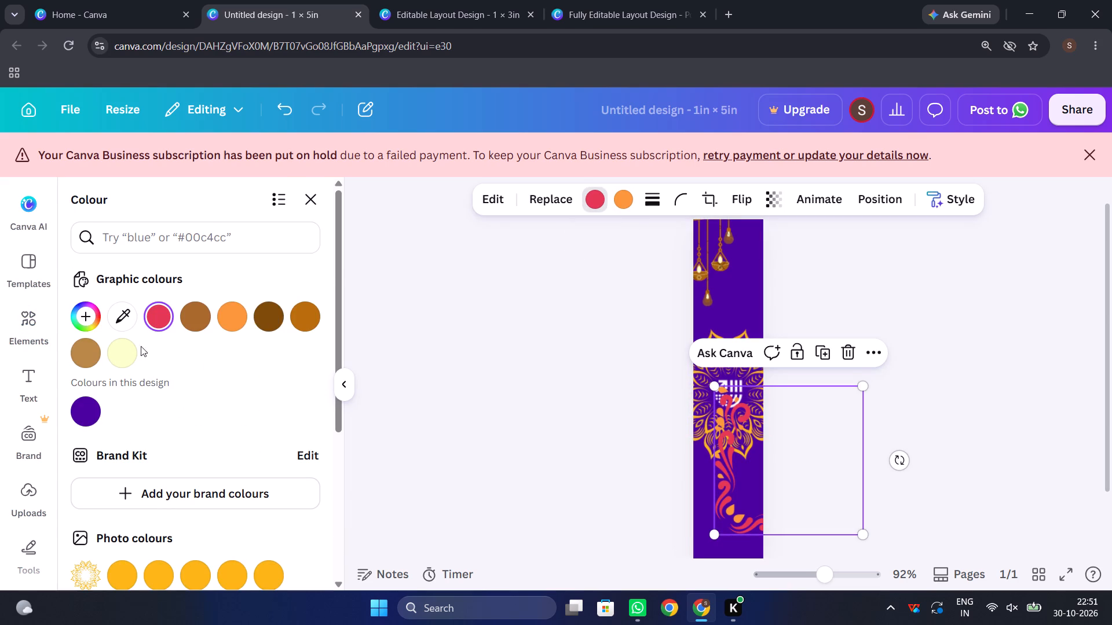
click(90, 353)
scroll(149, 424, down, 2)
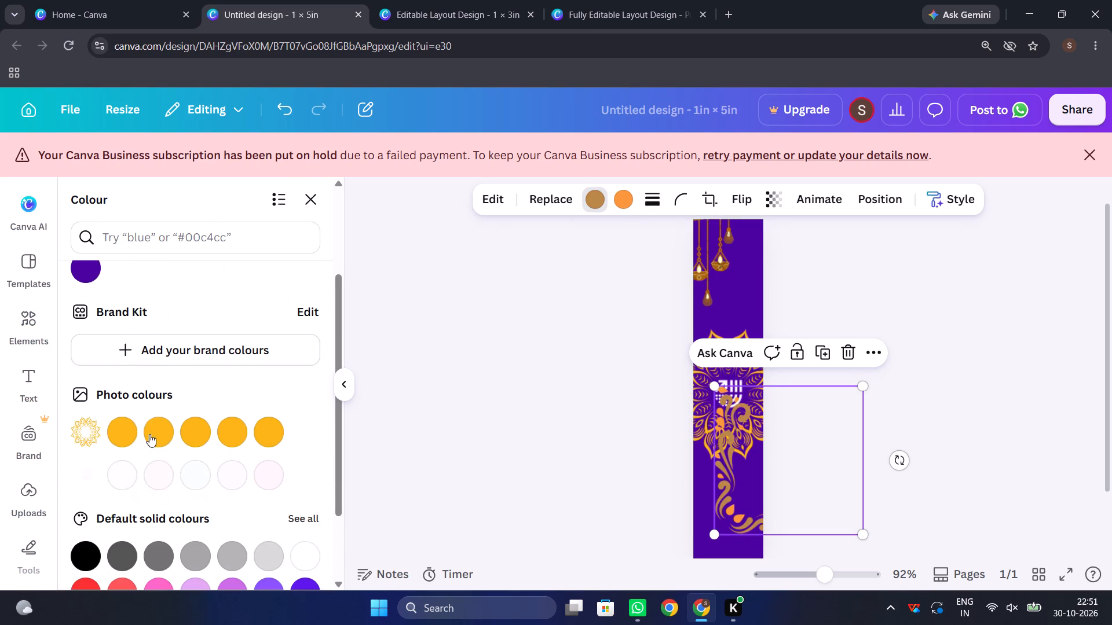
click(117, 434)
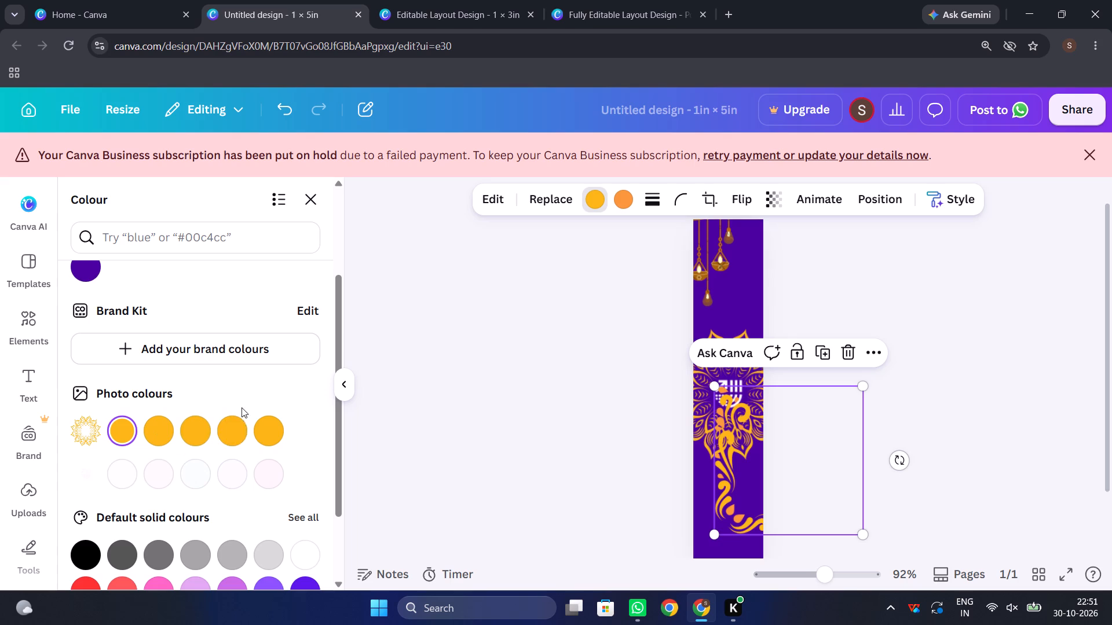
click(226, 425)
click(197, 428)
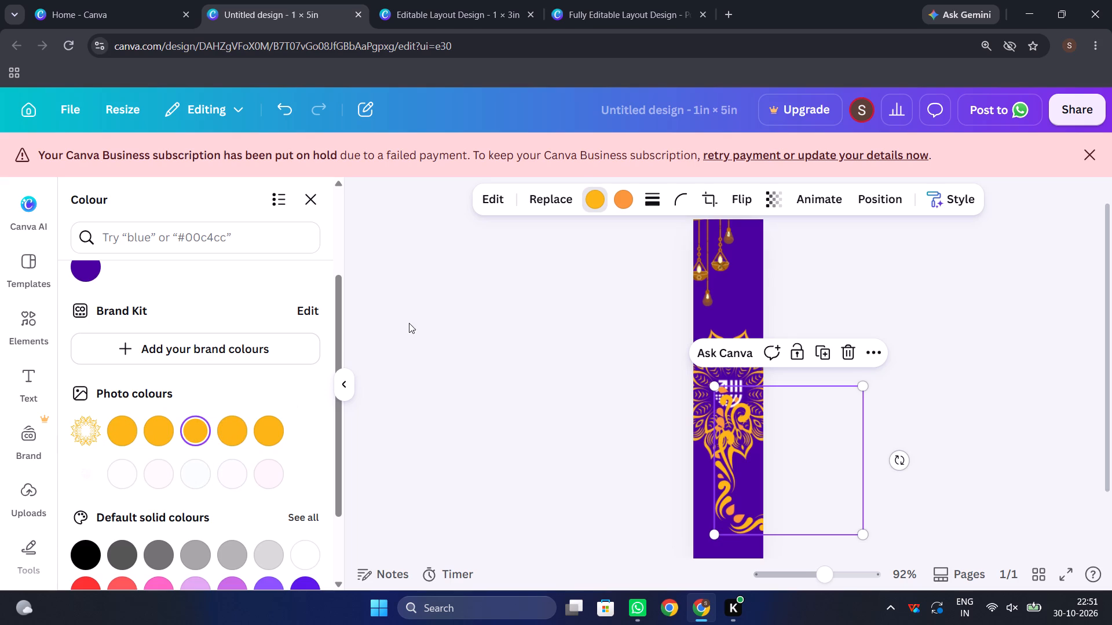
click(504, 344)
click(536, 409)
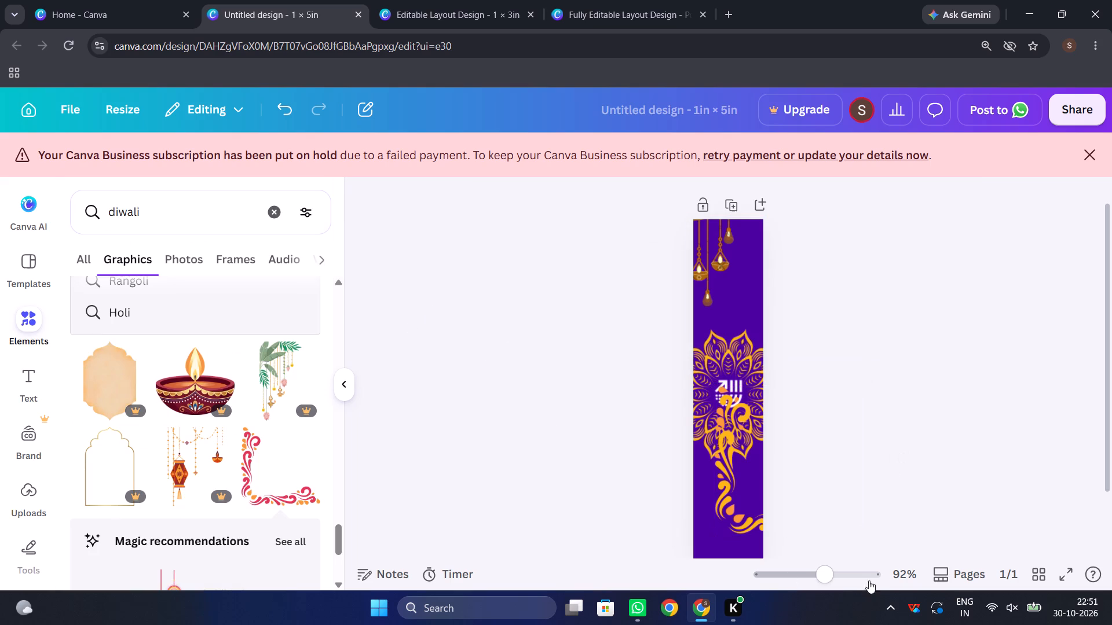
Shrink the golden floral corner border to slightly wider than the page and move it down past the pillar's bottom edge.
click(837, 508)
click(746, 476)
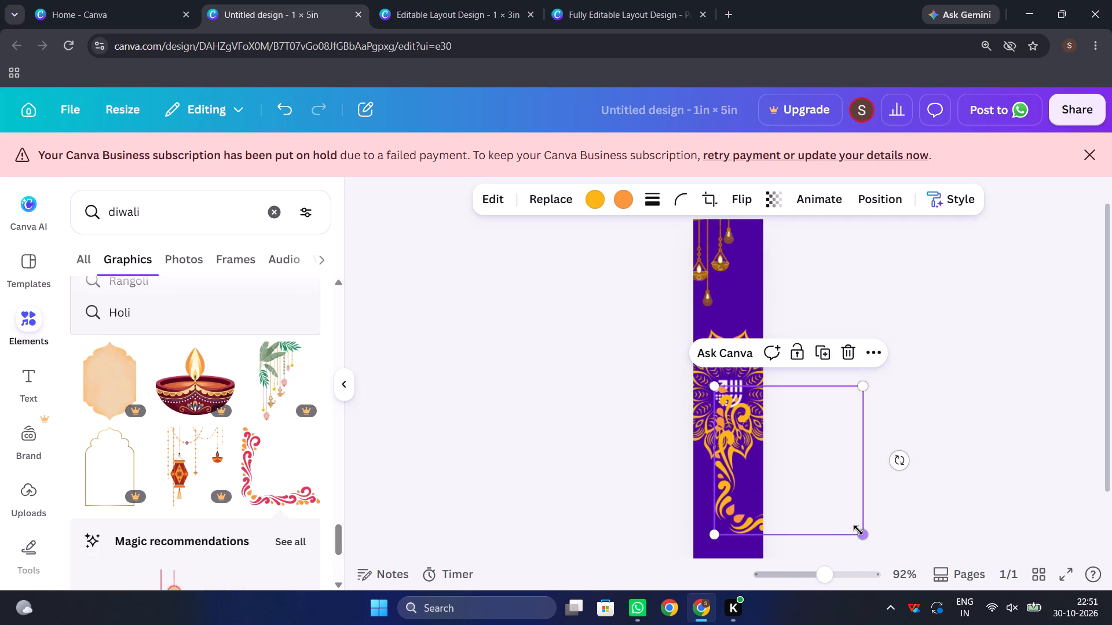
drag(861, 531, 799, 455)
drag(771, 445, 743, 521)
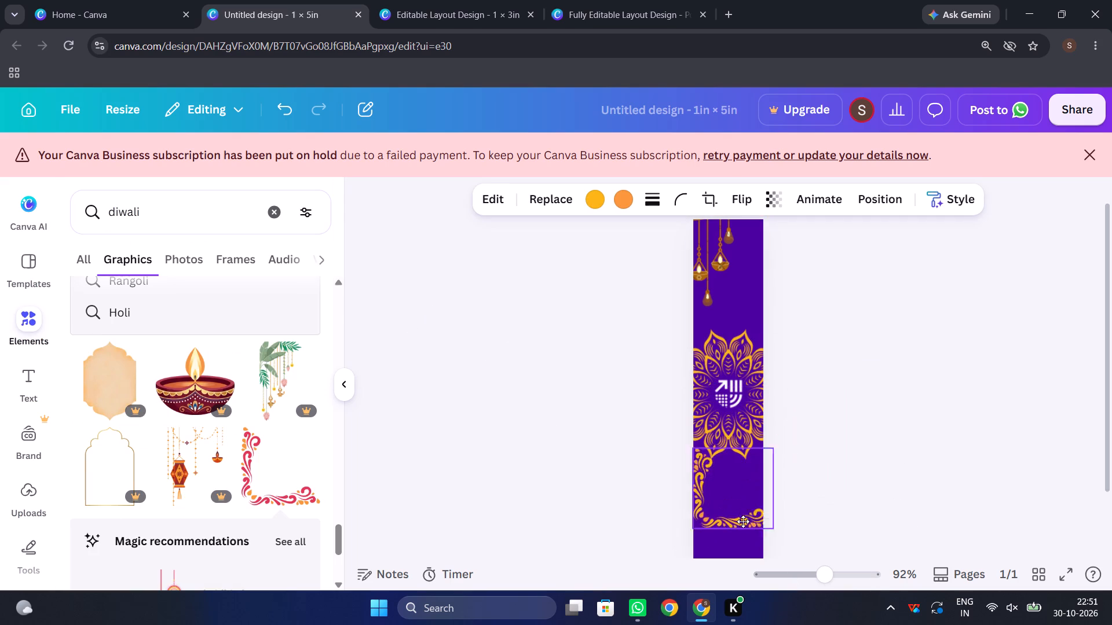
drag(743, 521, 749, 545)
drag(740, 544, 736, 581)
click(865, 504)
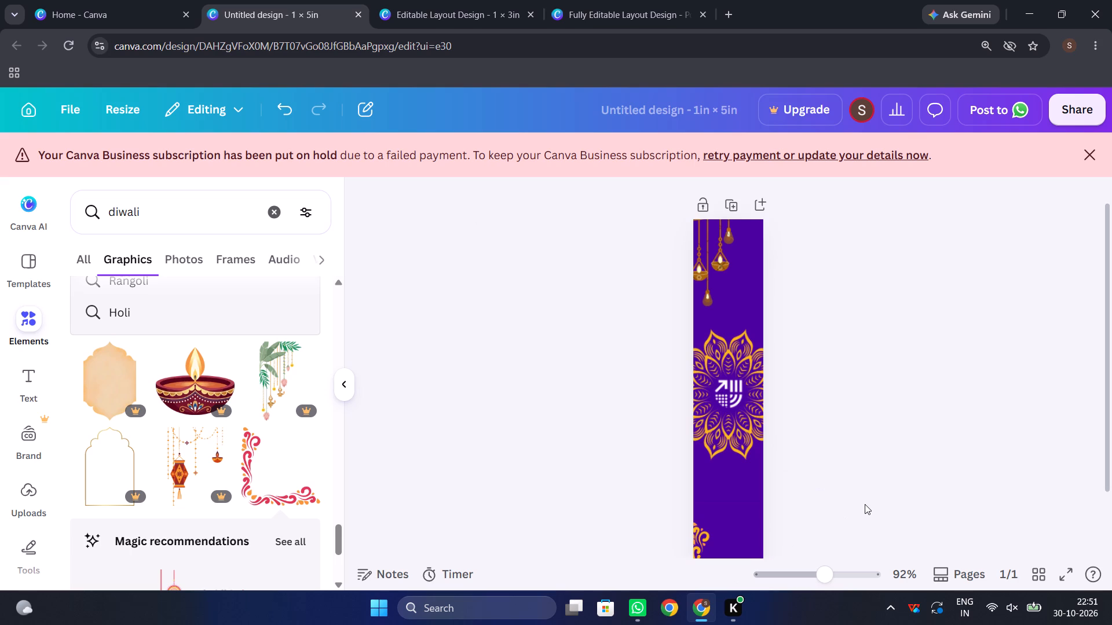
Remove the golden floral corner border by moving it completely off the page.
drag(716, 535, 598, 573)
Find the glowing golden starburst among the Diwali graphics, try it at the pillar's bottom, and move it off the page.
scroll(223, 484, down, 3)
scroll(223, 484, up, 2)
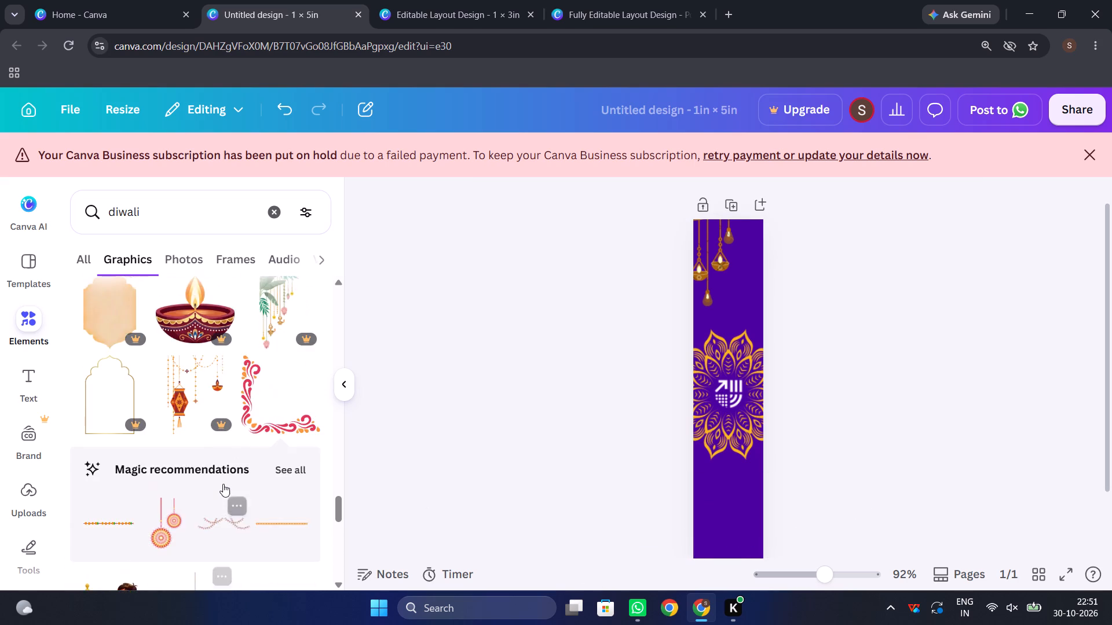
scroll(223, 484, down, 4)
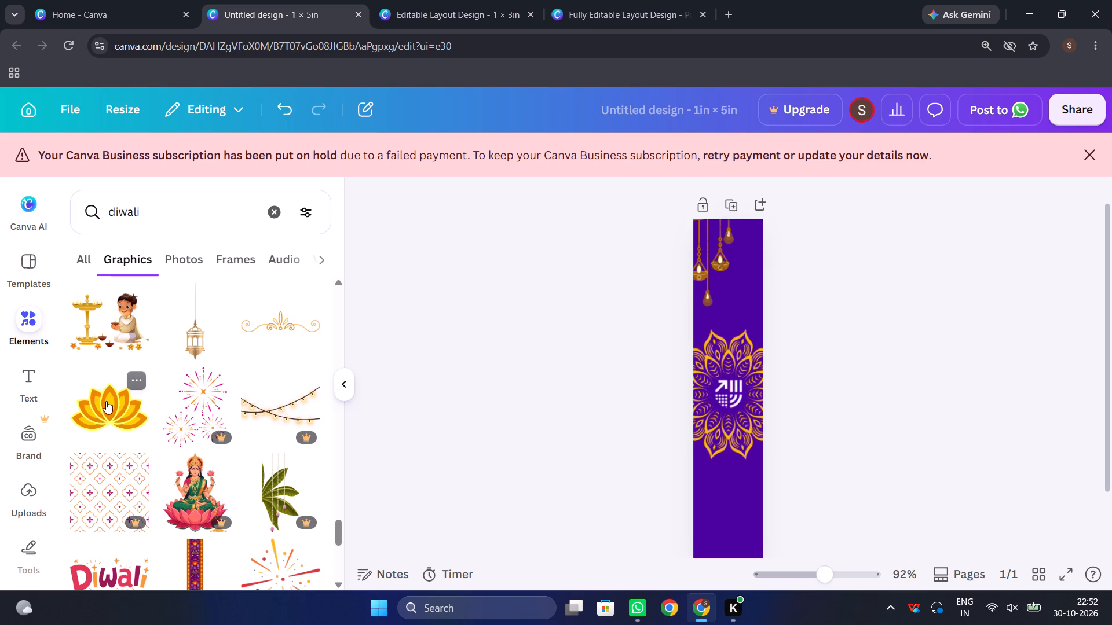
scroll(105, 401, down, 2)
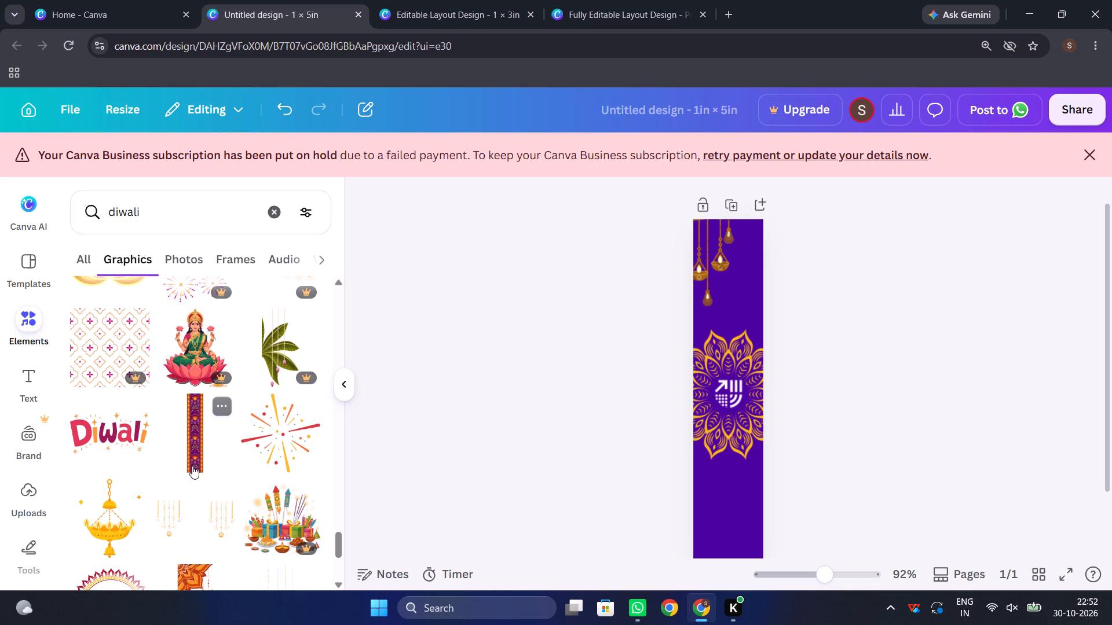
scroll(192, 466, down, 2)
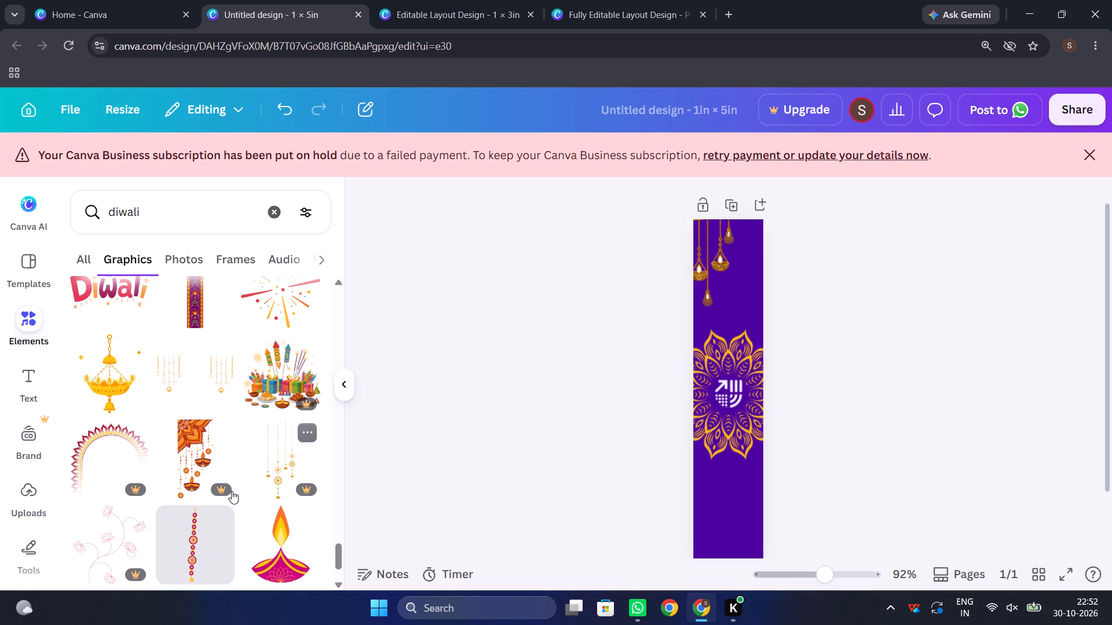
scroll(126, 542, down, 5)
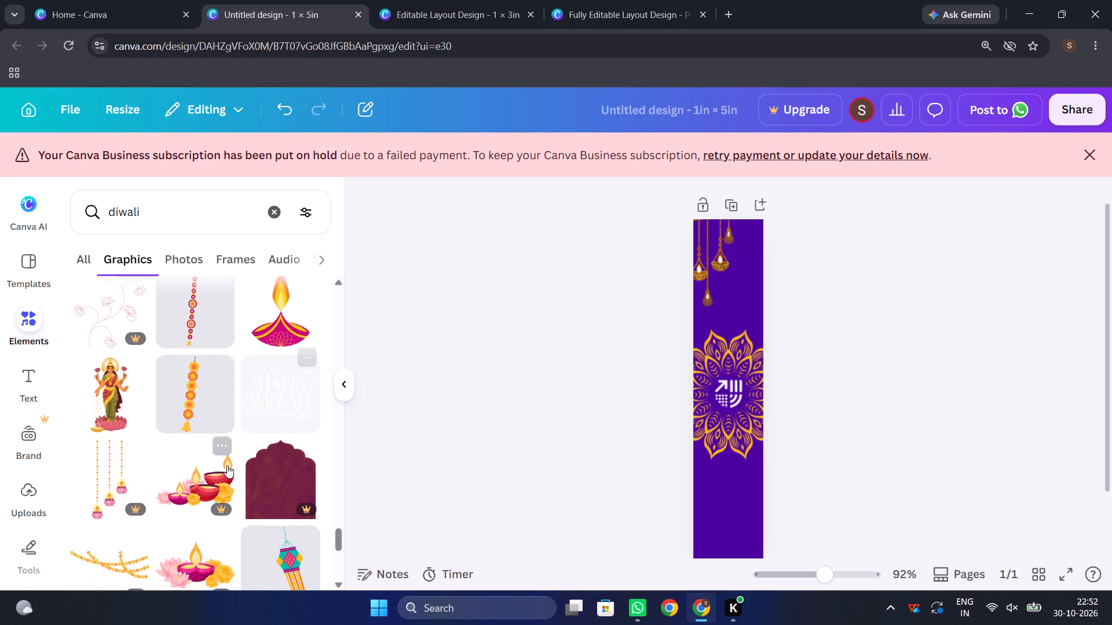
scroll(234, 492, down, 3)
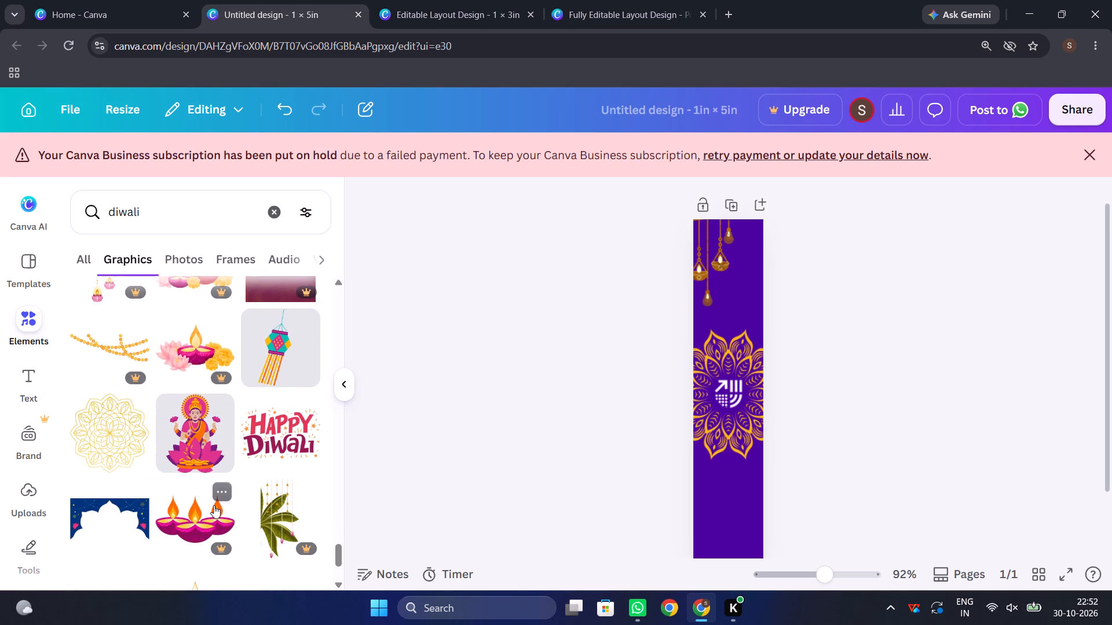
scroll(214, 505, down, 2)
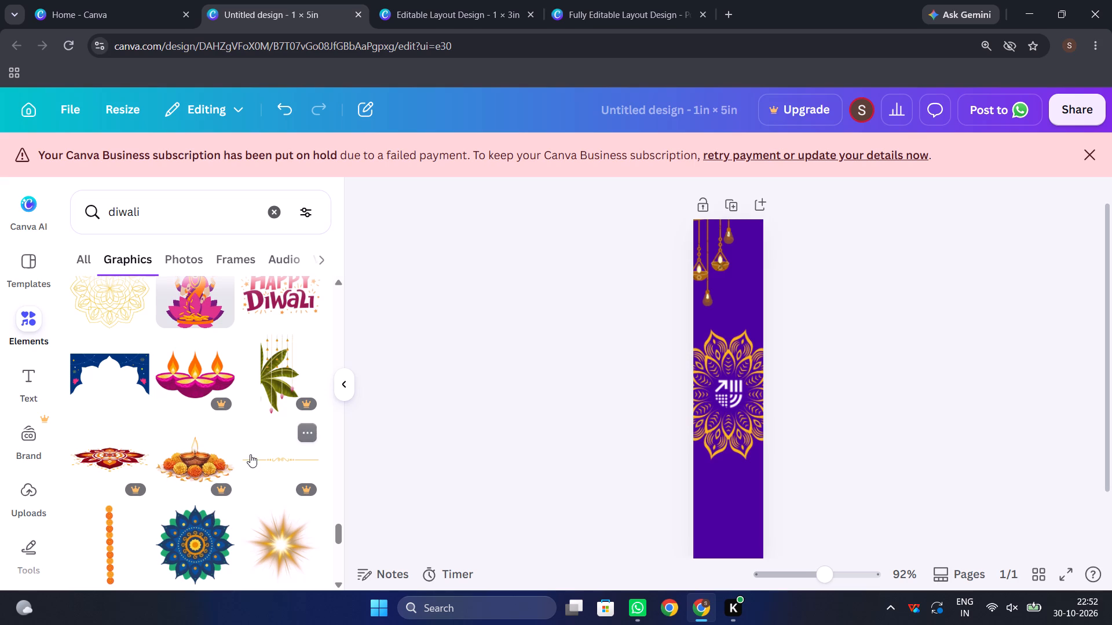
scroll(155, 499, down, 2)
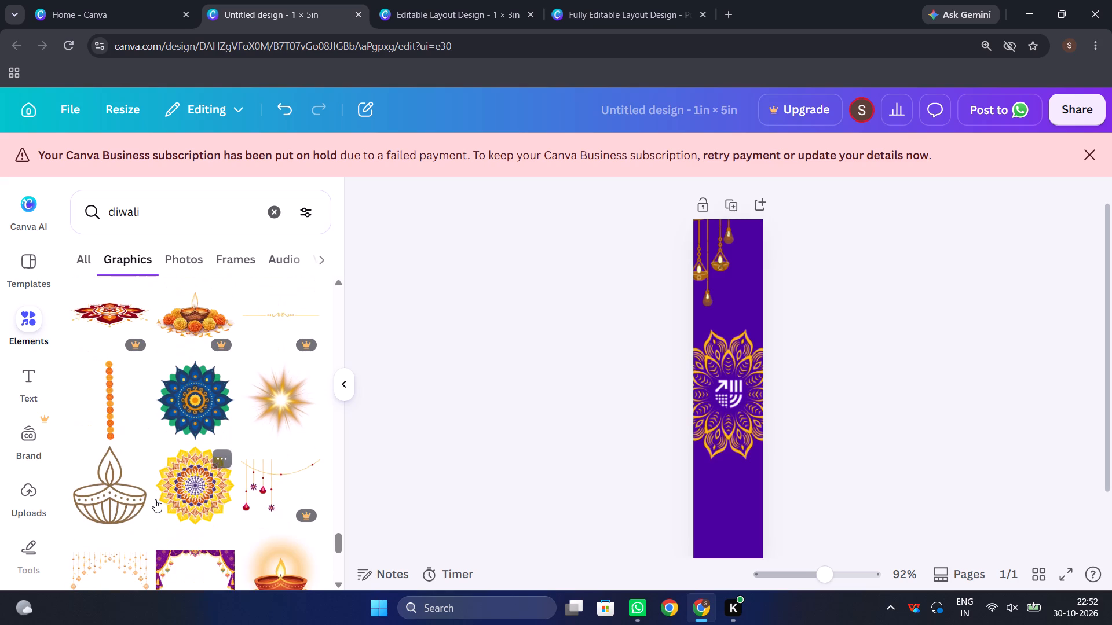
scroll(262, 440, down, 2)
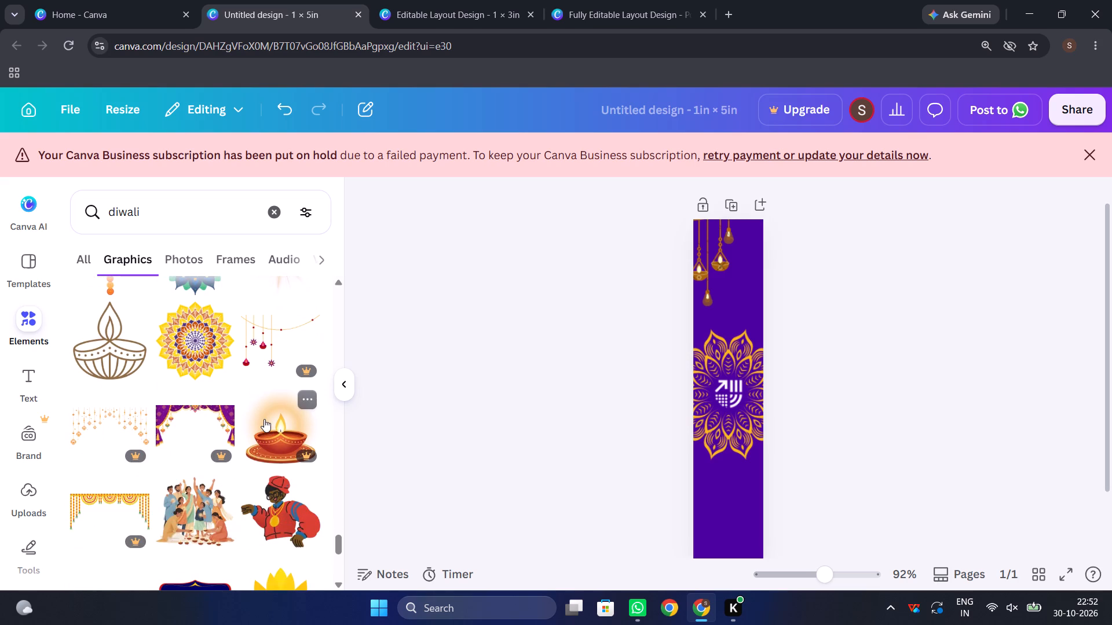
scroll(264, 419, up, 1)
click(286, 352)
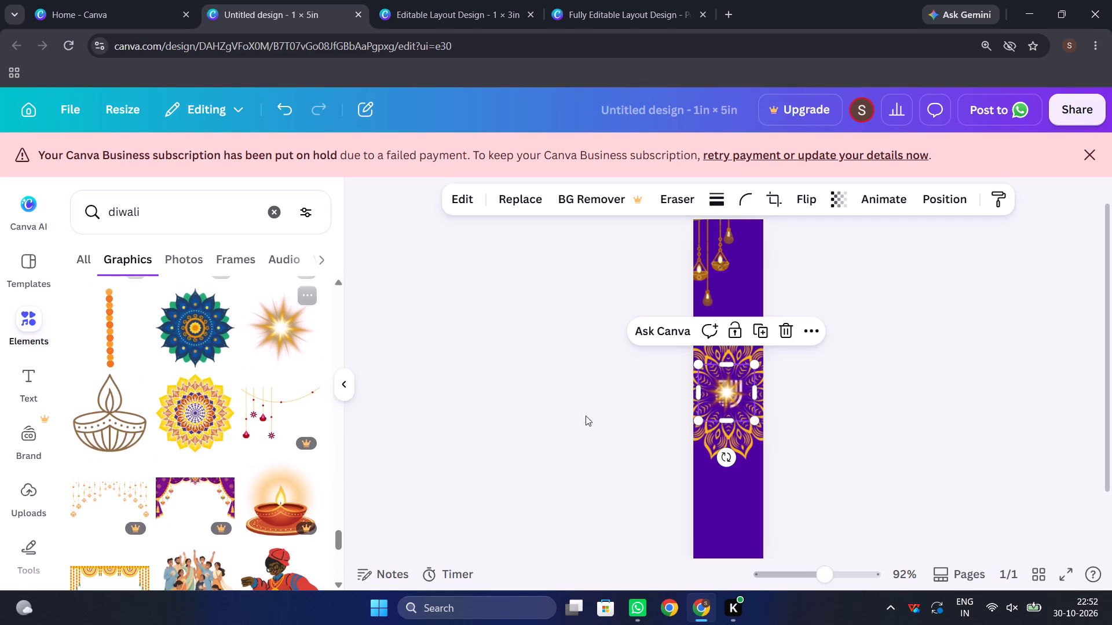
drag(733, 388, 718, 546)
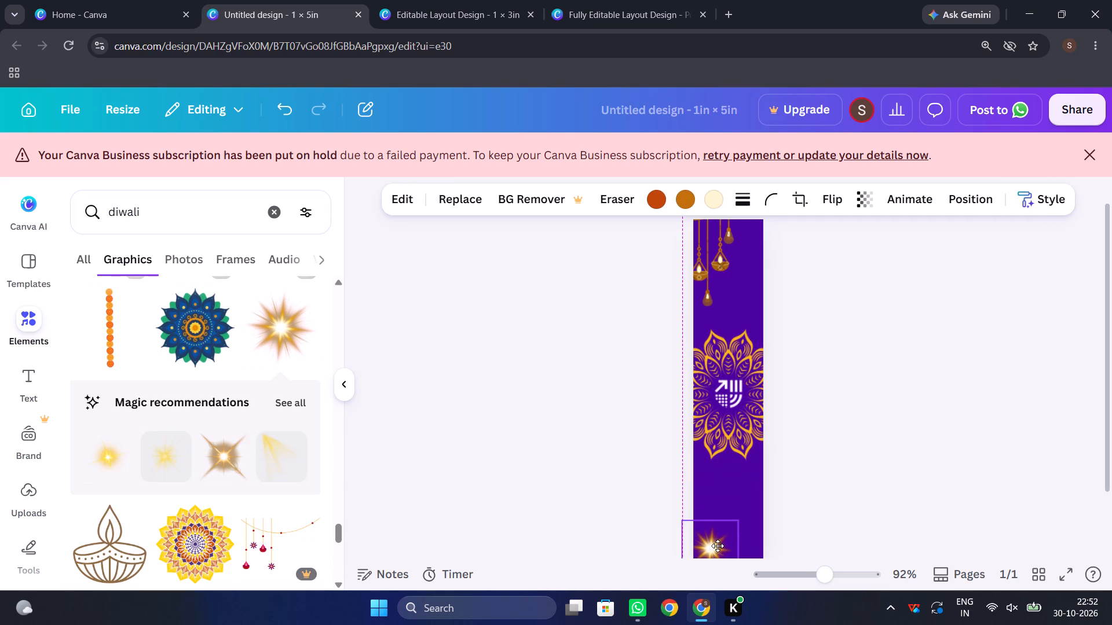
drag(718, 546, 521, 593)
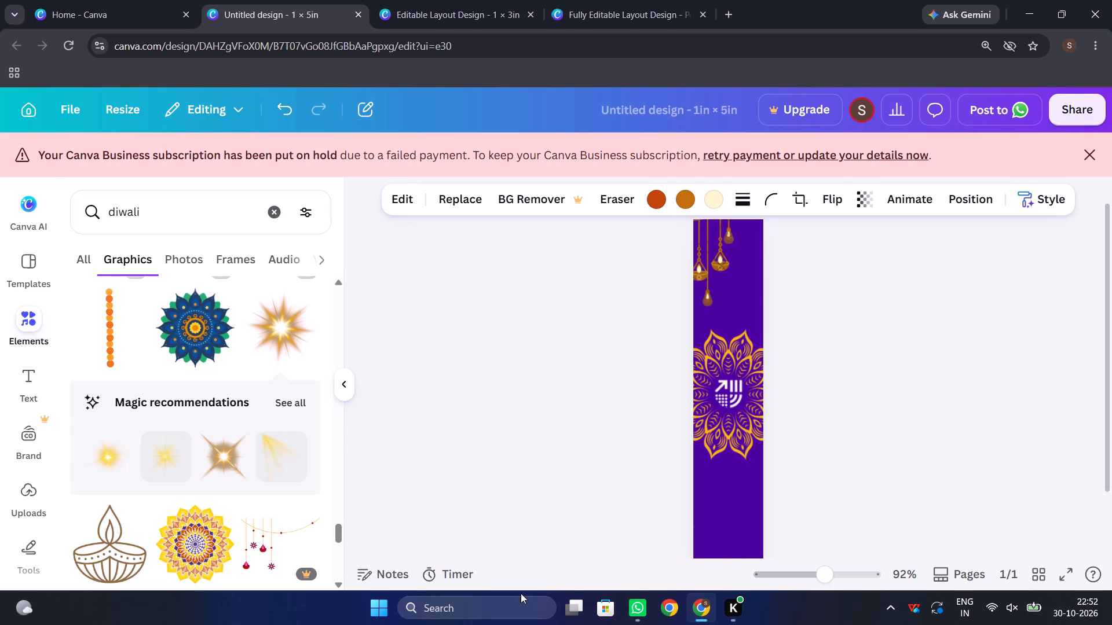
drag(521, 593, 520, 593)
Find the yellow lotus among the Diwali graphics, insert it, and place it near the bottom of the pillar.
scroll(0, 405, down, 3)
scroll(122, 417, down, 2)
scroll(127, 420, up, 10)
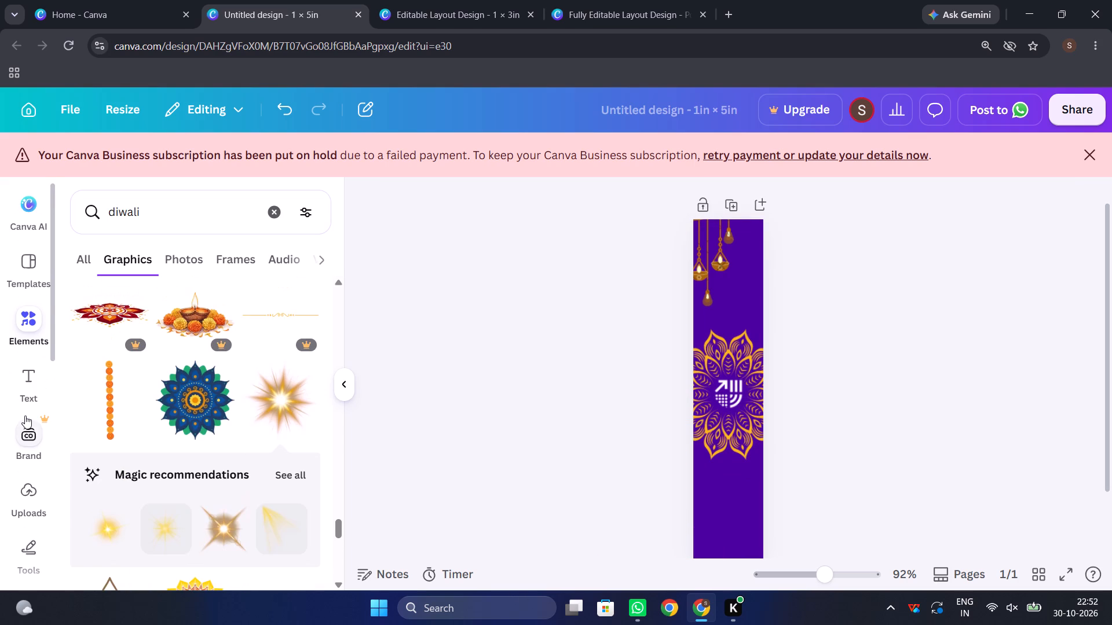
scroll(25, 416, up, 8)
scroll(199, 421, down, 6)
click(278, 438)
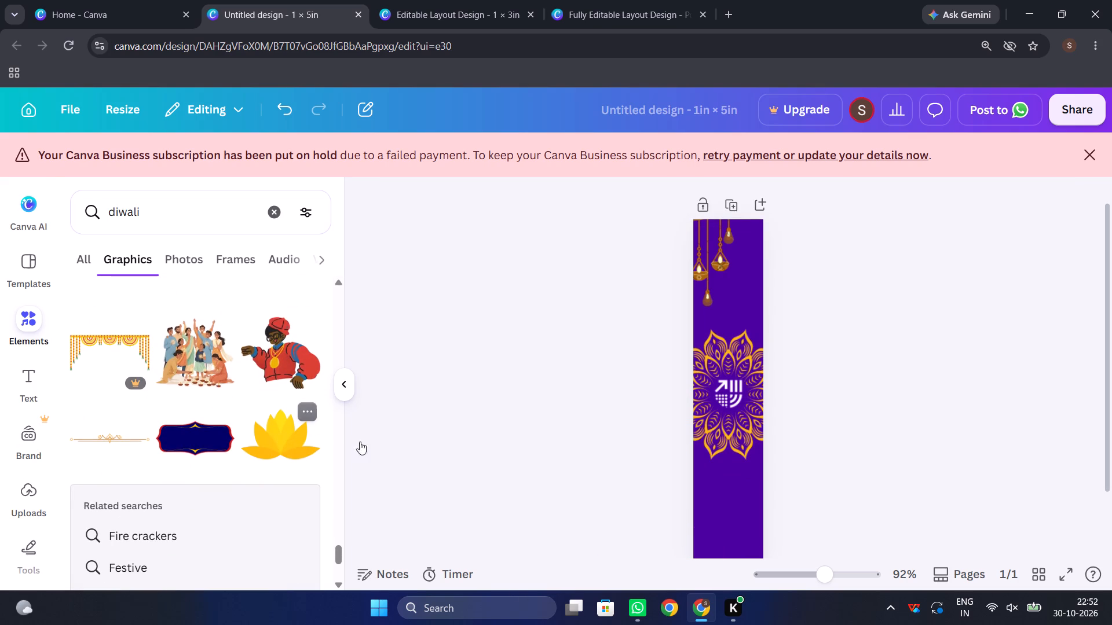
drag(736, 392, 727, 536)
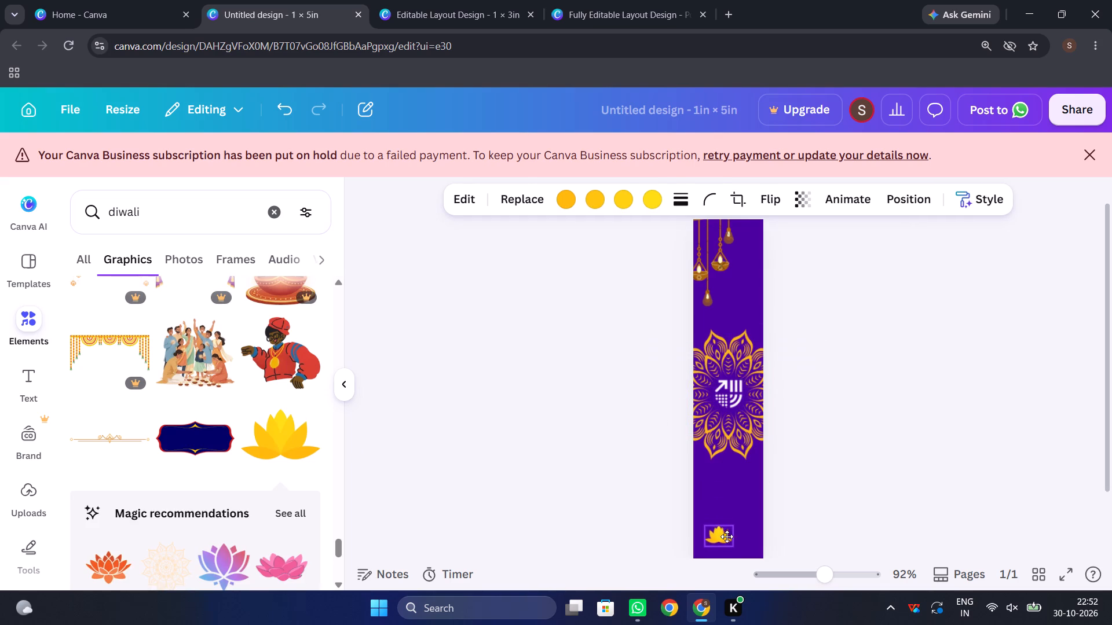
drag(727, 536, 727, 540)
Enlarge the lotus to about 1.5 times the page width and centre it with its lower part below the page edge.
drag(735, 533, 805, 468)
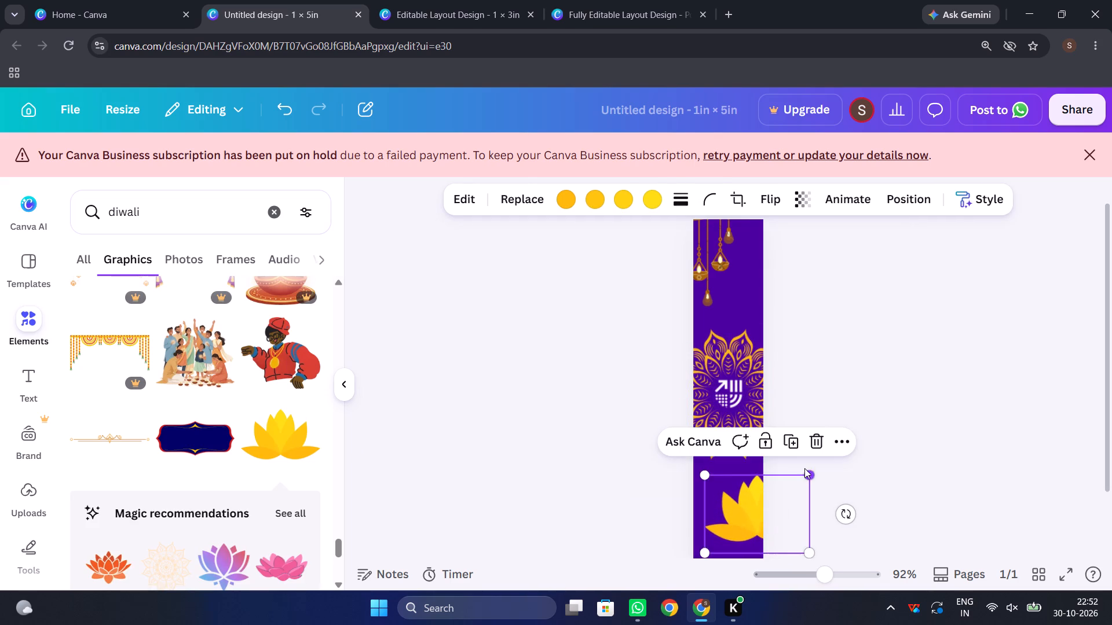
drag(785, 495, 758, 547)
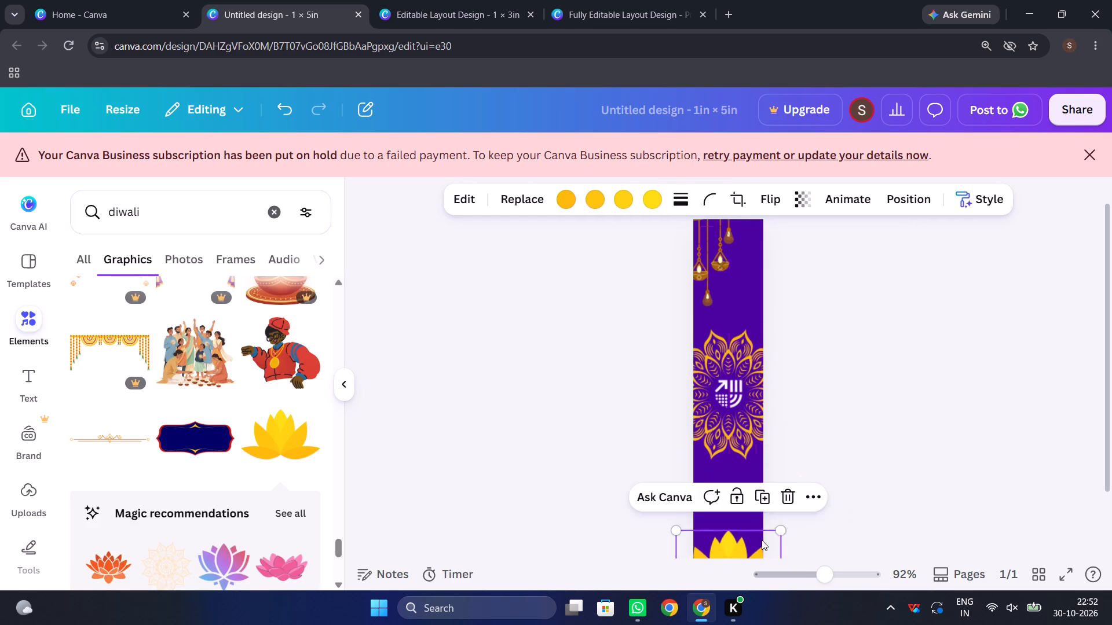
click(785, 520)
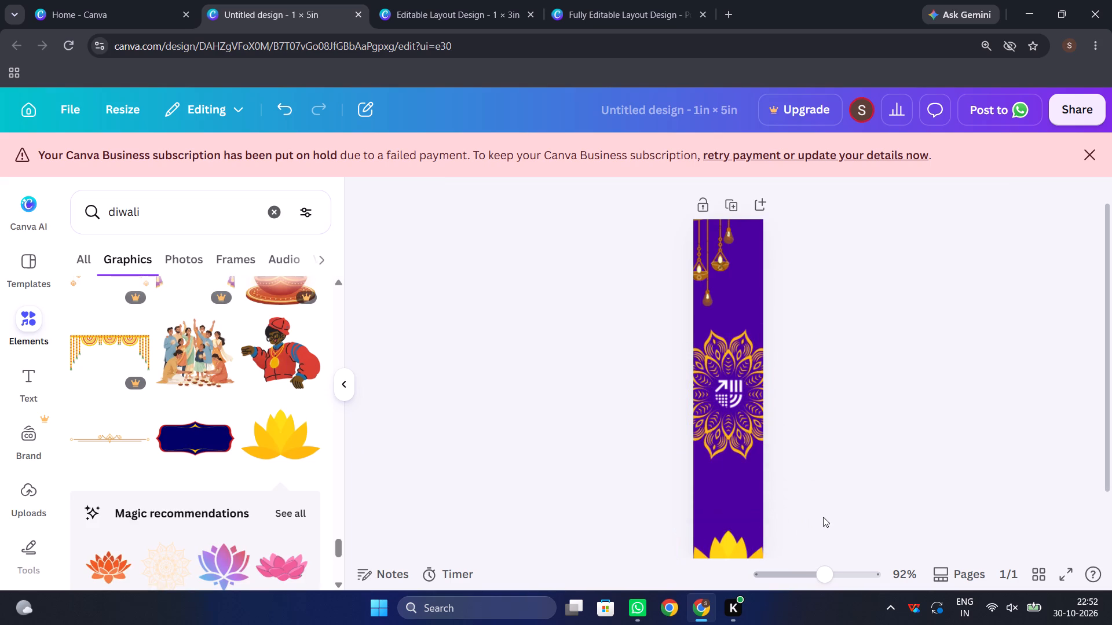
Recolour the lotus's first orange-yellow shade with the reddish brown from the graphic colours.
click(726, 548)
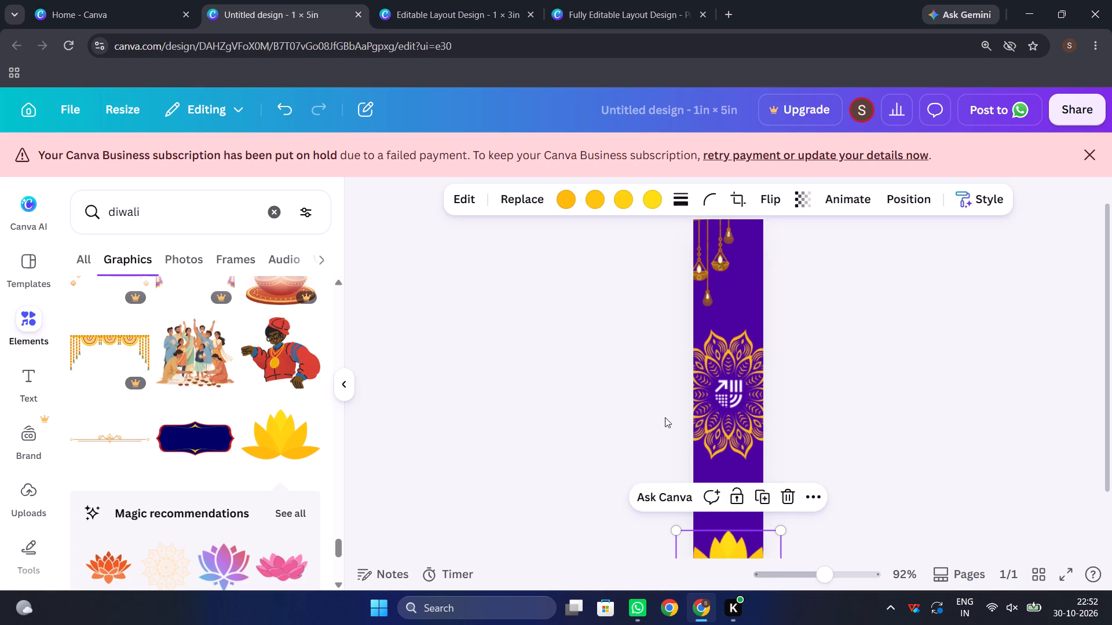
click(557, 196)
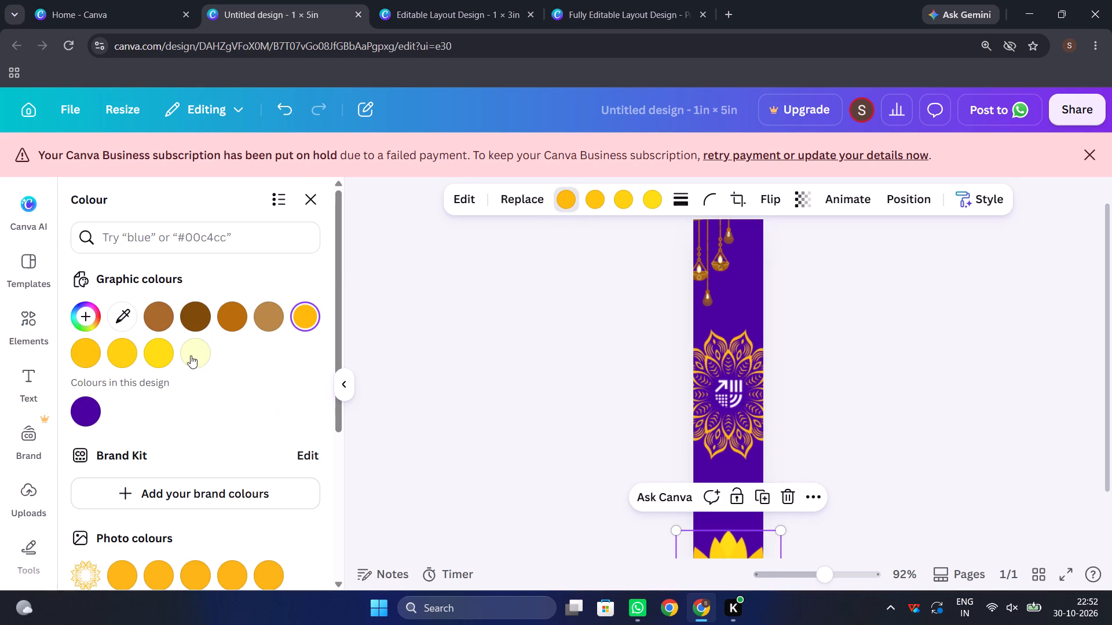
click(152, 313)
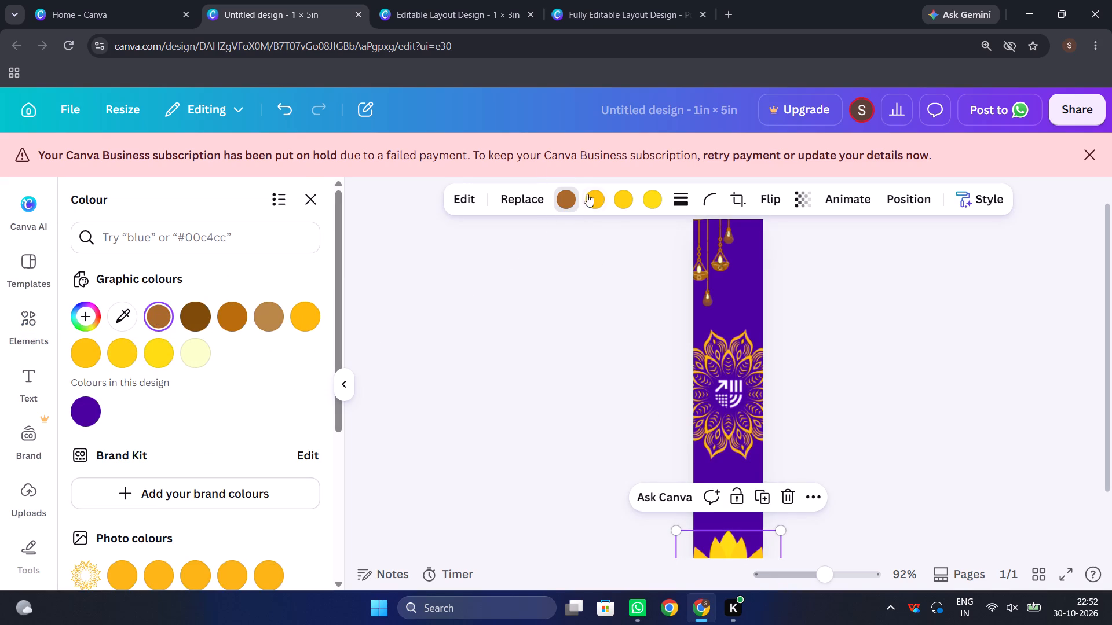
Recolour the lotus's other three yellow shades with the golden orange from the mandala's photo colours.
click(591, 197)
click(232, 314)
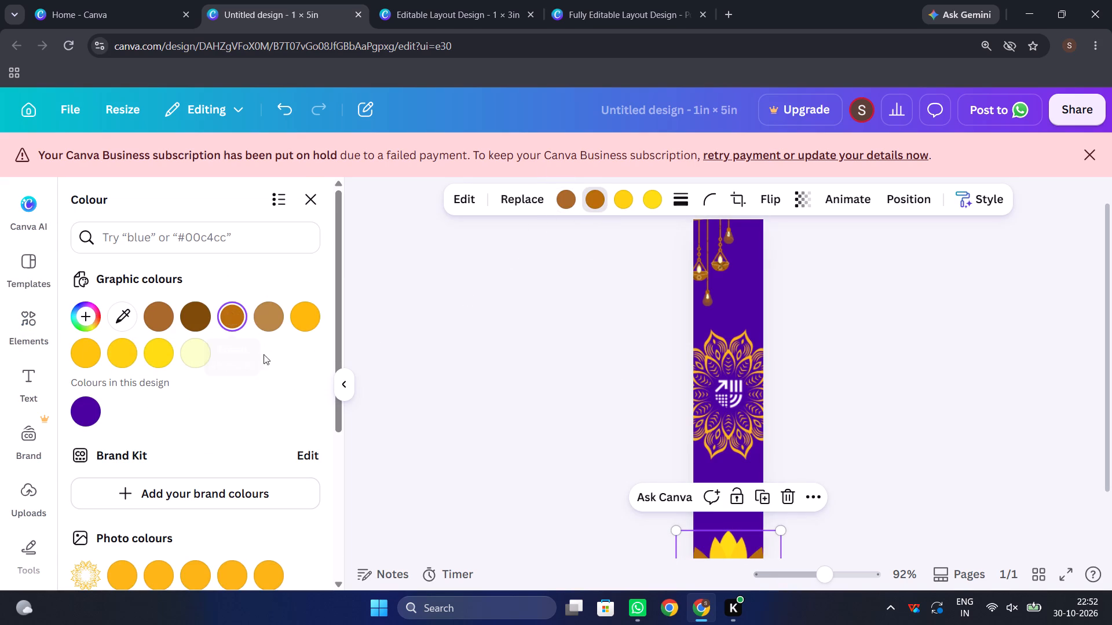
scroll(189, 491, down, 2)
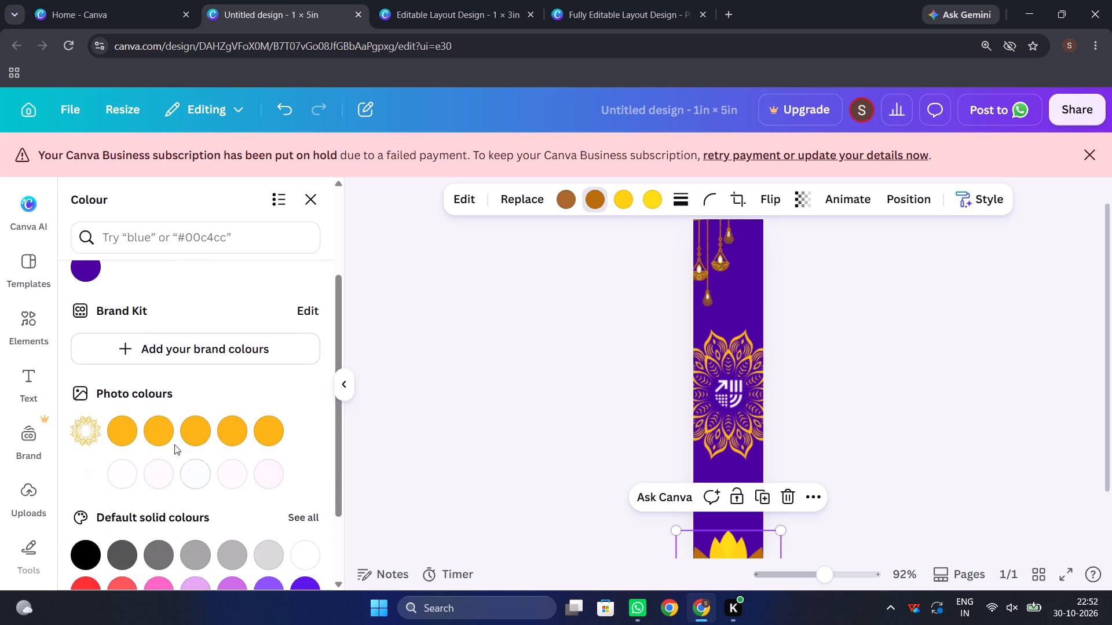
click(163, 439)
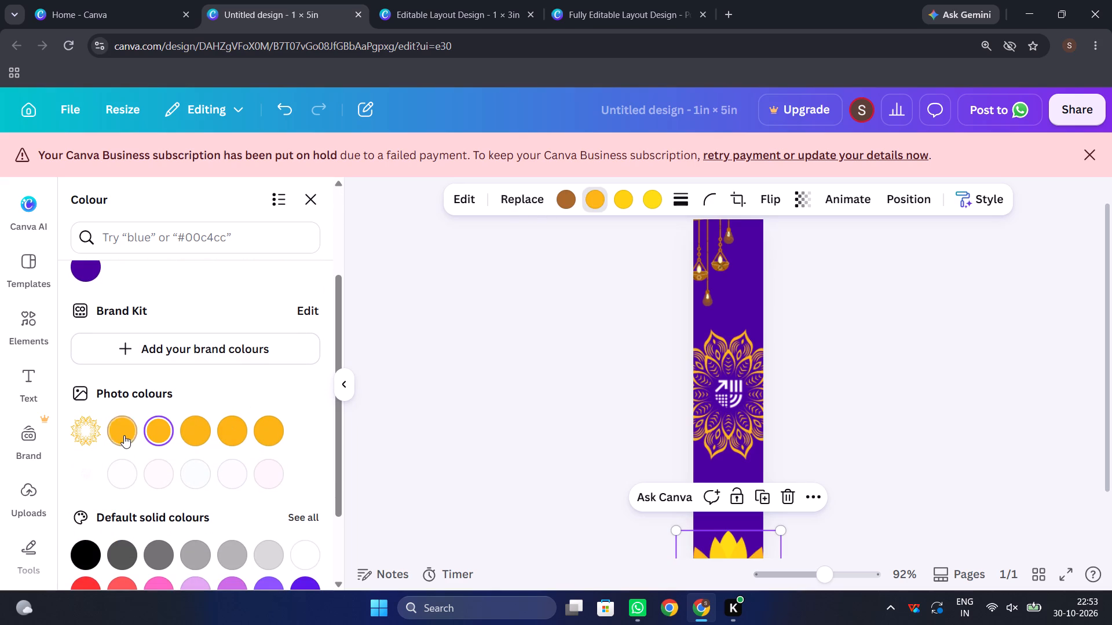
click(123, 435)
click(623, 205)
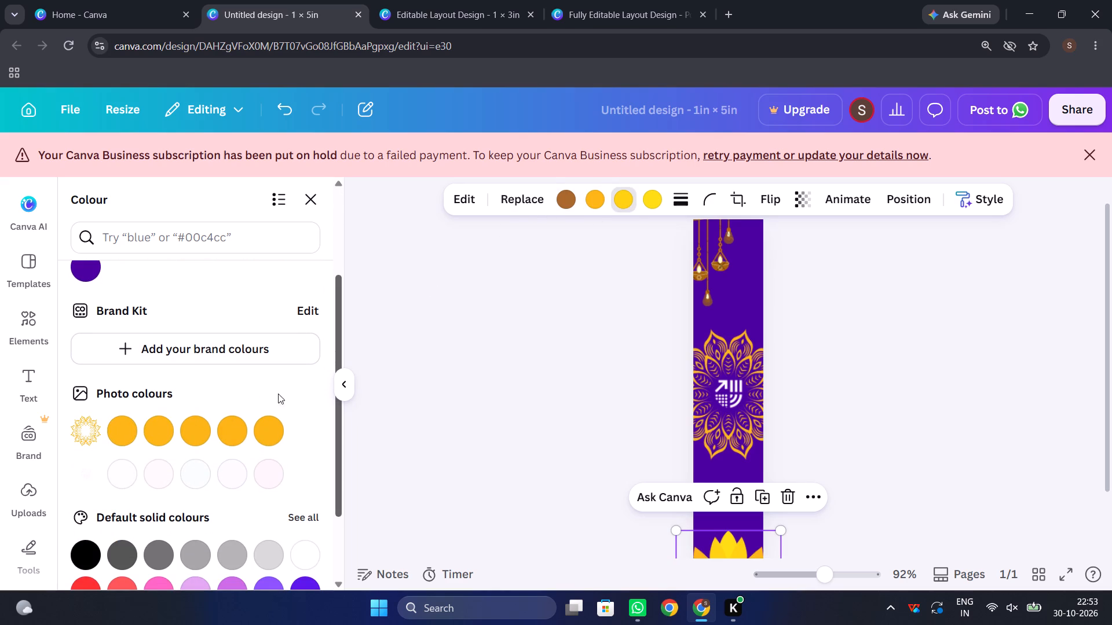
click(164, 424)
click(120, 428)
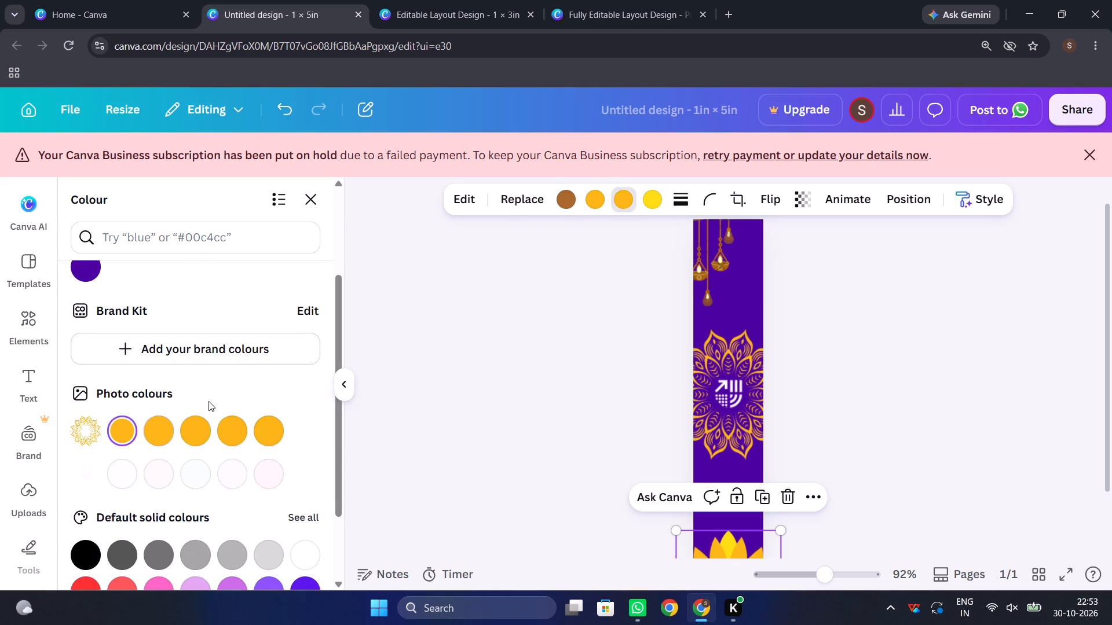
click(646, 203)
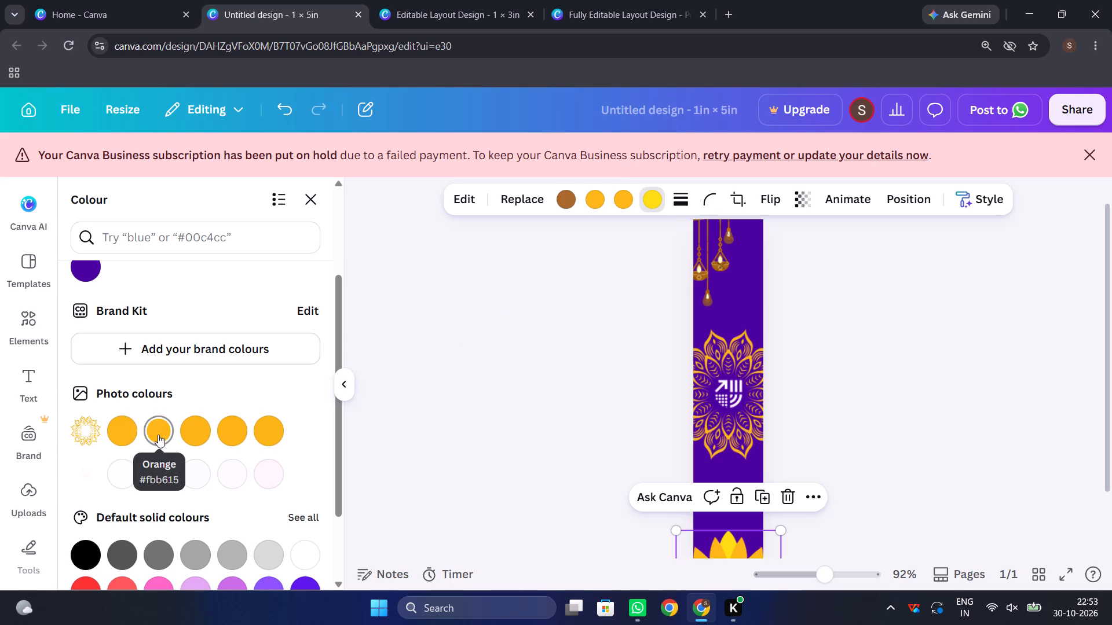
click(158, 435)
click(127, 433)
click(167, 429)
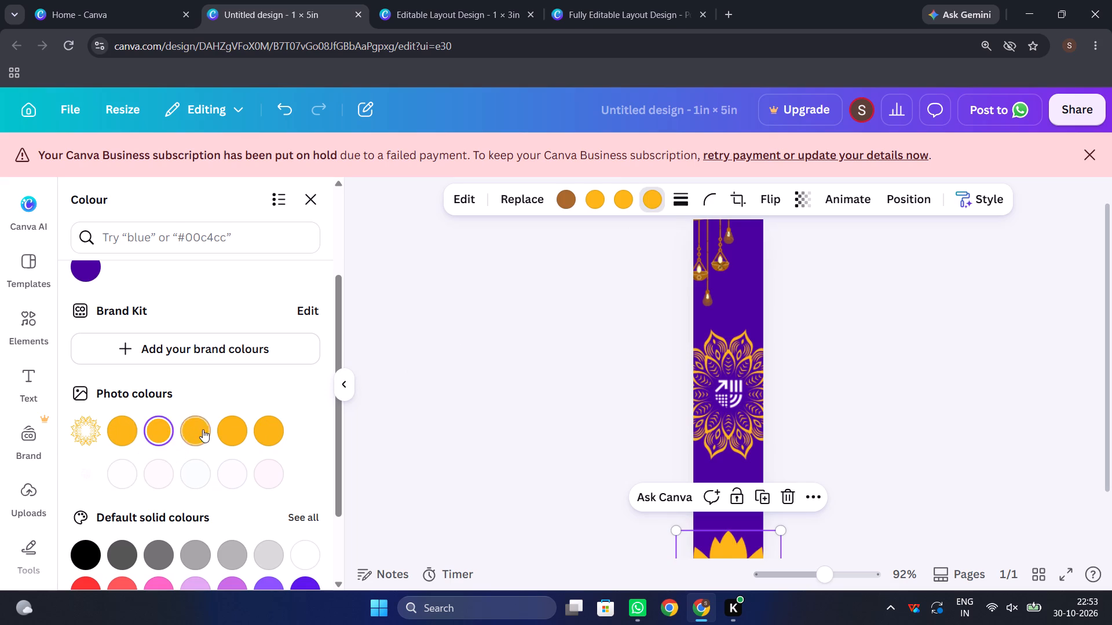
click(203, 429)
click(231, 428)
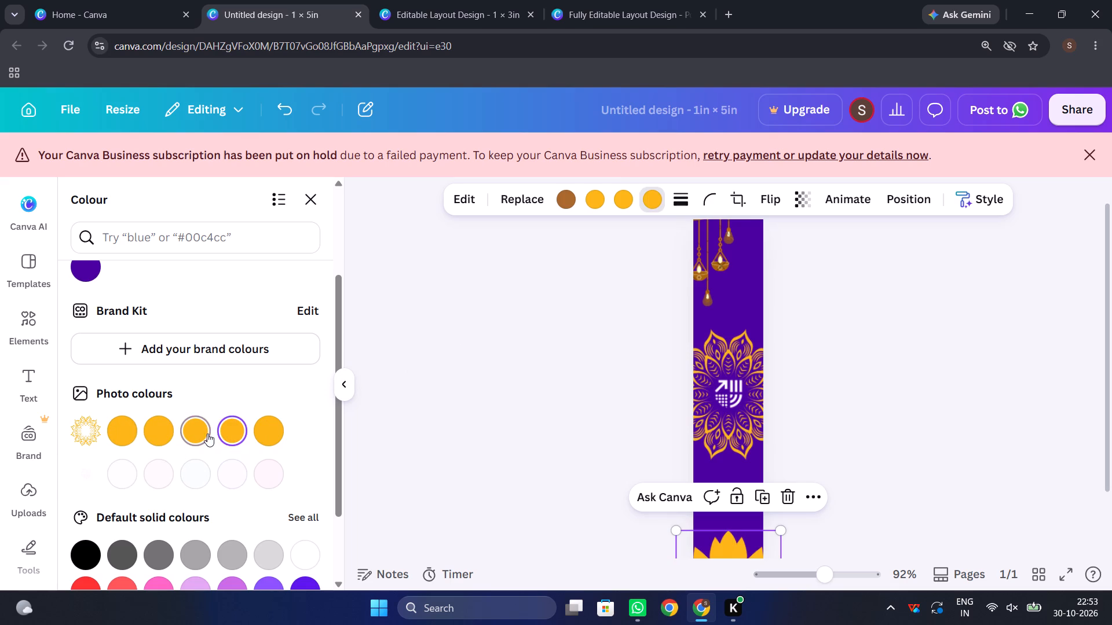
click(207, 433)
double_click(392, 419)
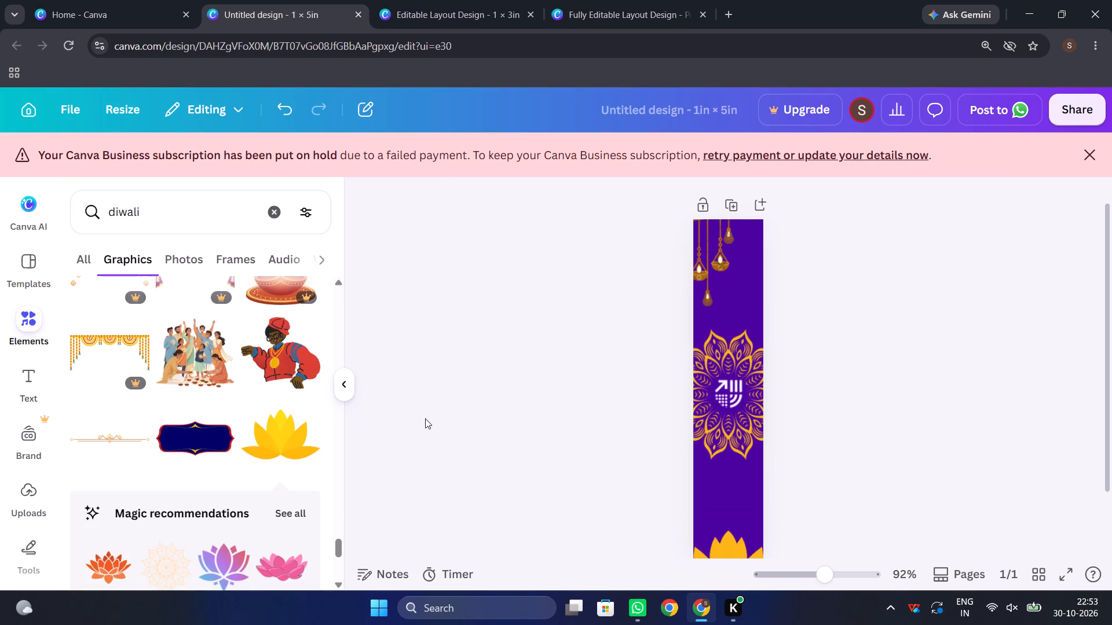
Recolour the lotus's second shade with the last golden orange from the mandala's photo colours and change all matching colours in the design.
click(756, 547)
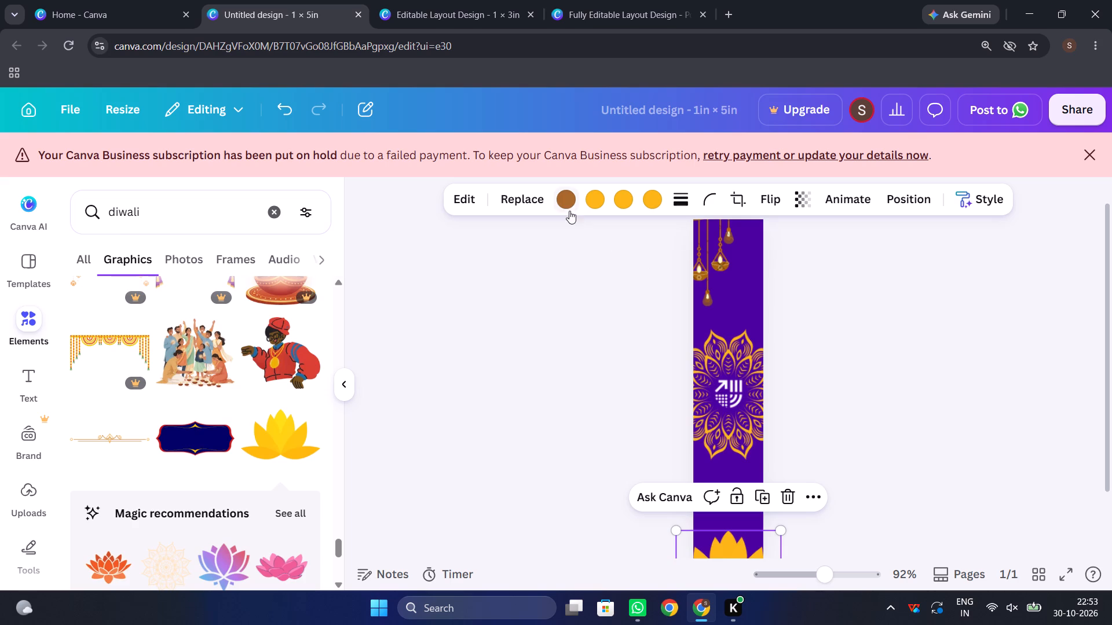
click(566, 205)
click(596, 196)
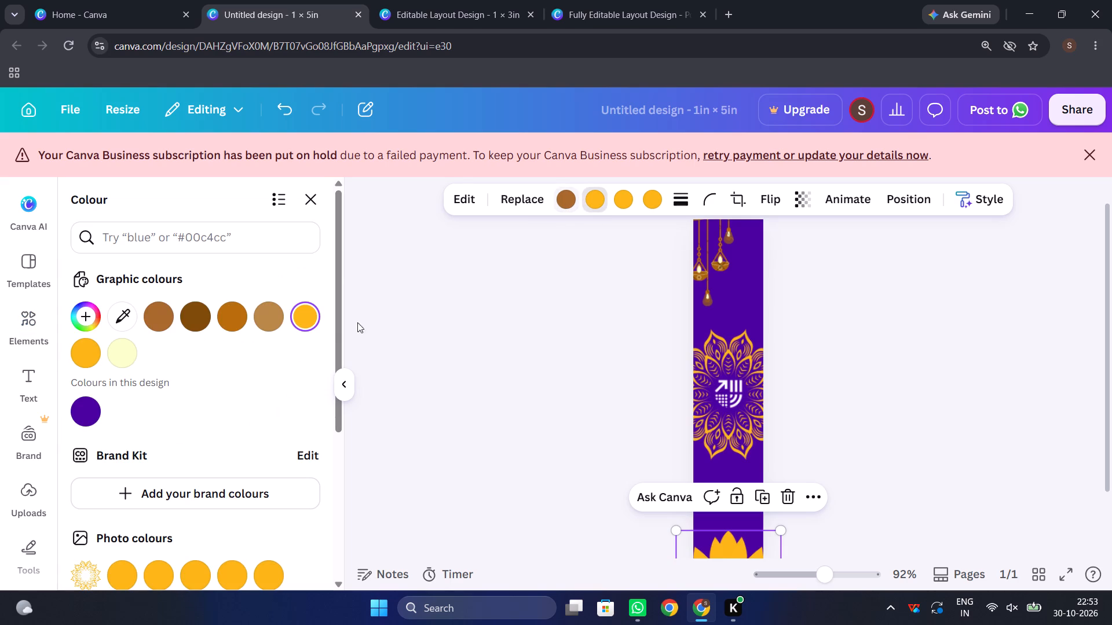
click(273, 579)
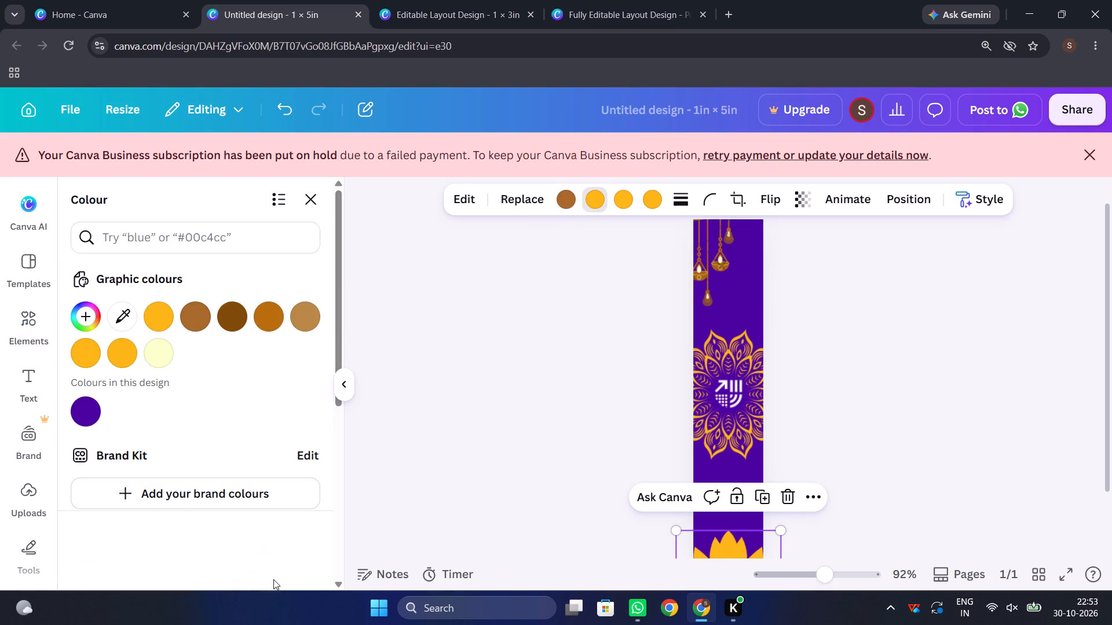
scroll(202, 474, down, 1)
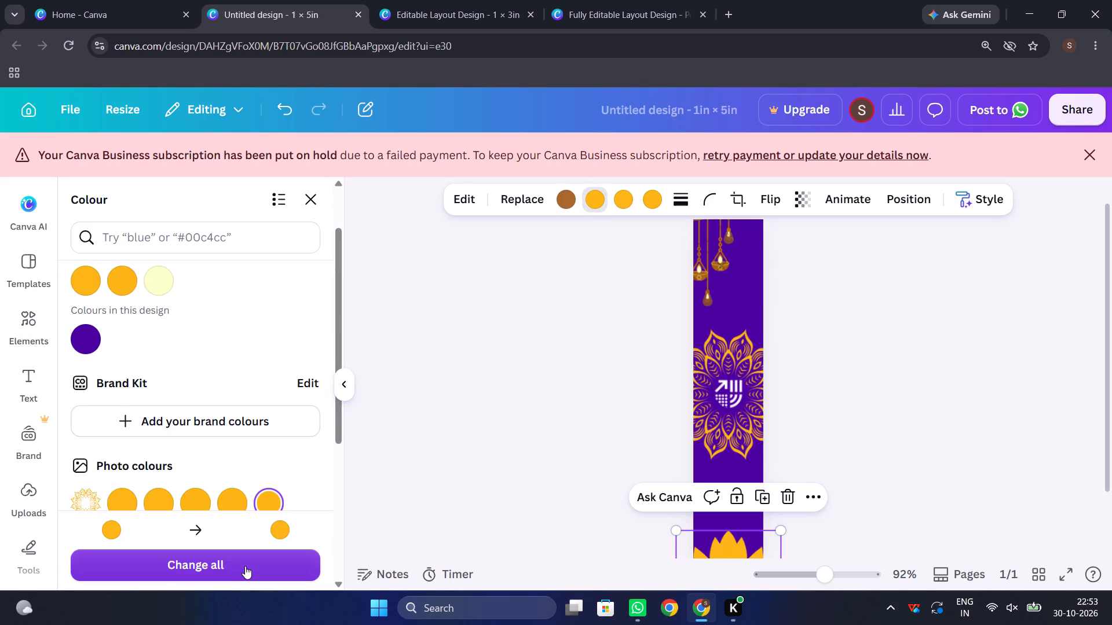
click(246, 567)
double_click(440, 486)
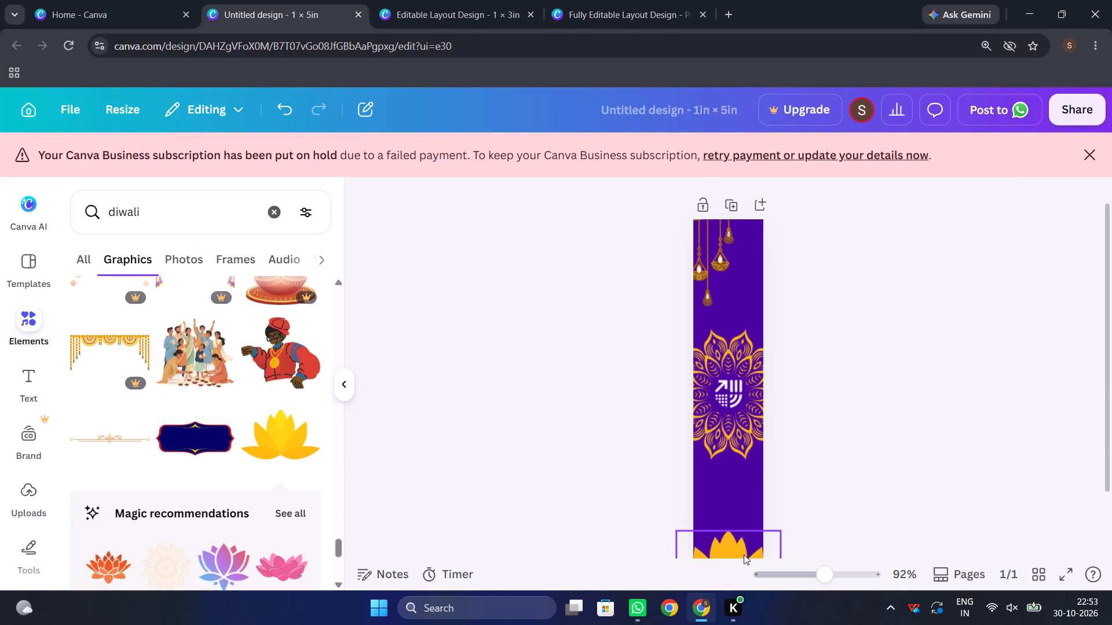
Remove the golden lotus from the bottom of the pillar by moving it off the page.
drag(742, 549, 614, 541)
Copy the hex code #4B00A0 of the pillar's violet background colour.
click(744, 516)
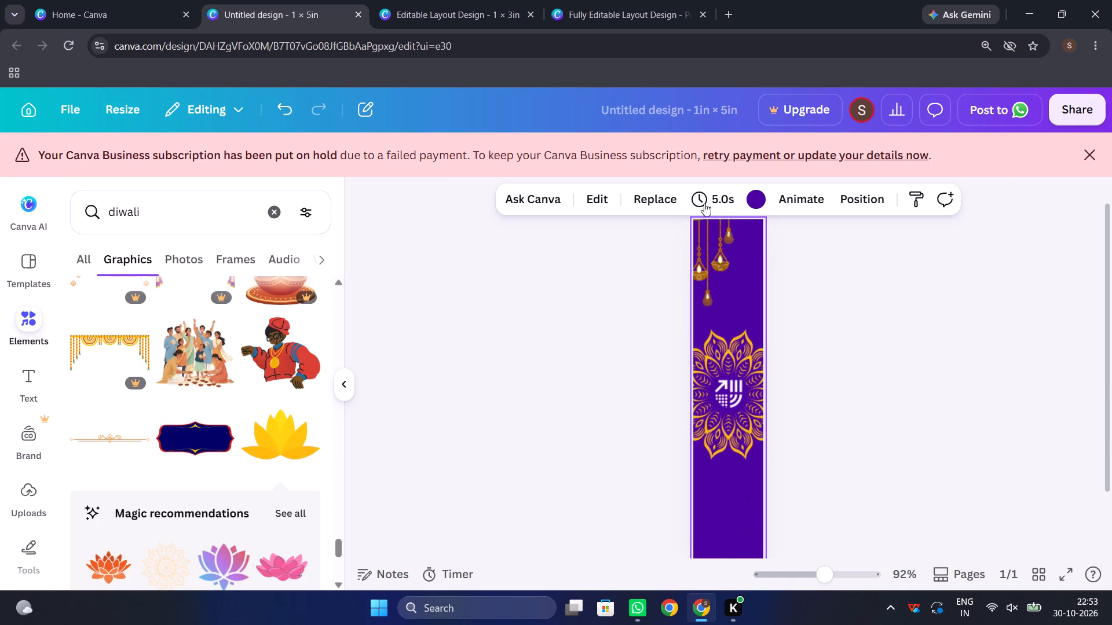
click(753, 194)
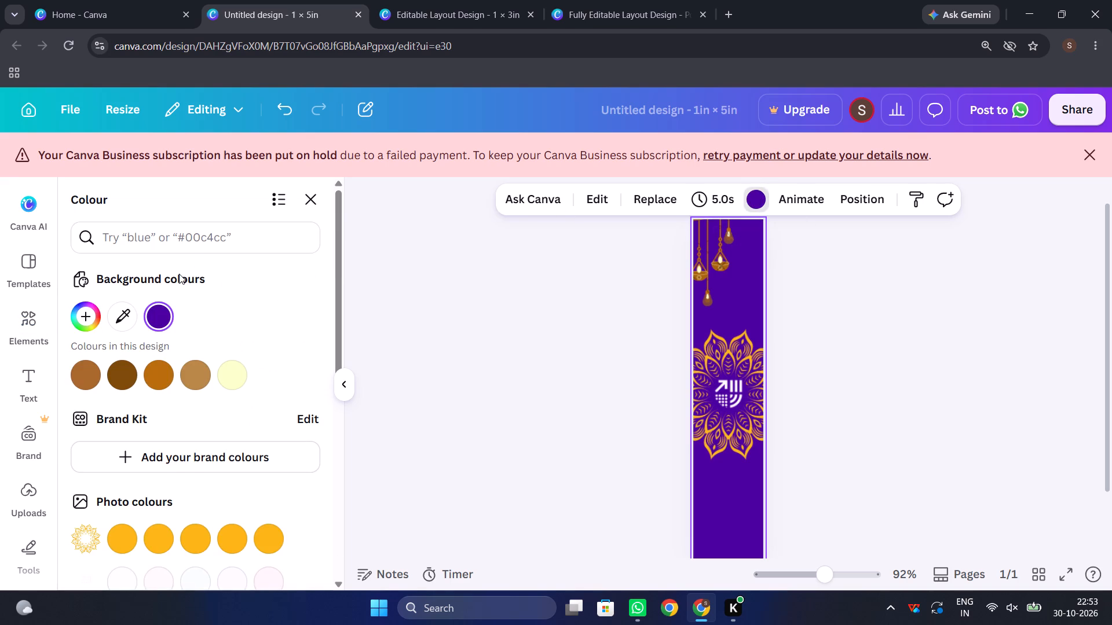
click(167, 308)
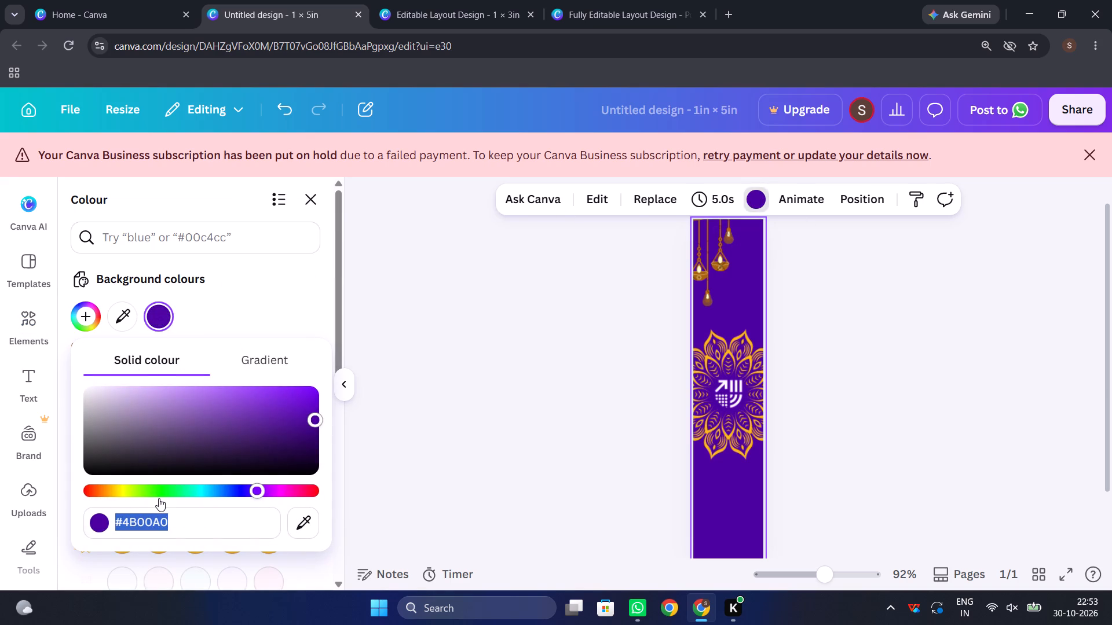
key(ctrl+c)
click(390, 453)
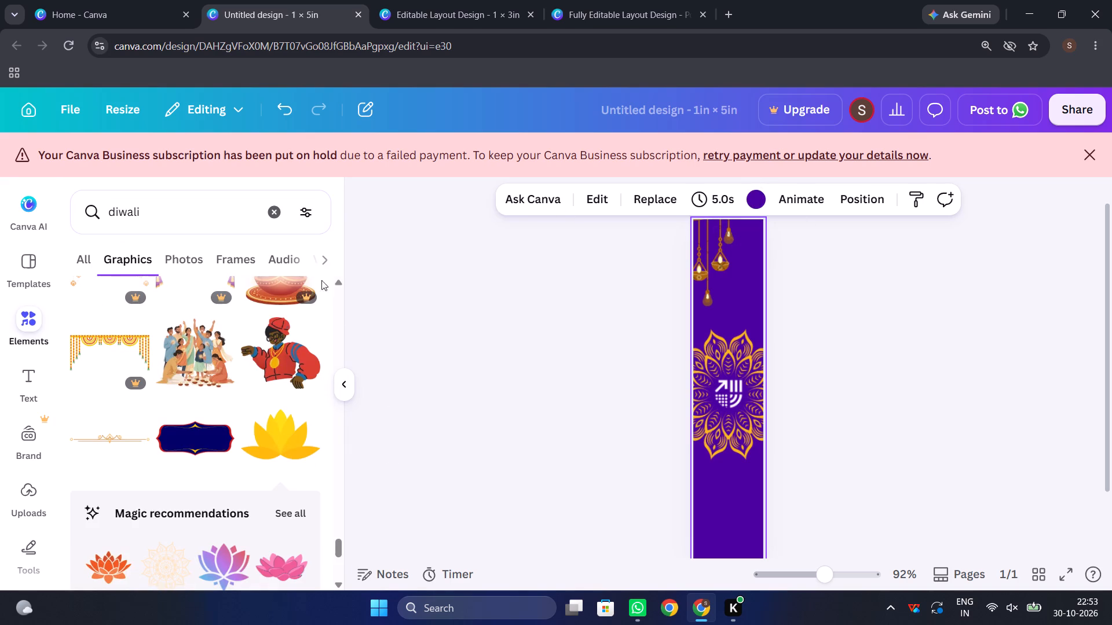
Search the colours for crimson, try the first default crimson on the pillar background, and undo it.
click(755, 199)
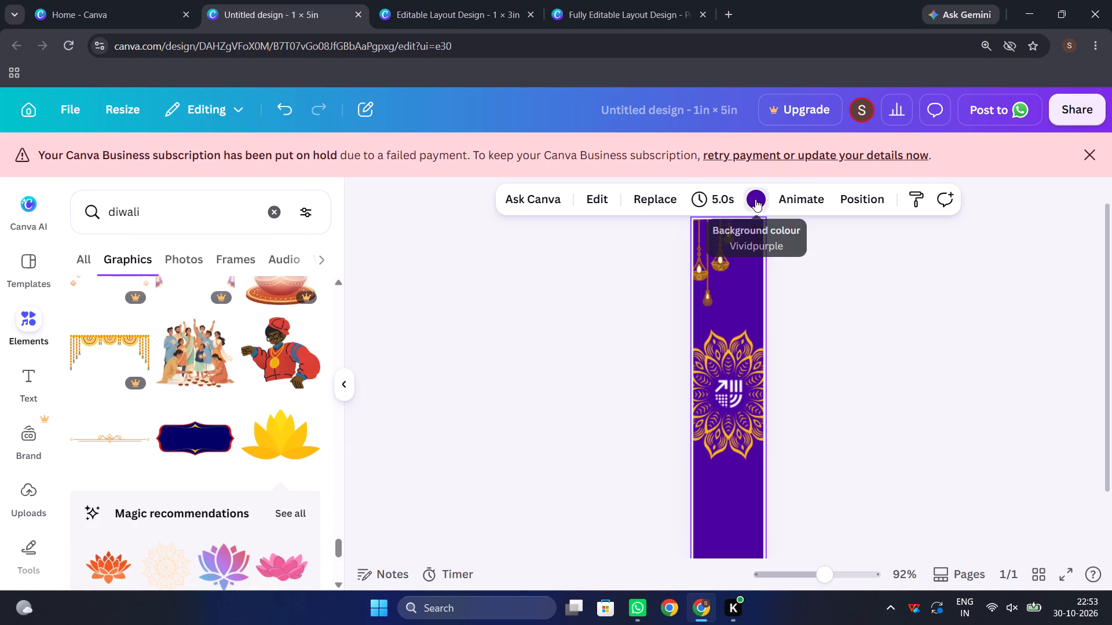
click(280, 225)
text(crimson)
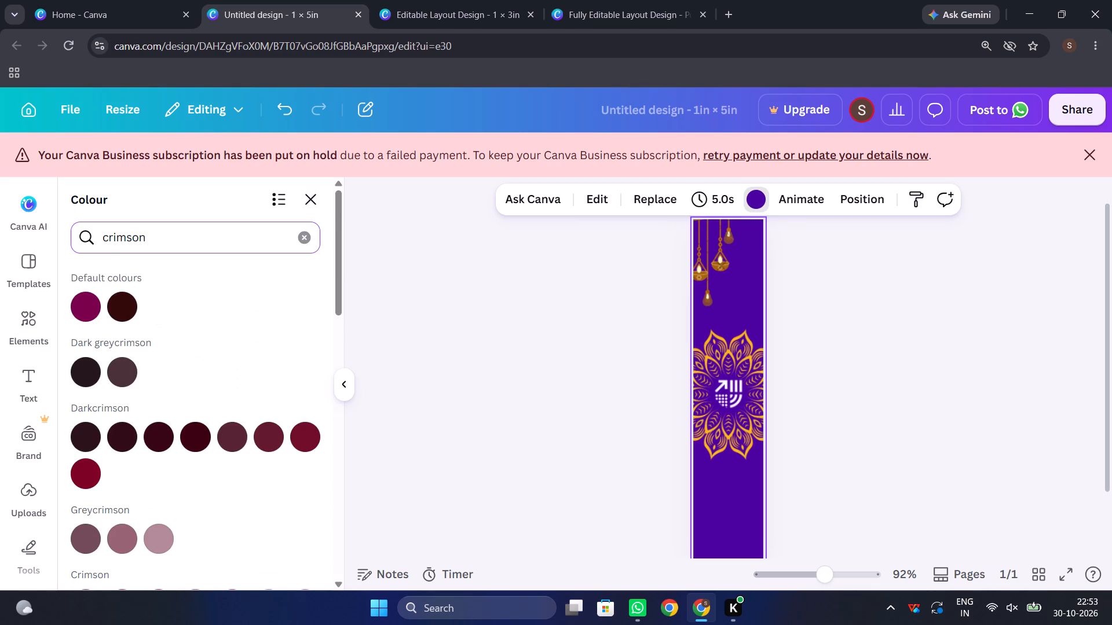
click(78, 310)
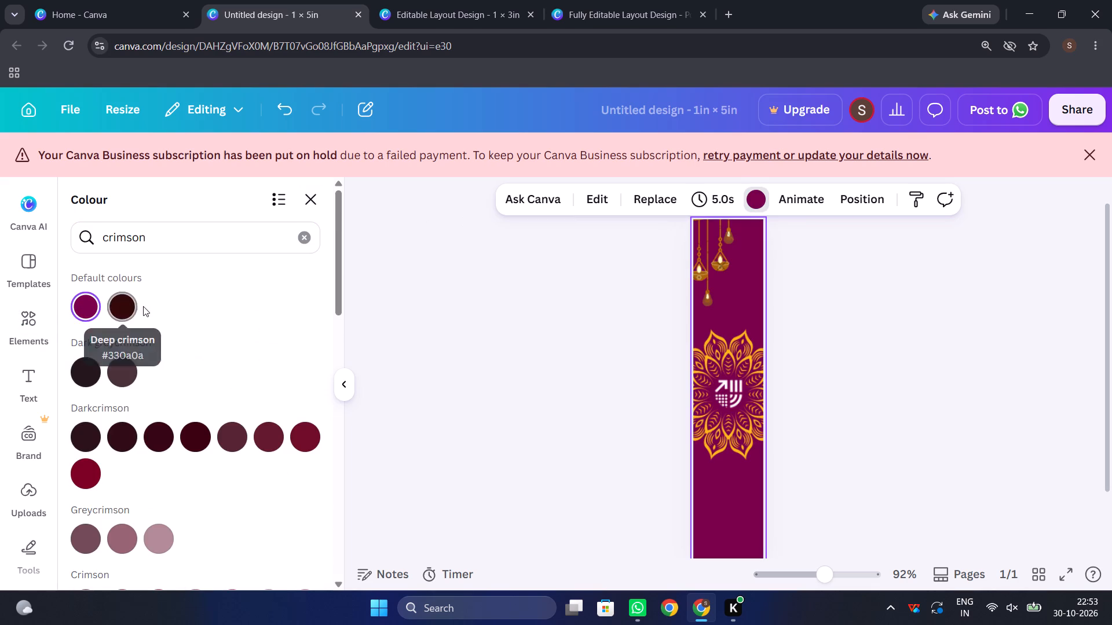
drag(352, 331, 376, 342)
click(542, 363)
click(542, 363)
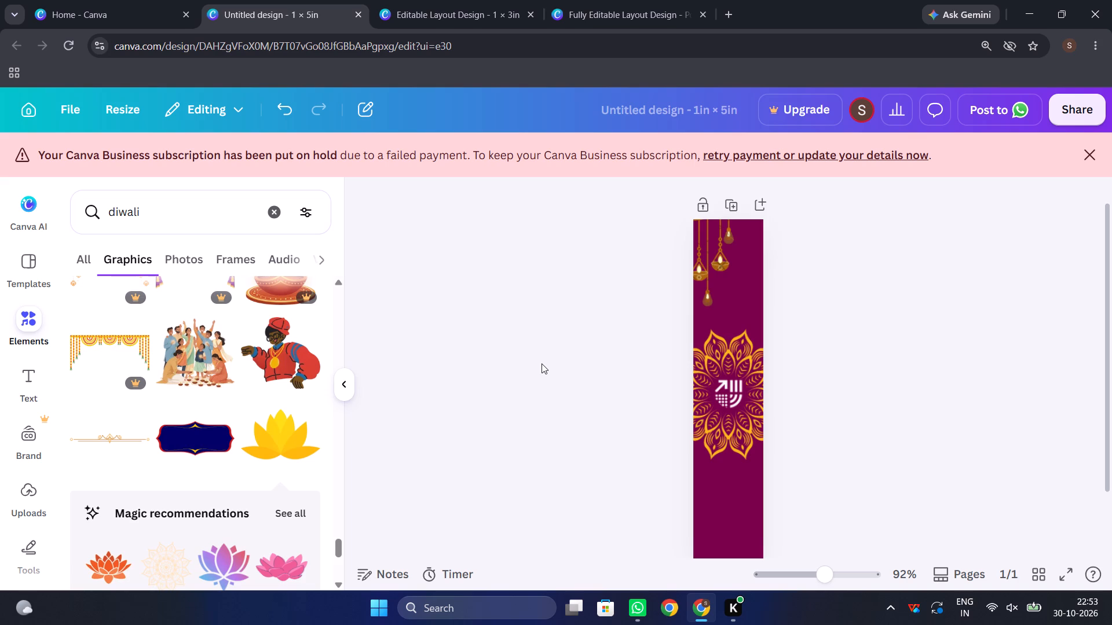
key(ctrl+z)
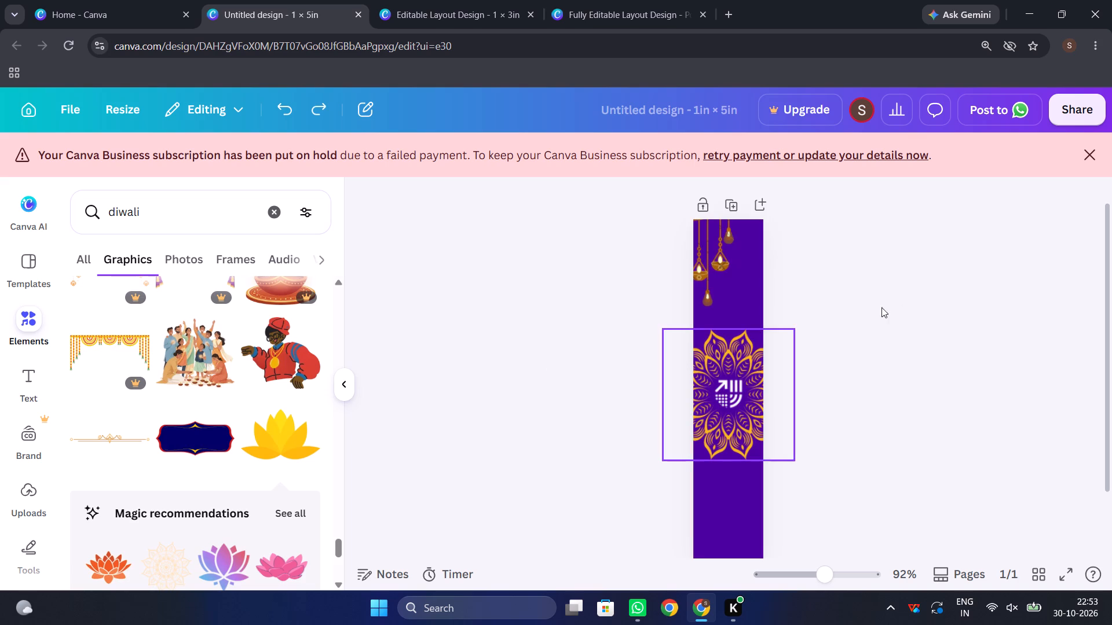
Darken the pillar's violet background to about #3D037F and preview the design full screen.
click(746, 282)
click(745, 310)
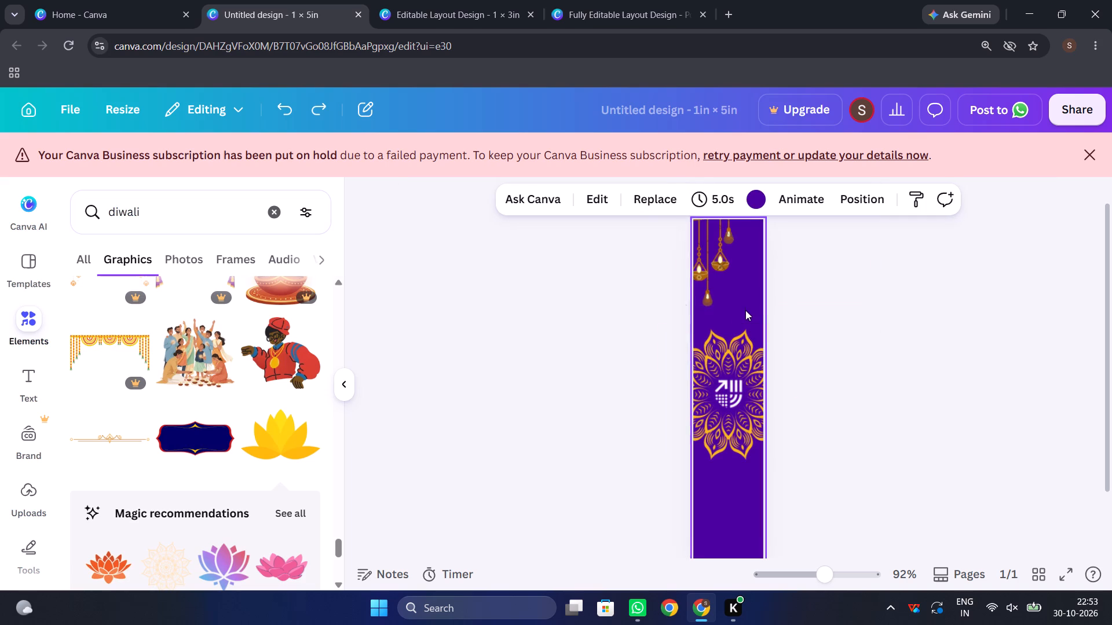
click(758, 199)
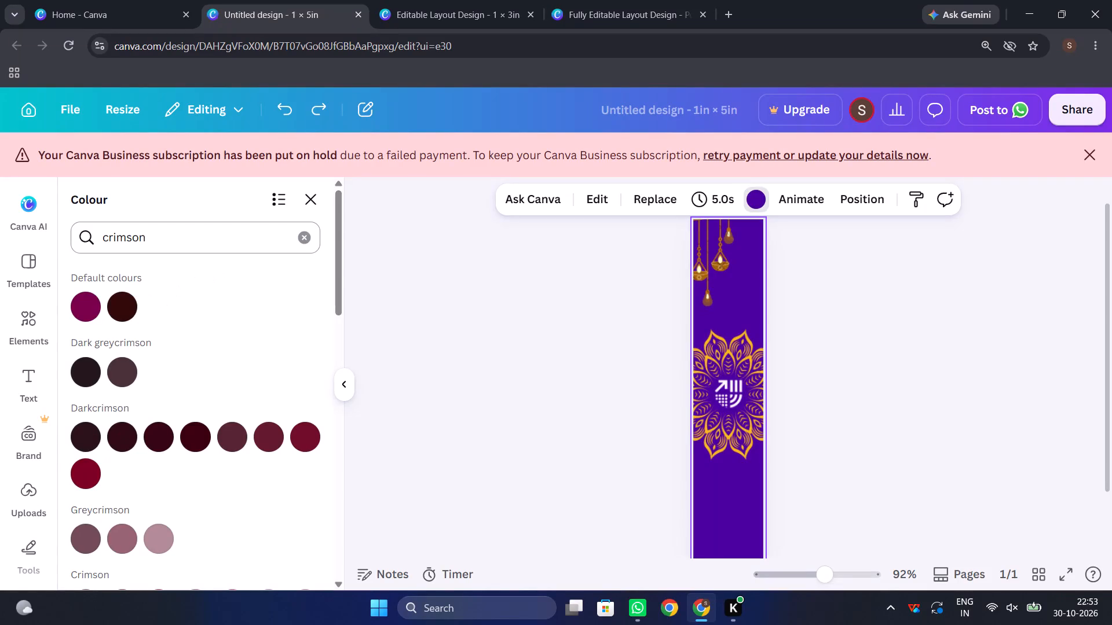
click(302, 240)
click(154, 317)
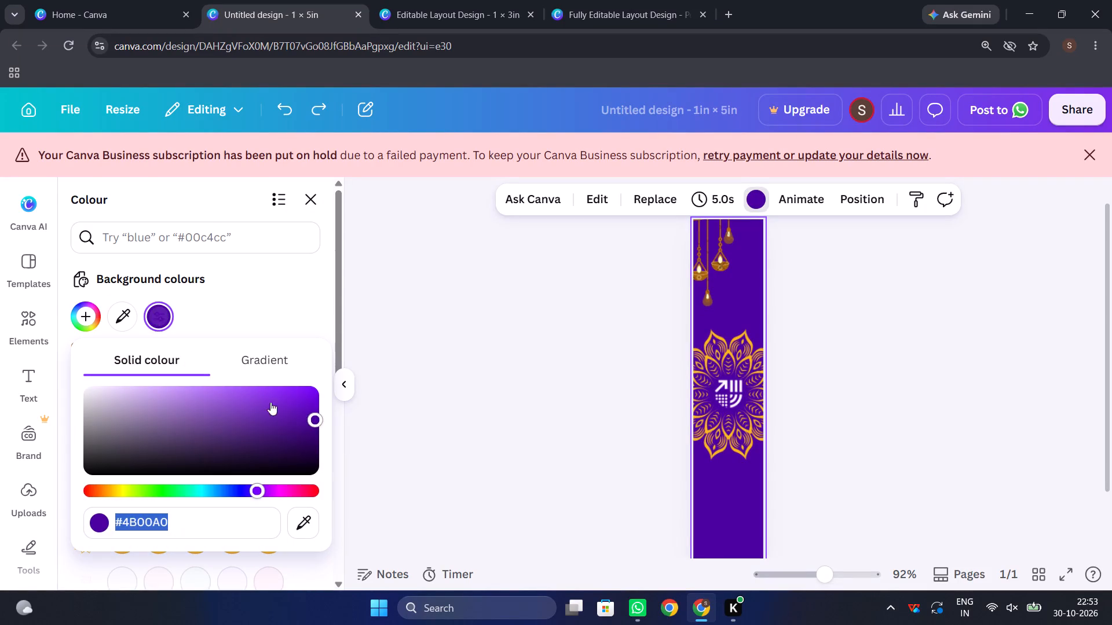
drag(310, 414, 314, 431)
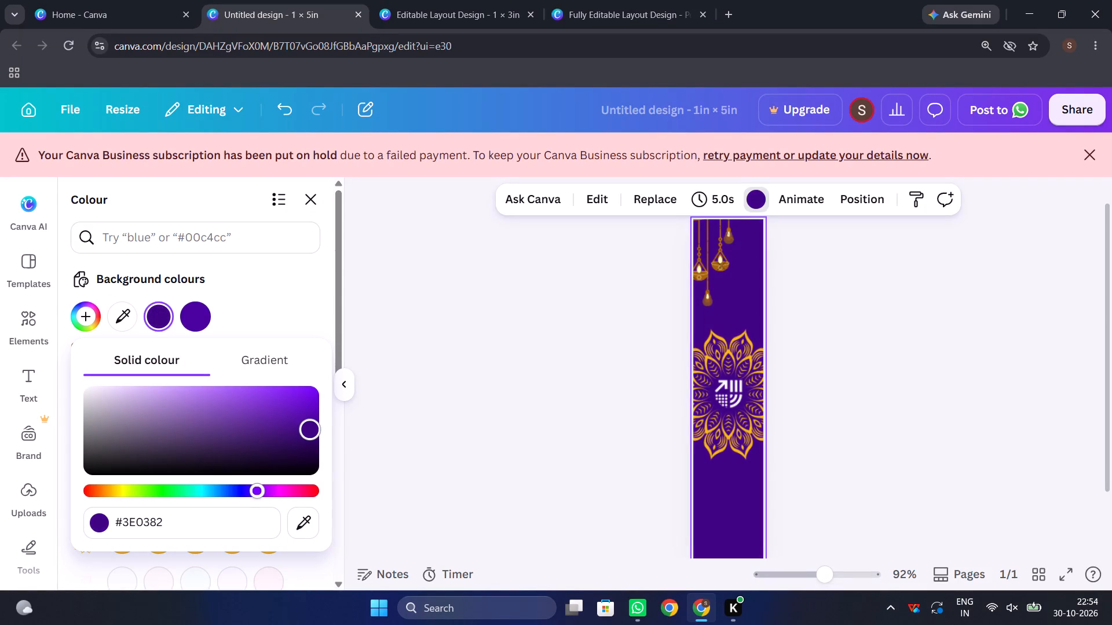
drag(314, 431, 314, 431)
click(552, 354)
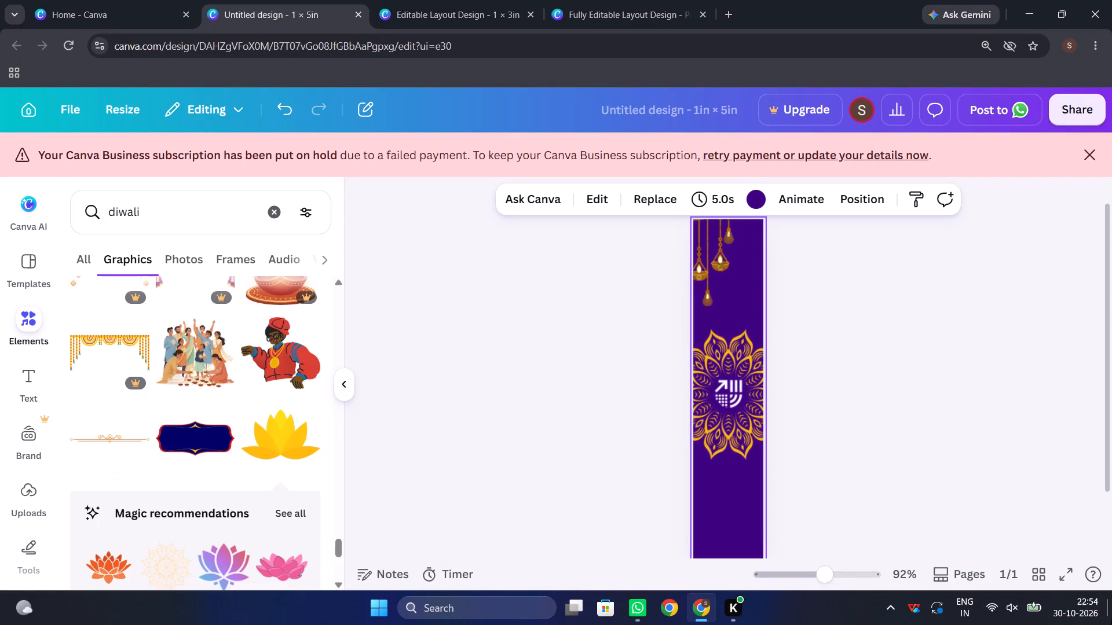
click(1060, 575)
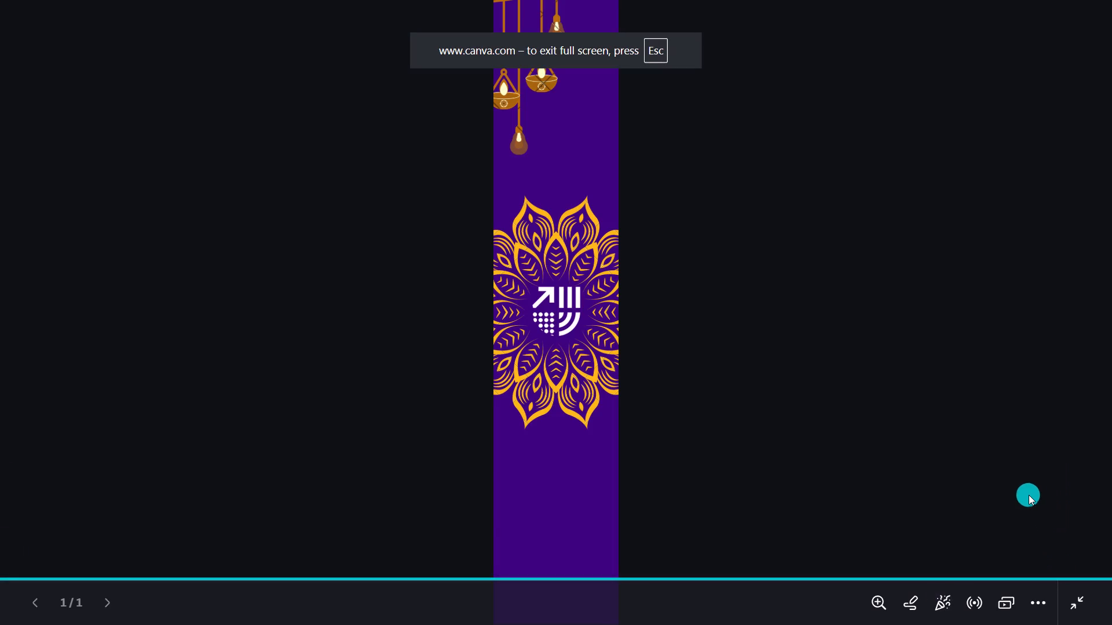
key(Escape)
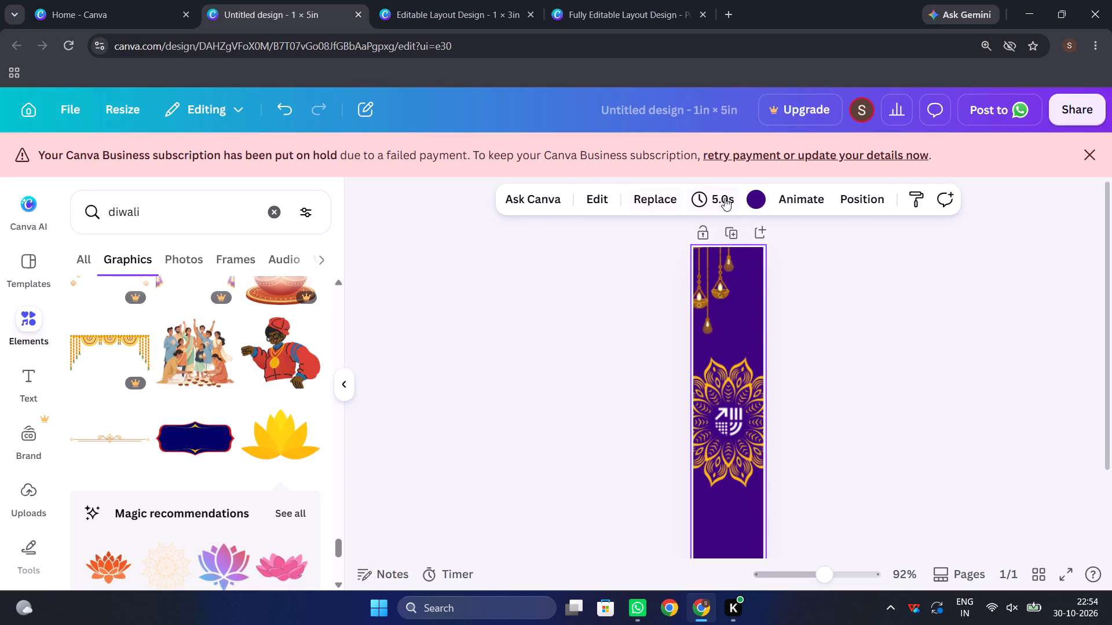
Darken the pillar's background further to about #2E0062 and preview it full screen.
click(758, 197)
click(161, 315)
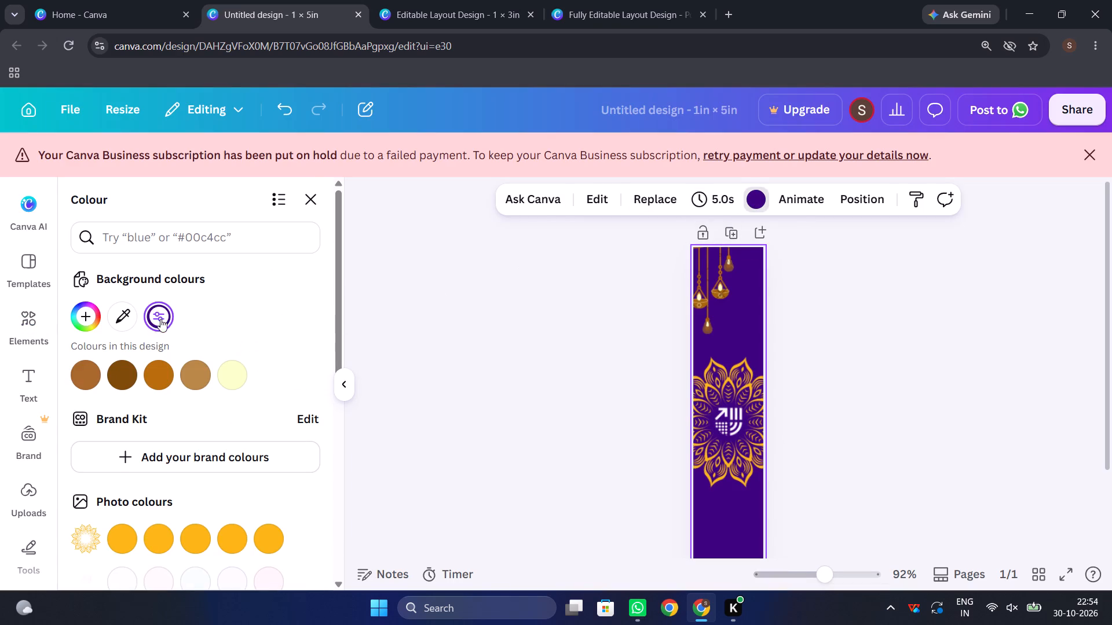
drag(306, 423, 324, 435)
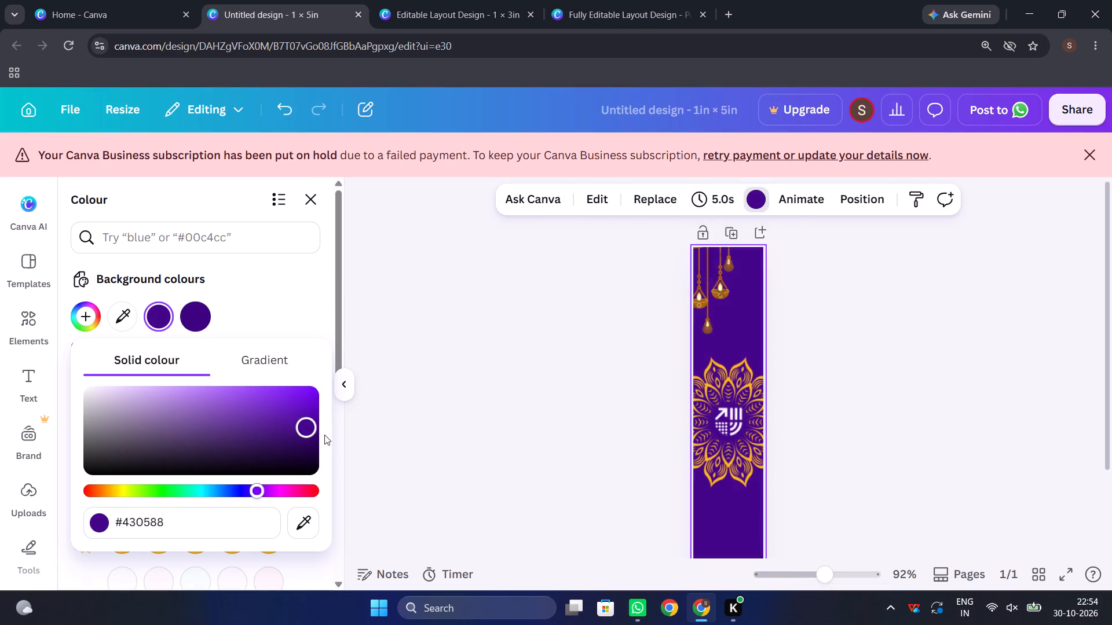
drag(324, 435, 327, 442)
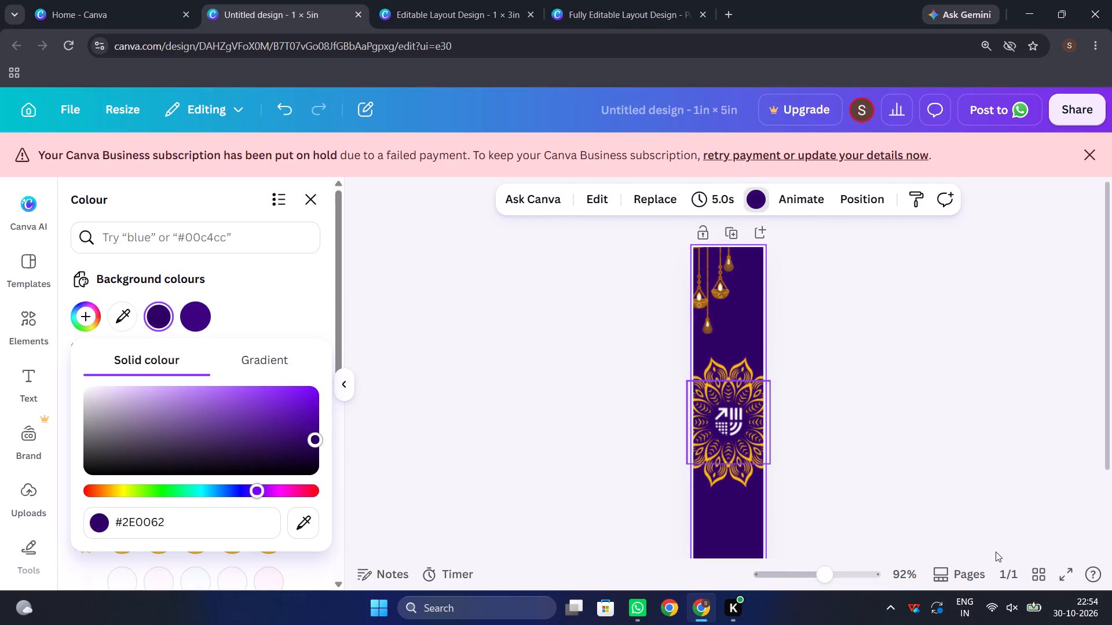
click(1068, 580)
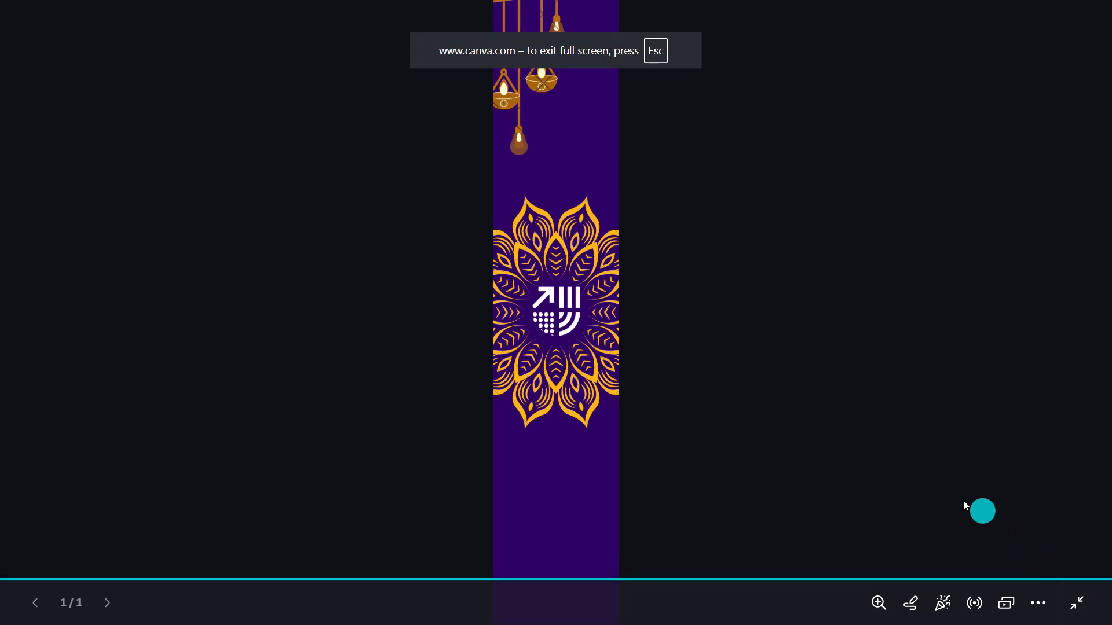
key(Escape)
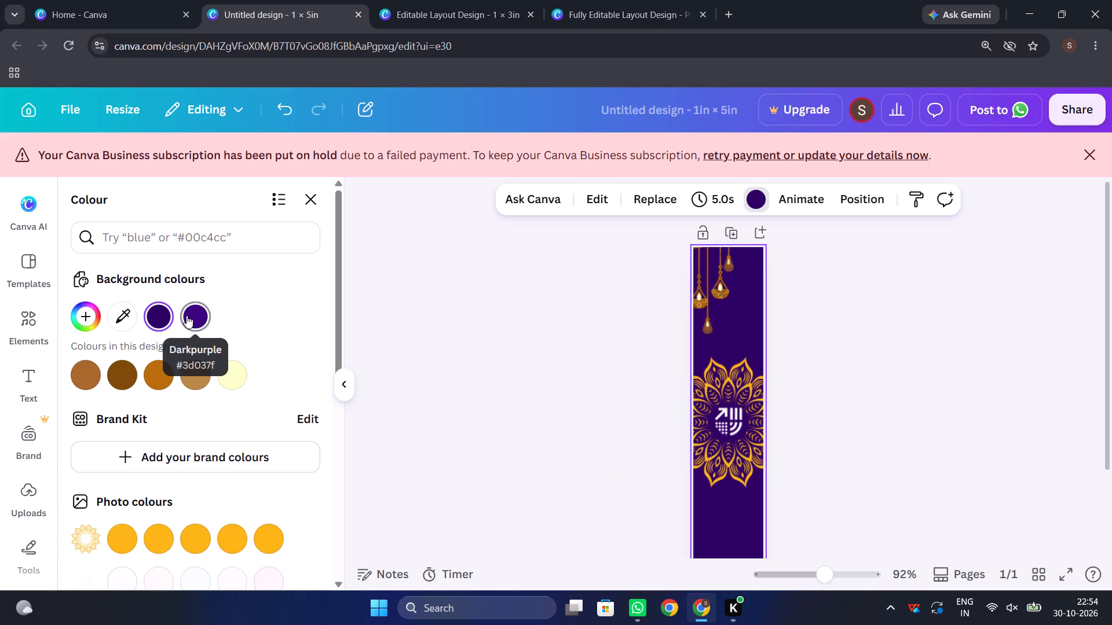
Fine-tune the pillar's background to a deep purple of about #310266 and preview it full screen.
click(153, 317)
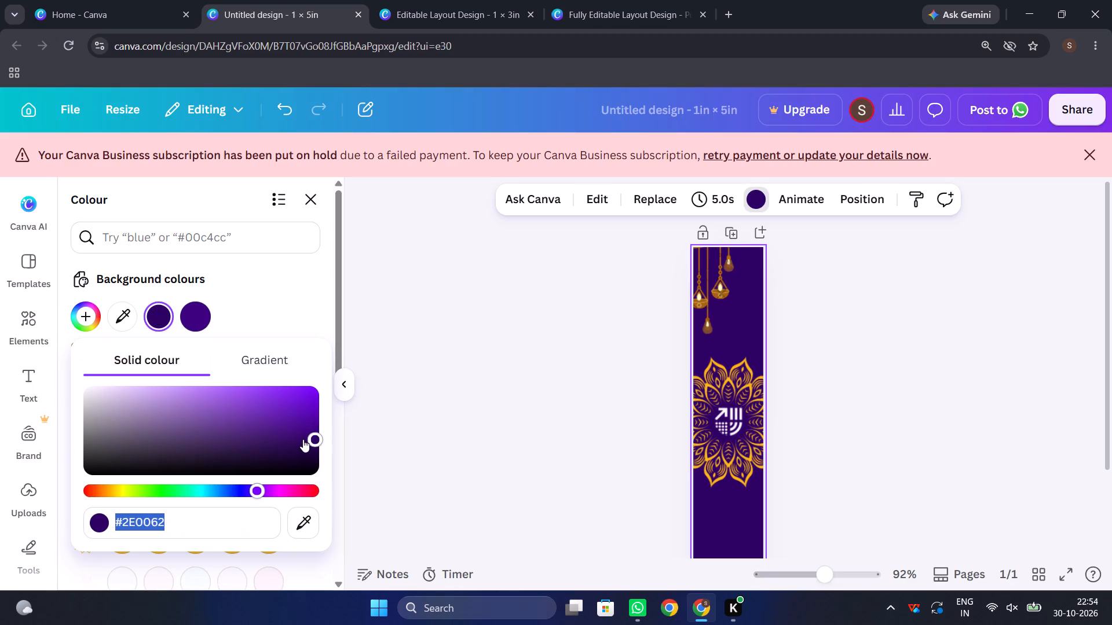
drag(311, 434, 315, 449)
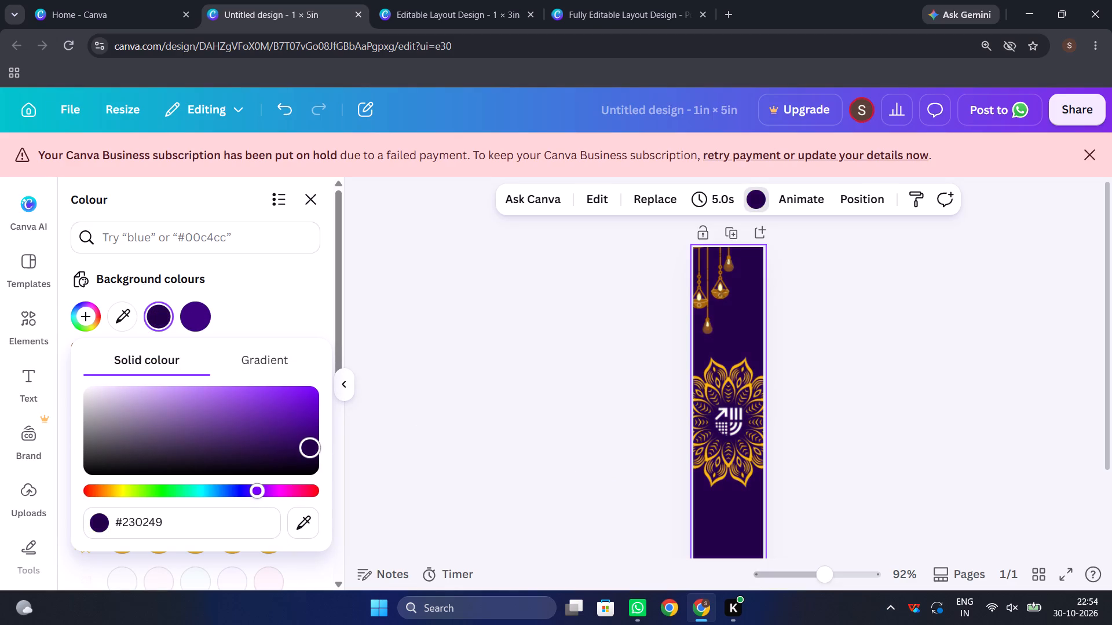
drag(315, 449, 315, 440)
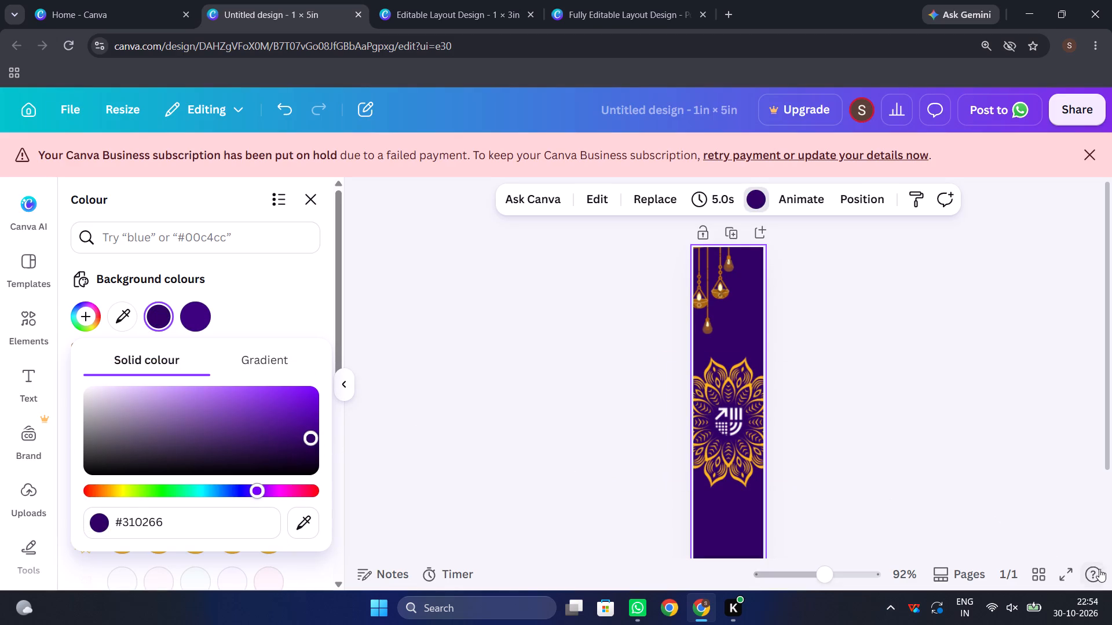
click(1074, 569)
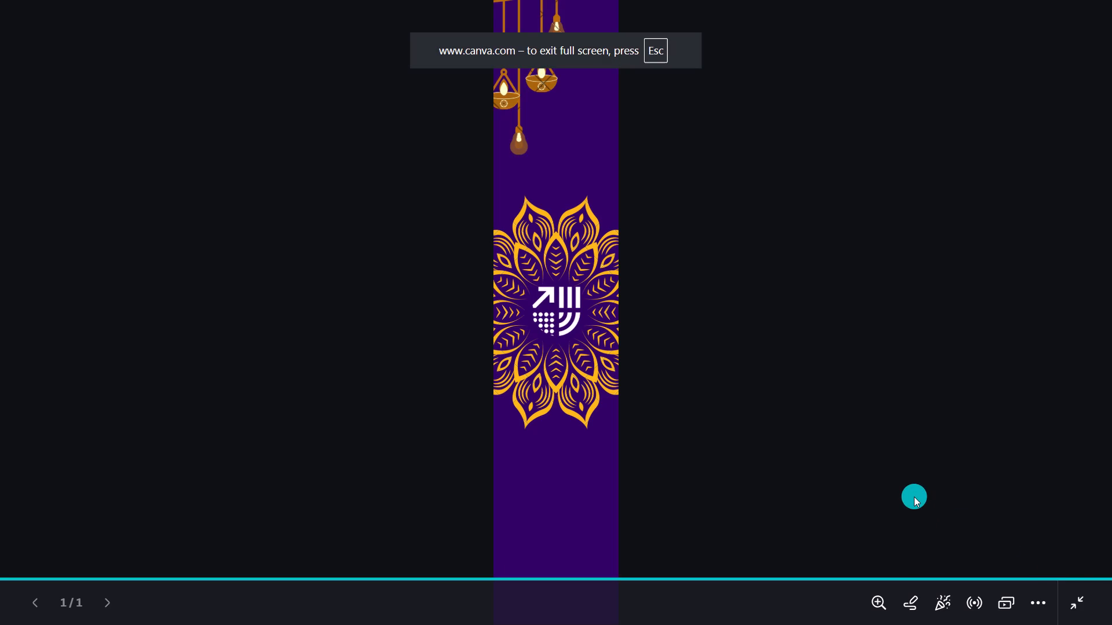
key(Escape)
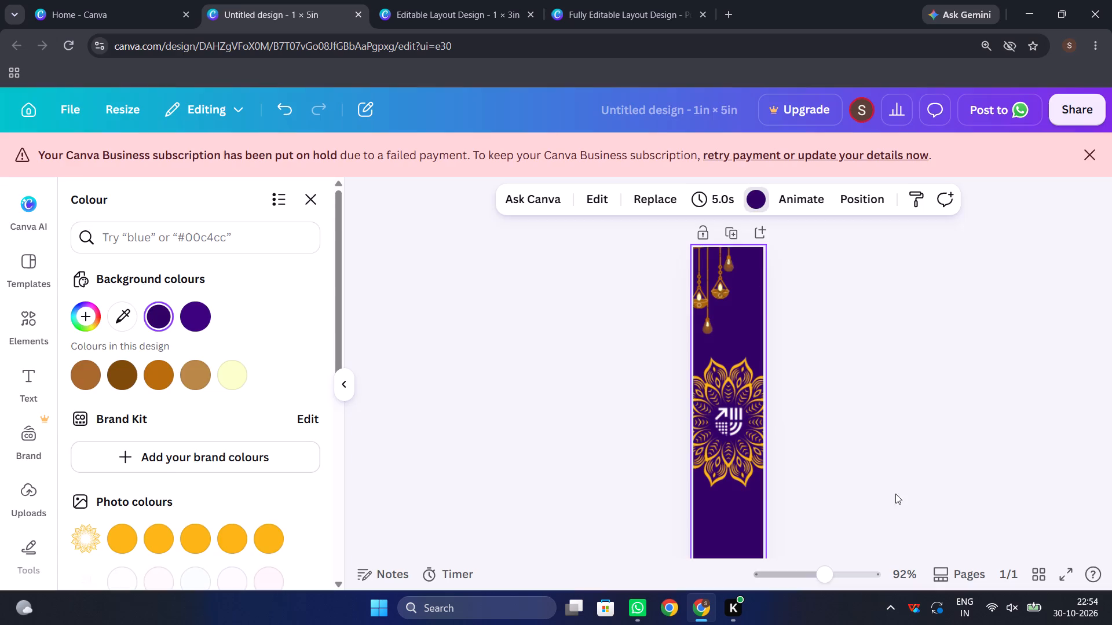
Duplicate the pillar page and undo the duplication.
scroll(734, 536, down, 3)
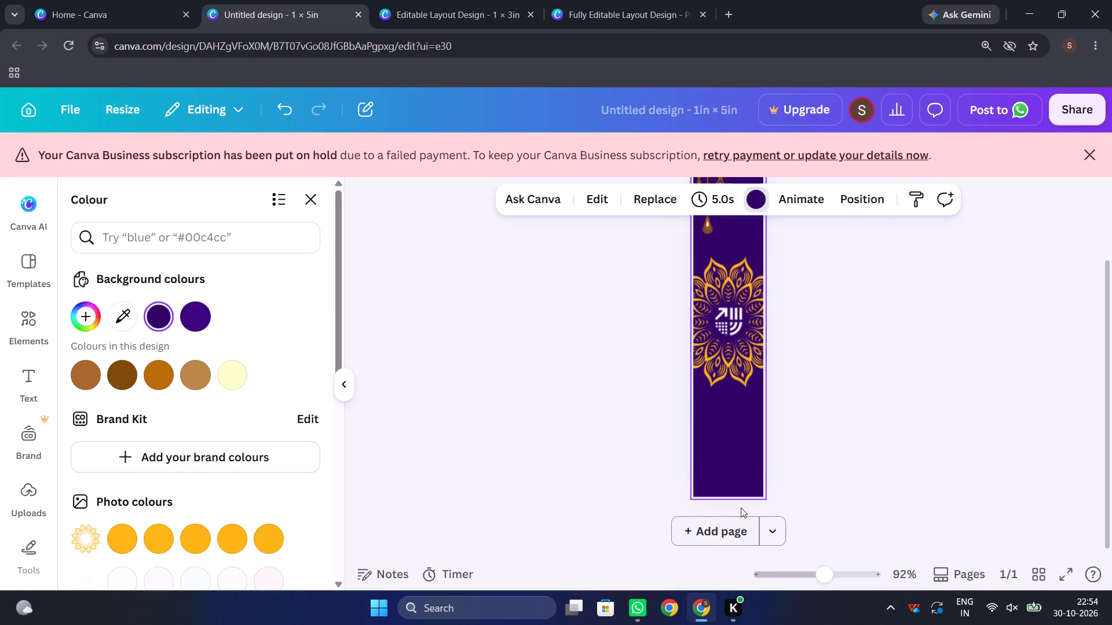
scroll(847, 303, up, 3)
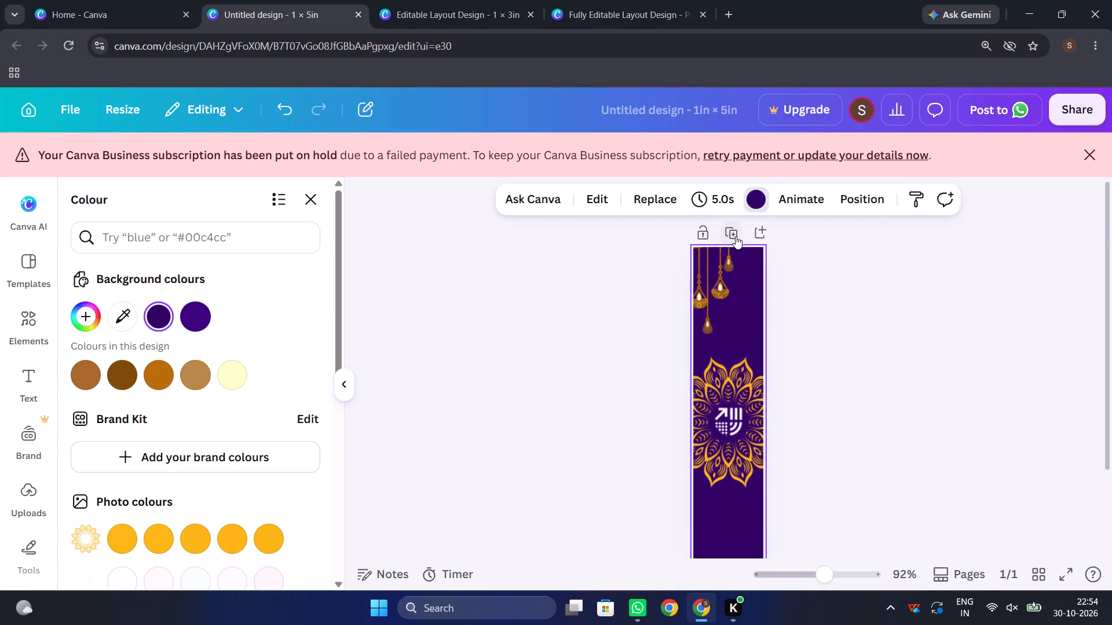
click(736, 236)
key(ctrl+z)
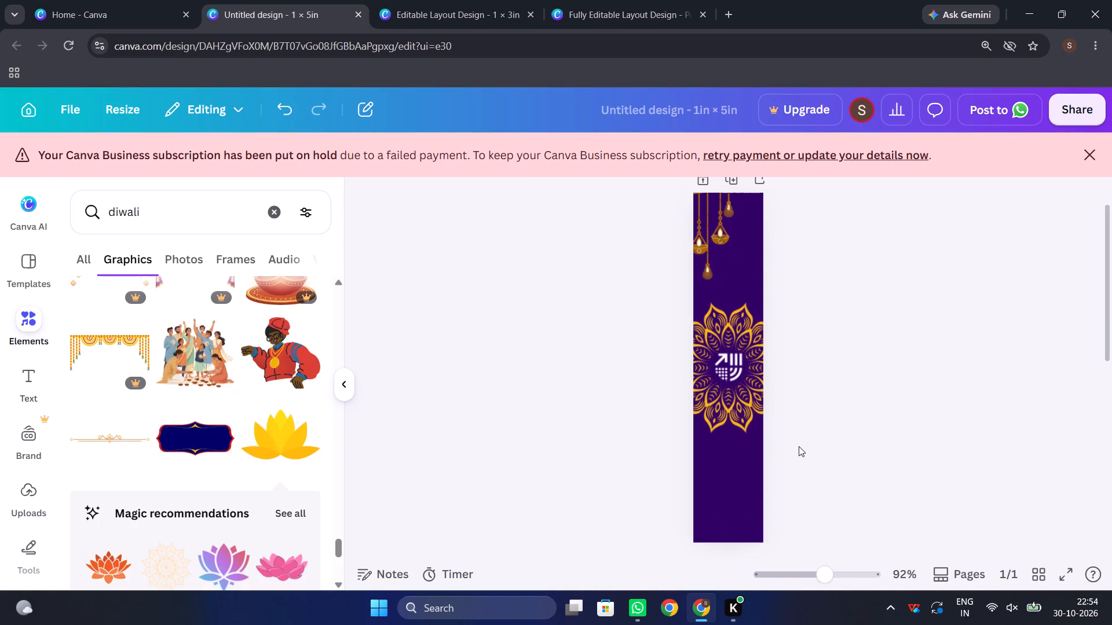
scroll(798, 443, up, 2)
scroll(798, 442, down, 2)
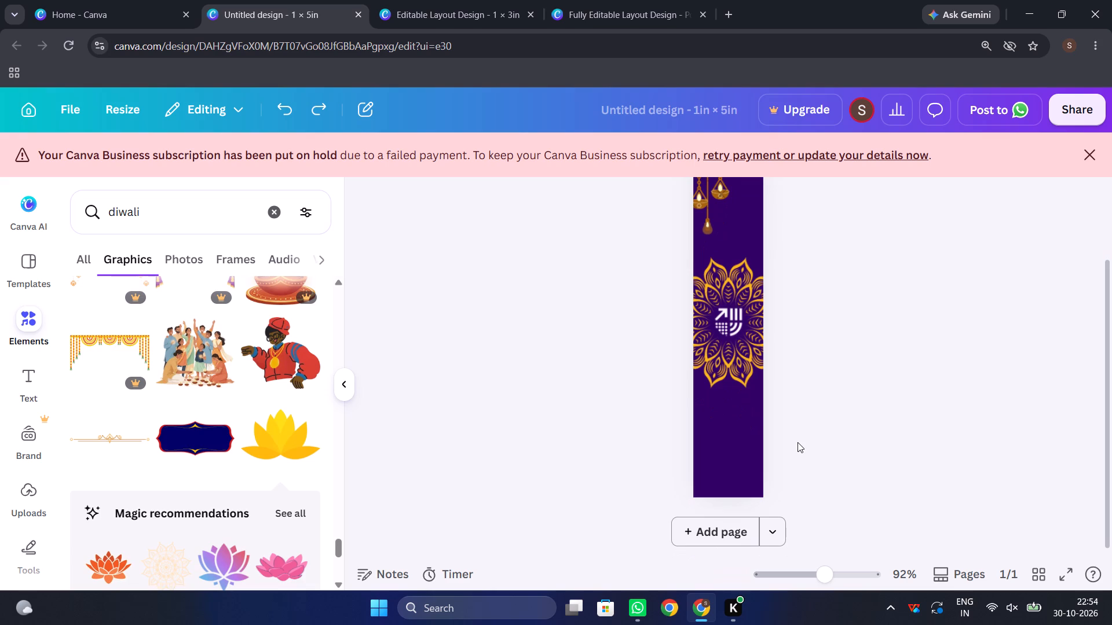
Duplicate the finished purple pillar page.
scroll(798, 442, up, 2)
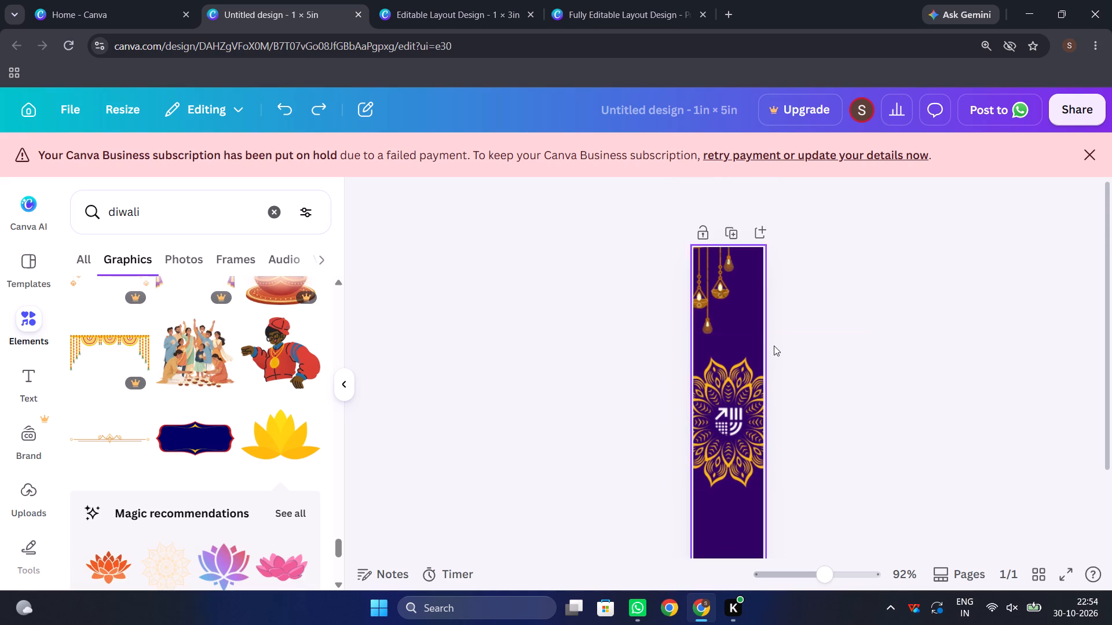
click(736, 230)
On page 2, flip the hanging lamps horizontally and place them at the pillar's upper right edge.
scroll(767, 338, down, 3)
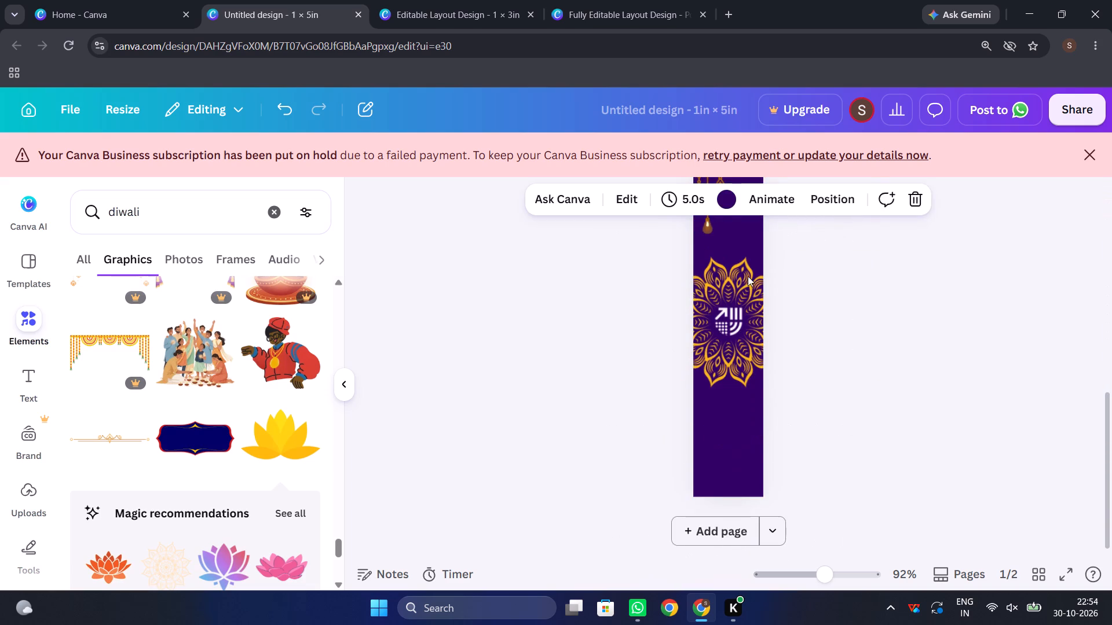
scroll(748, 275, up, 1)
drag(719, 241, 737, 249)
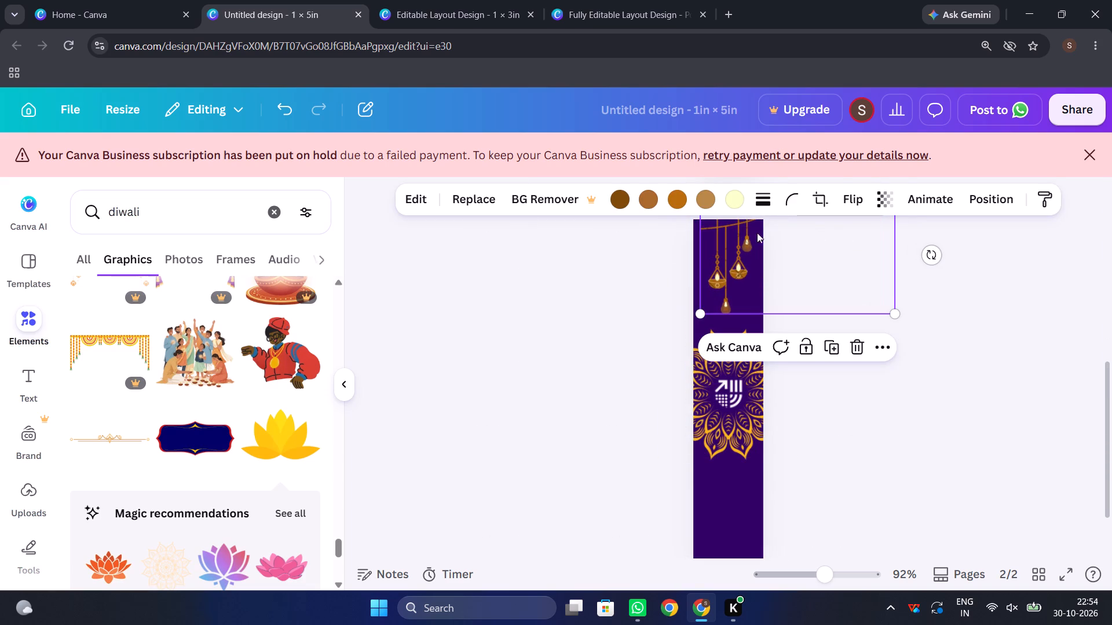
click(852, 201)
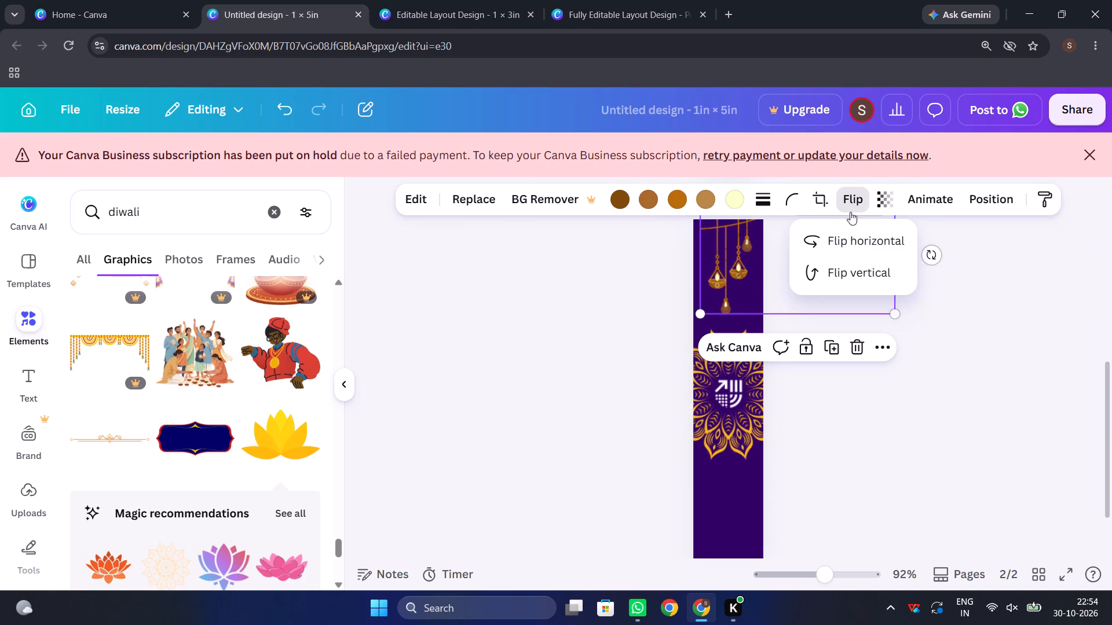
click(839, 244)
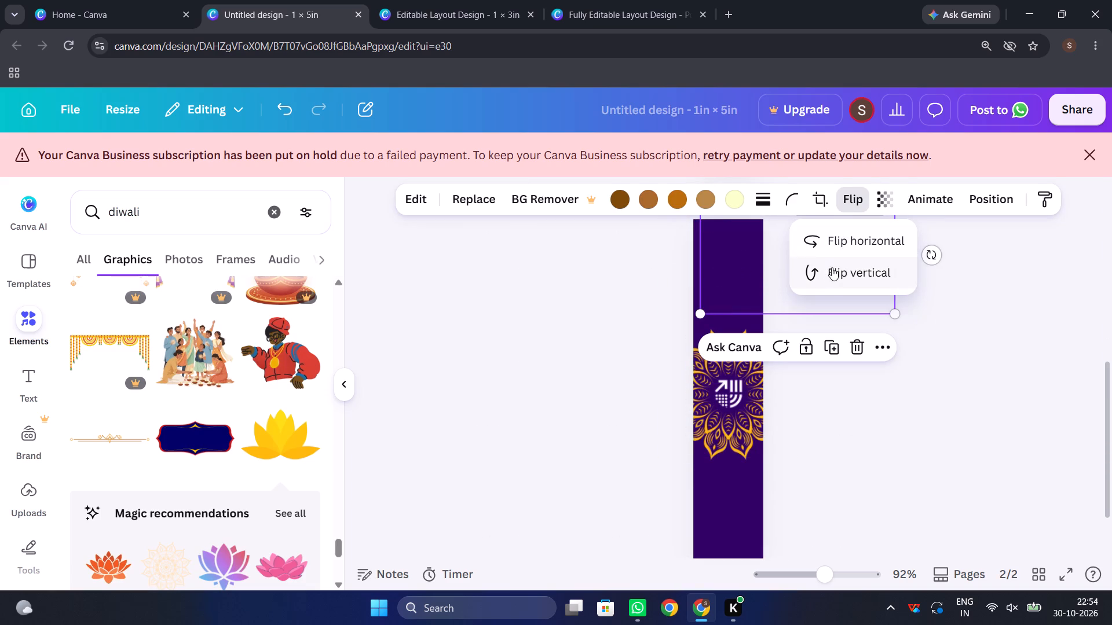
drag(765, 261, 676, 289)
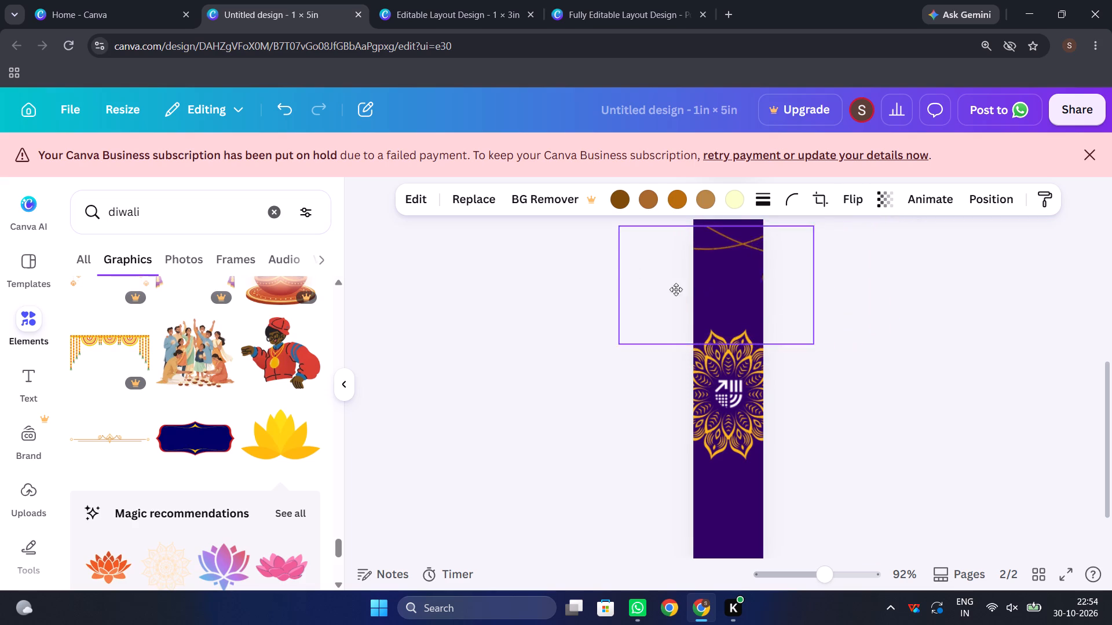
drag(676, 289, 643, 250)
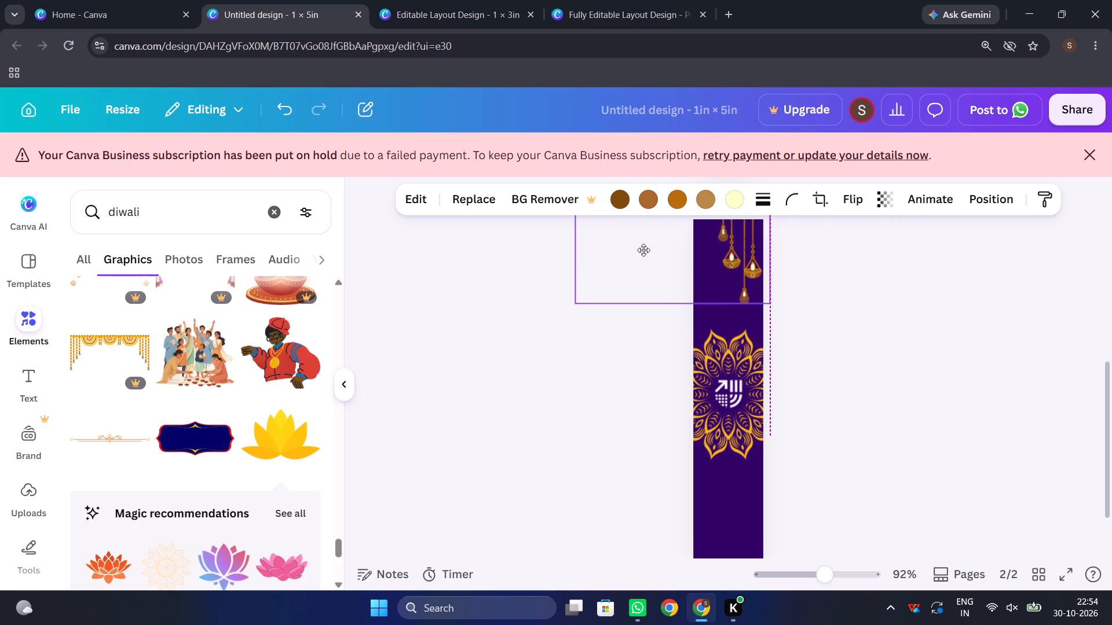
drag(643, 250, 645, 249)
drag(739, 293, 752, 297)
click(846, 326)
Shift page 2's hanging lamps slightly left so both large lamps fit fully inside the pillar, checking against page 1.
scroll(846, 326, up, 4)
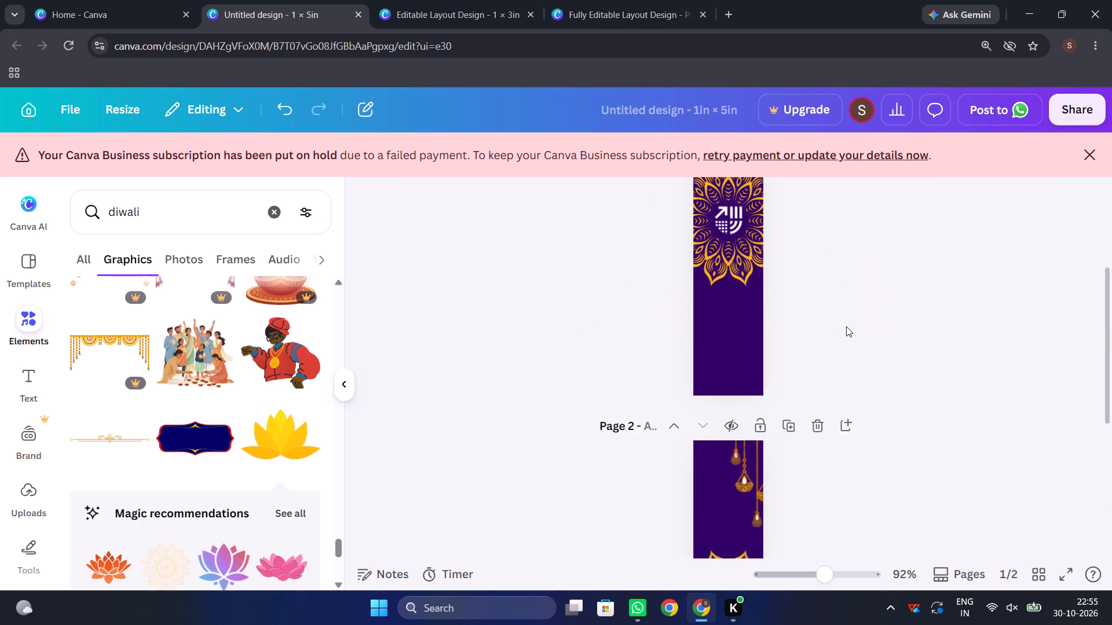
scroll(846, 326, up, 1)
scroll(846, 326, down, 4)
scroll(770, 328, up, 3)
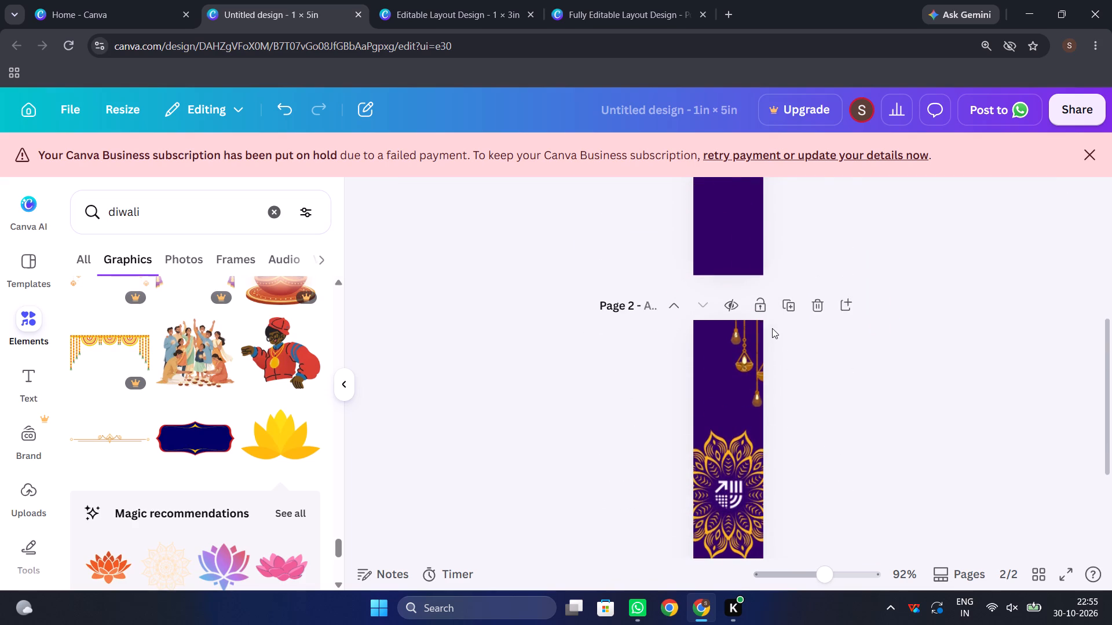
scroll(772, 328, up, 1)
scroll(773, 335, down, 3)
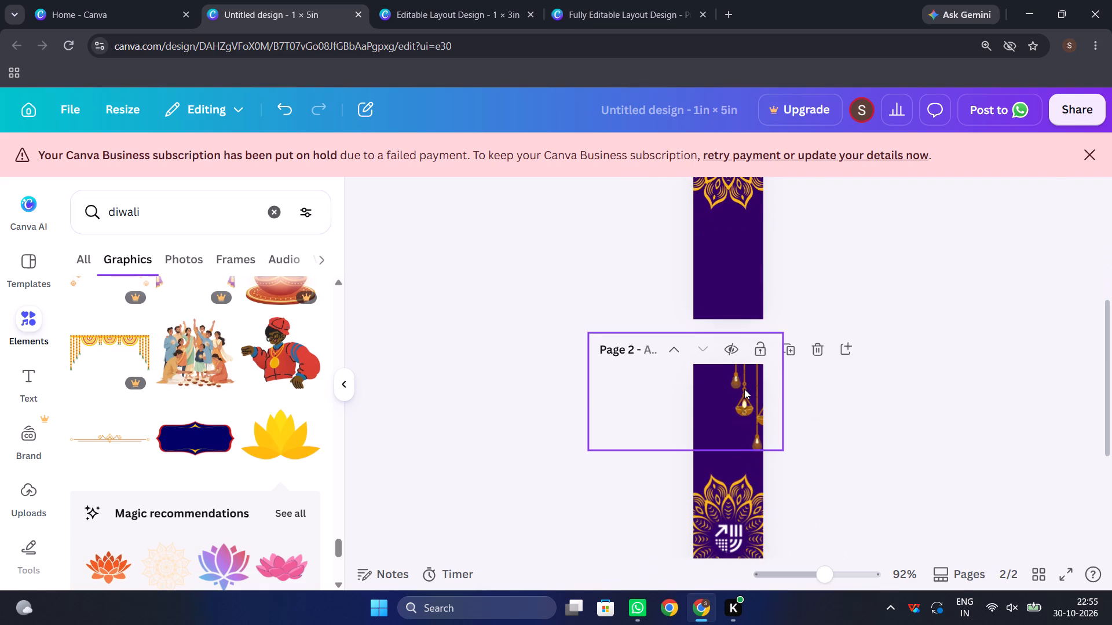
drag(745, 389, 728, 391)
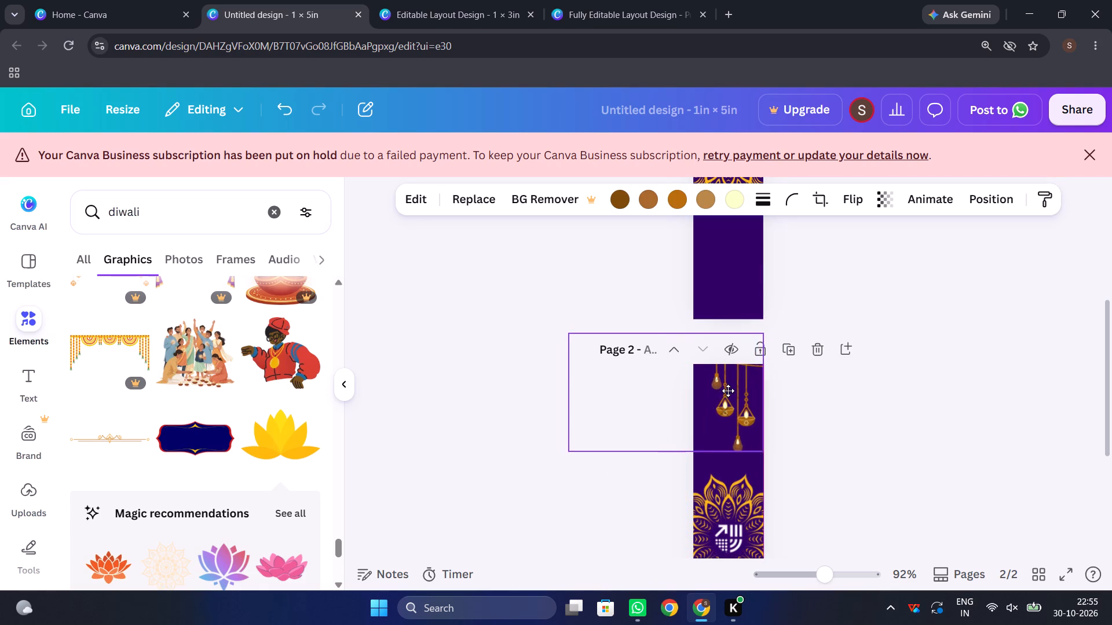
drag(728, 391, 736, 391)
click(876, 405)
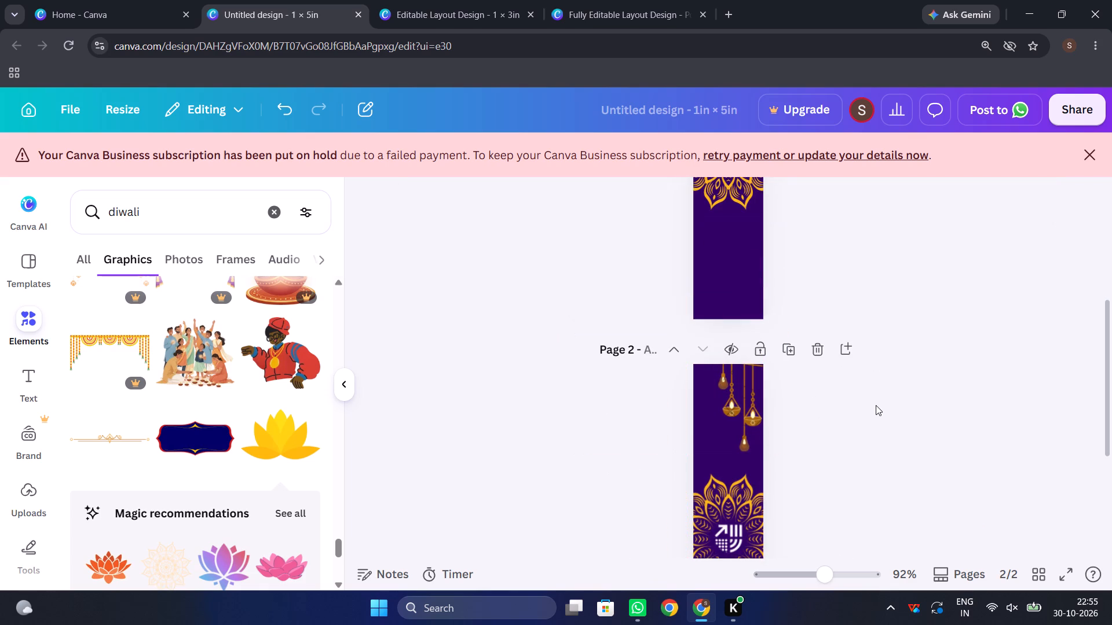
Nudge page 2's hanging lamps slightly right and up toward the pillar's edge, comparing them with page 1.
scroll(876, 405, up, 3)
scroll(876, 405, down, 2)
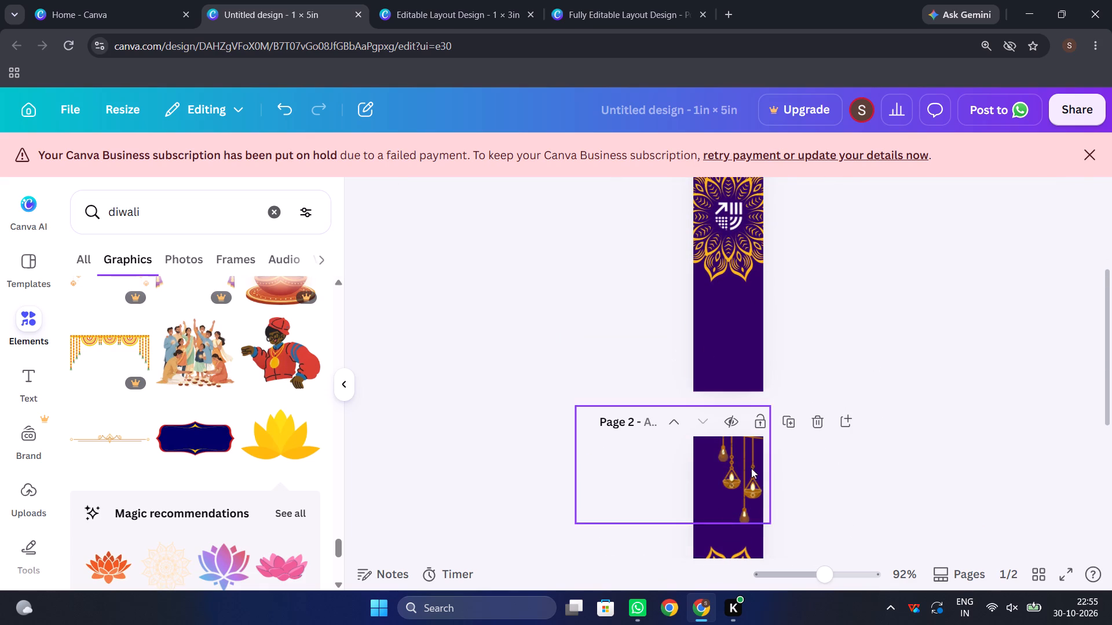
click(745, 469)
click(824, 468)
scroll(824, 468, down, 2)
scroll(824, 468, up, 3)
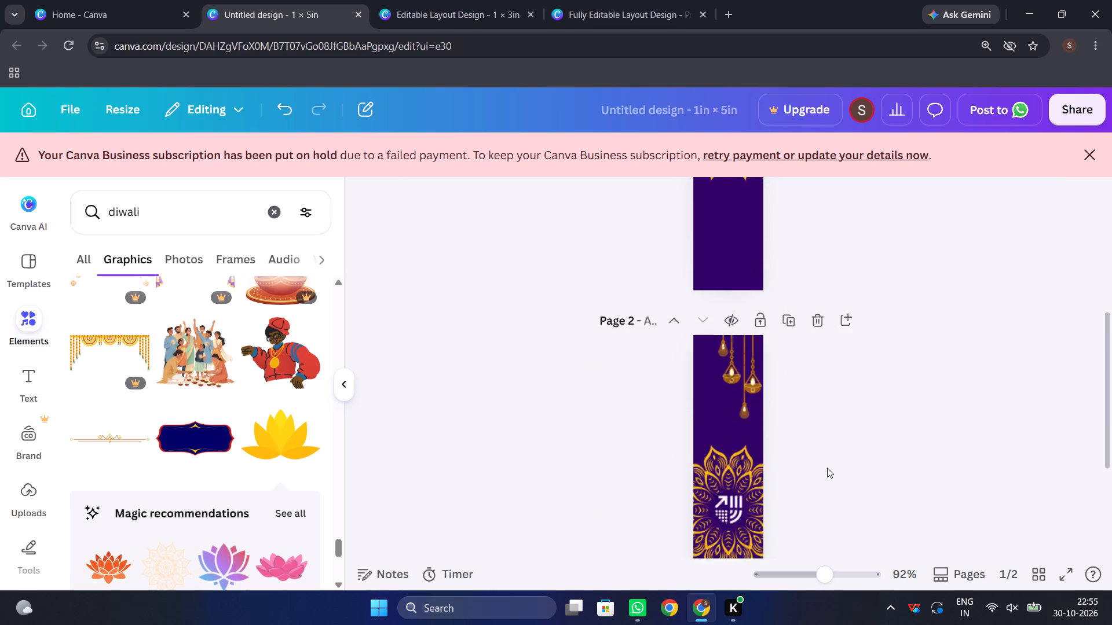
scroll(827, 468, up, 1)
scroll(827, 468, down, 2)
drag(758, 486, 764, 489)
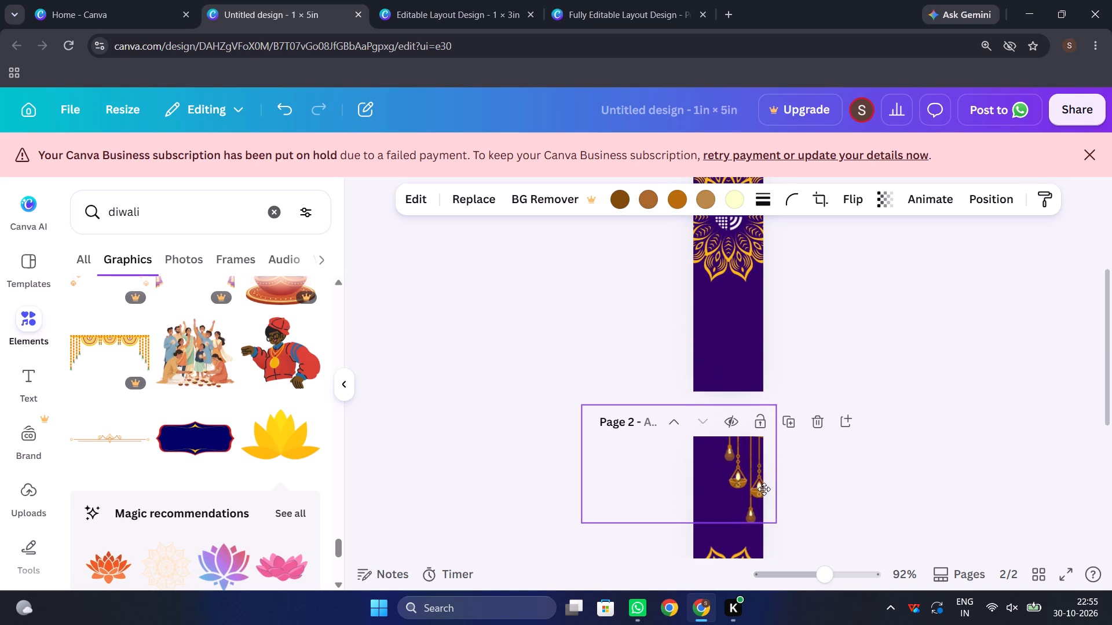
drag(764, 489, 759, 486)
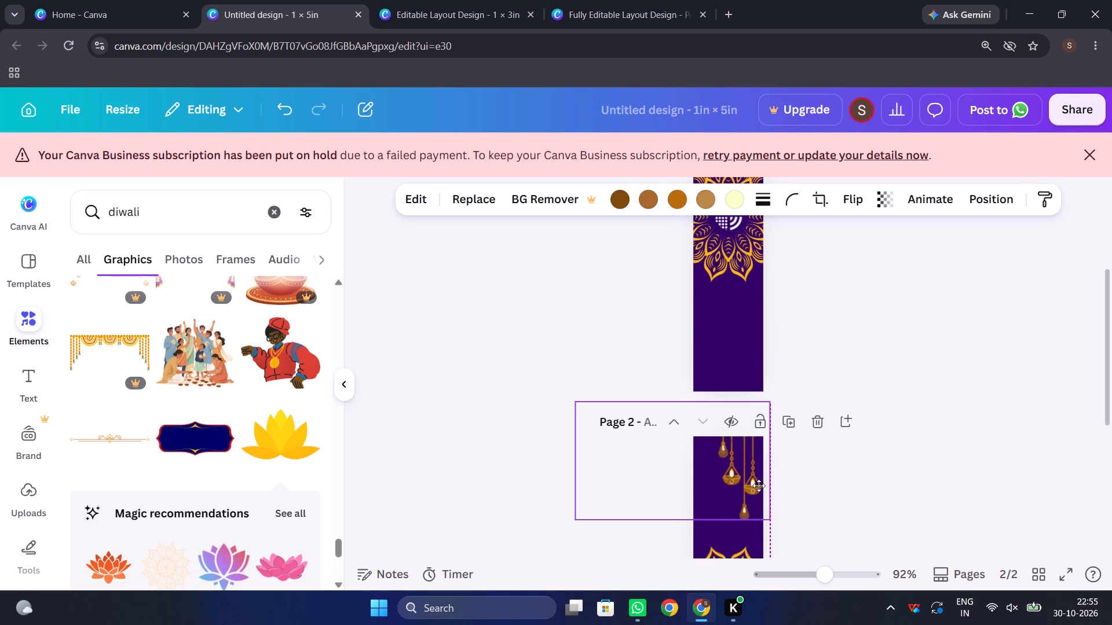
drag(759, 486, 765, 484)
click(841, 497)
Fine-tune page 2's hanging lamps at a closer zoom so they mirror the placement of page 1's lamps.
scroll(840, 497, up, 2)
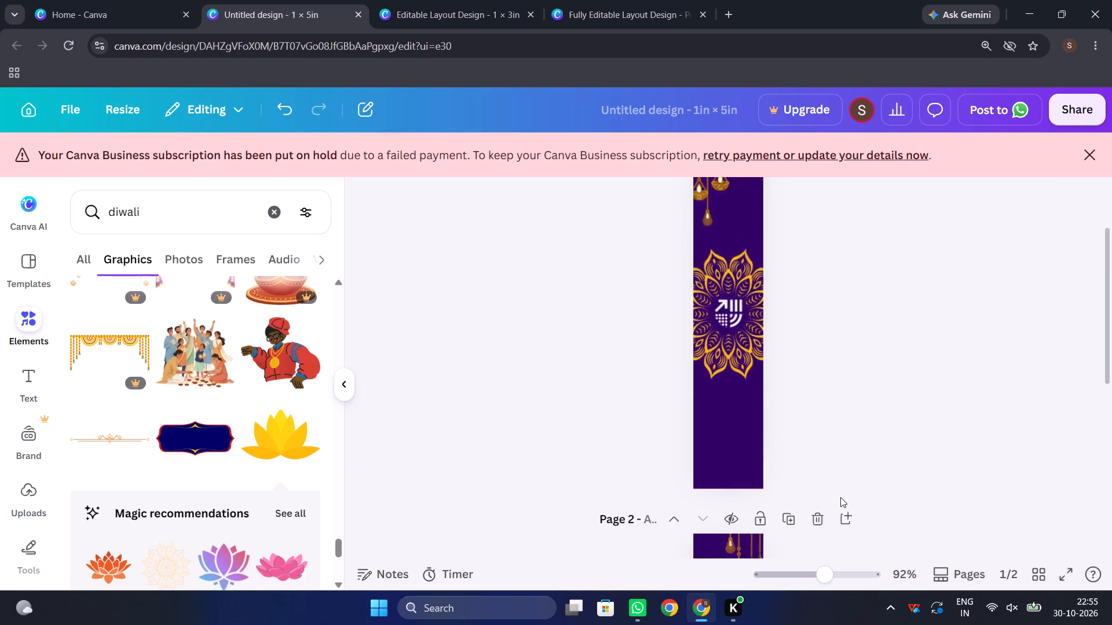
scroll(840, 497, up, 1)
scroll(840, 497, down, 4)
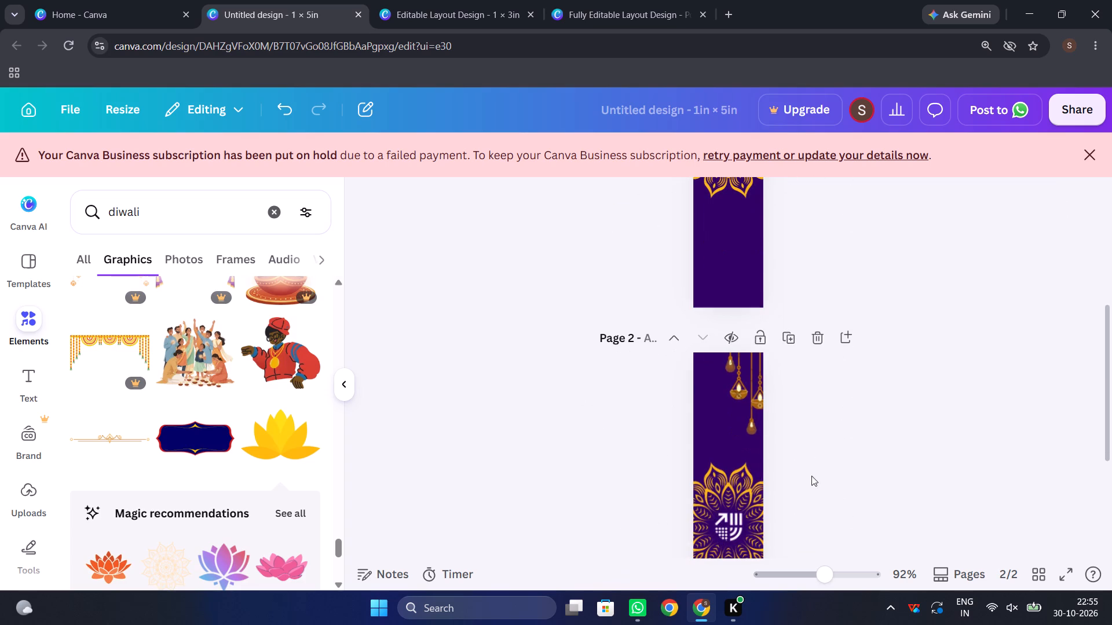
ctrl+scroll(763, 401, up, 3)
drag(763, 401, 754, 401)
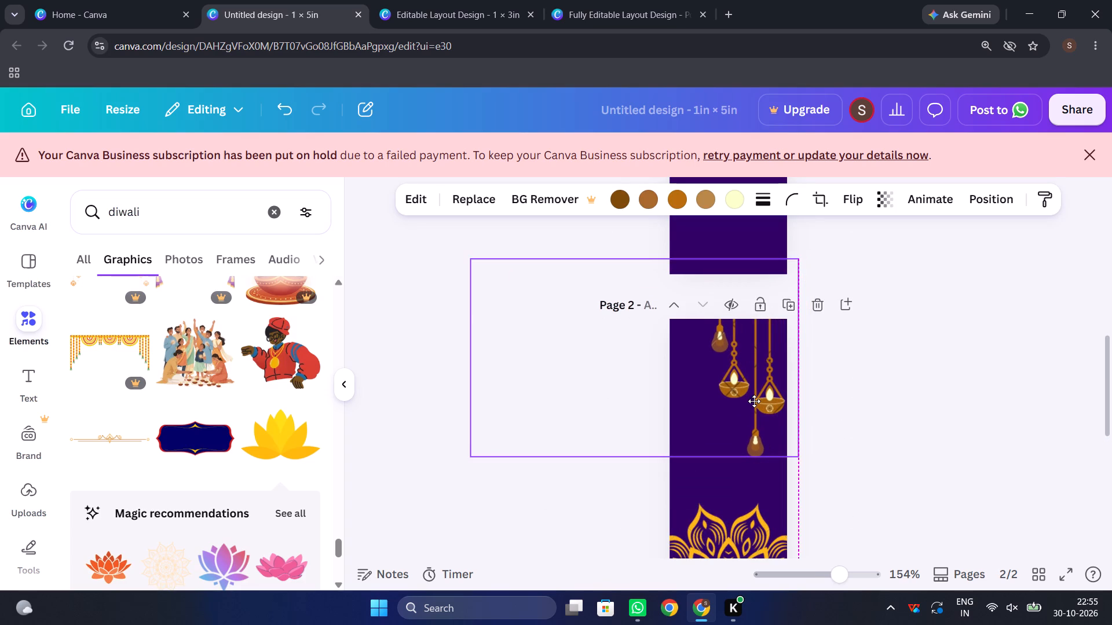
drag(754, 401, 758, 396)
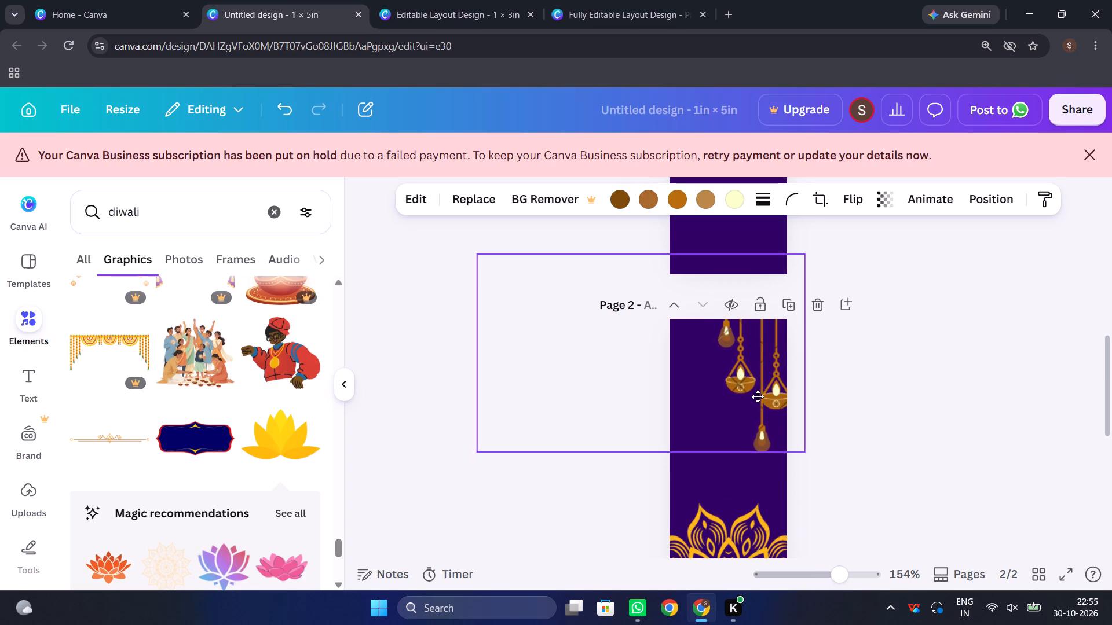
drag(758, 396, 755, 398)
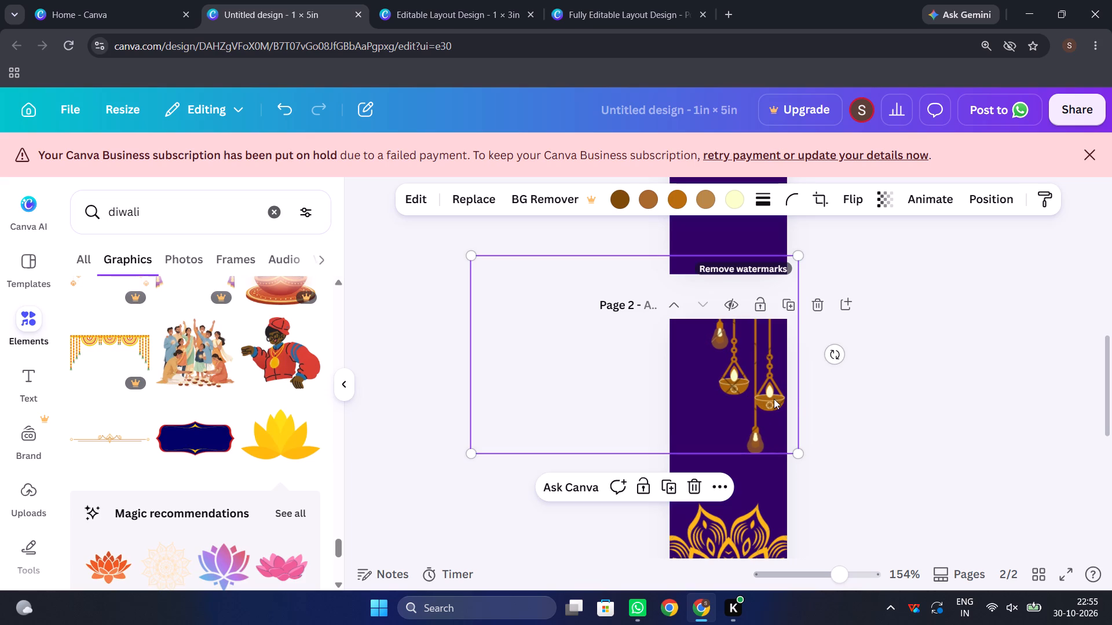
click(824, 398)
scroll(932, 434, up, 9)
scroll(933, 434, down, 8)
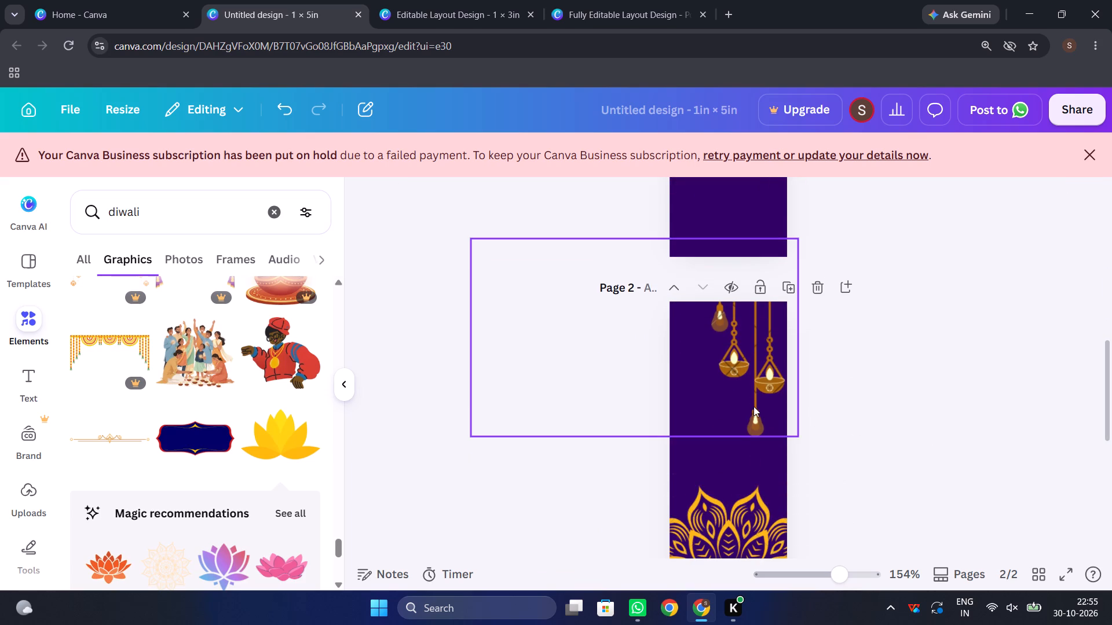
drag(753, 406, 759, 404)
click(954, 420)
Compare the two pillar pages for matching lamp placement and overall layout at different zoom levels.
ctrl+scroll(955, 420, down, 4)
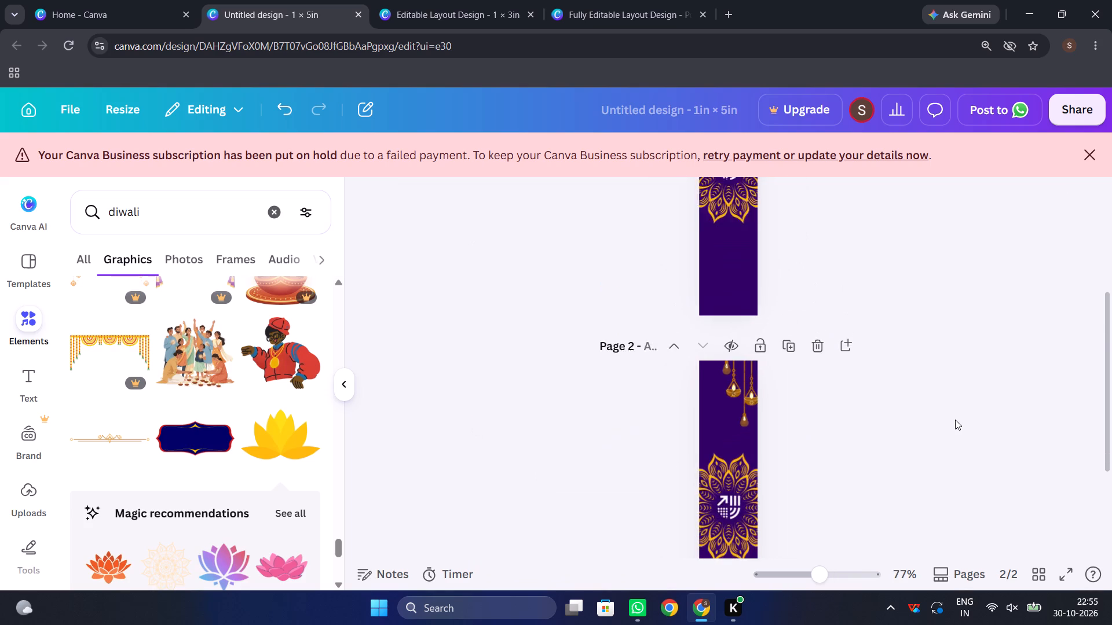
ctrl+scroll(955, 420, down, 1)
scroll(955, 420, down, 3)
scroll(955, 420, up, 6)
ctrl+scroll(955, 420, down, 4)
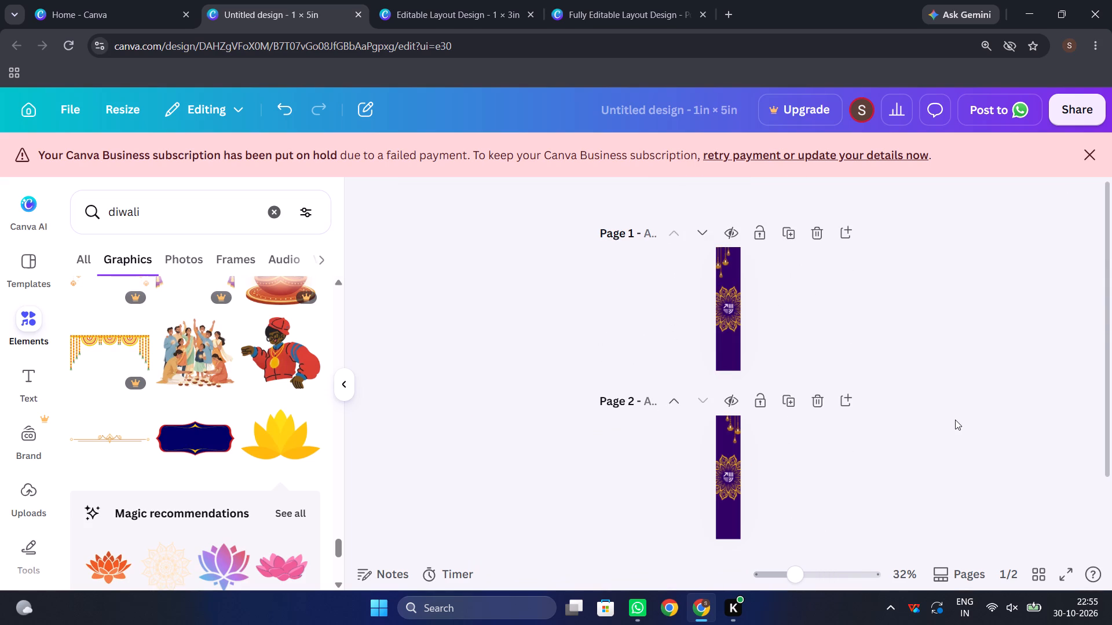
ctrl+scroll(955, 420, up, 5)
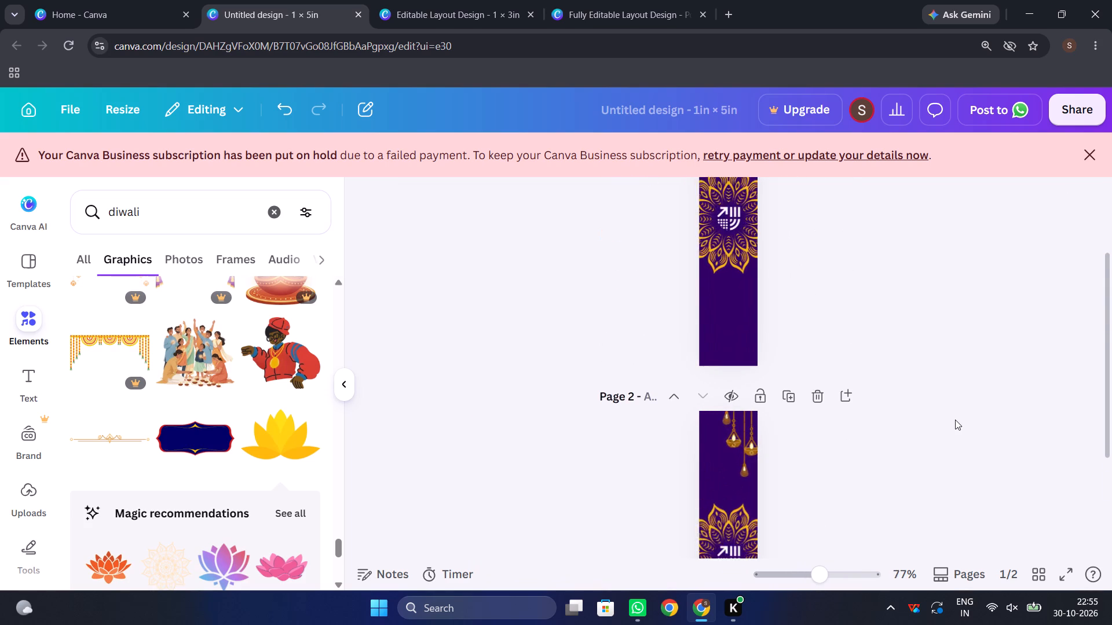
ctrl+scroll(955, 420, up, 1)
scroll(955, 420, up, 3)
scroll(955, 420, down, 6)
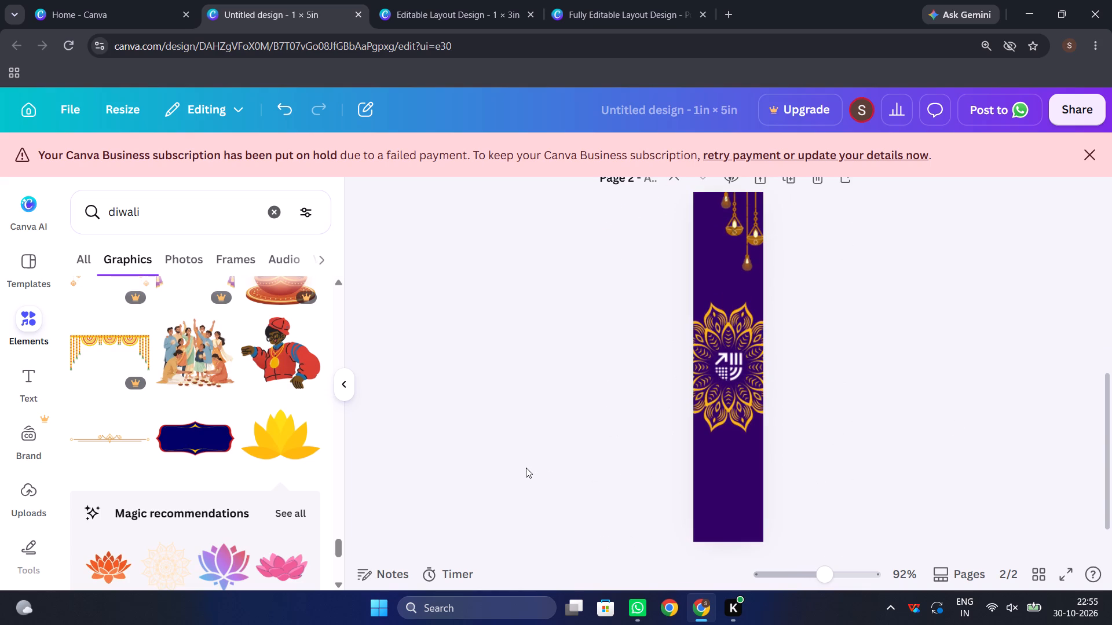
scroll(526, 468, up, 2)
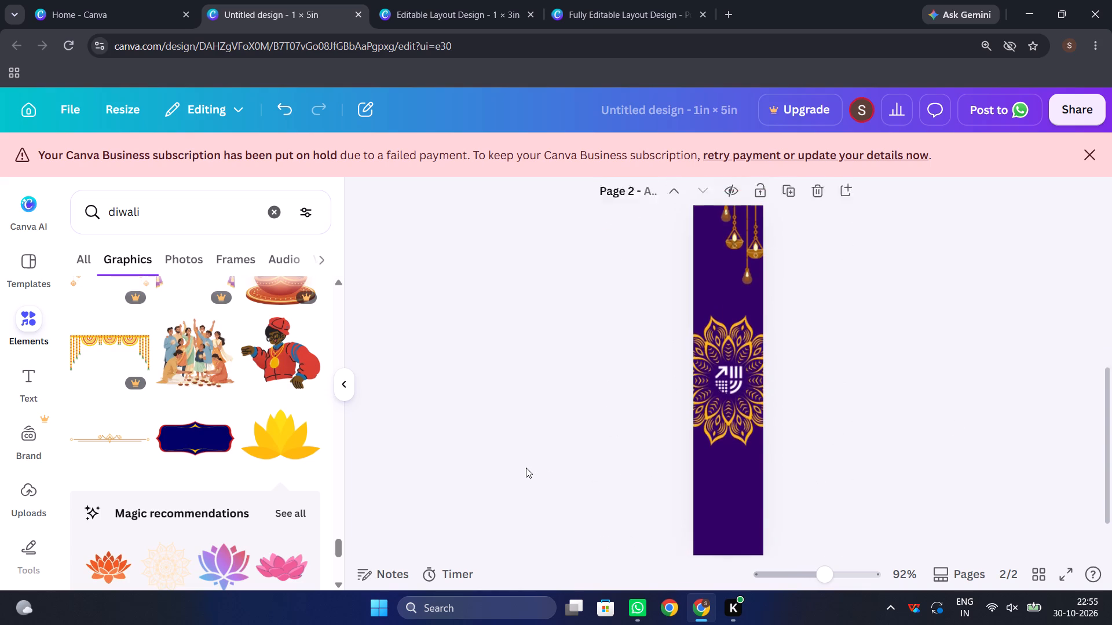
scroll(526, 468, up, 5)
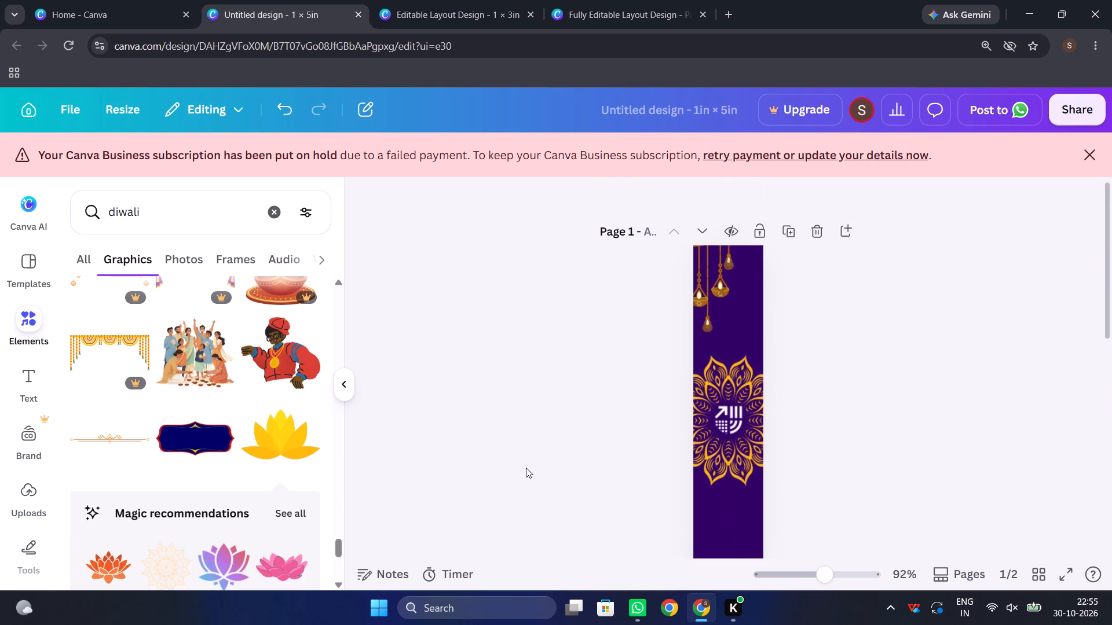
scroll(526, 468, down, 3)
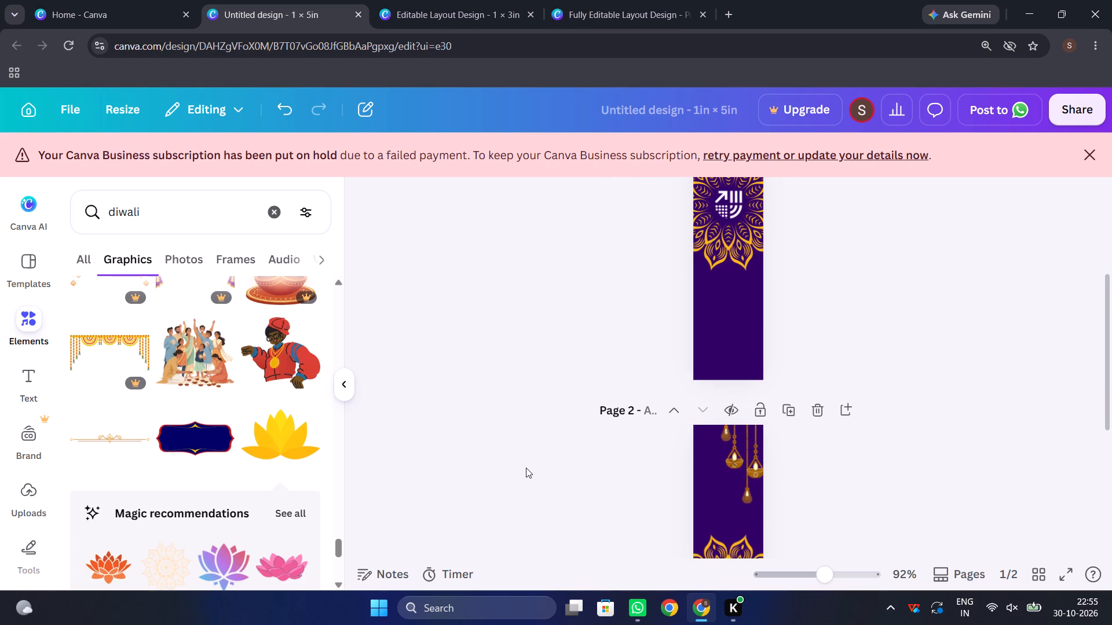
scroll(526, 468, up, 1)
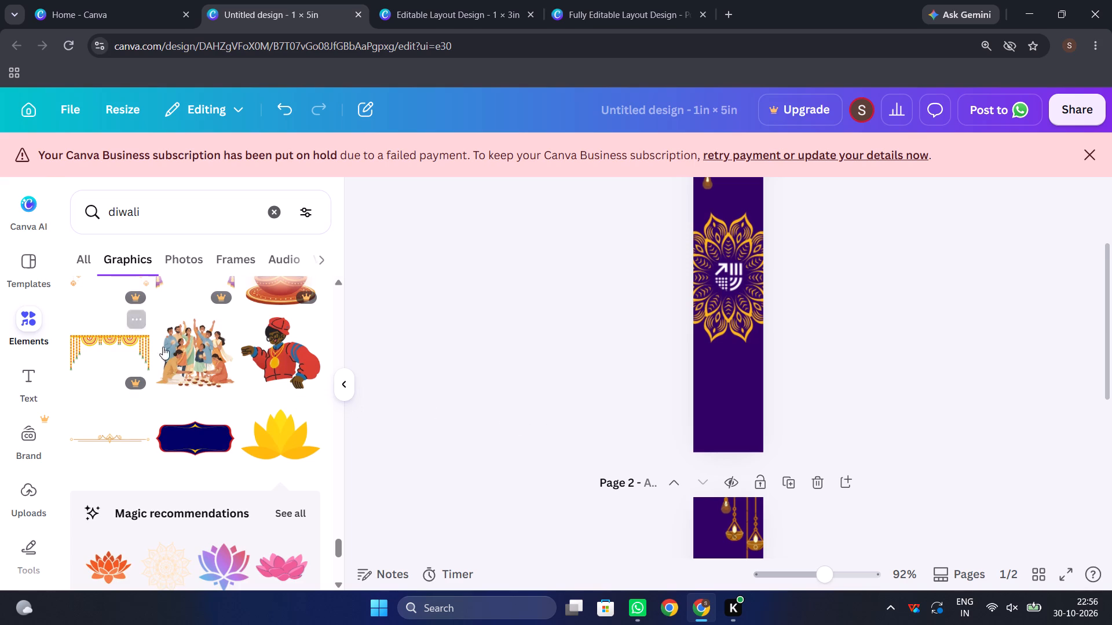
Switch to the 1 × 3 in burgundy floral design, move the pale flower sprig slightly toward the centre and copy it.
click(409, 0)
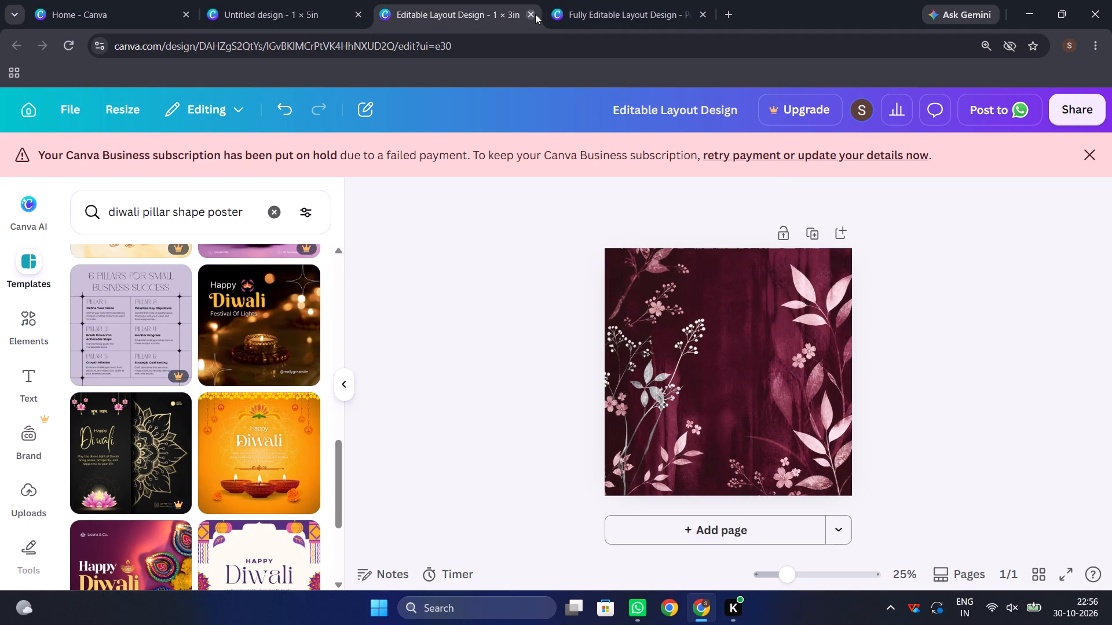
drag(652, 403, 745, 508)
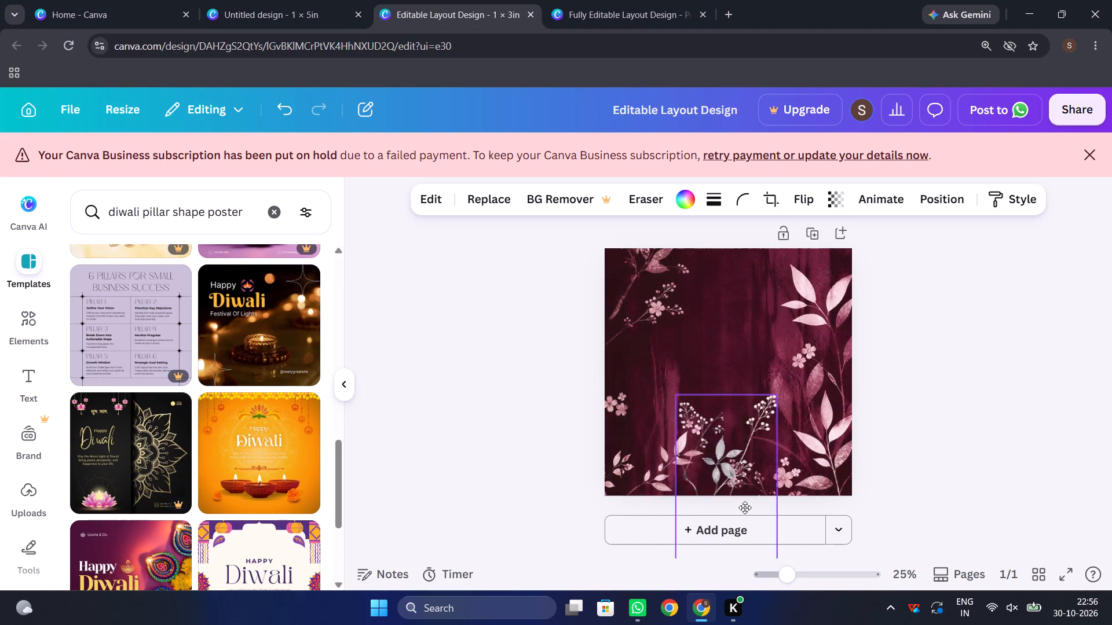
drag(745, 508, 258, 0)
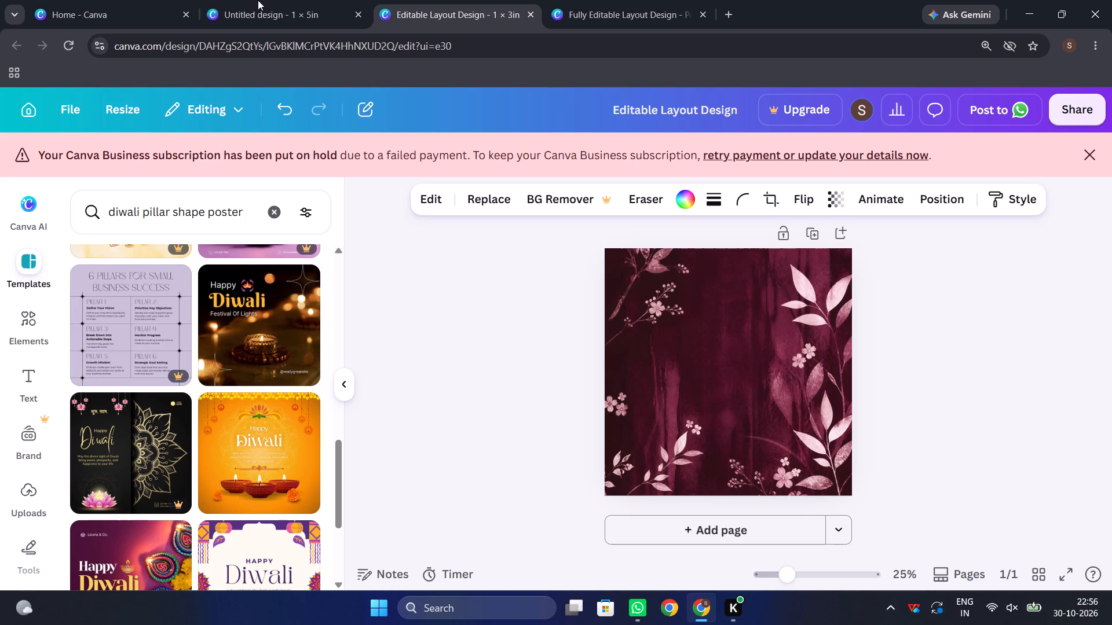
drag(258, 0, 693, 360)
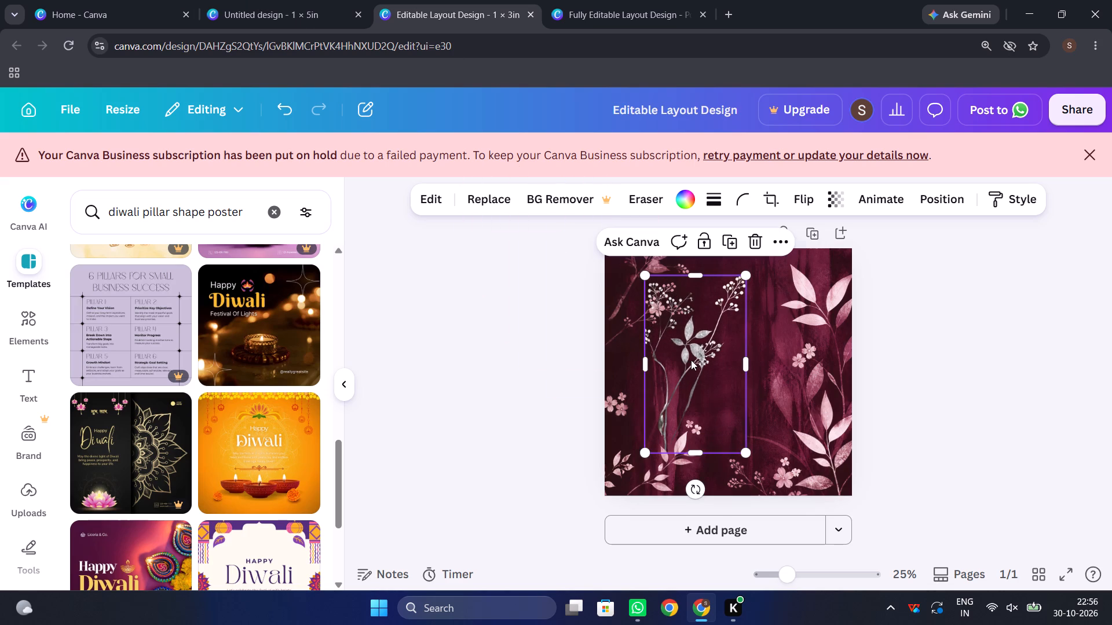
key(ctrl+c)
click(506, 391)
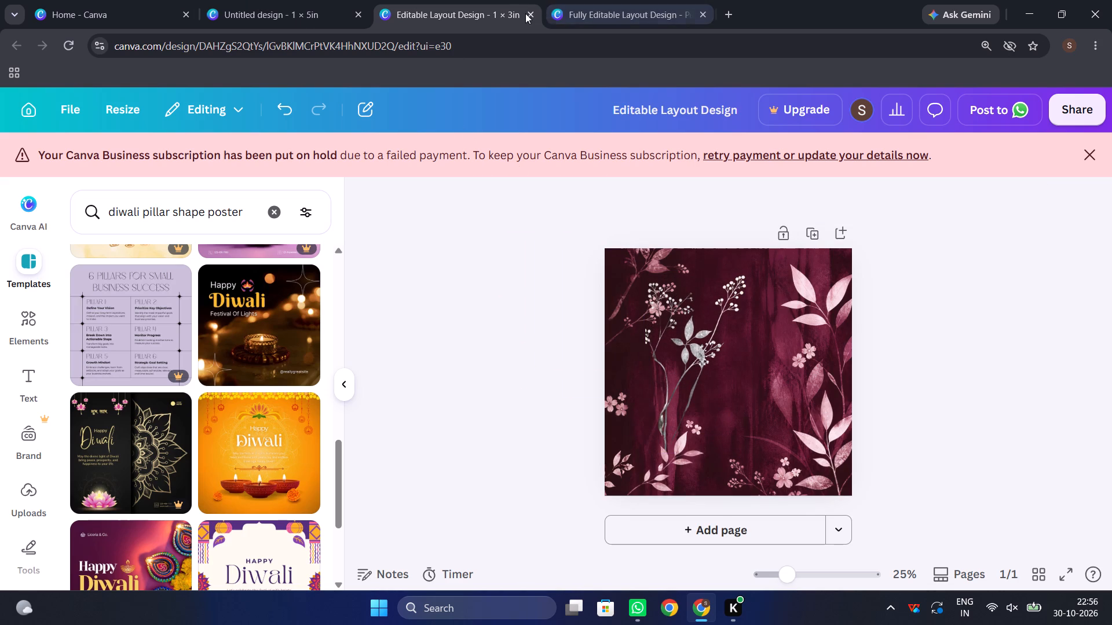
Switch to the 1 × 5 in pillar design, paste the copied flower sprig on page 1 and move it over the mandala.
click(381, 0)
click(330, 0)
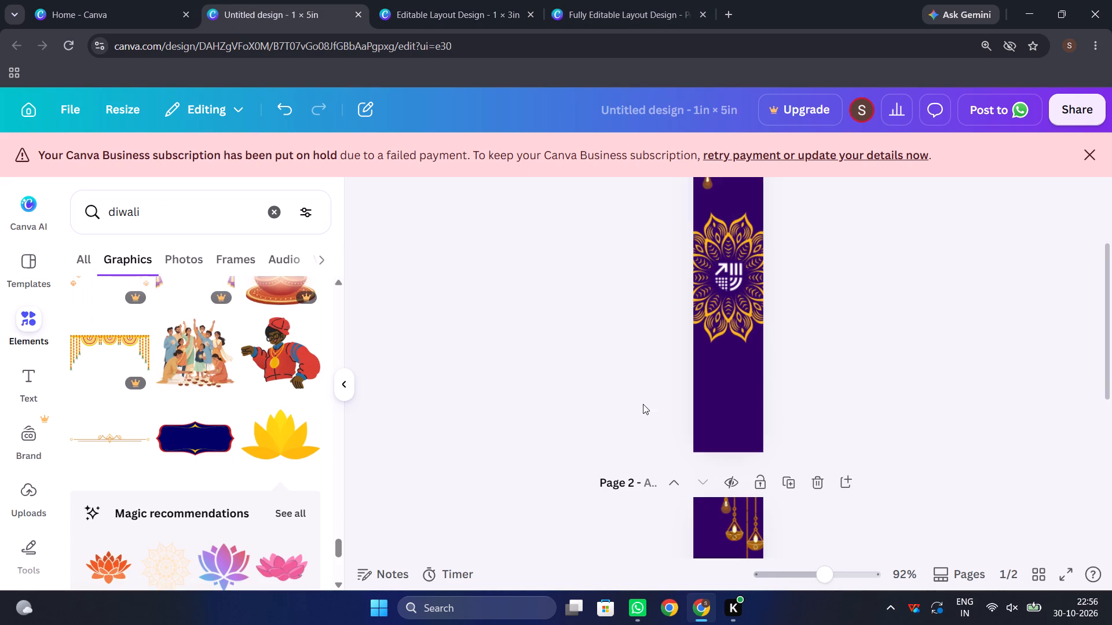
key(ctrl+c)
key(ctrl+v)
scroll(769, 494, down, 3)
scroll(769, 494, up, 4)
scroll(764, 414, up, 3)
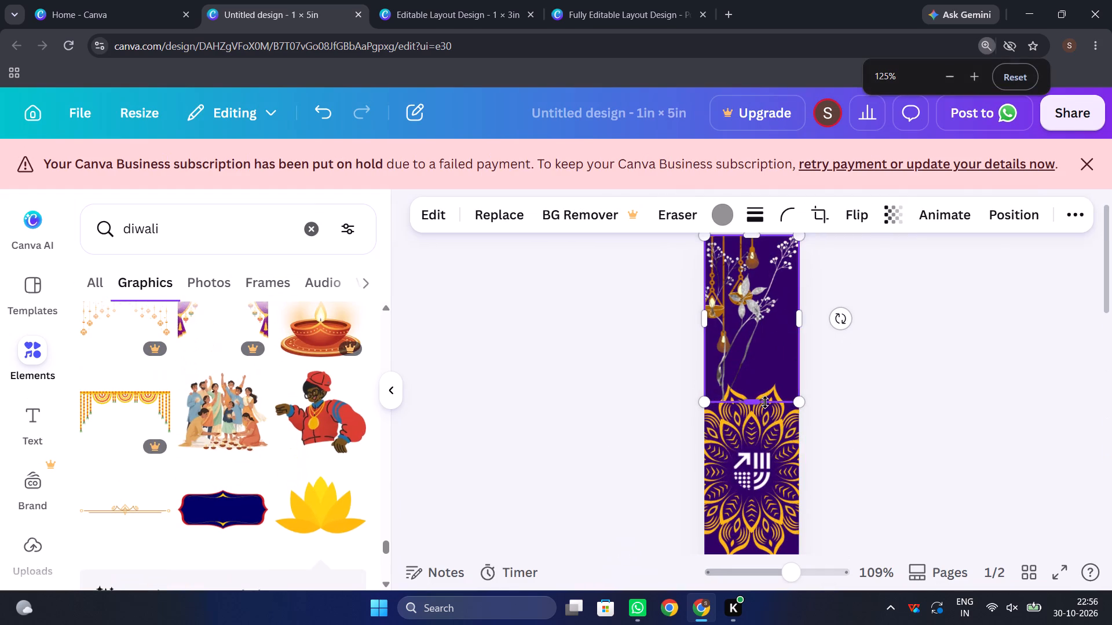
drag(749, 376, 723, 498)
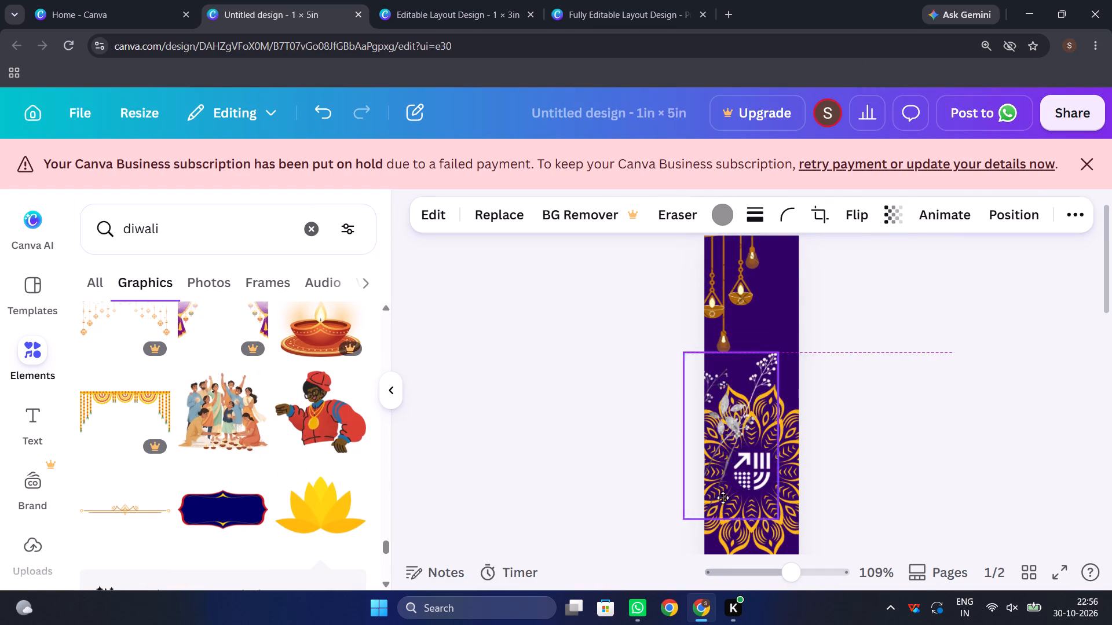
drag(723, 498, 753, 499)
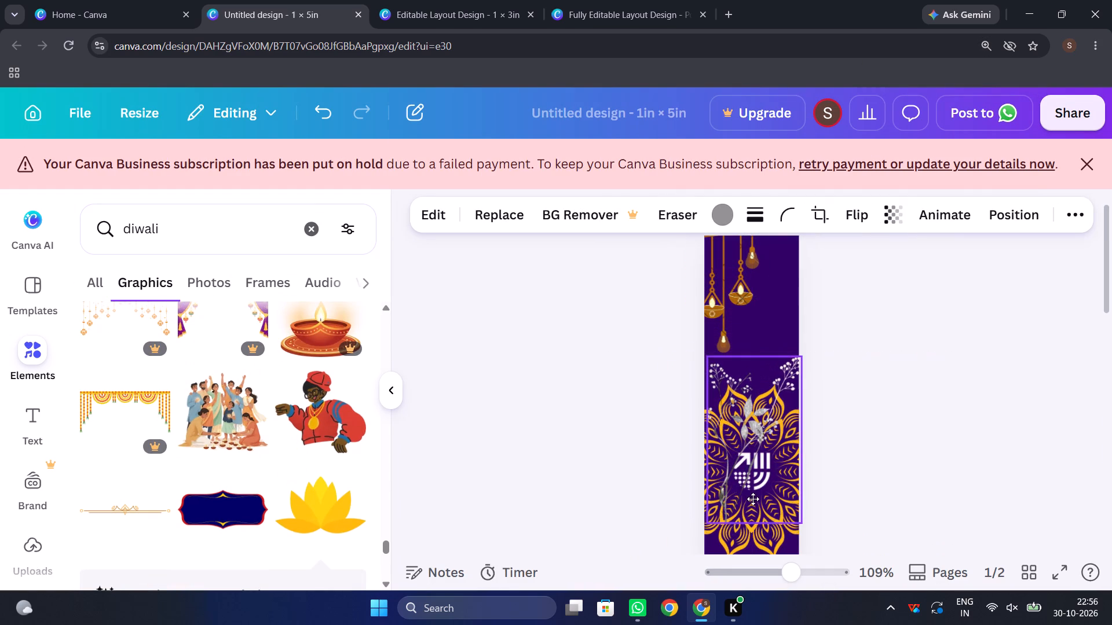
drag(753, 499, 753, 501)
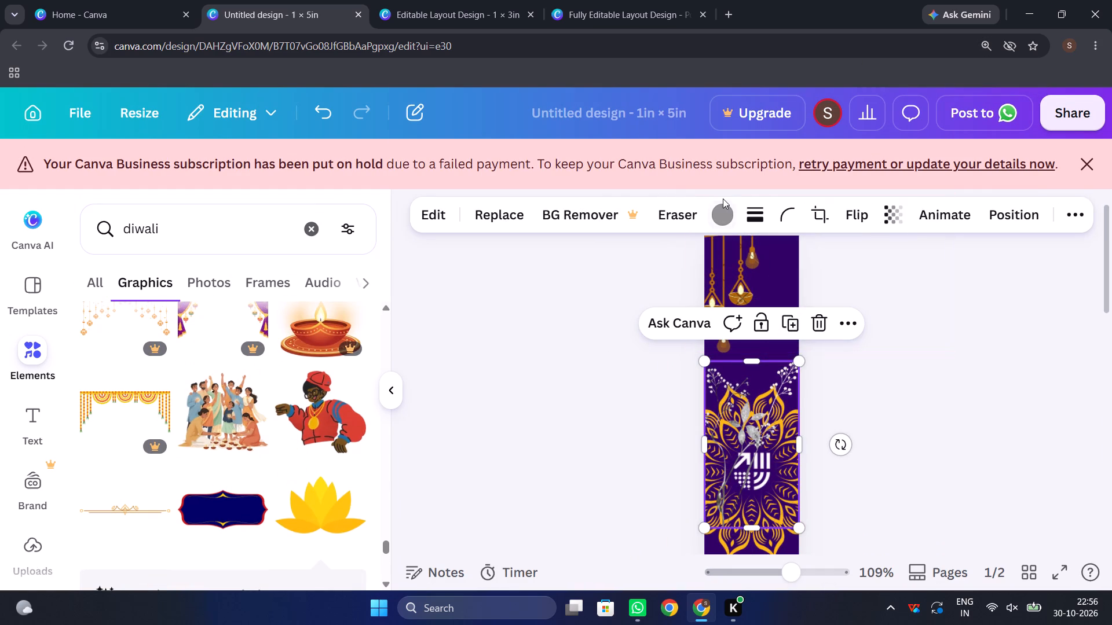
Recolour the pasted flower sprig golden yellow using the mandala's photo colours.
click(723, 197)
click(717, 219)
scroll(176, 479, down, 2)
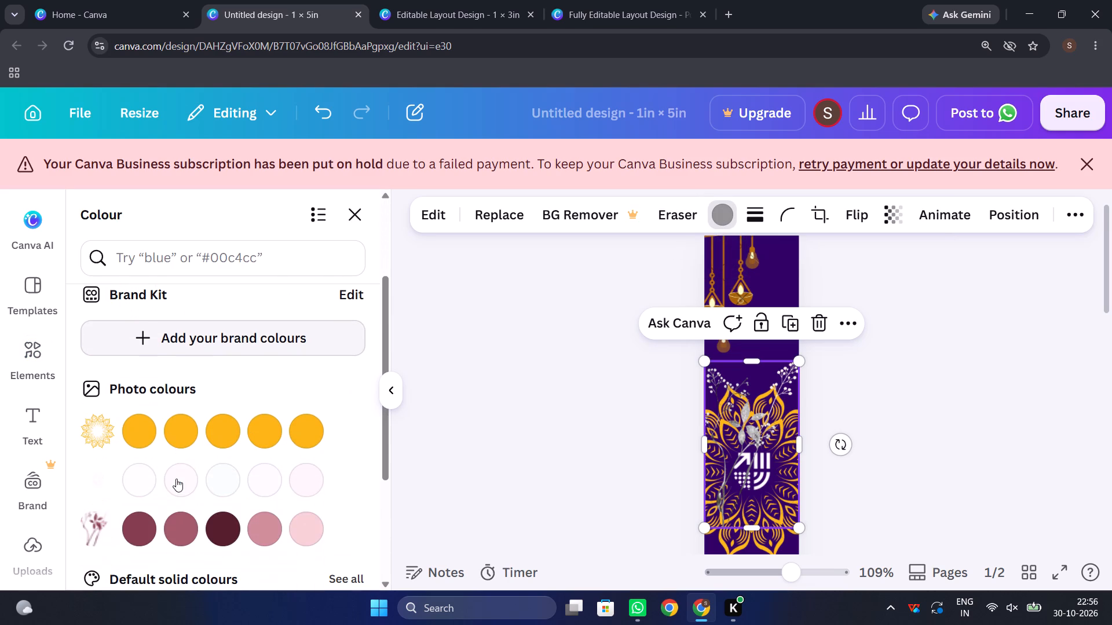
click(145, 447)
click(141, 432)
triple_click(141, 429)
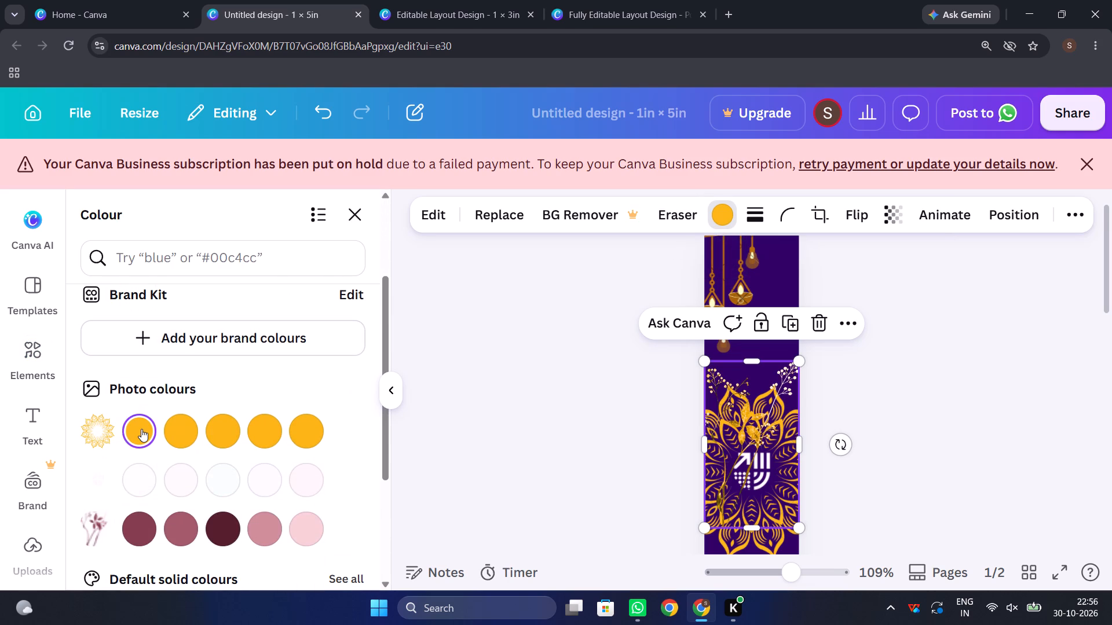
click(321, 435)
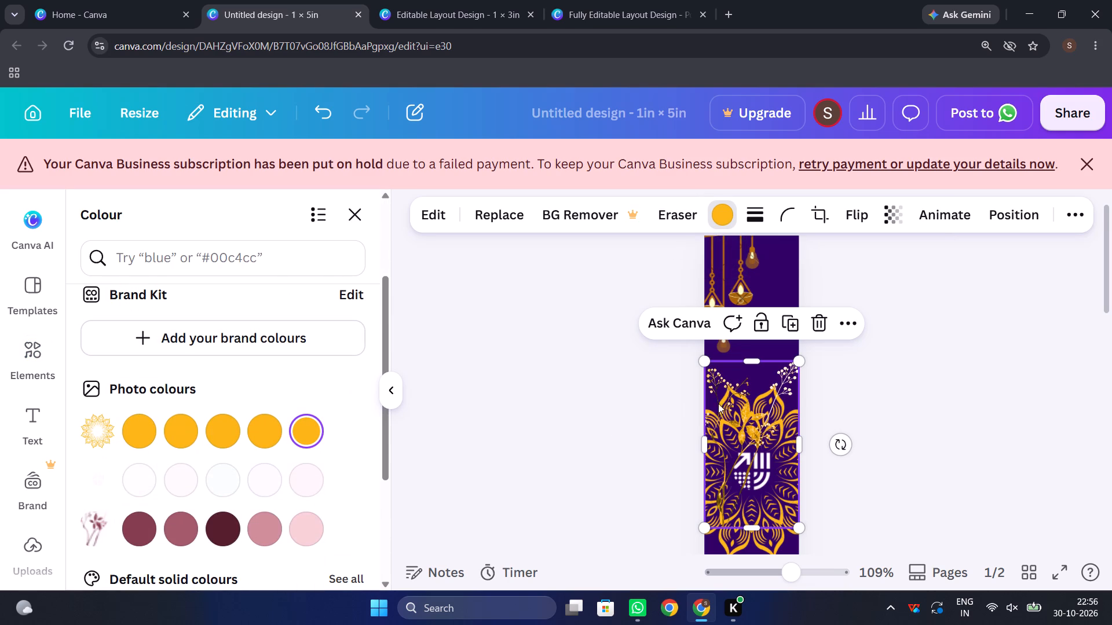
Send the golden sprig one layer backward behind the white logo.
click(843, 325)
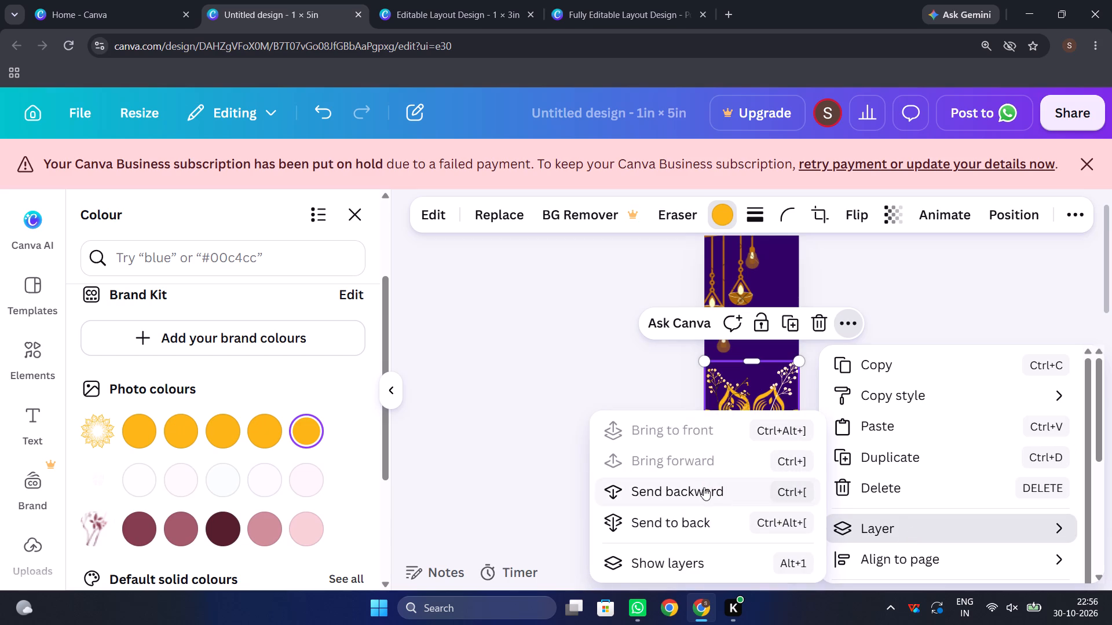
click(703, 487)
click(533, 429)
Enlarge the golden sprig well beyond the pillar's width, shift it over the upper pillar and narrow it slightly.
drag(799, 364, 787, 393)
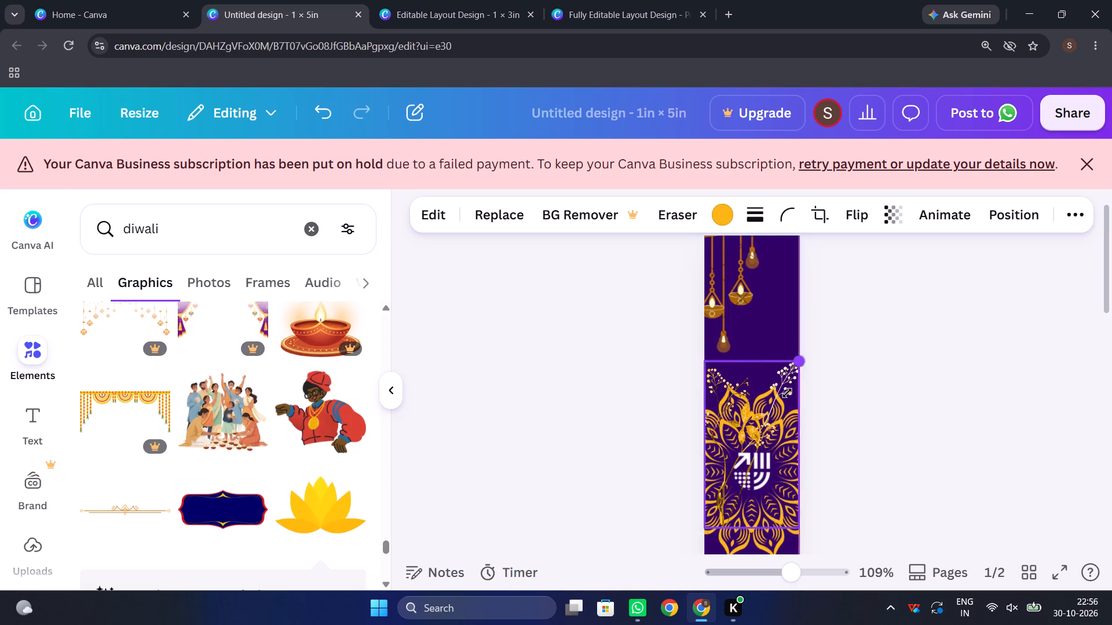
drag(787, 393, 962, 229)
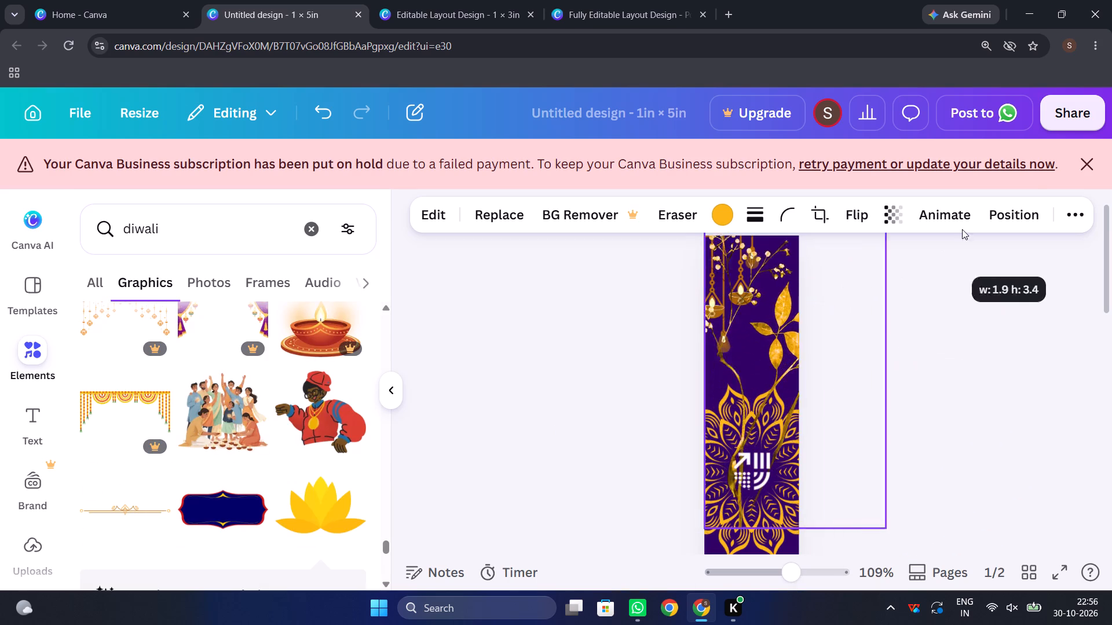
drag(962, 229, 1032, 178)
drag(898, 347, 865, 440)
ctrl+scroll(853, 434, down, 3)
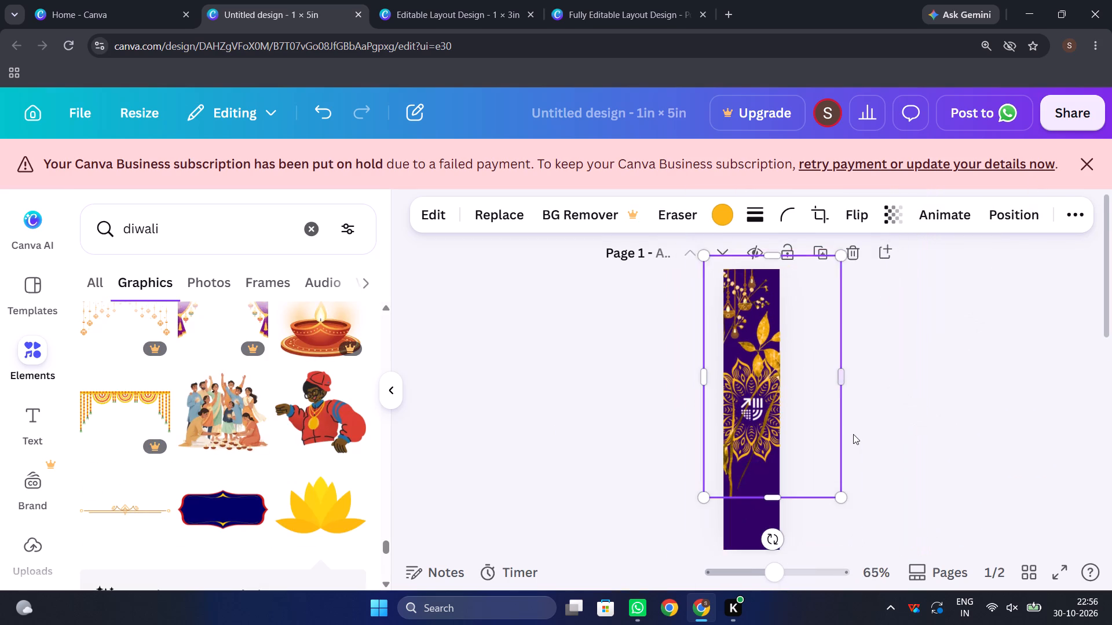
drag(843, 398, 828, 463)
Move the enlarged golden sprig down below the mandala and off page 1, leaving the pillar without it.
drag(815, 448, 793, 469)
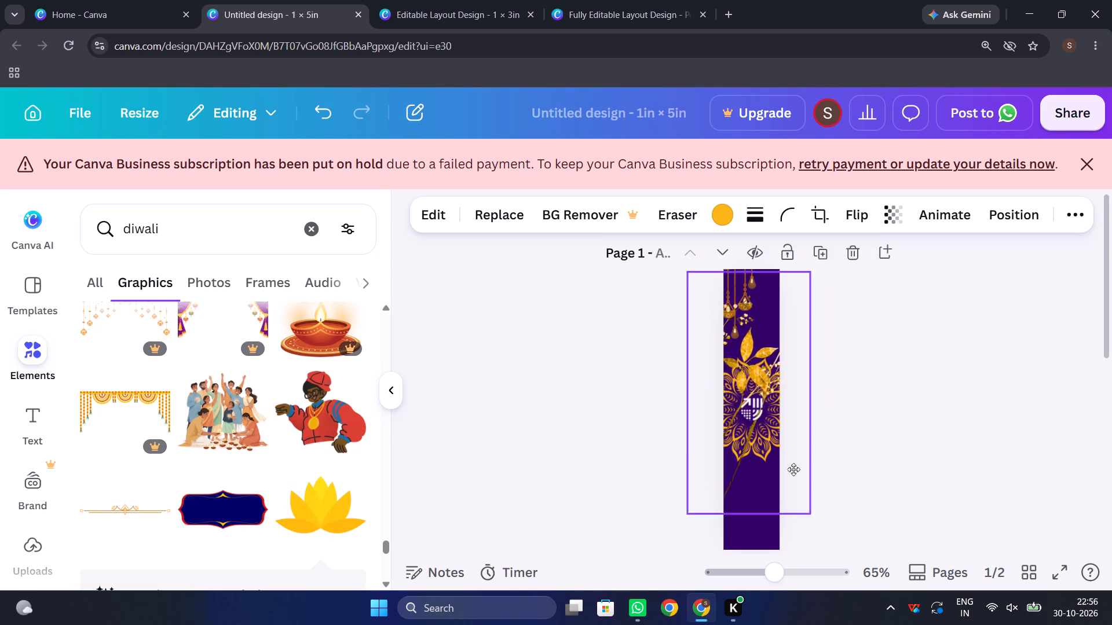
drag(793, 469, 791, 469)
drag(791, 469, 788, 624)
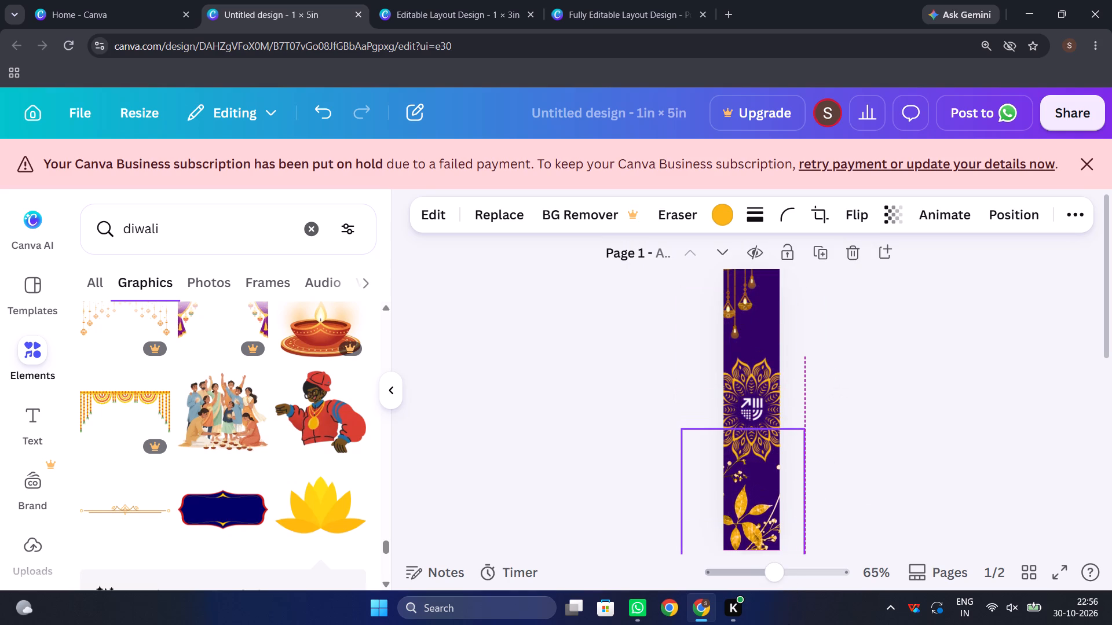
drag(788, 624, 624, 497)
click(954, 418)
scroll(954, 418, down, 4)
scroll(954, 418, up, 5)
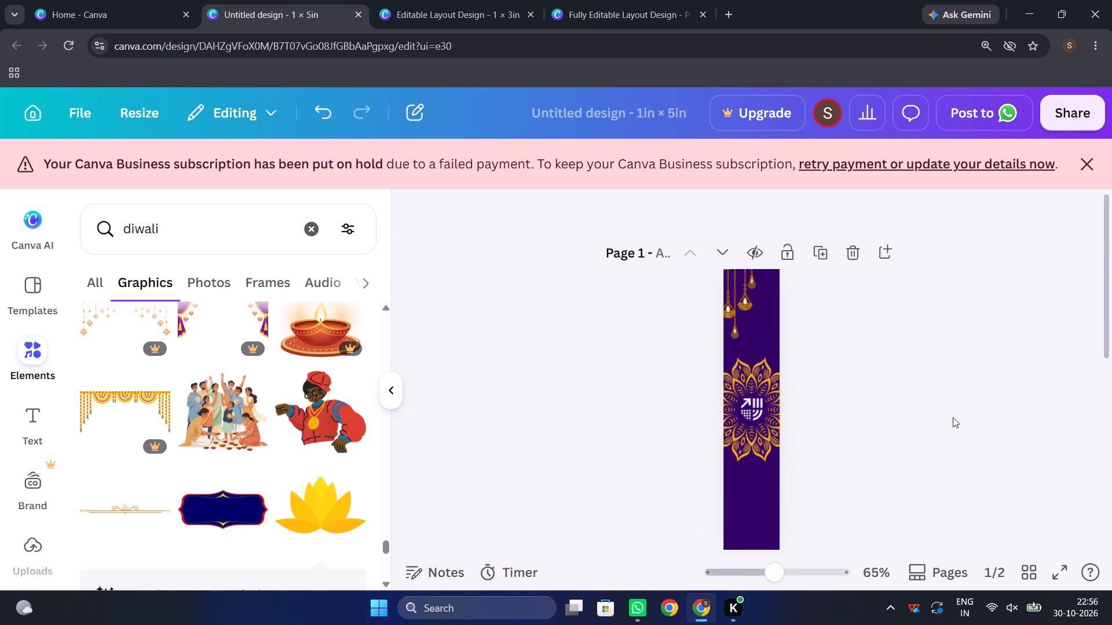
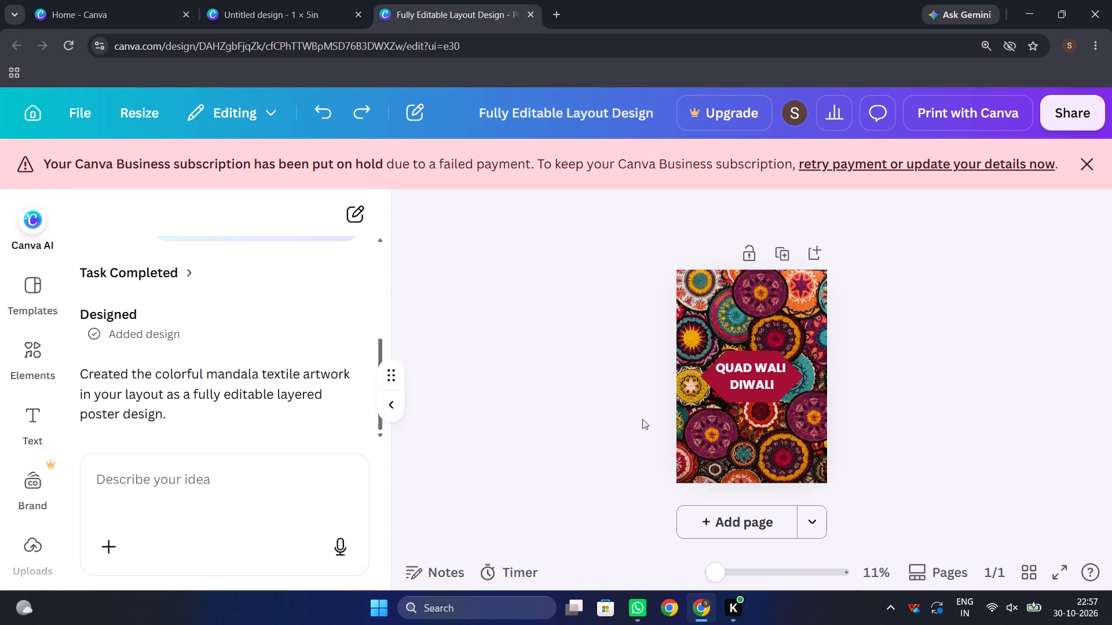
Create a new custom-size design 1 in wide and 4 in high.
click(160, 0)
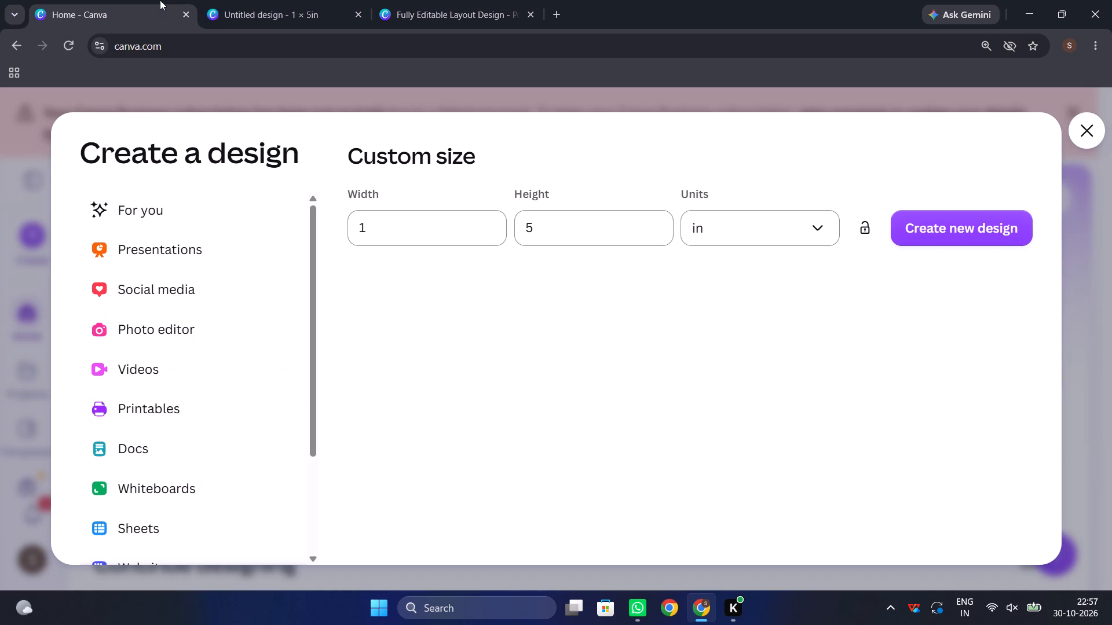
click(393, 225)
key(BackSpace)
key(BackSpace)
key(BackSpace)
key(BackSpace)
key(BackSpace)
key(BackSpace)
key(1)
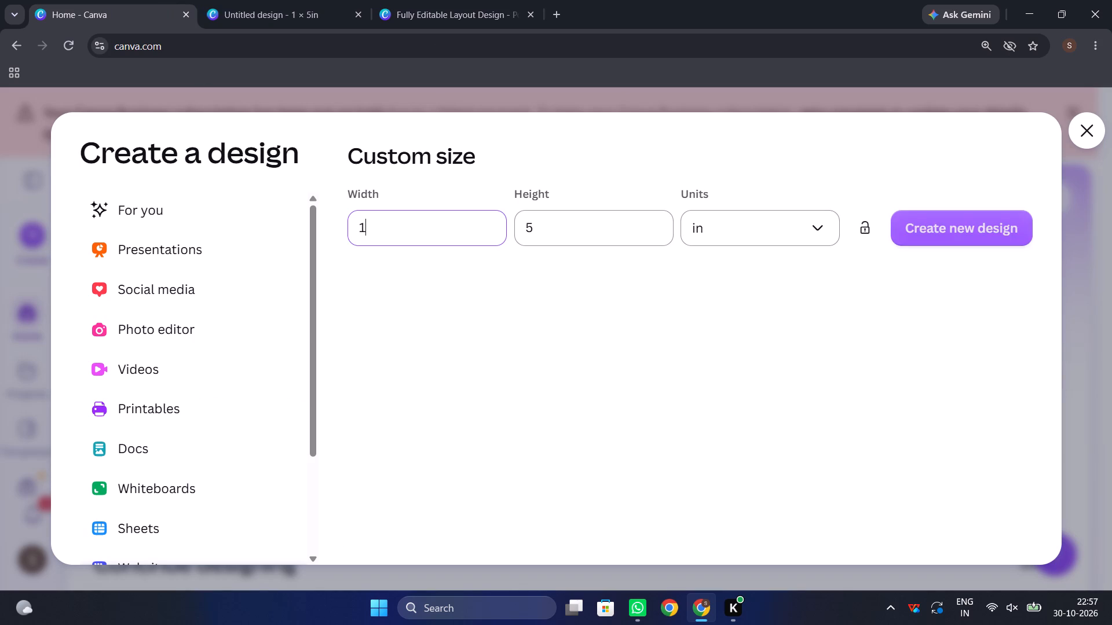
click(551, 214)
key(BackSpace)
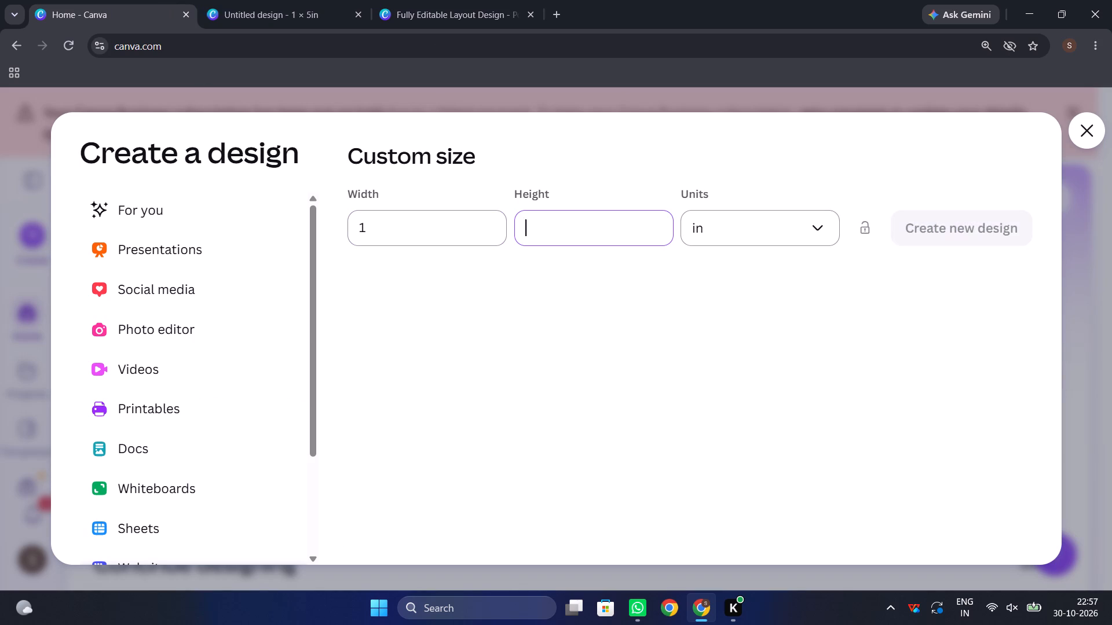
key(4)
click(931, 226)
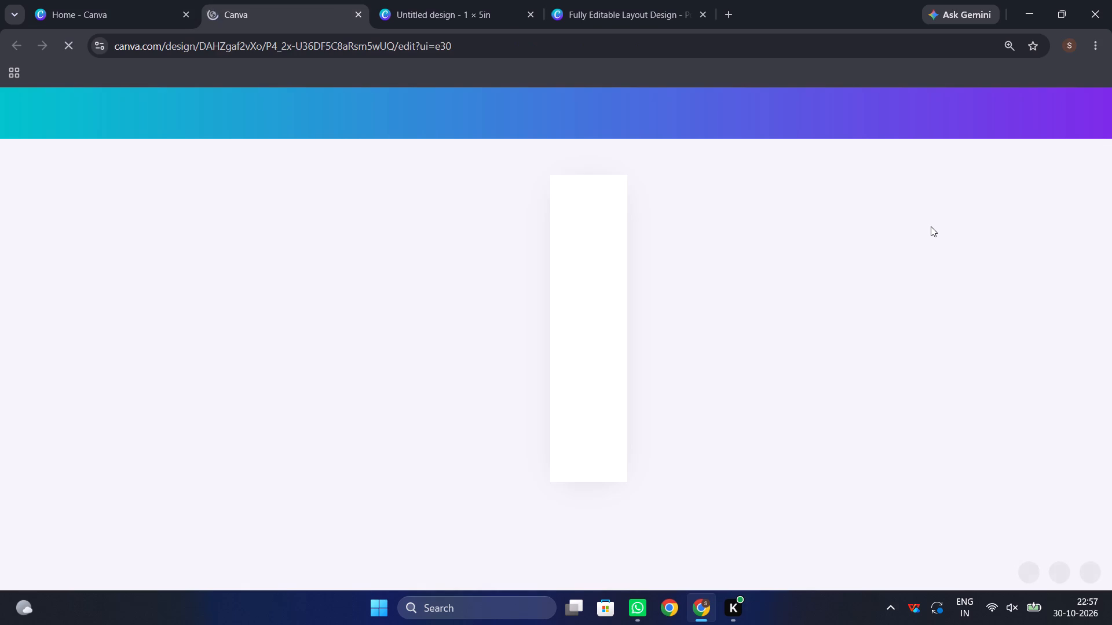
Open the background colour search for the blank 1 × 4 in page.
click(729, 275)
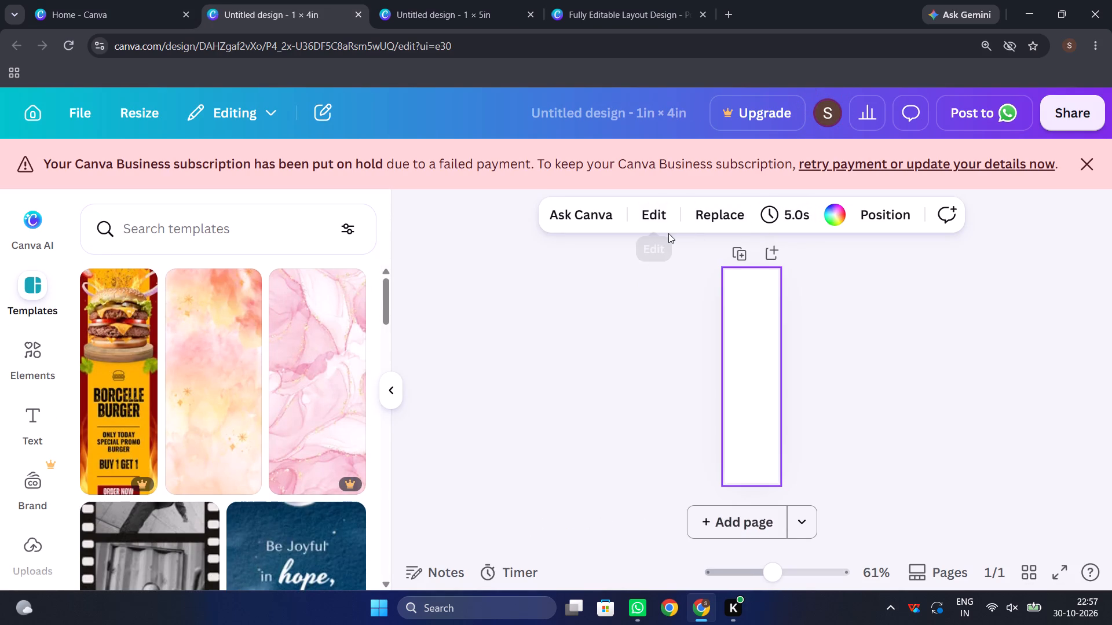
ctrl+scroll(668, 233, down, 3)
ctrl+scroll(668, 233, up, 2)
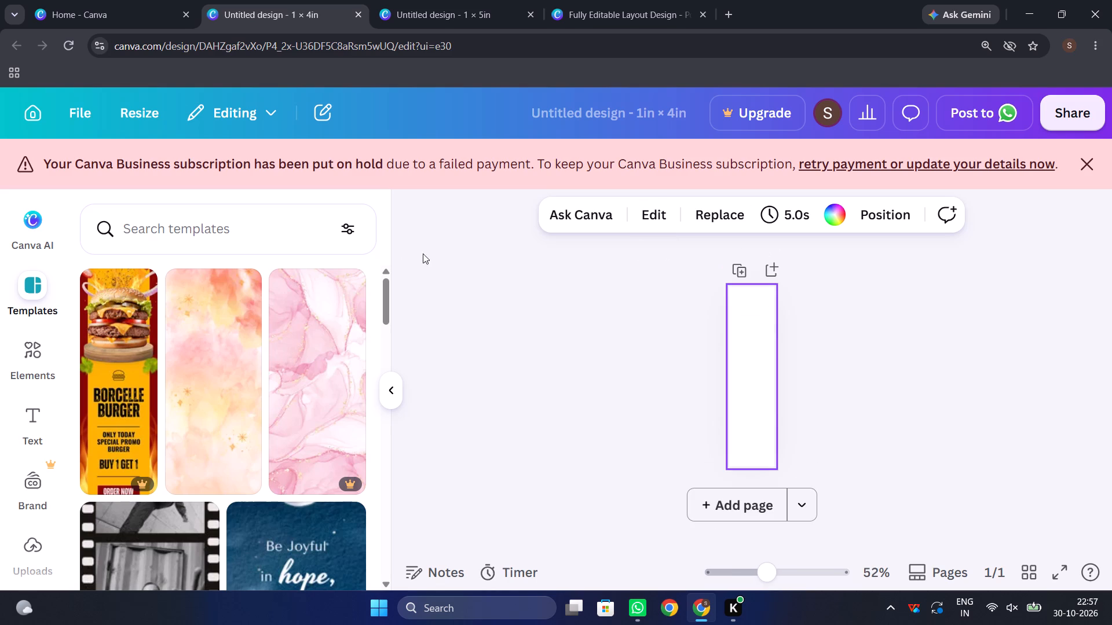
click(23, 286)
ctrl+scroll(23, 286, down, 2)
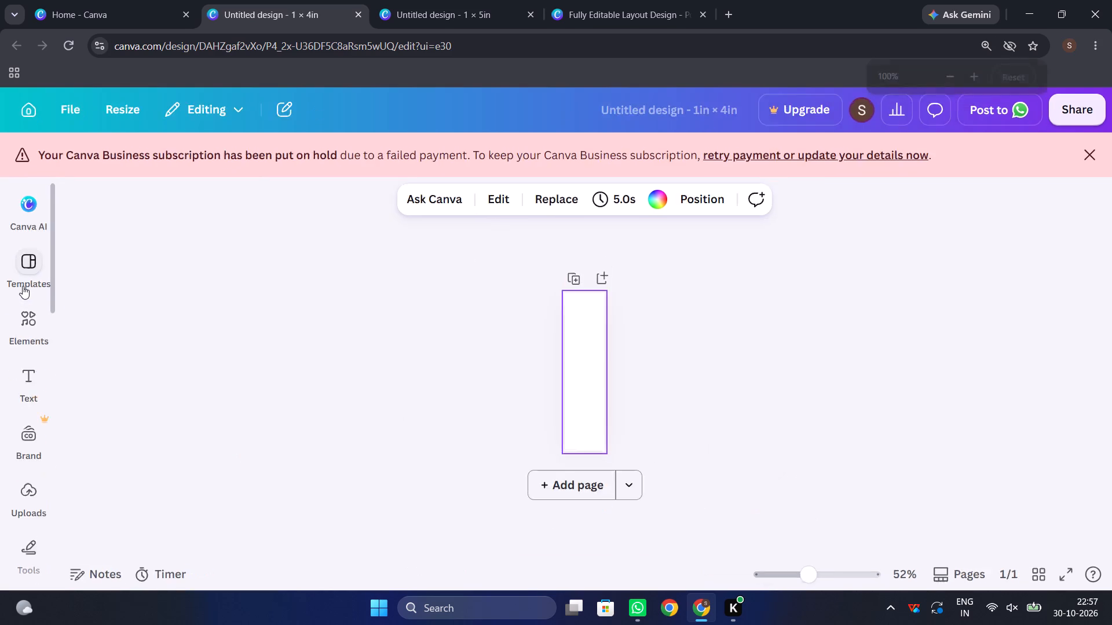
ctrl+scroll(23, 286, up, 3)
ctrl+scroll(23, 286, down, 1)
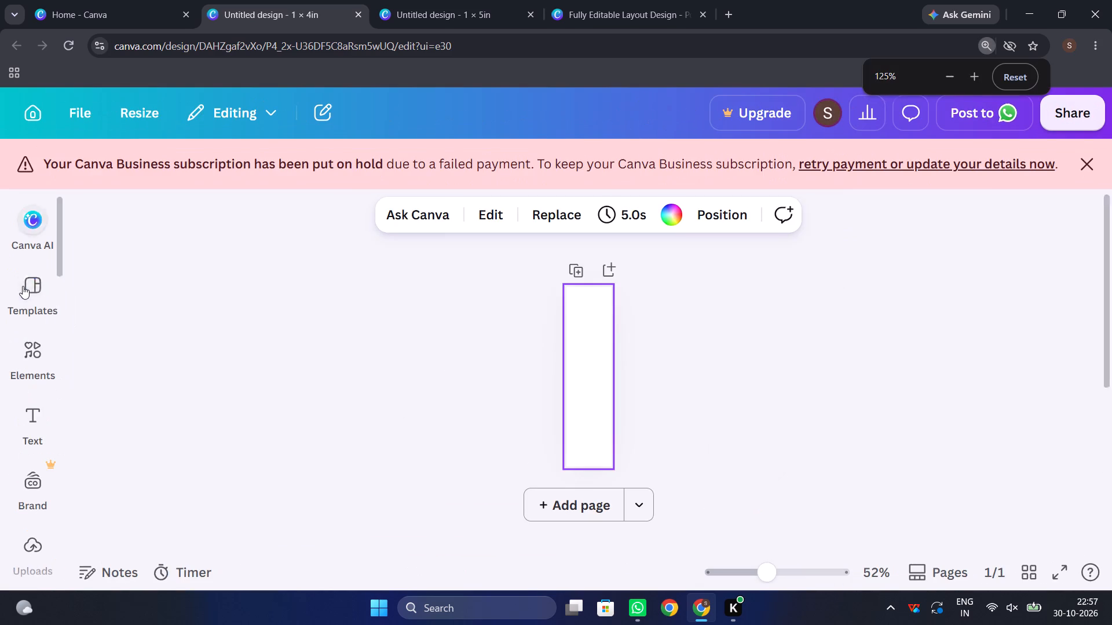
ctrl+scroll(23, 286, down, 2)
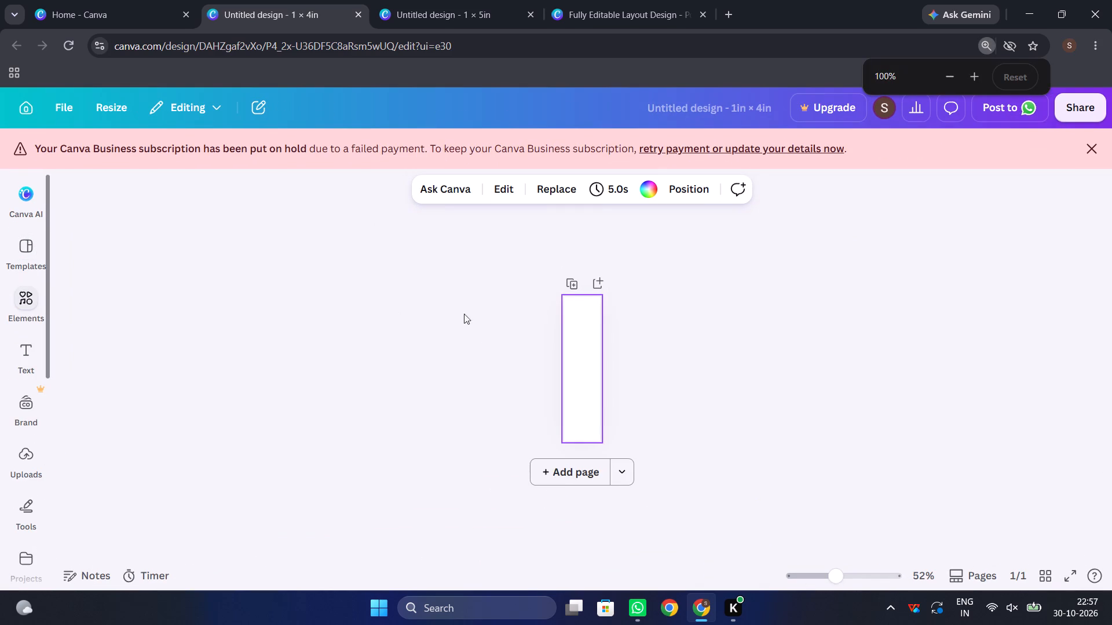
click(583, 350)
ctrl+scroll(583, 350, up, 5)
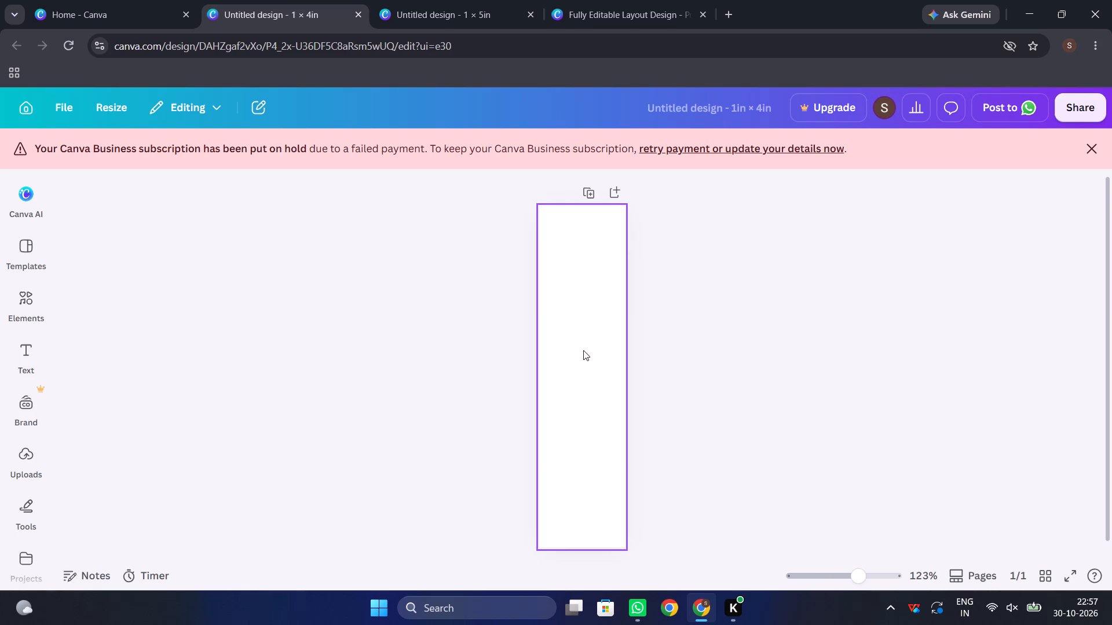
click(574, 232)
click(641, 193)
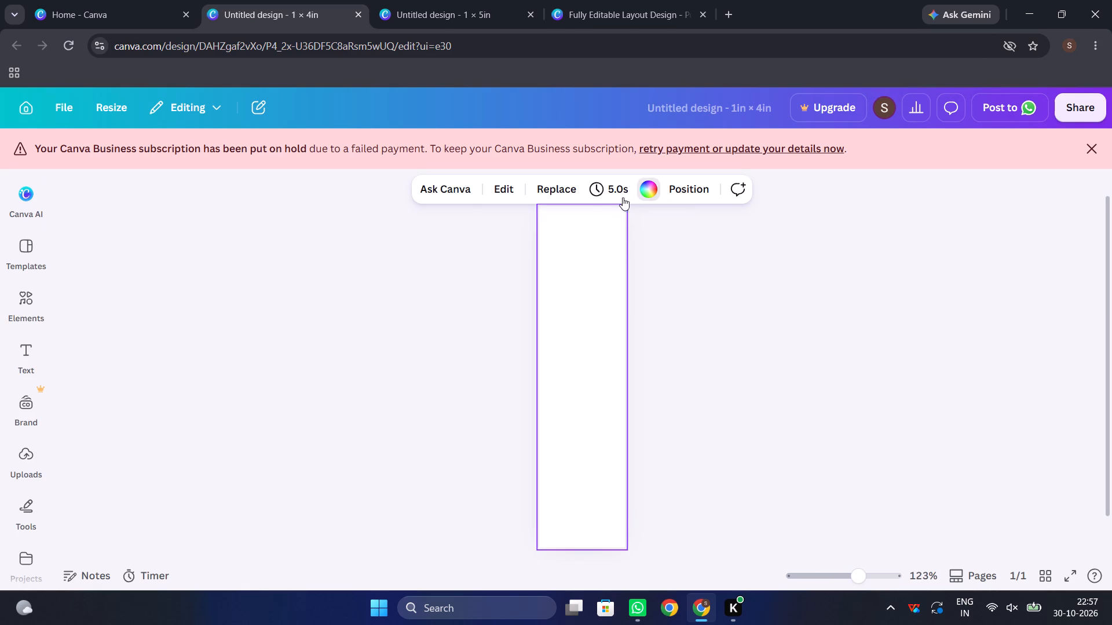
click(180, 220)
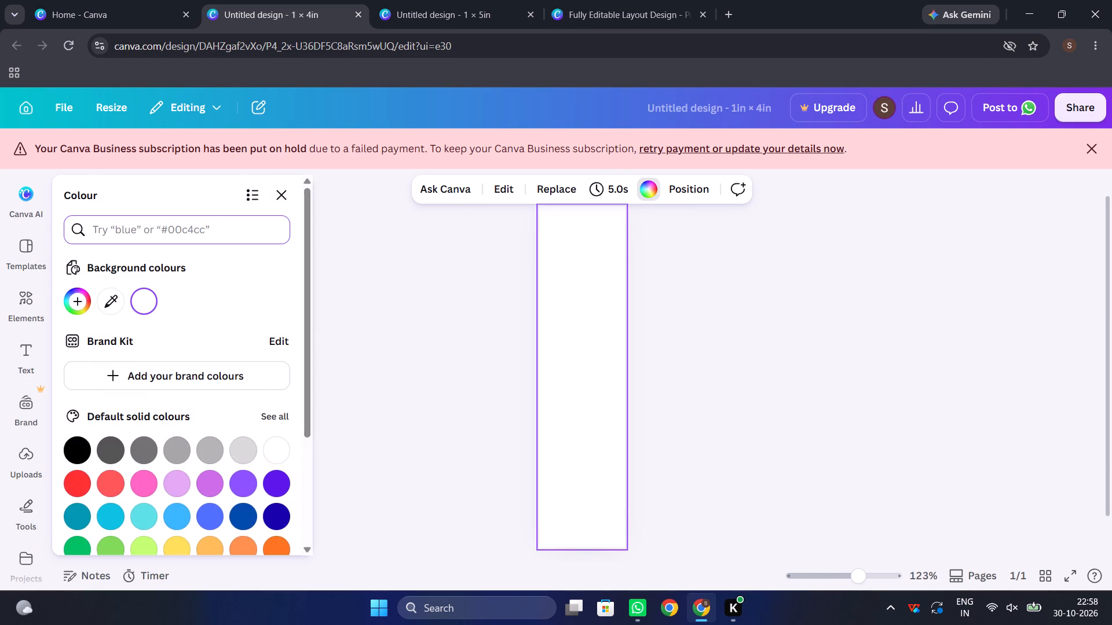
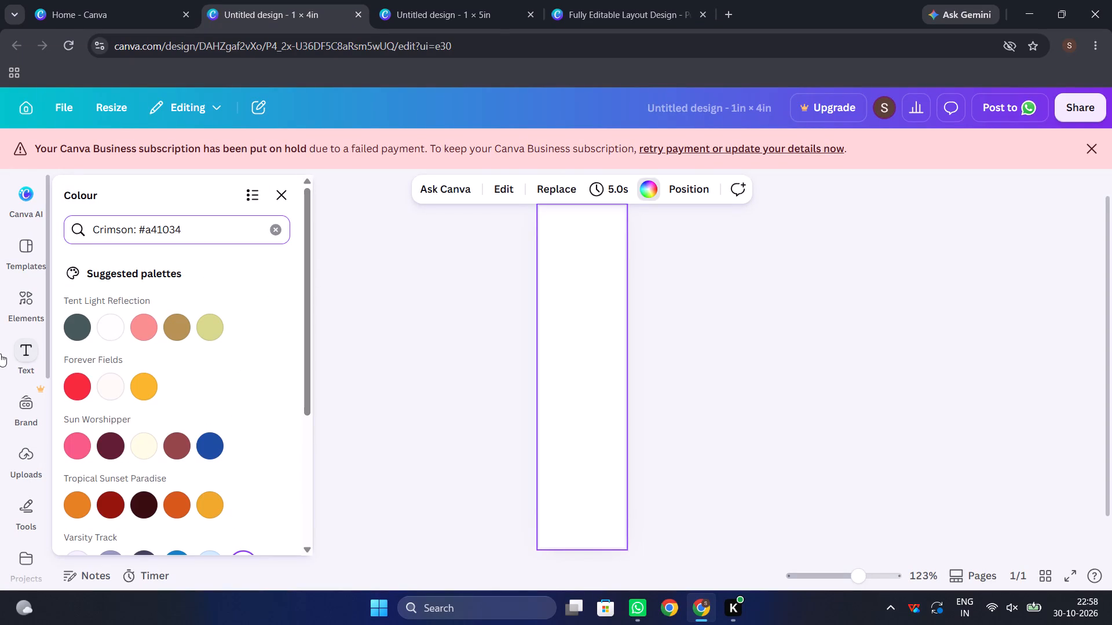
Set the blank 1 × 4 in page's background to crimson #a41034.
click(136, 230)
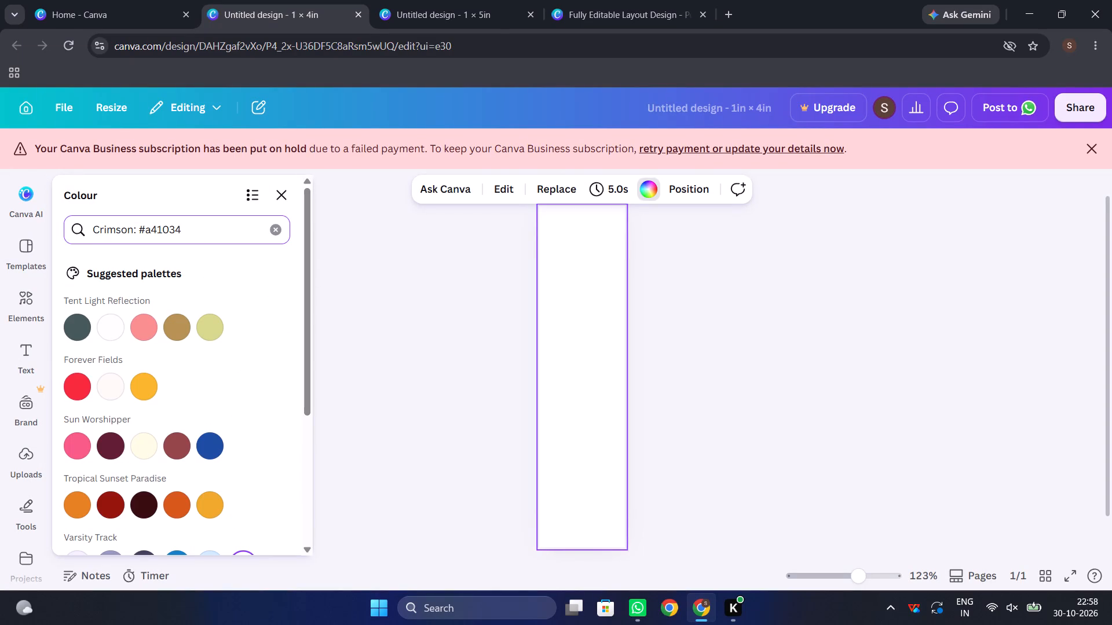
key(Right)
key(BackSpace)
key(BackSpace)
key(BackSpace)
key(BackSpace)
key(BackSpace)
key(BackSpace)
key(BackSpace)
key(BackSpace)
key(BackSpace)
key(BackSpace)
key(BackSpace)
key(BackSpace)
key(BackSpace)
key(BackSpace)
key(BackSpace)
key(BackSpace)
key(BackSpace)
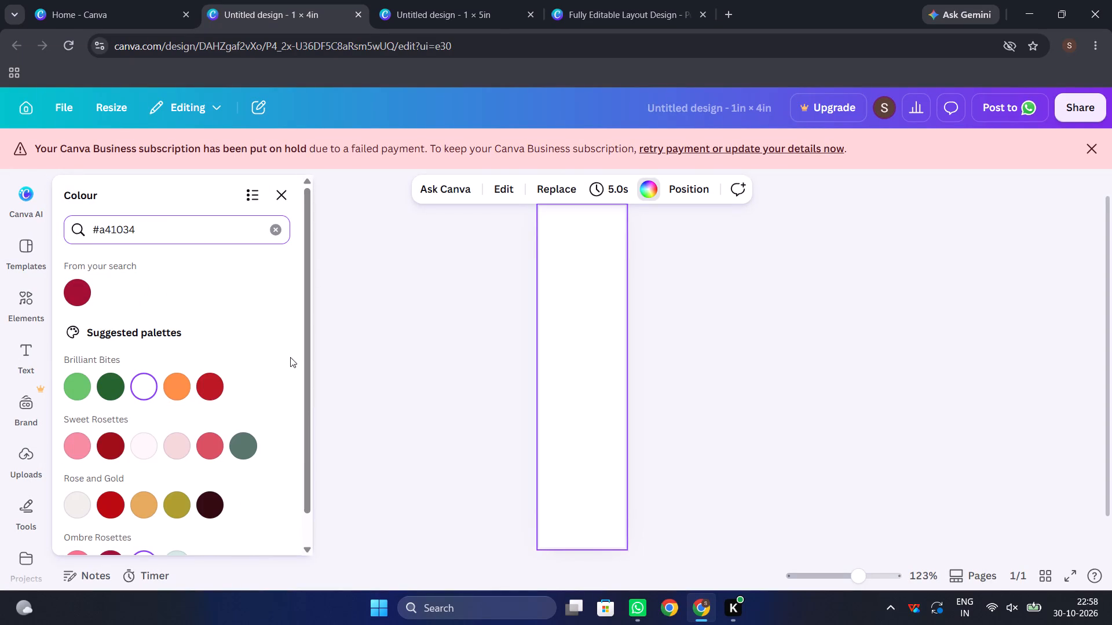
click(71, 303)
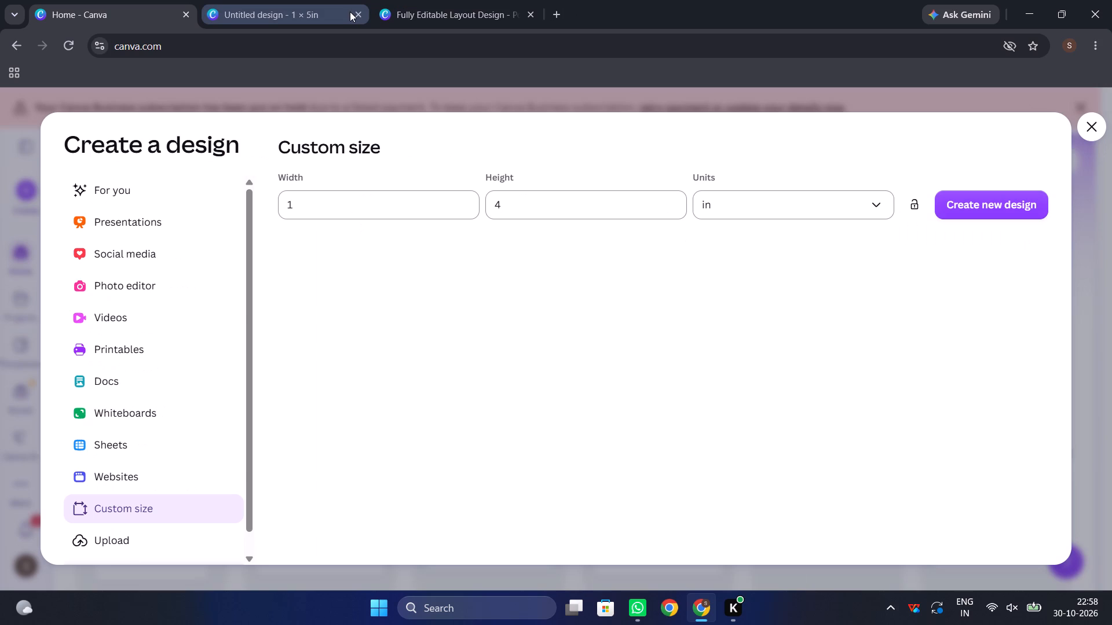
Leave the custom-size dialog, return to the 1 × 5 in pillar design and dismiss the subscription notice.
click(339, 51)
click(318, 156)
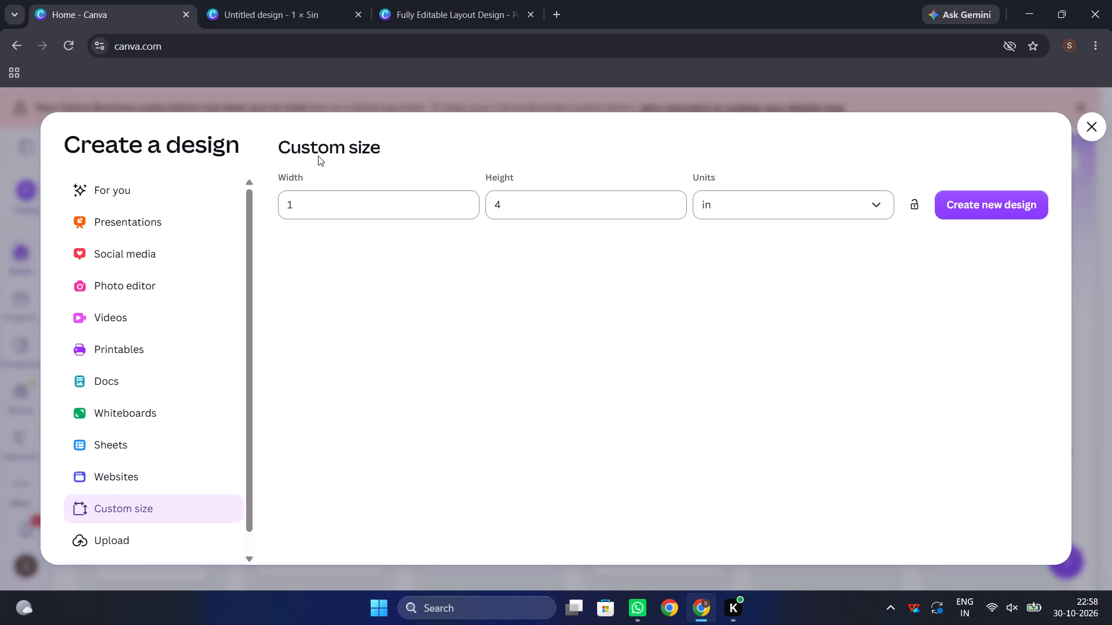
key(Escape)
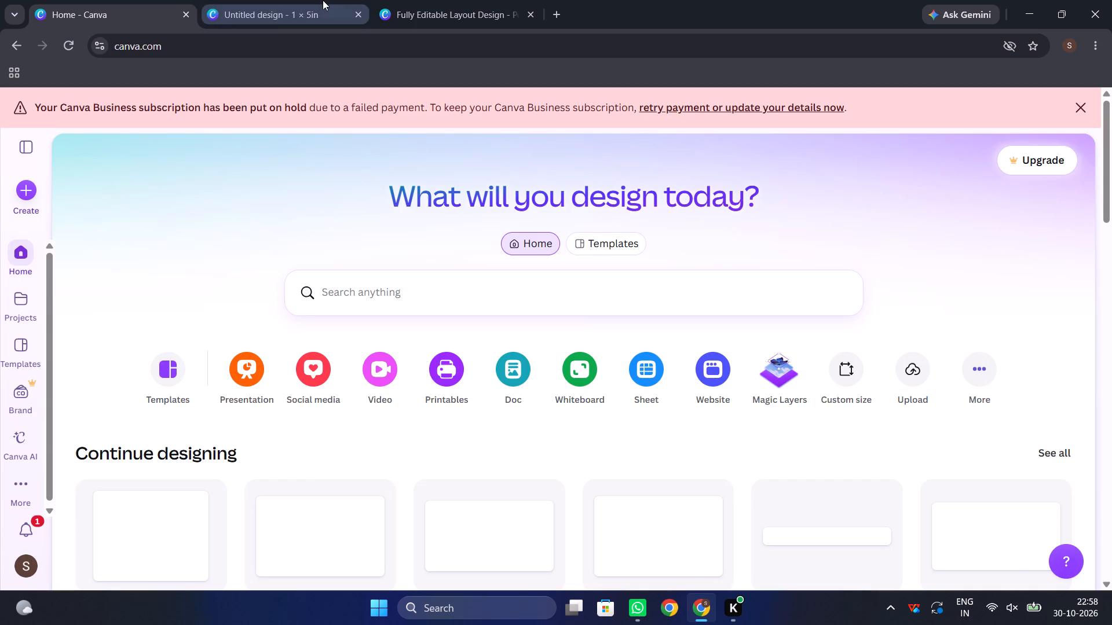
click(323, 0)
click(398, 12)
click(300, 2)
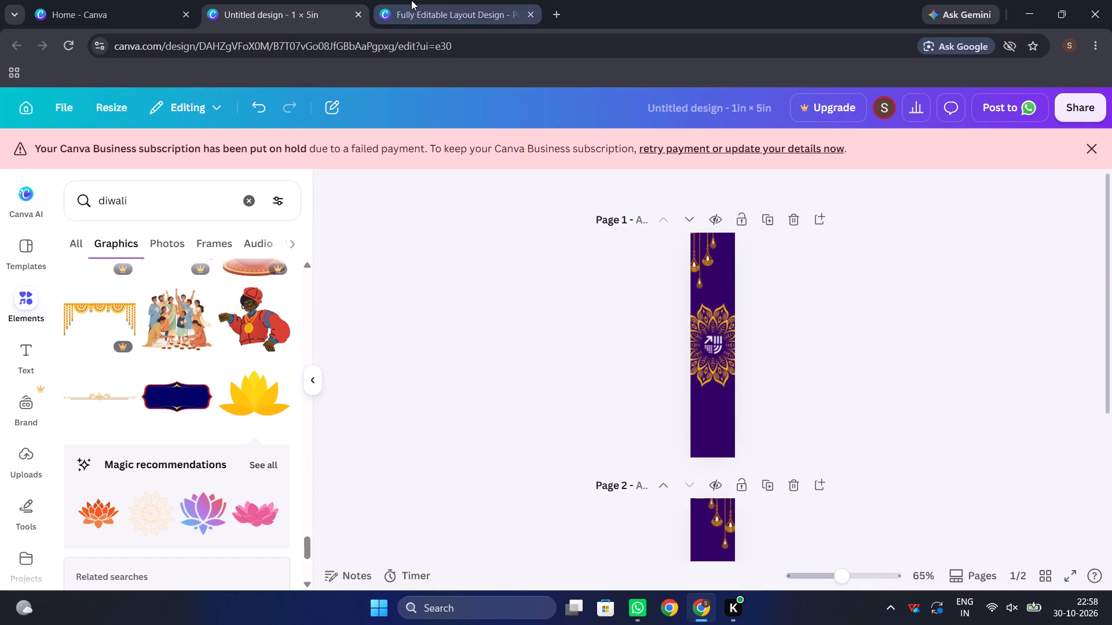
click(420, 0)
click(357, 0)
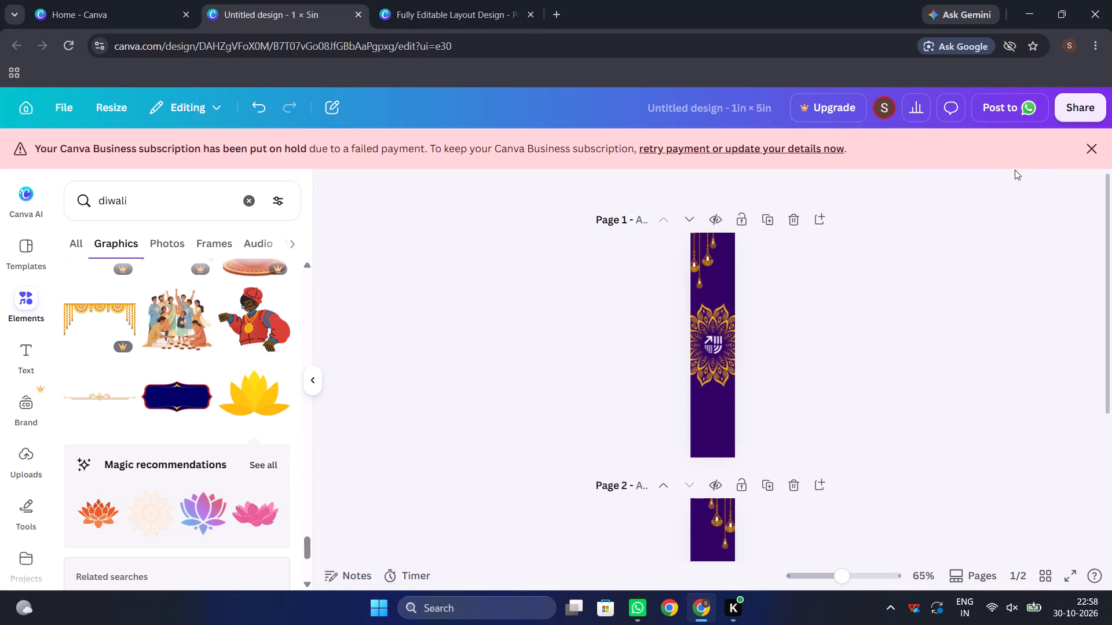
click(1096, 146)
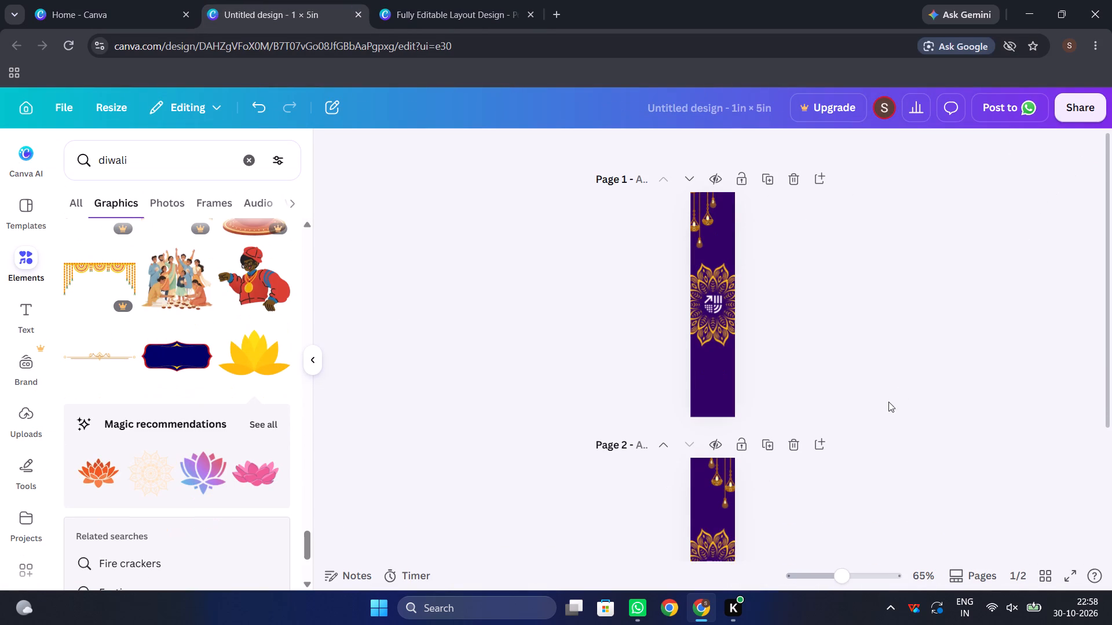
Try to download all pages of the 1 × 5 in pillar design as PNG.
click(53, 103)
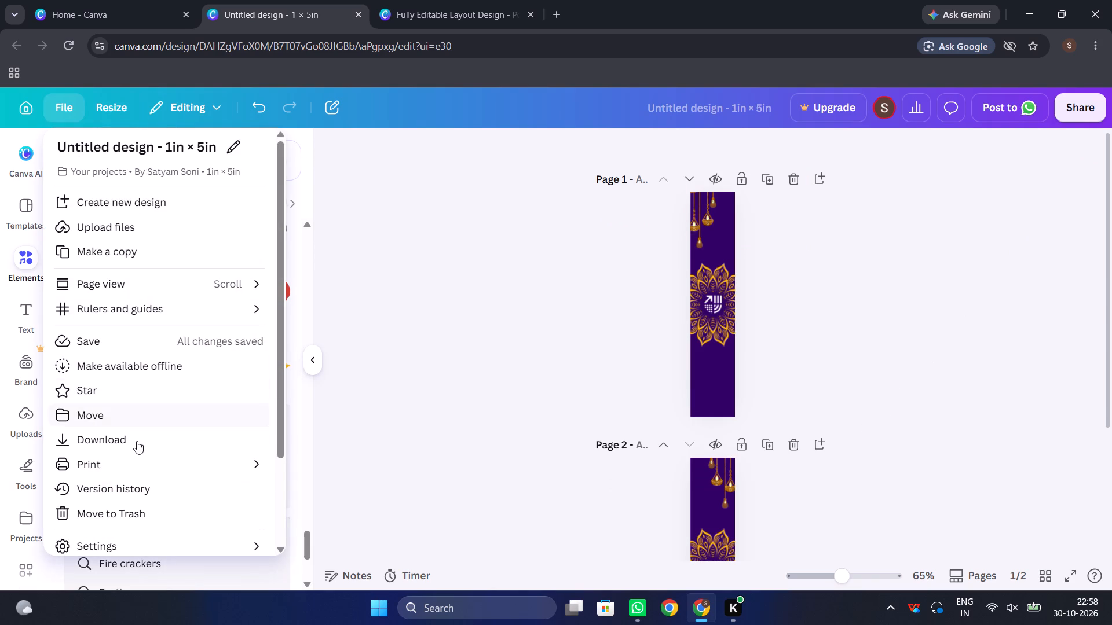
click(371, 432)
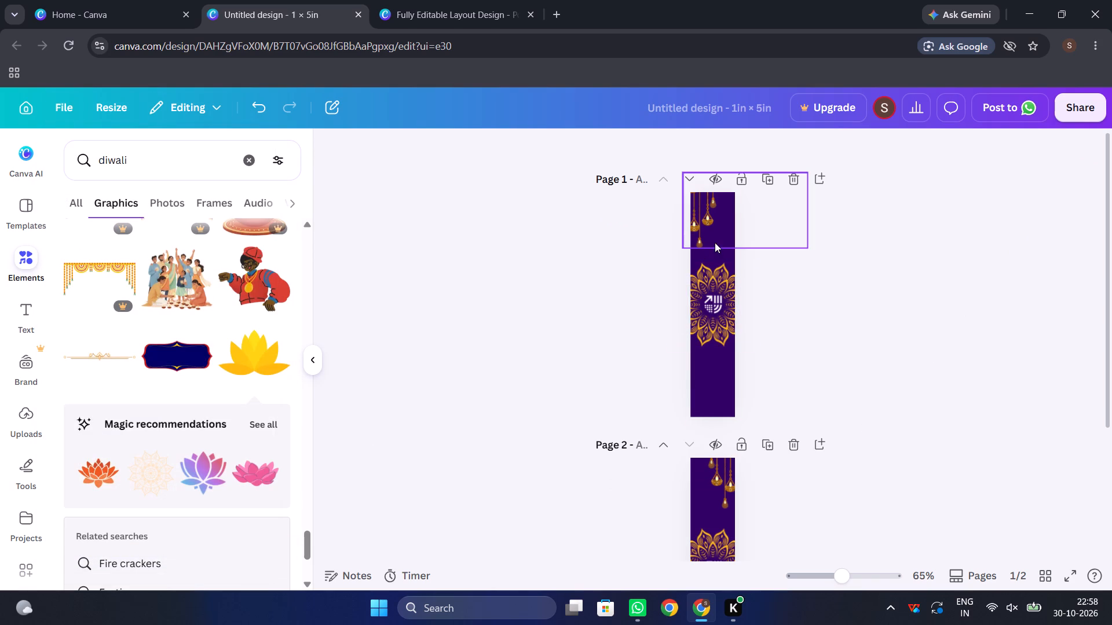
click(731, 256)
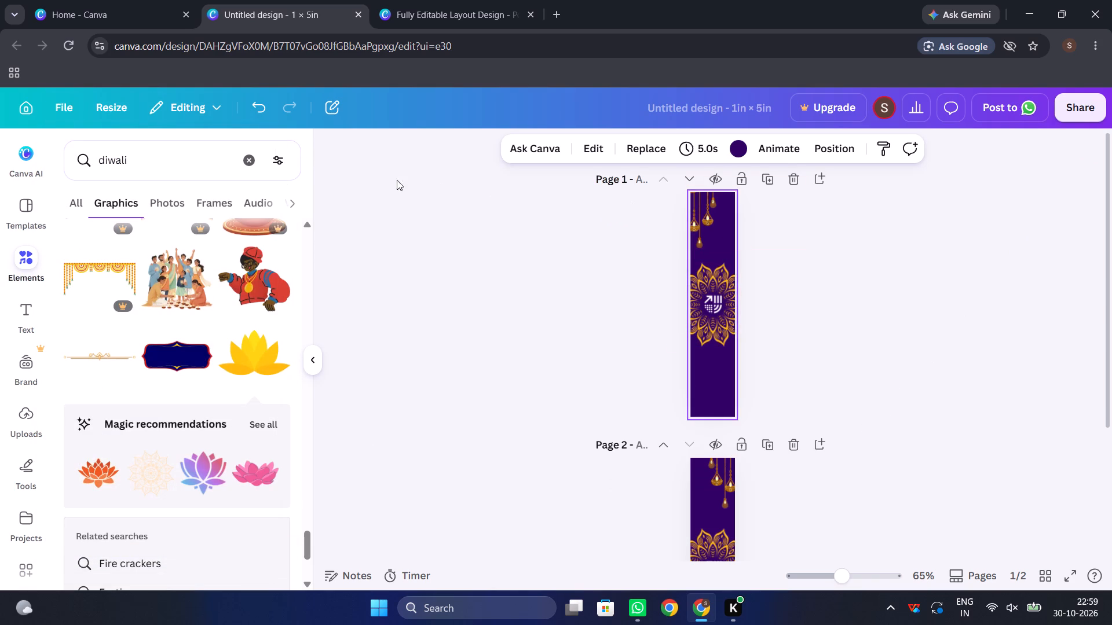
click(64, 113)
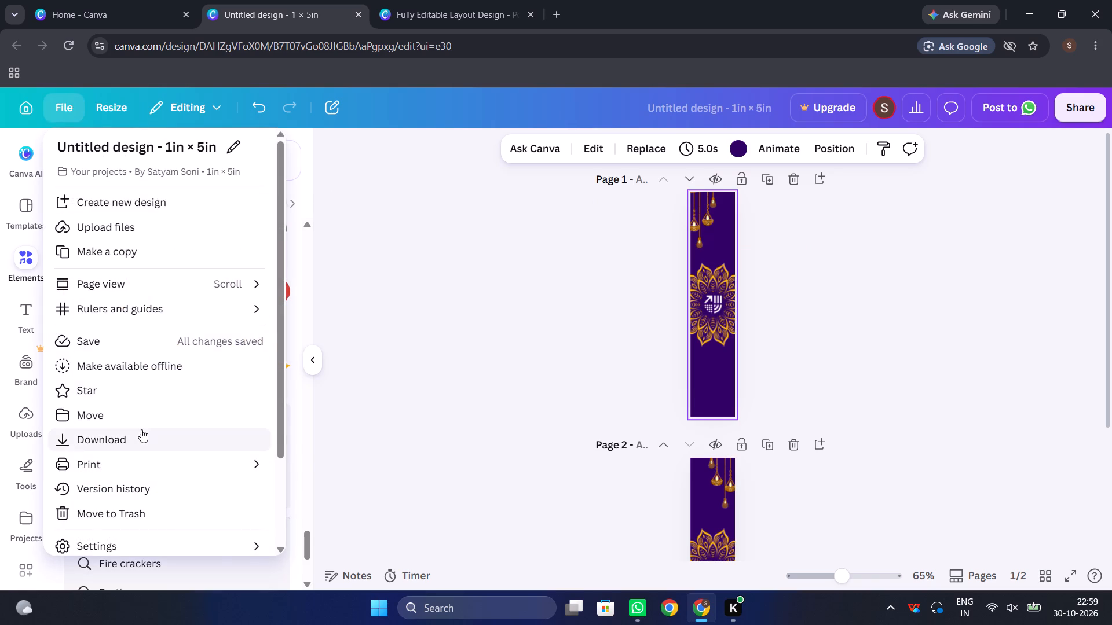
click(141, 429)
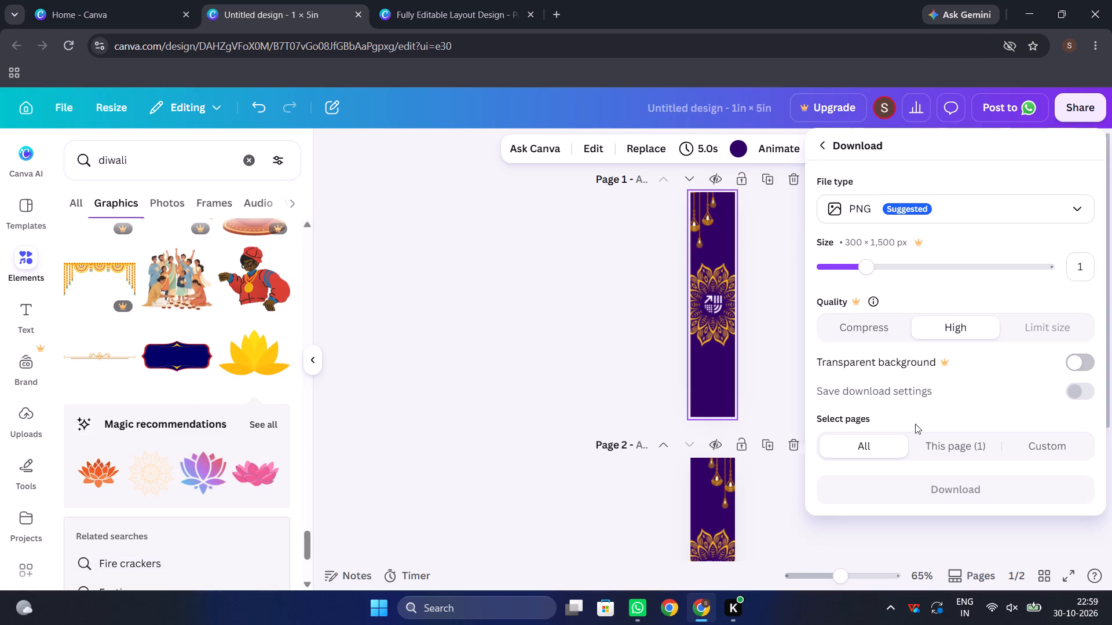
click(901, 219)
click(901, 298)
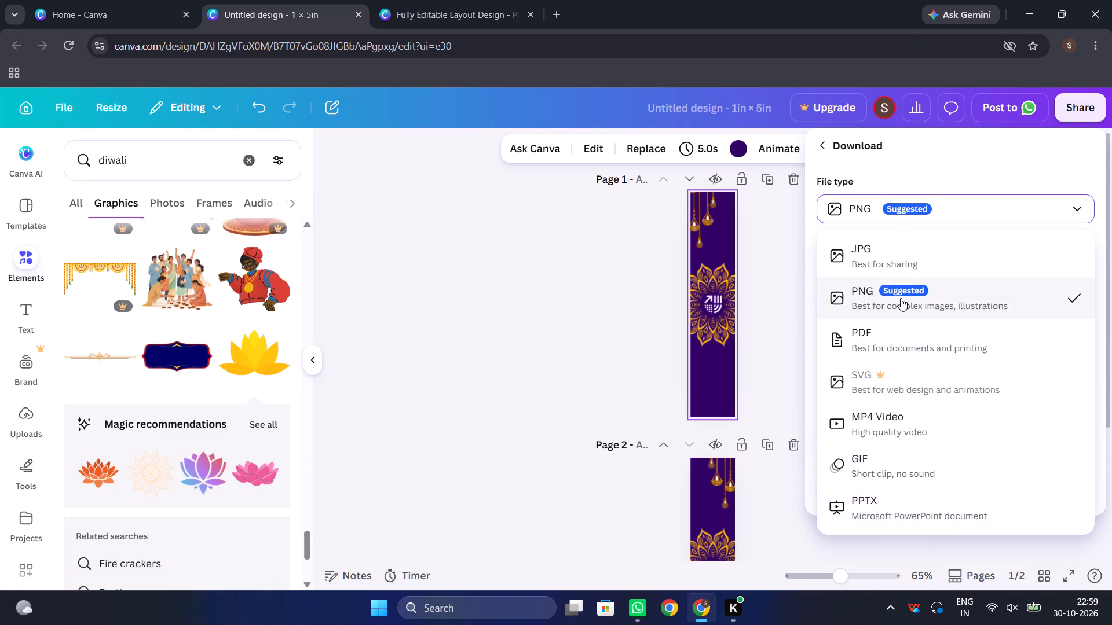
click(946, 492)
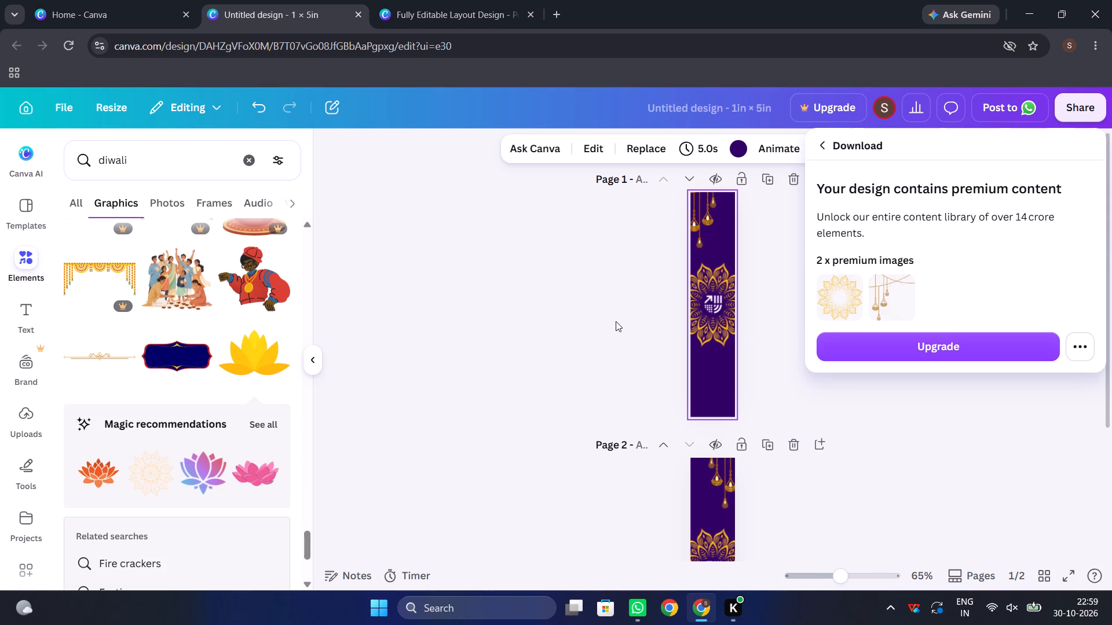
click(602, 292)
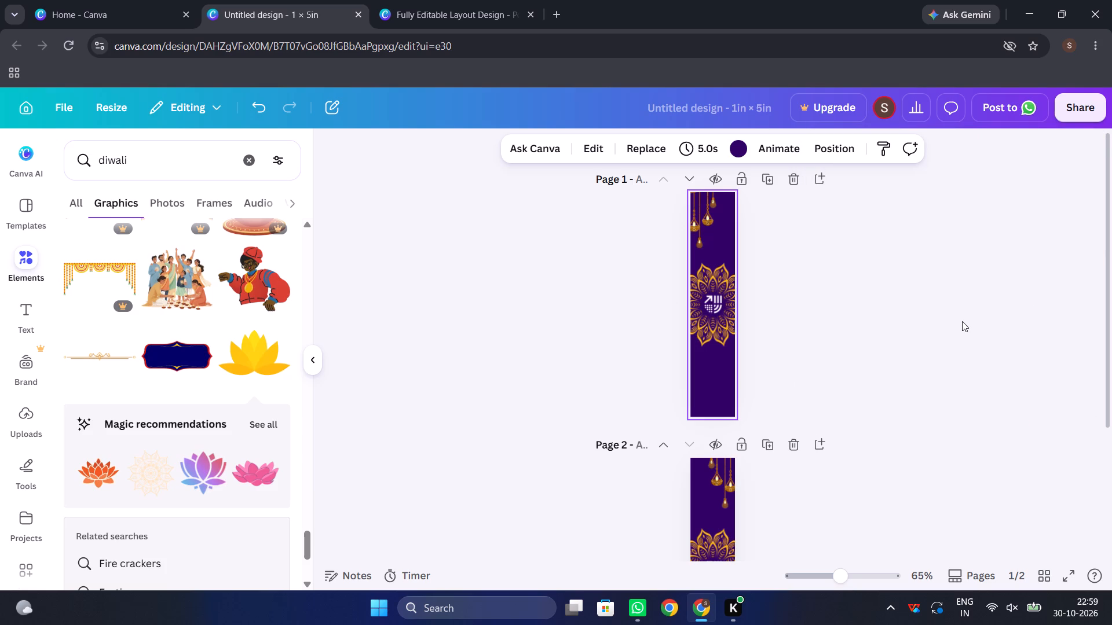
Present page 1 full screen and capture a region screenshot of the entire purple pillar.
ctrl+scroll(962, 321, up, 1)
scroll(962, 321, up, 3)
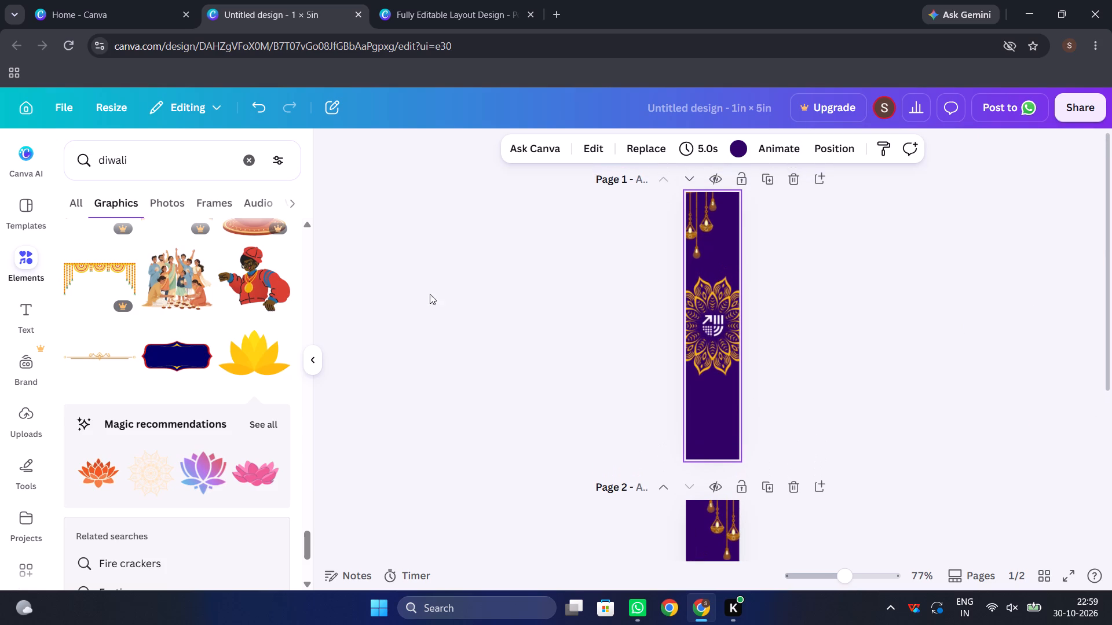
scroll(293, 322, up, 1)
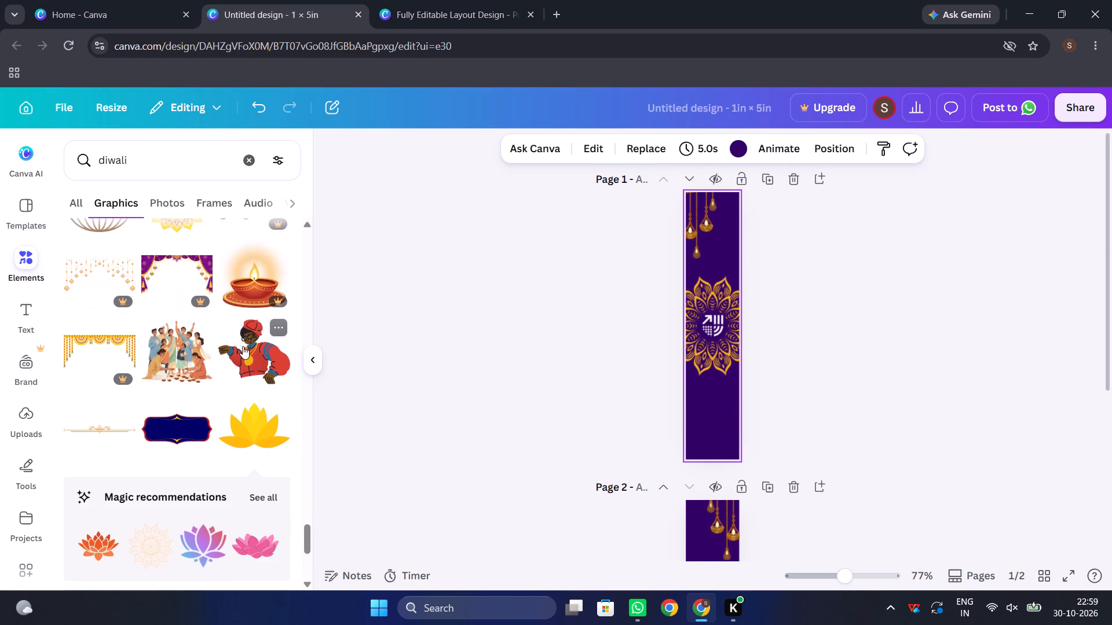
scroll(243, 346, down, 3)
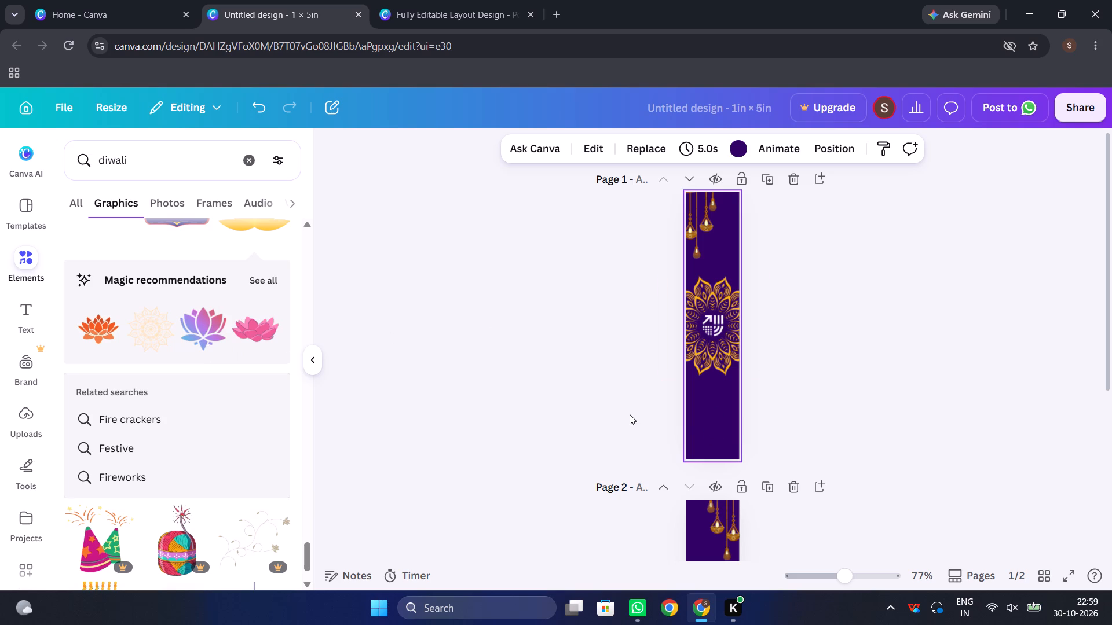
click(1071, 573)
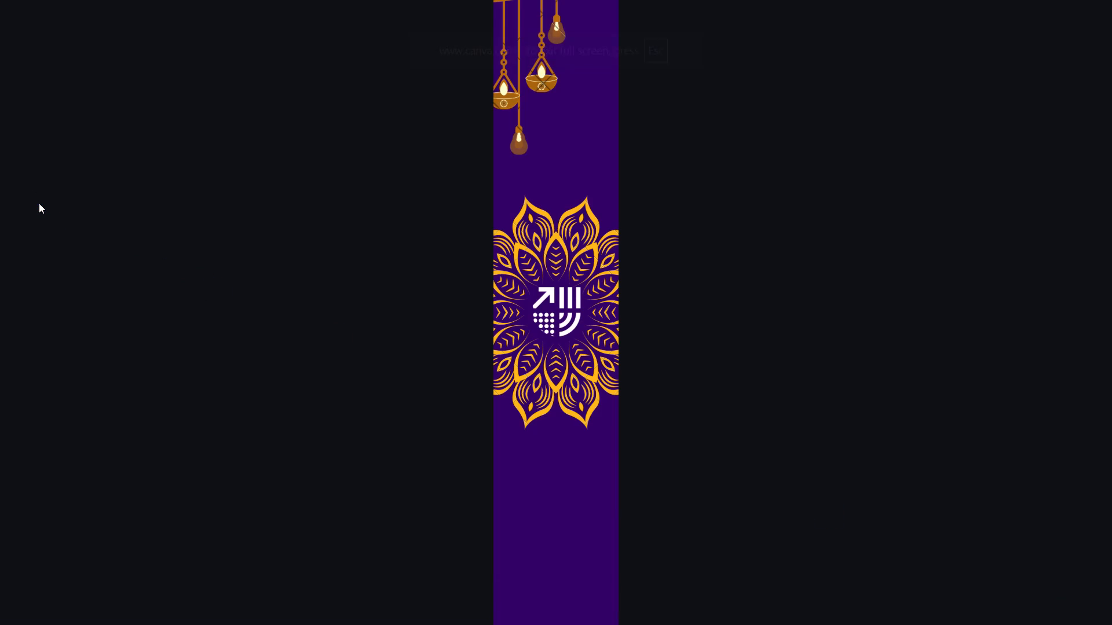
key(Print)
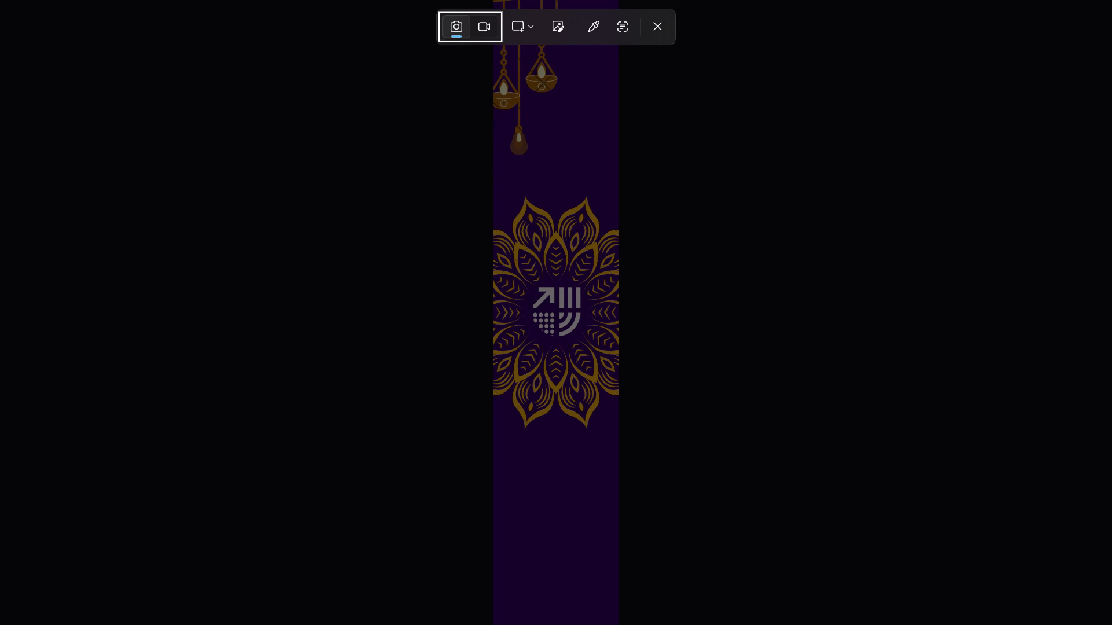
drag(493, 0, 620, 595)
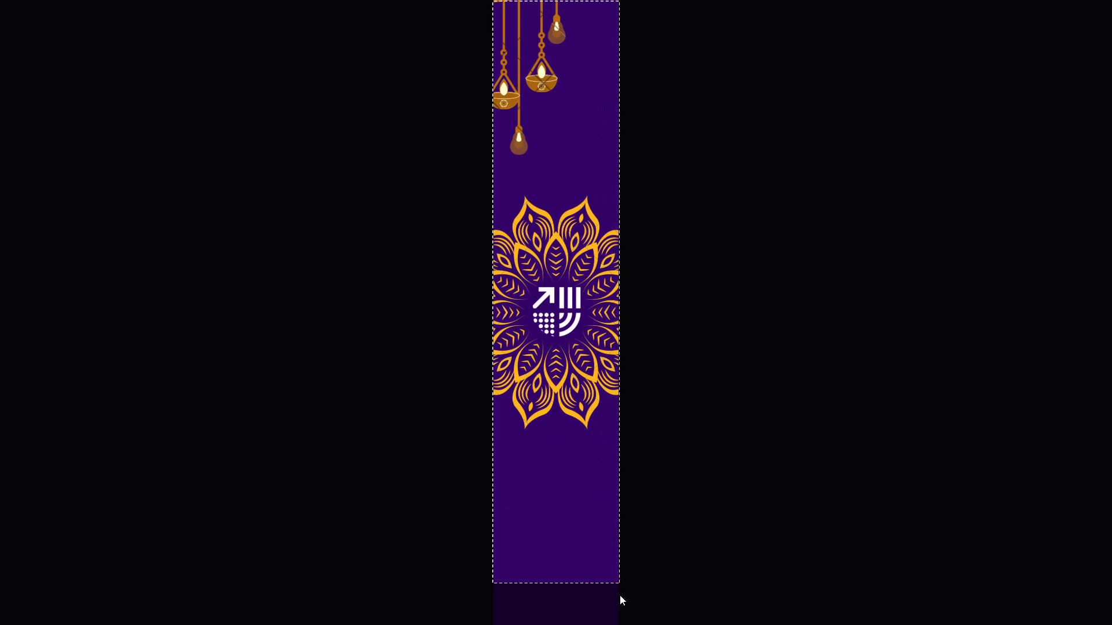
drag(620, 595, 627, 624)
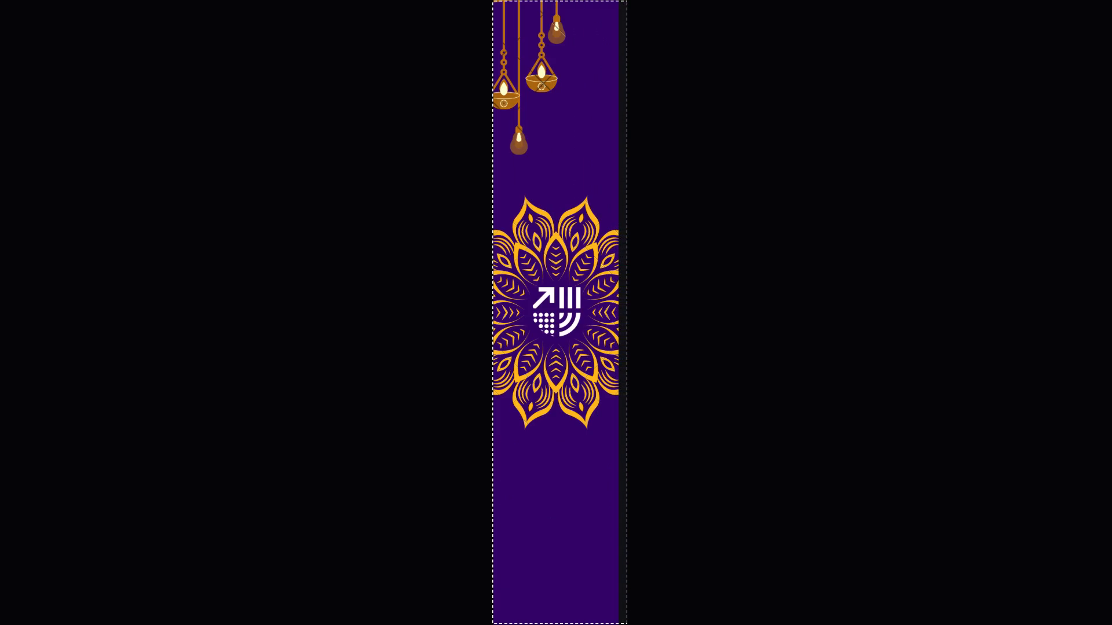
drag(627, 624, 616, 624)
key(Escape)
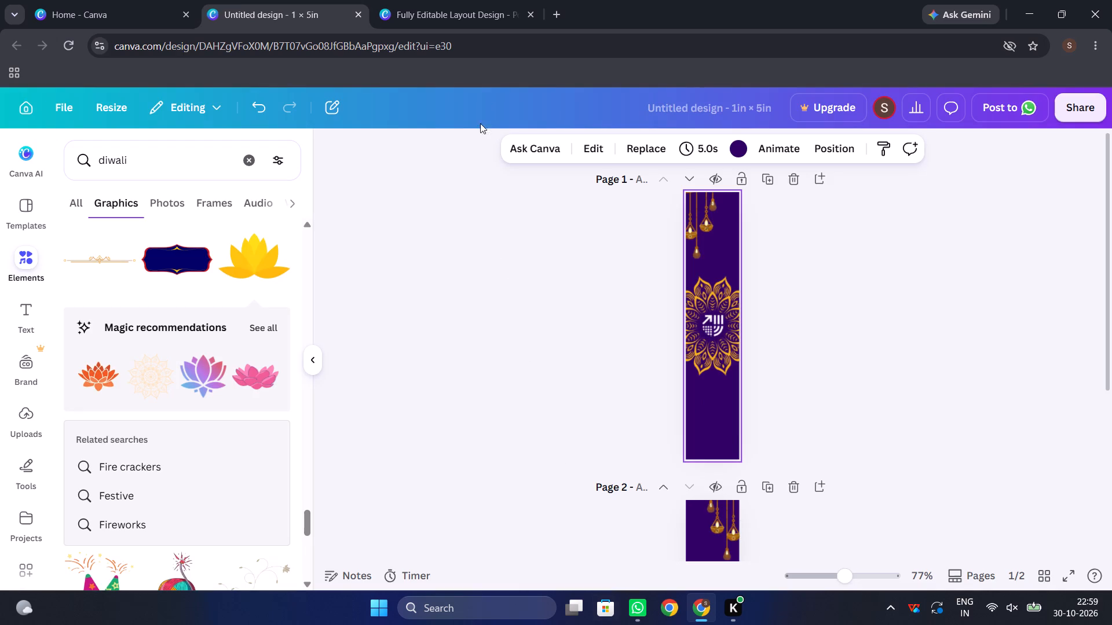
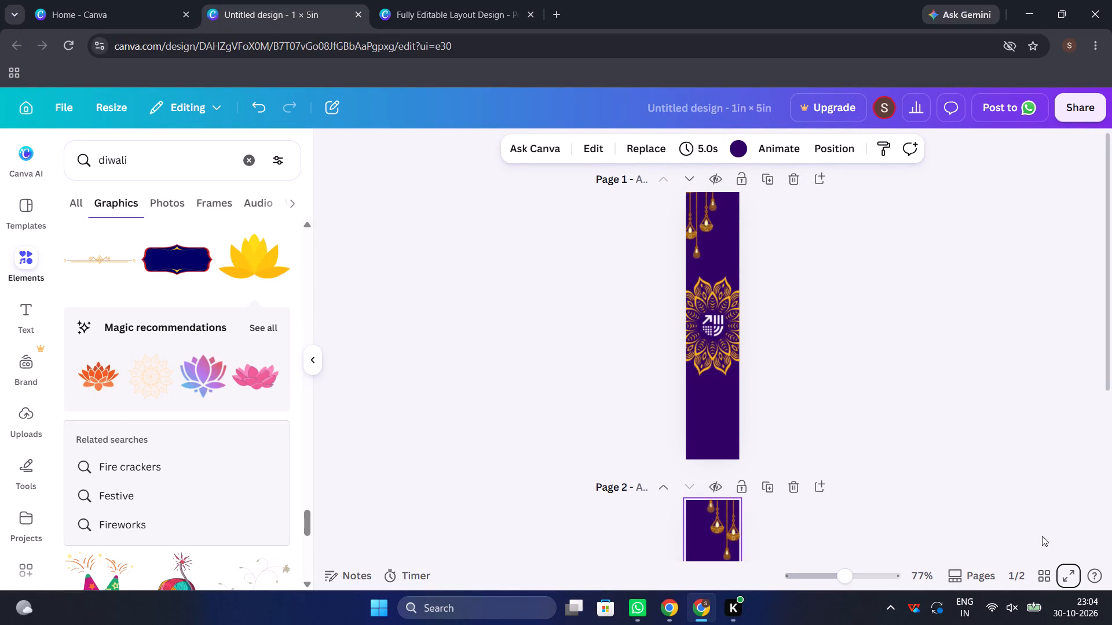
Preview the first pillar page in full screen, return to the page overview, and dismiss the help assistant.
click(1083, 579)
click(1049, 576)
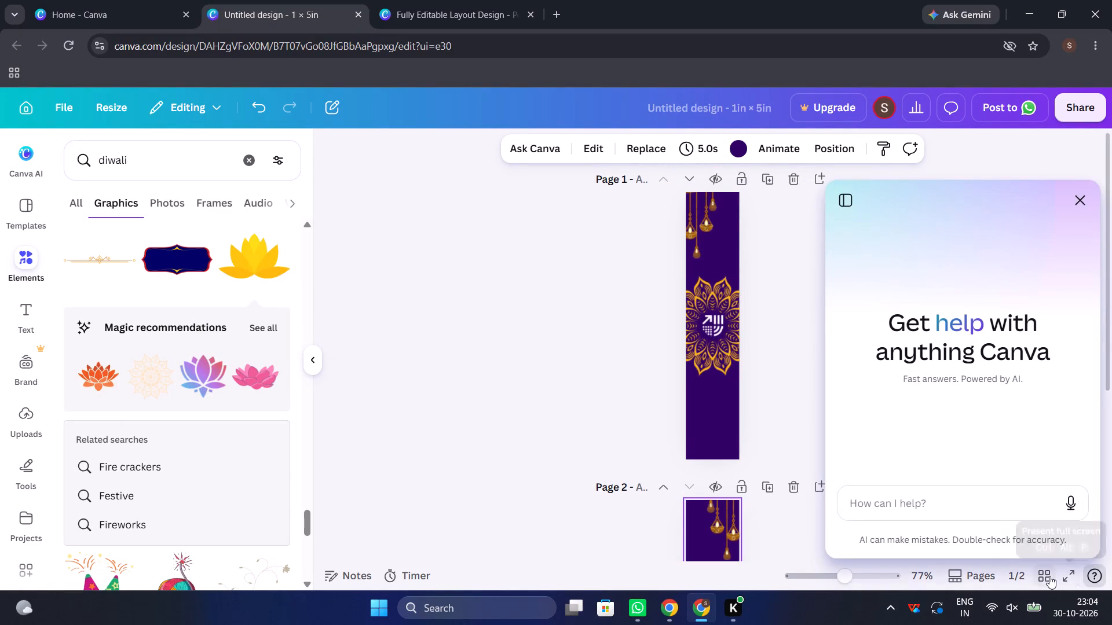
click(1066, 575)
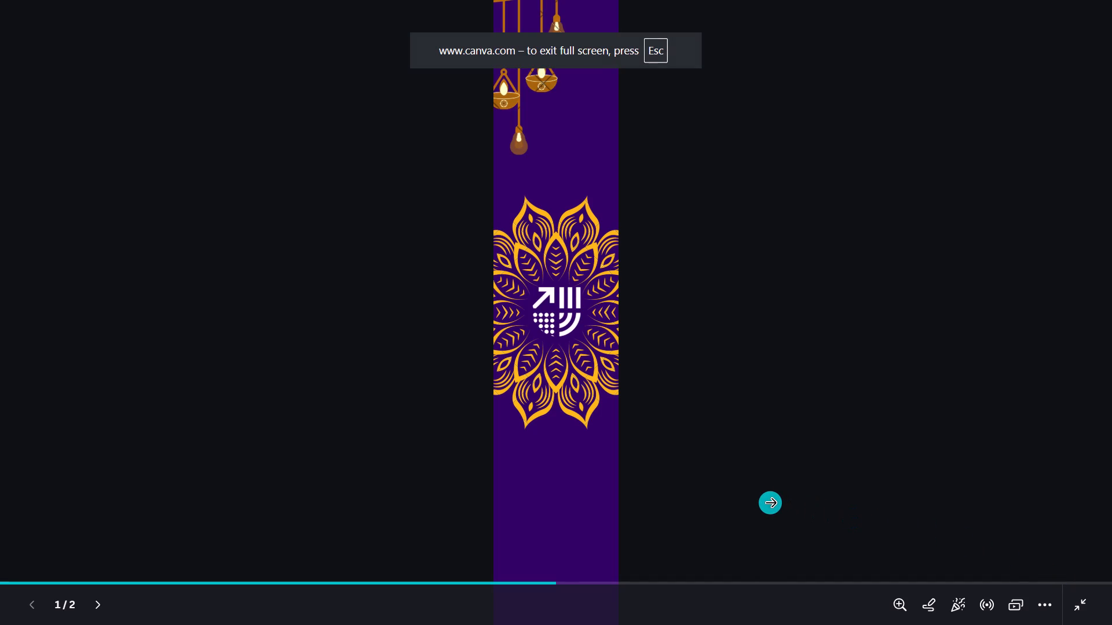
key(Escape)
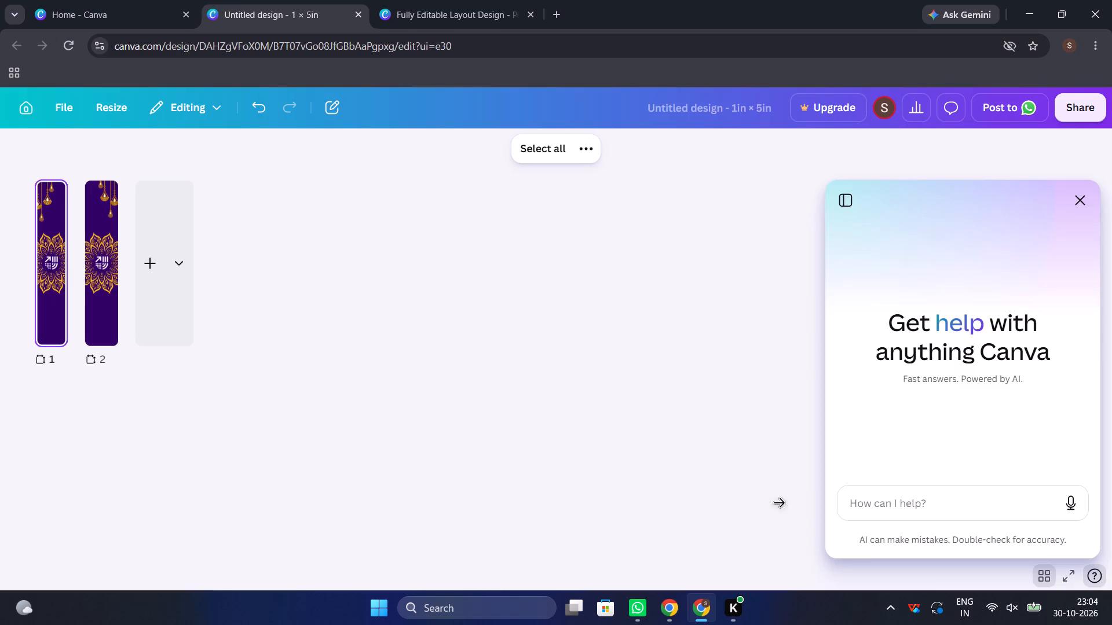
key(Escape)
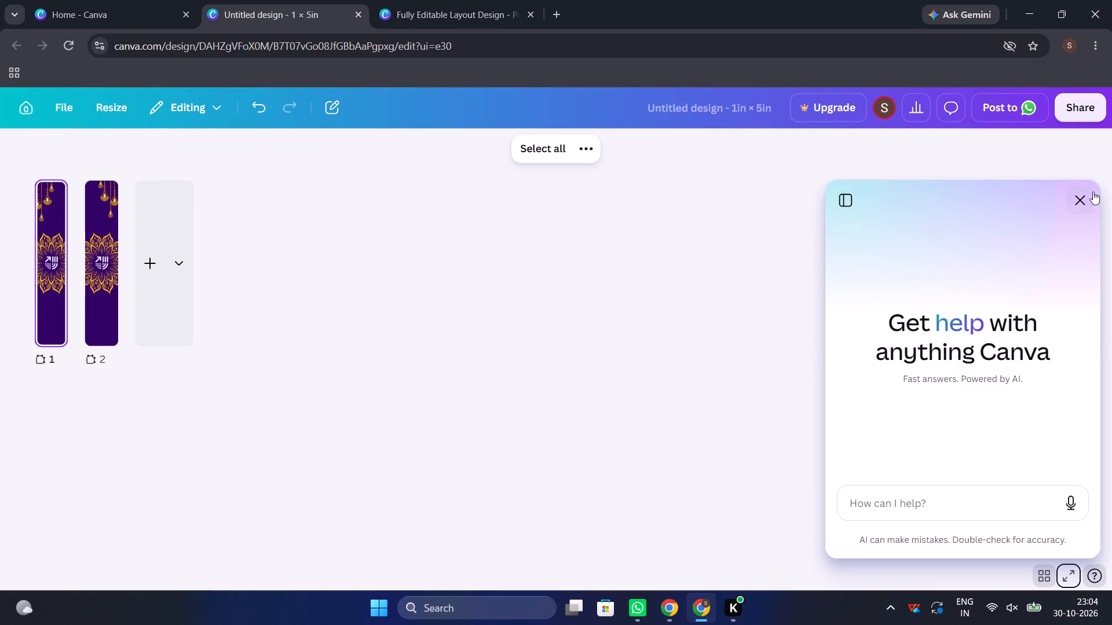
click(1096, 191)
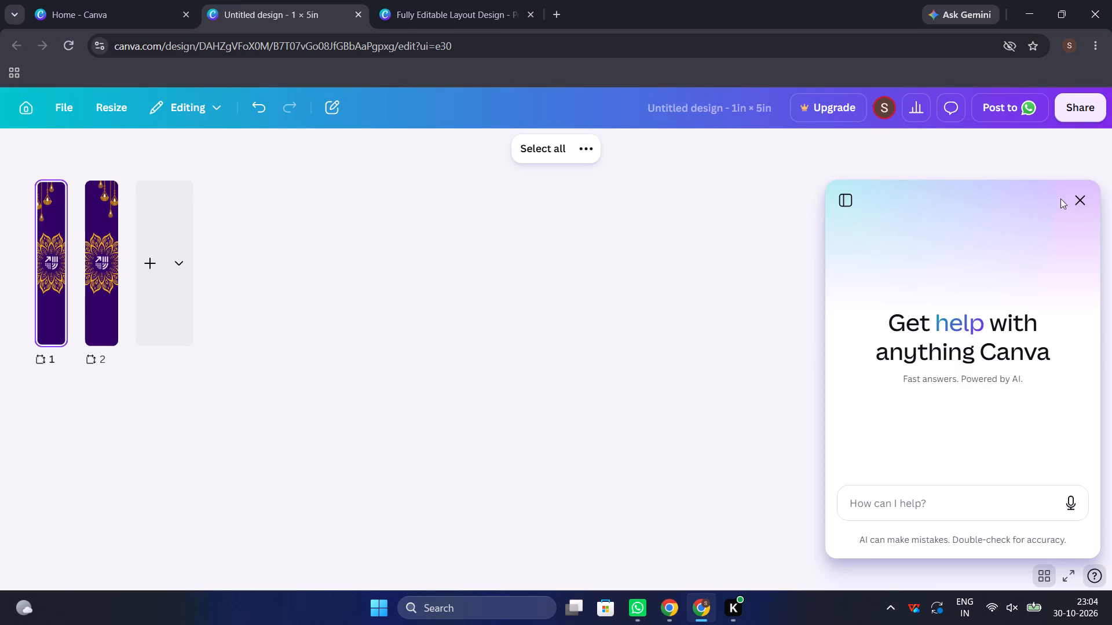
click(1074, 201)
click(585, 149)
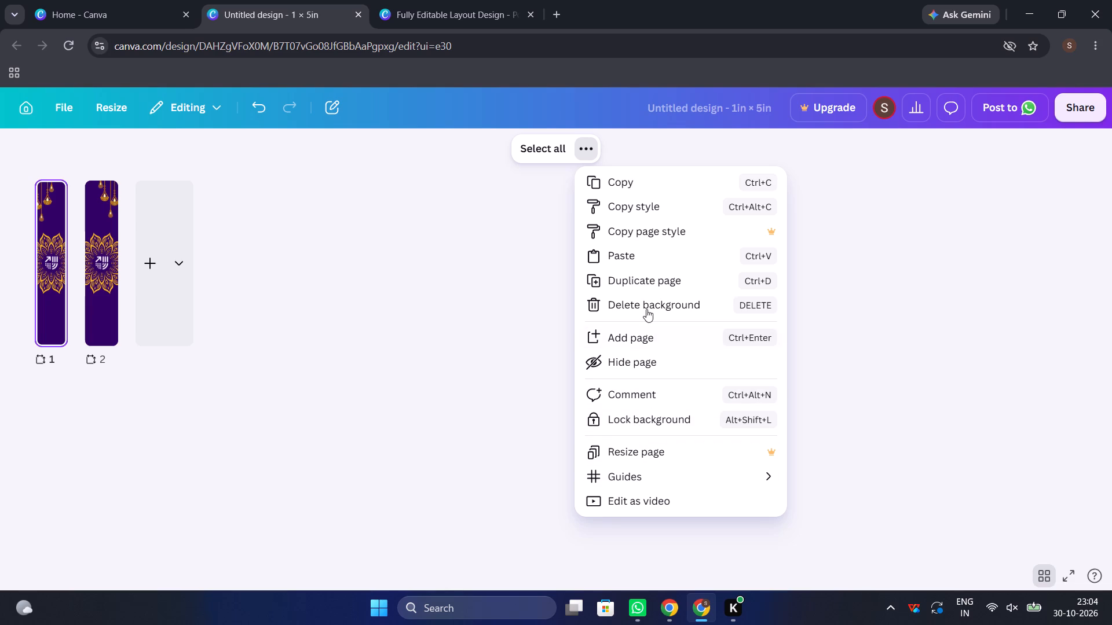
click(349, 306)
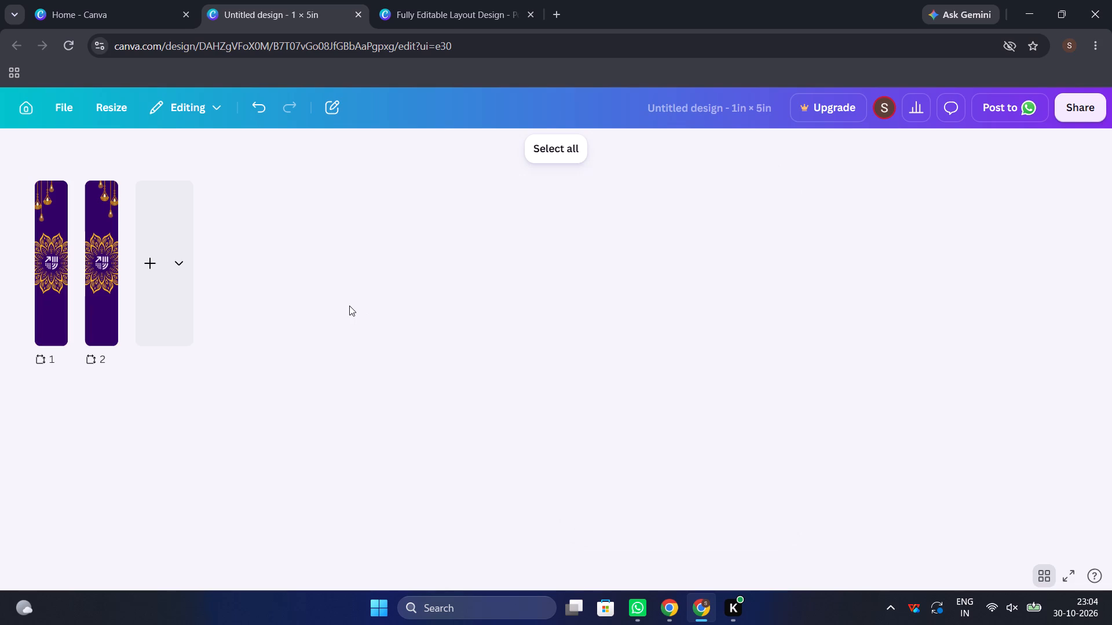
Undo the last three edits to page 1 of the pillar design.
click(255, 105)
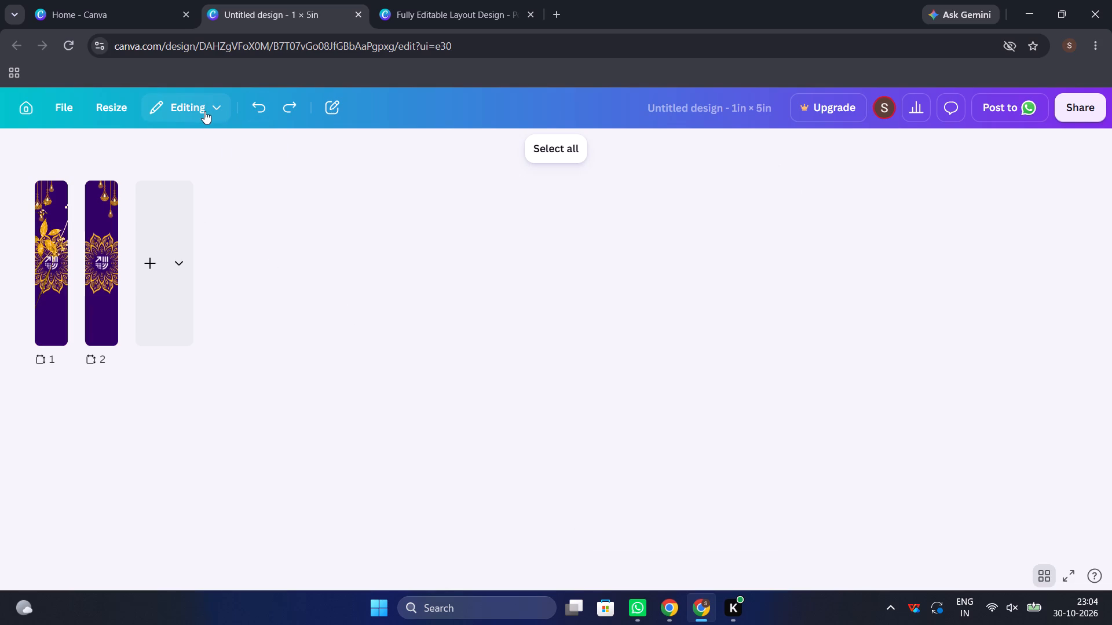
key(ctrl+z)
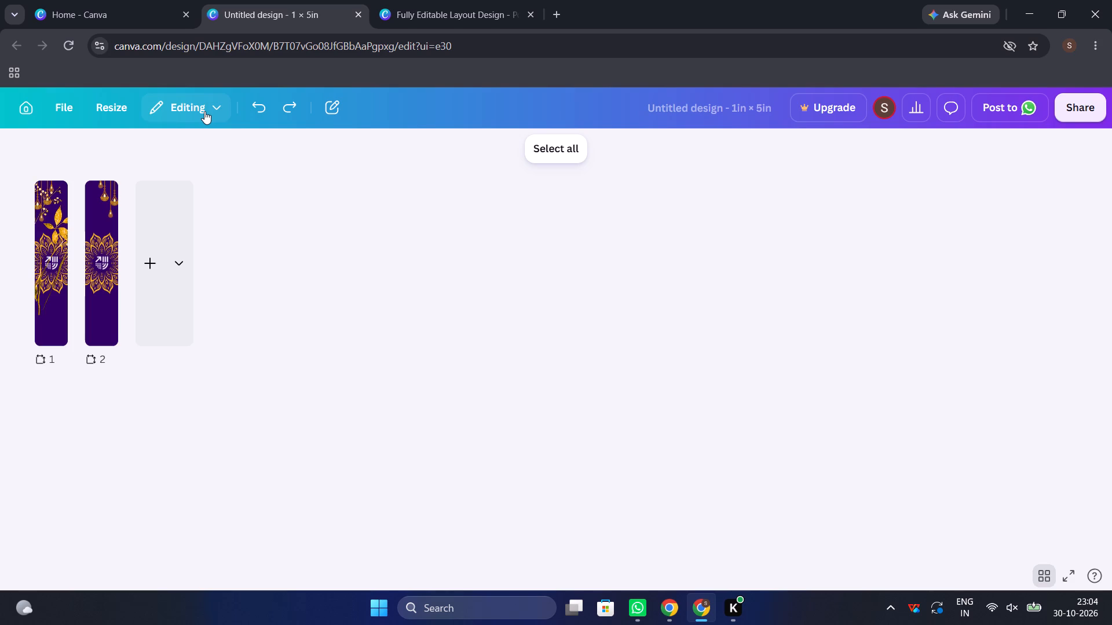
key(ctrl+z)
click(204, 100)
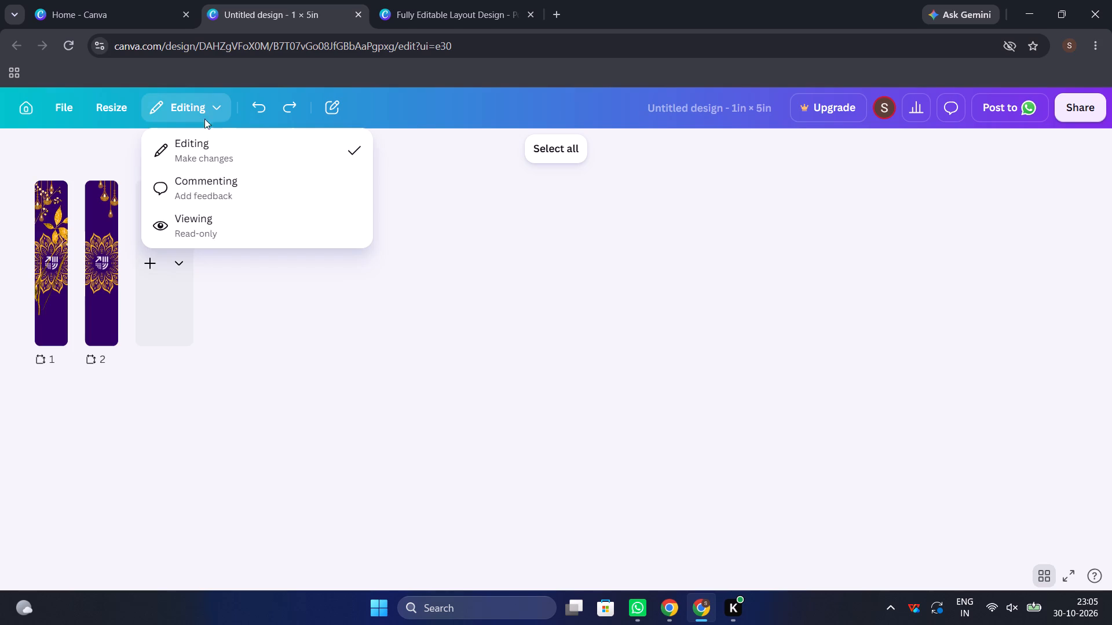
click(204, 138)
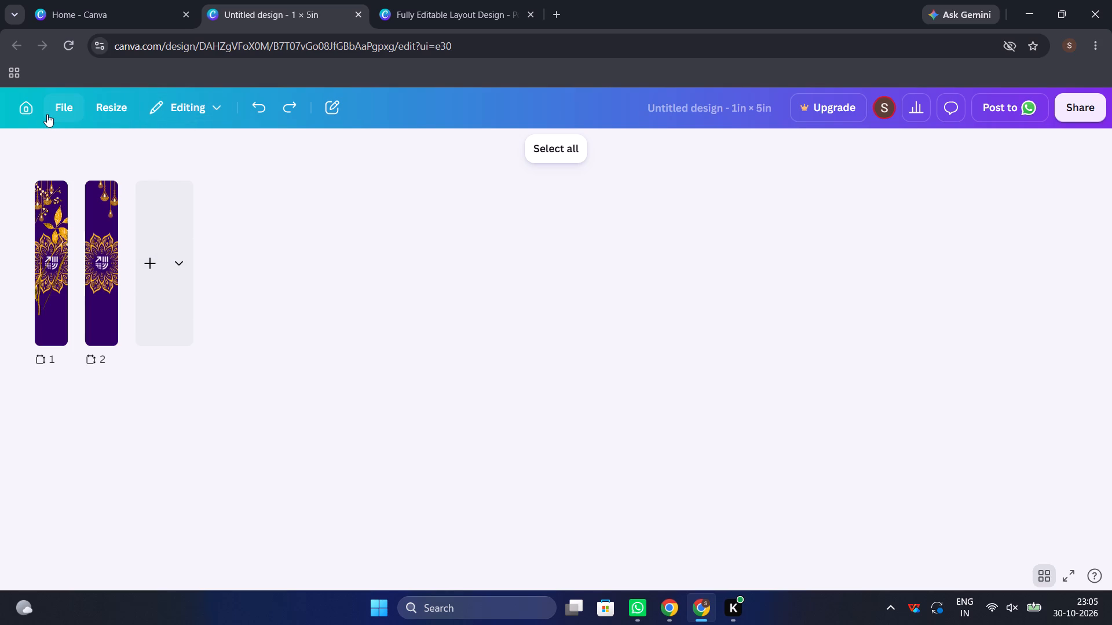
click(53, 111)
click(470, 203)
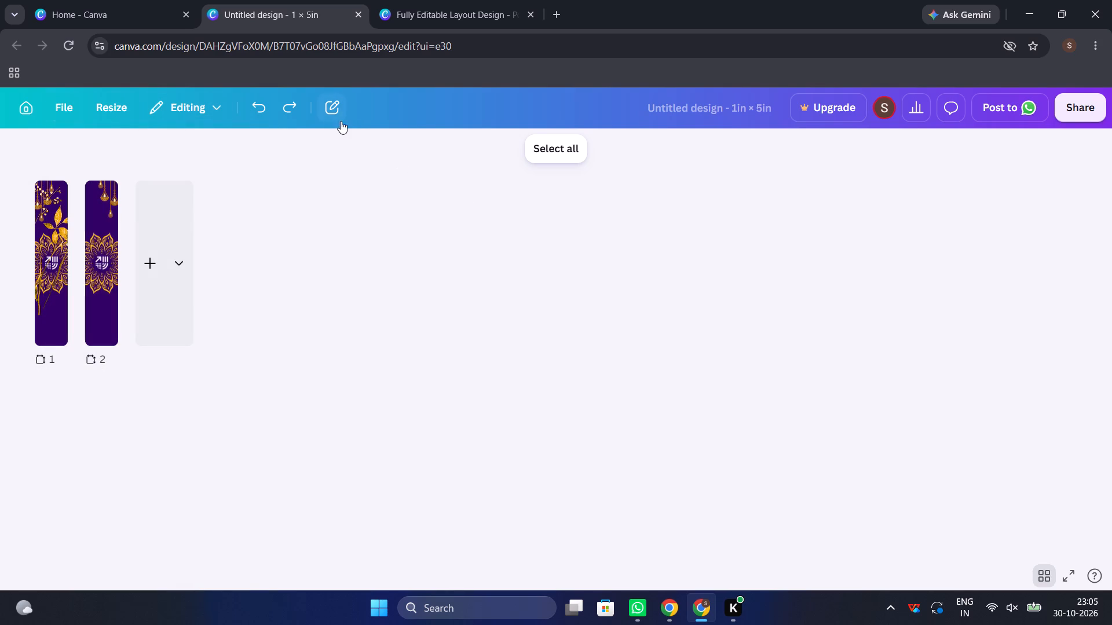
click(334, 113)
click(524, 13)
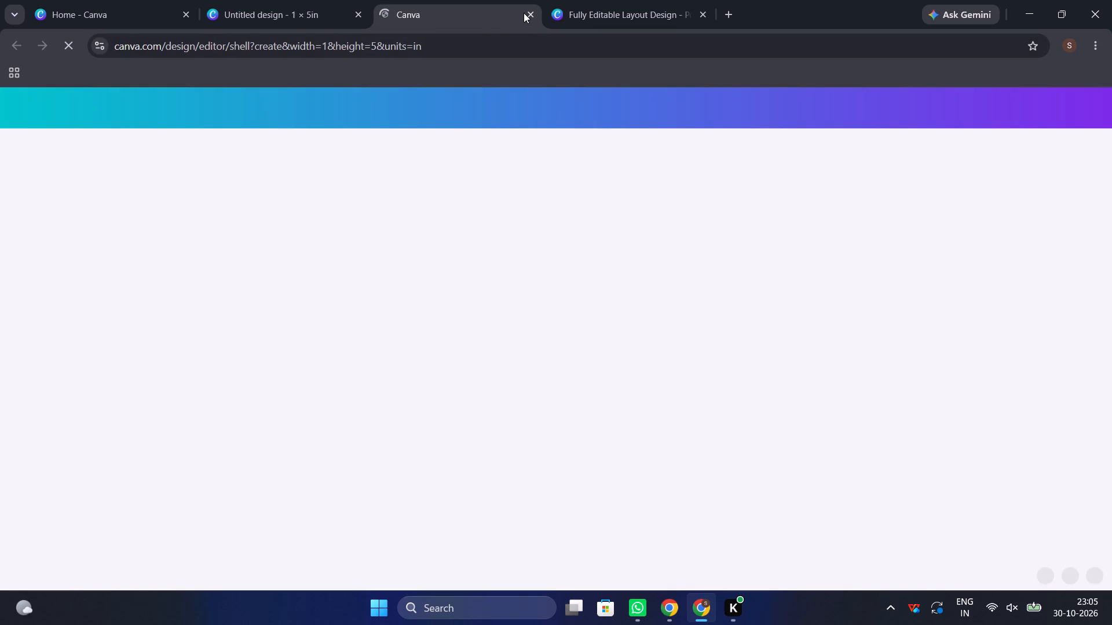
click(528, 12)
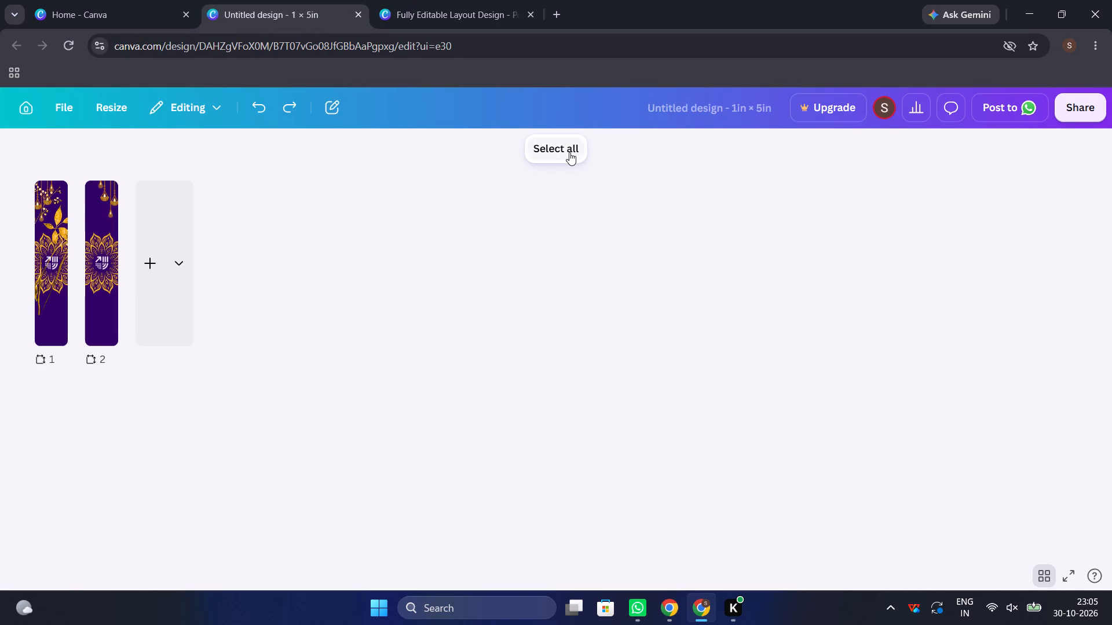
Select both pillar pages in the page overview and lock them.
click(569, 152)
click(587, 146)
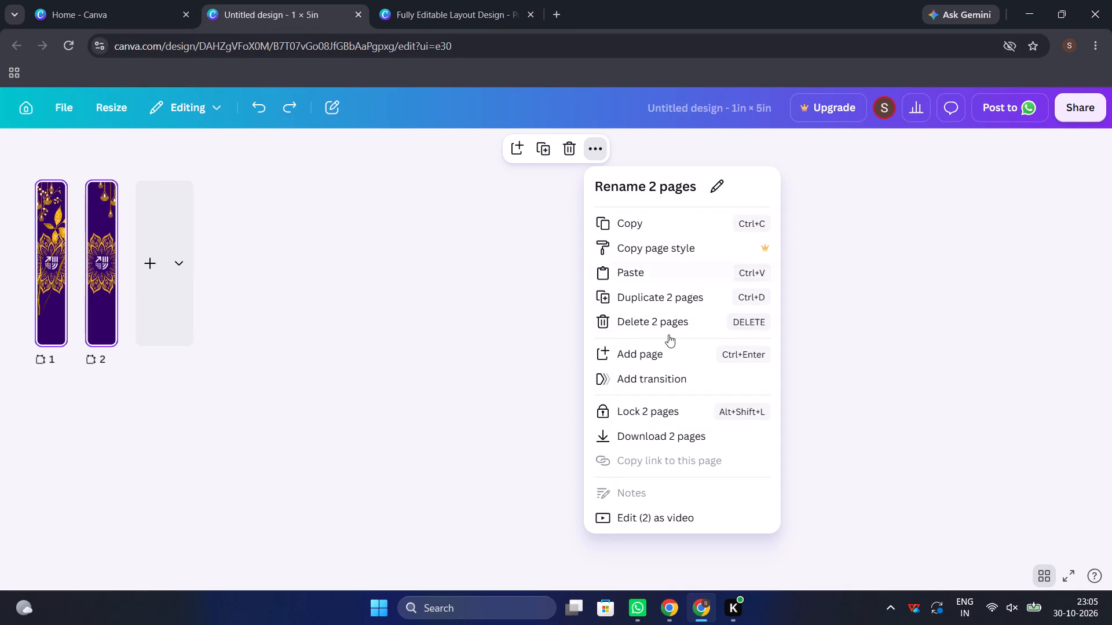
click(657, 407)
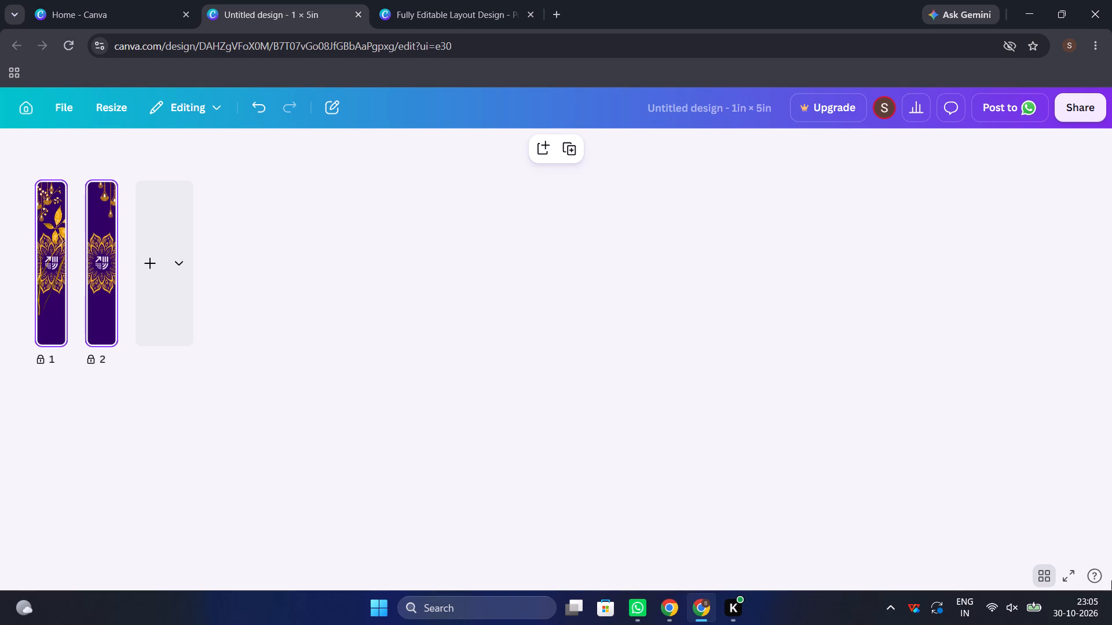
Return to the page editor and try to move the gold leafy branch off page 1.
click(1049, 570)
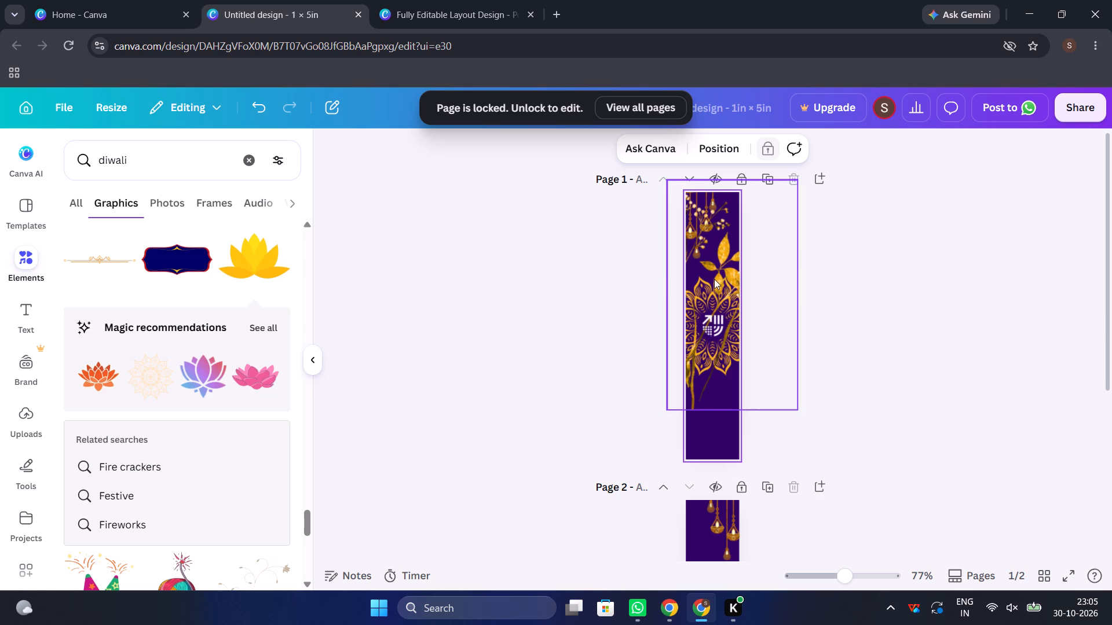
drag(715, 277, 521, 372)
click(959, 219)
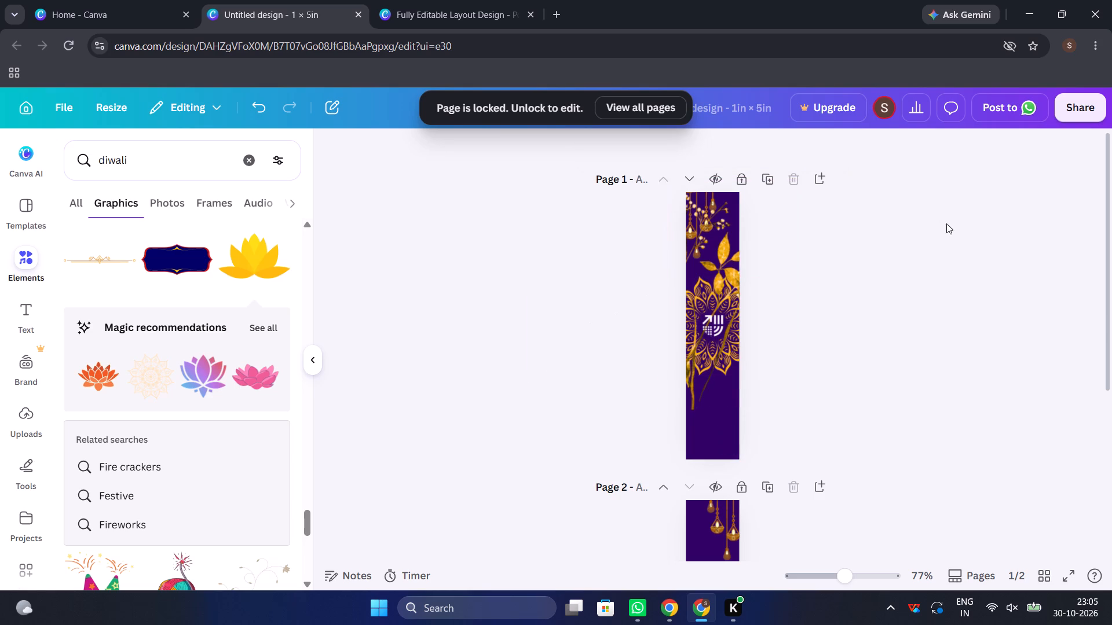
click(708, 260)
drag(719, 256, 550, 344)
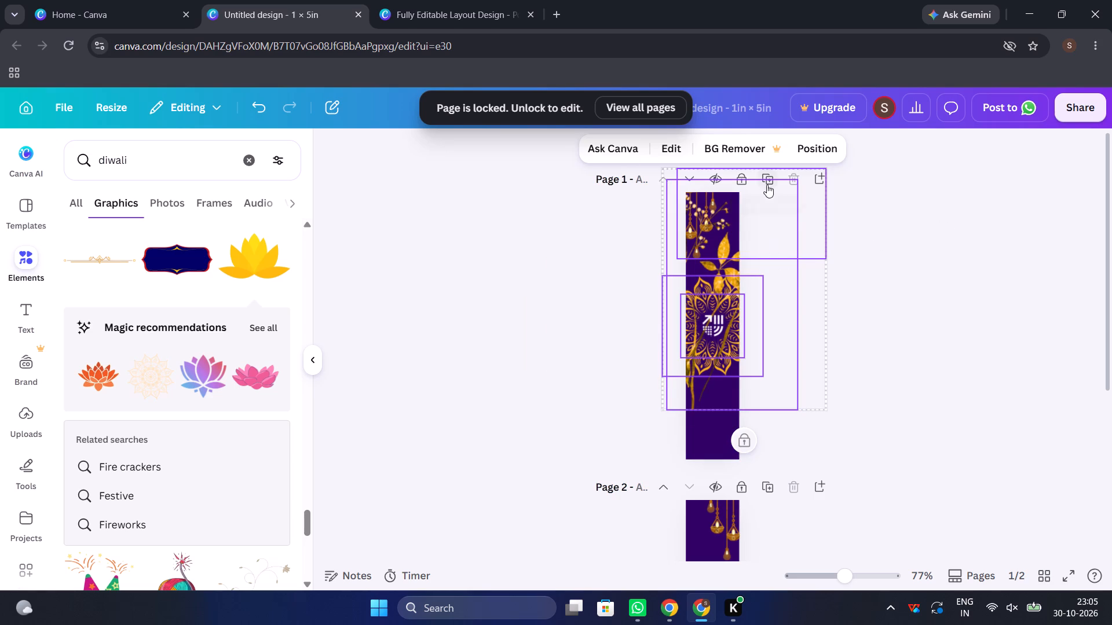
Hide page 1 of the pillar design.
click(716, 180)
click(565, 238)
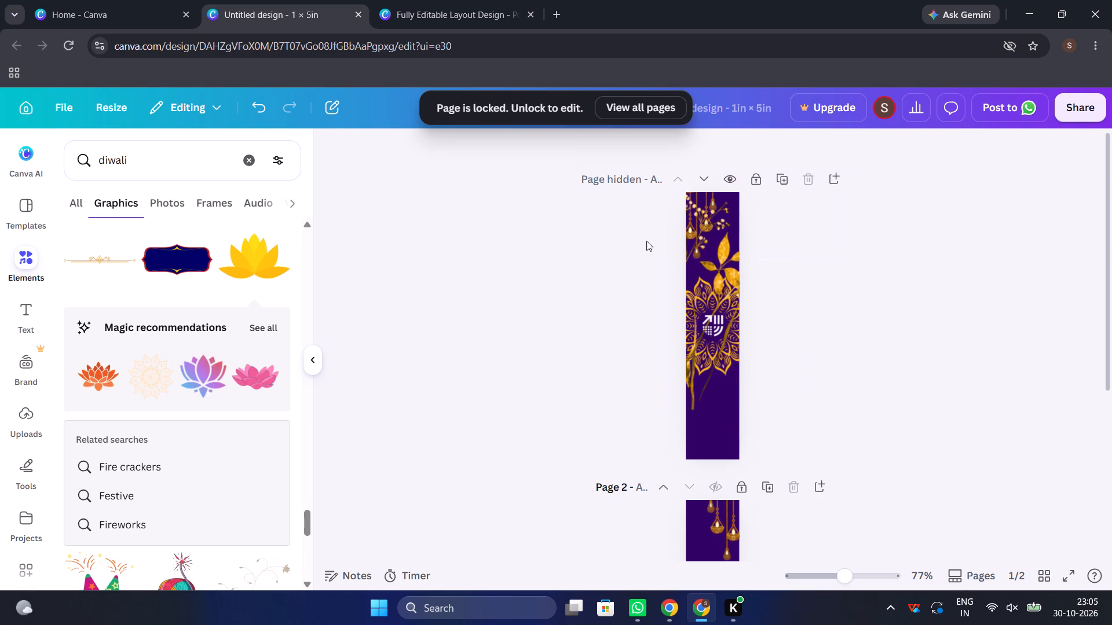
Unlock page 1 and remove the gold leafy branch by moving it off the page, keeping the lamps, mandala and logo.
click(763, 182)
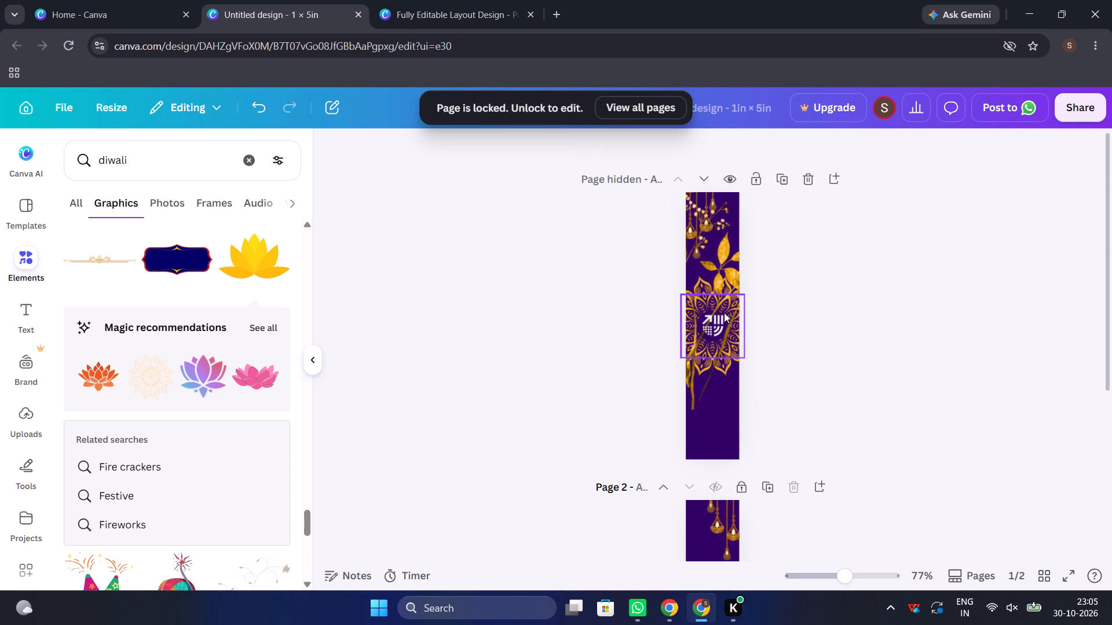
click(713, 334)
click(734, 241)
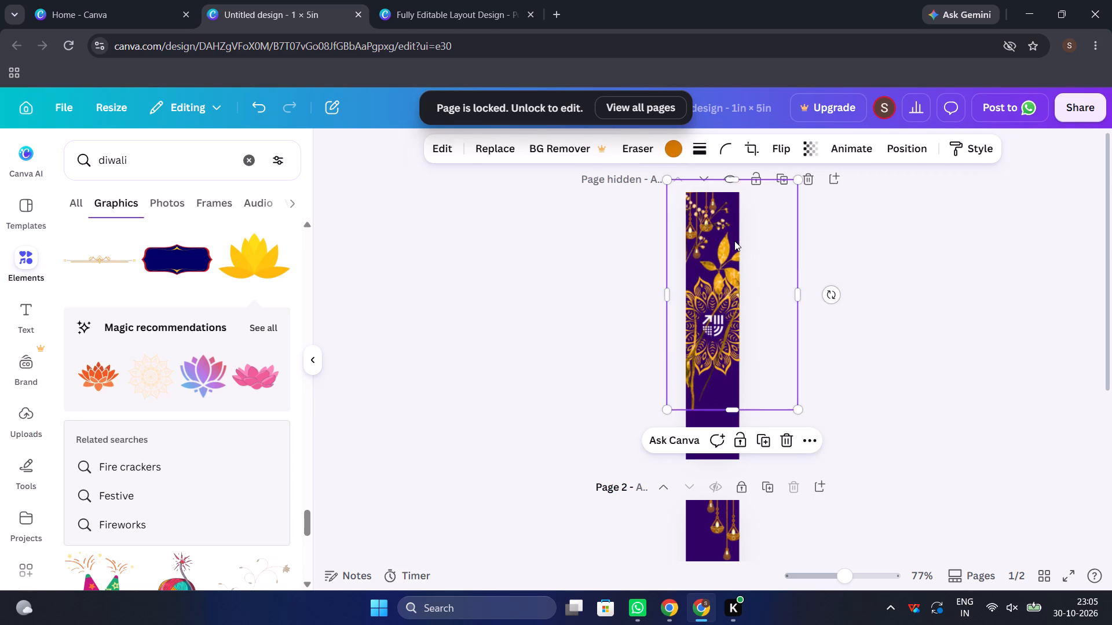
drag(734, 241, 423, 356)
click(733, 361)
ctrl+scroll(735, 358, up, 1)
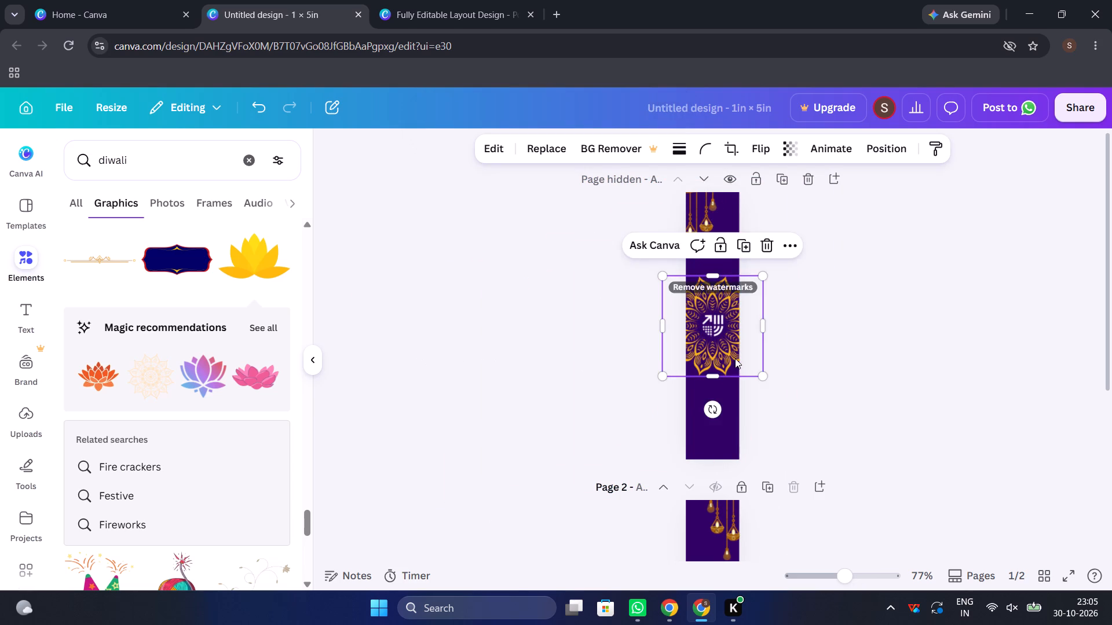
ctrl+scroll(735, 358, up, 9)
scroll(737, 354, up, 2)
click(602, 354)
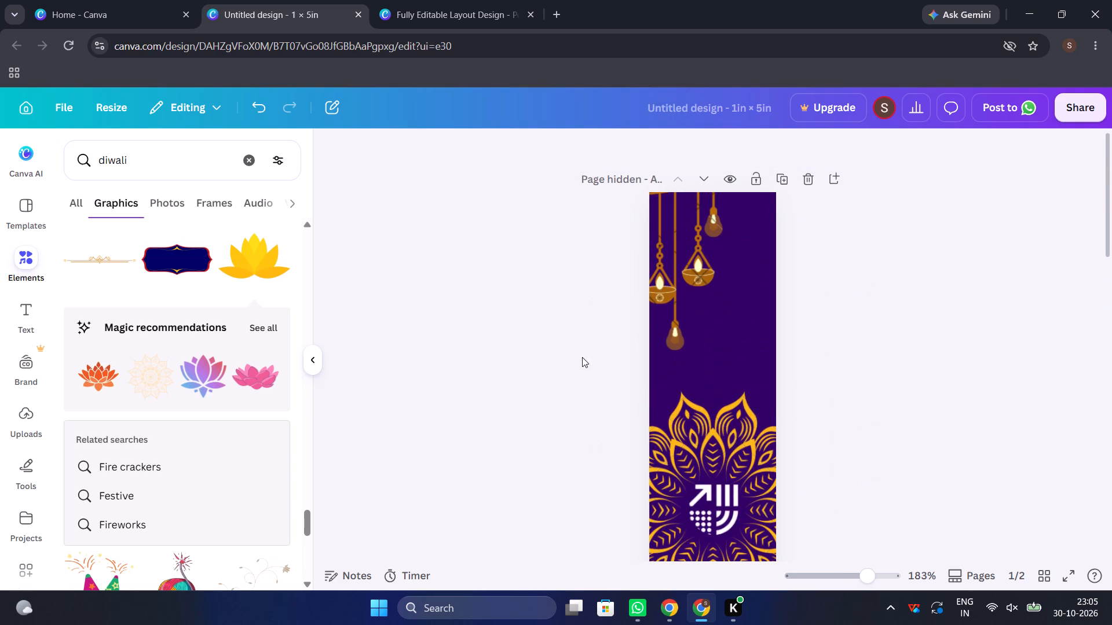
Browse the Diwali graphics results for a decoration that suits the upper part of the purple pillar.
scroll(177, 362, up, 4)
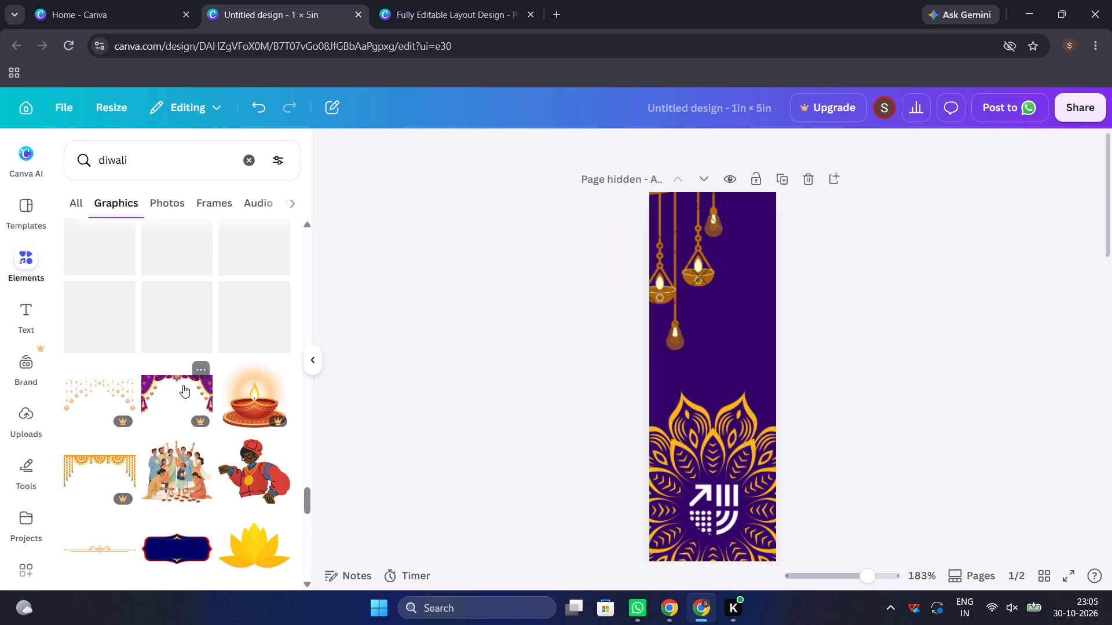
scroll(197, 432, up, 3)
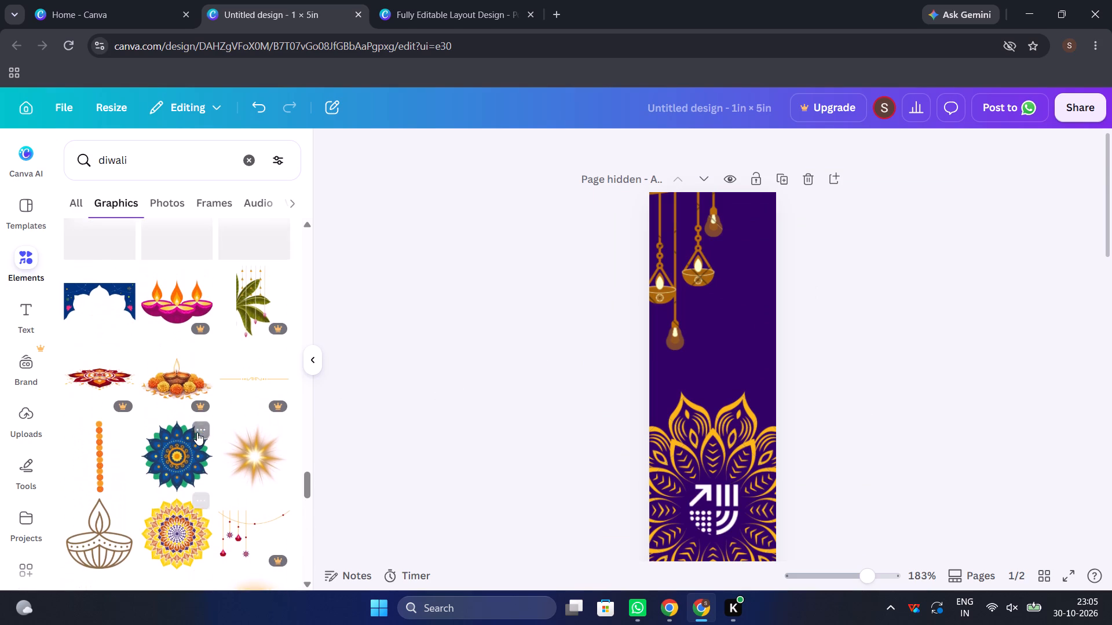
scroll(197, 432, up, 3)
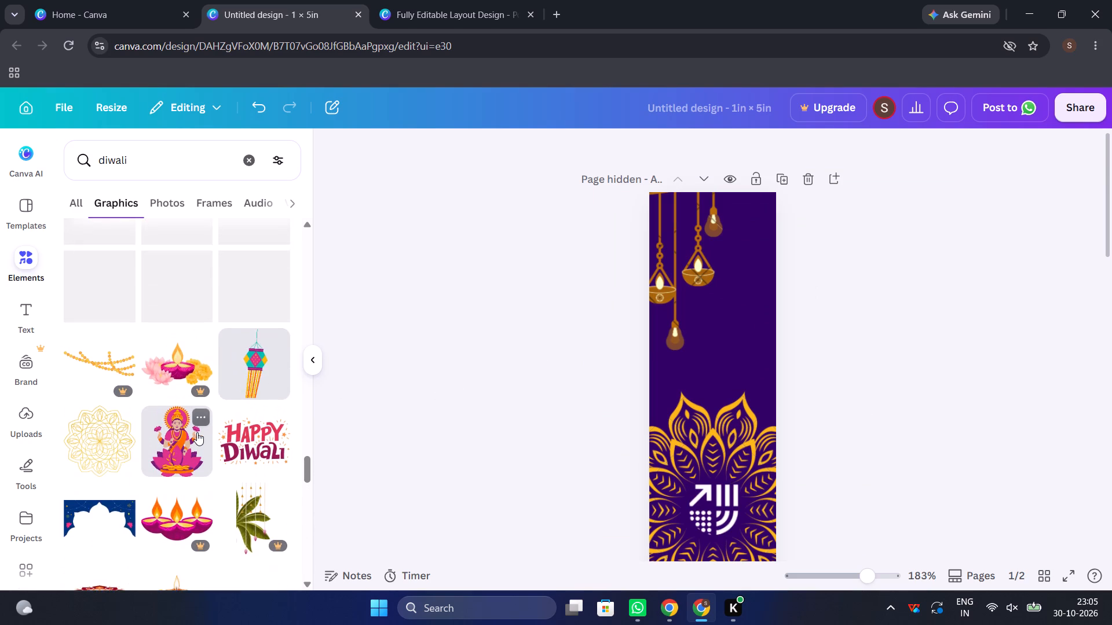
scroll(197, 432, up, 5)
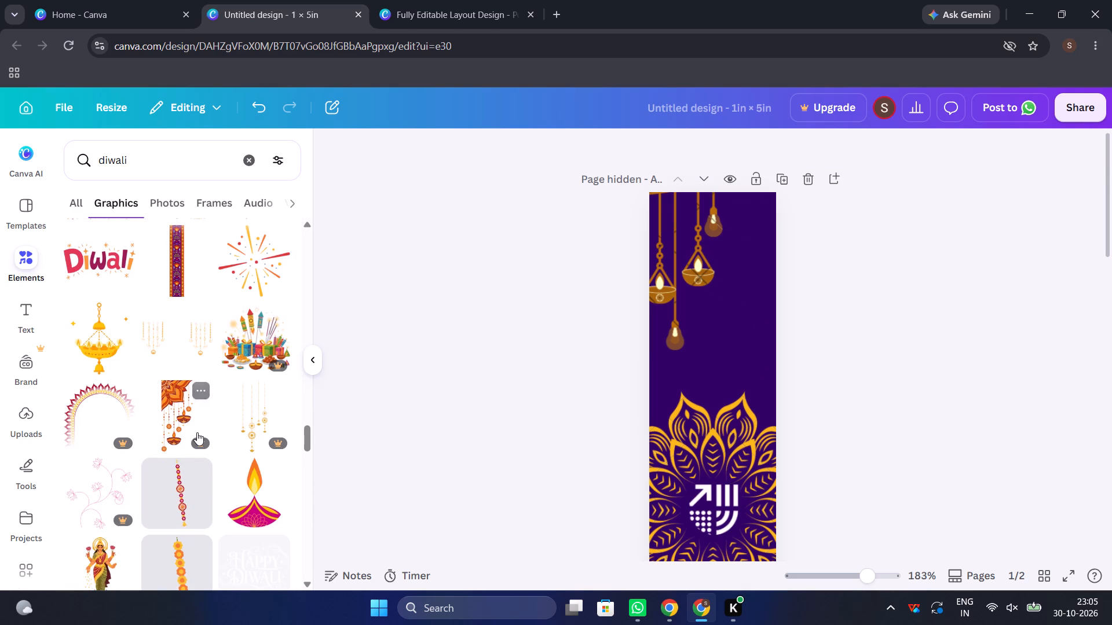
scroll(197, 432, up, 2)
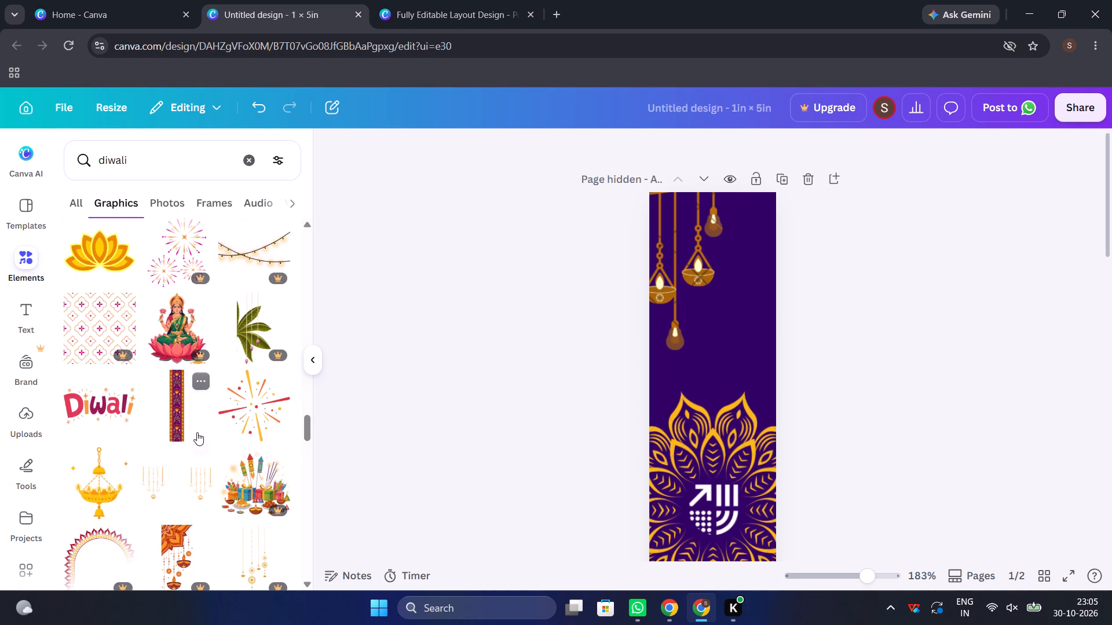
scroll(197, 432, up, 4)
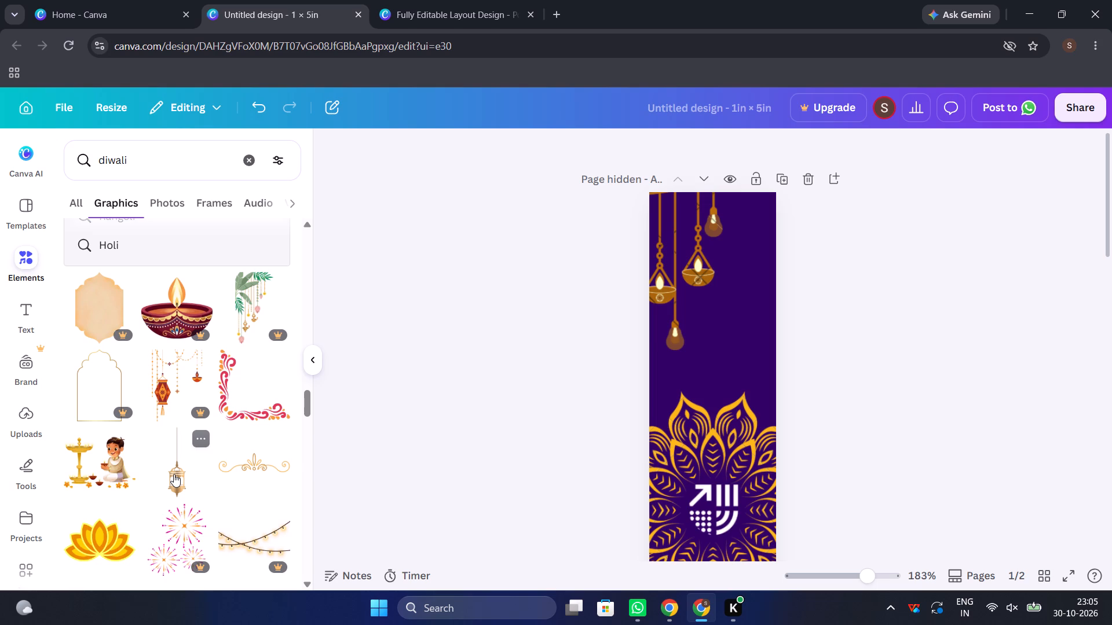
scroll(174, 474, down, 11)
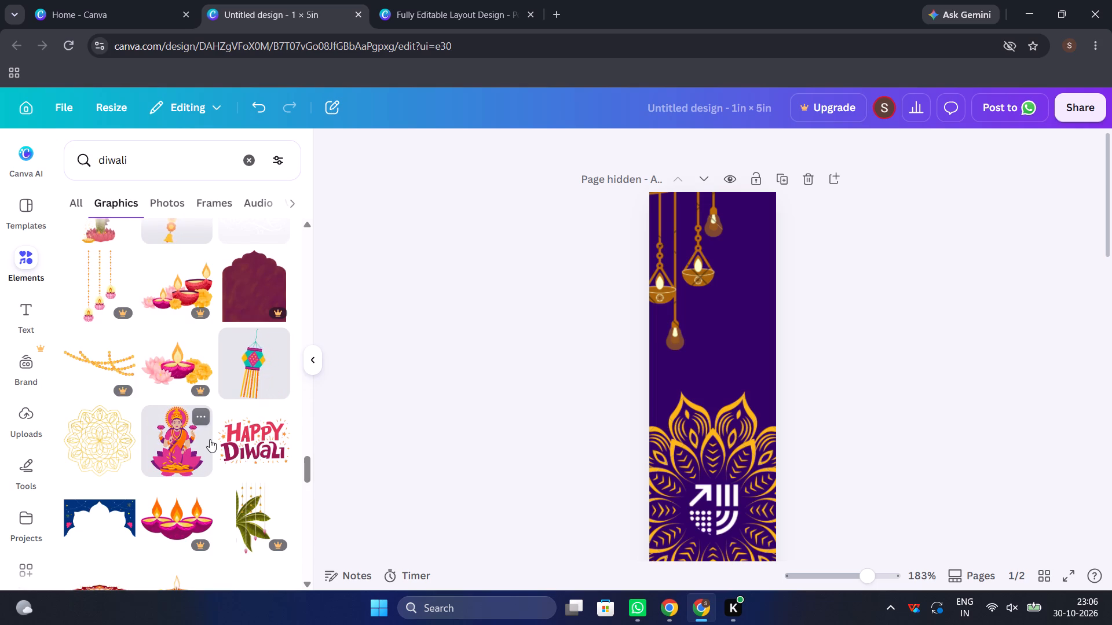
scroll(210, 439, down, 6)
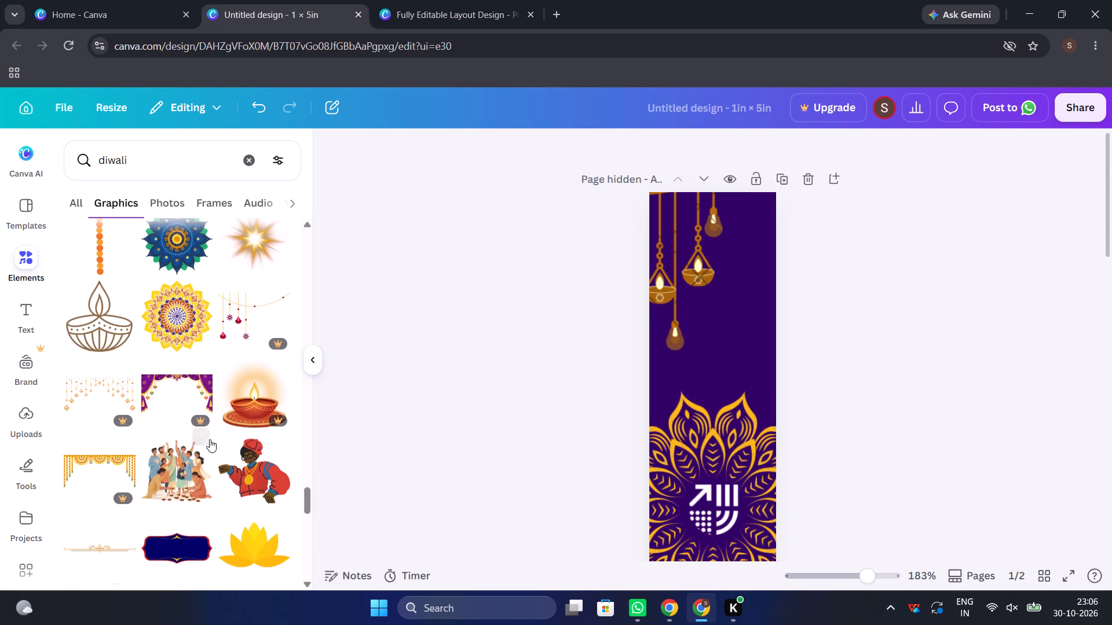
scroll(210, 439, down, 6)
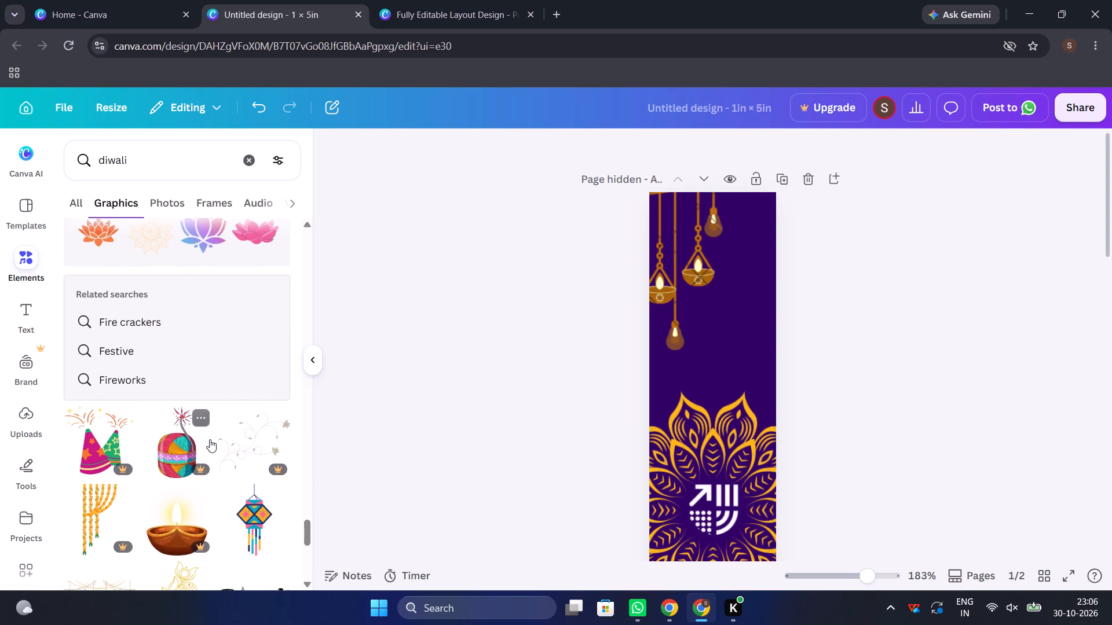
scroll(210, 439, down, 2)
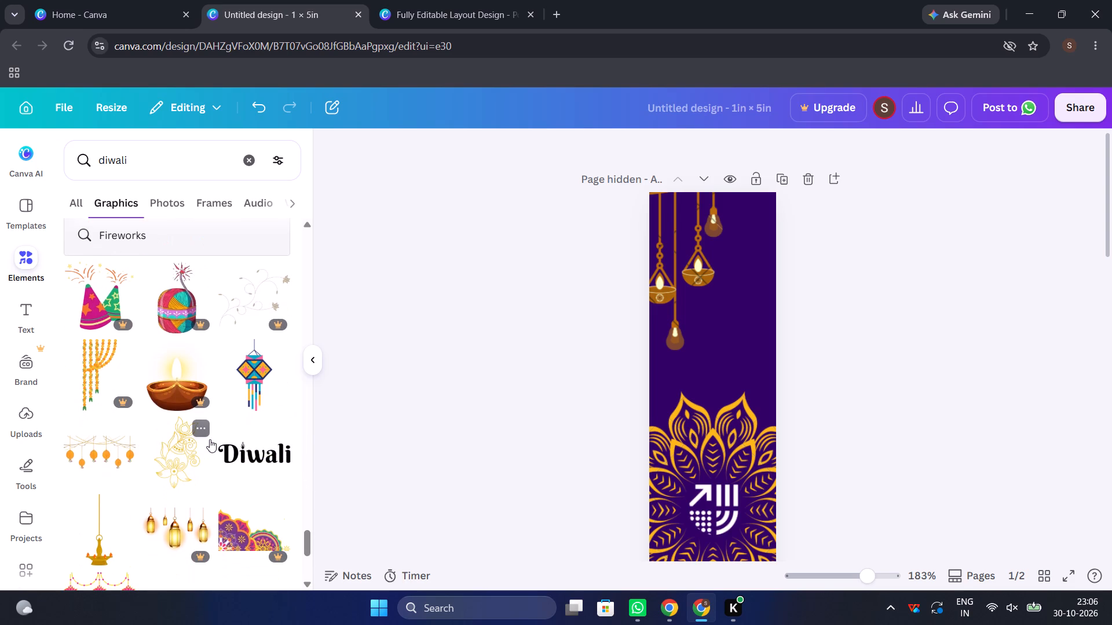
scroll(210, 439, down, 2)
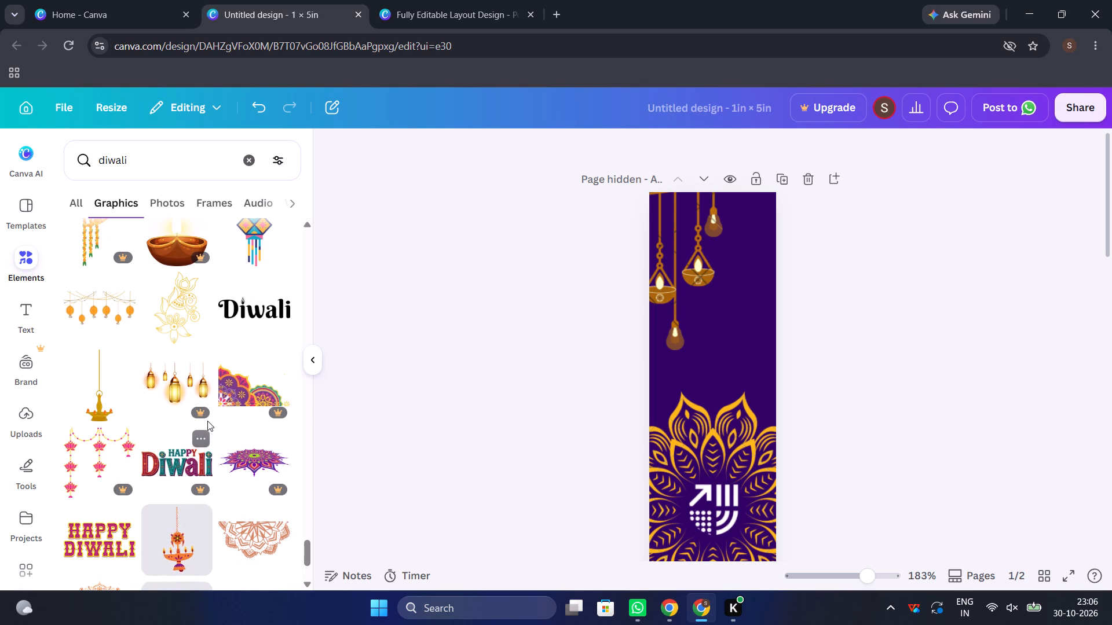
scroll(207, 421, down, 2)
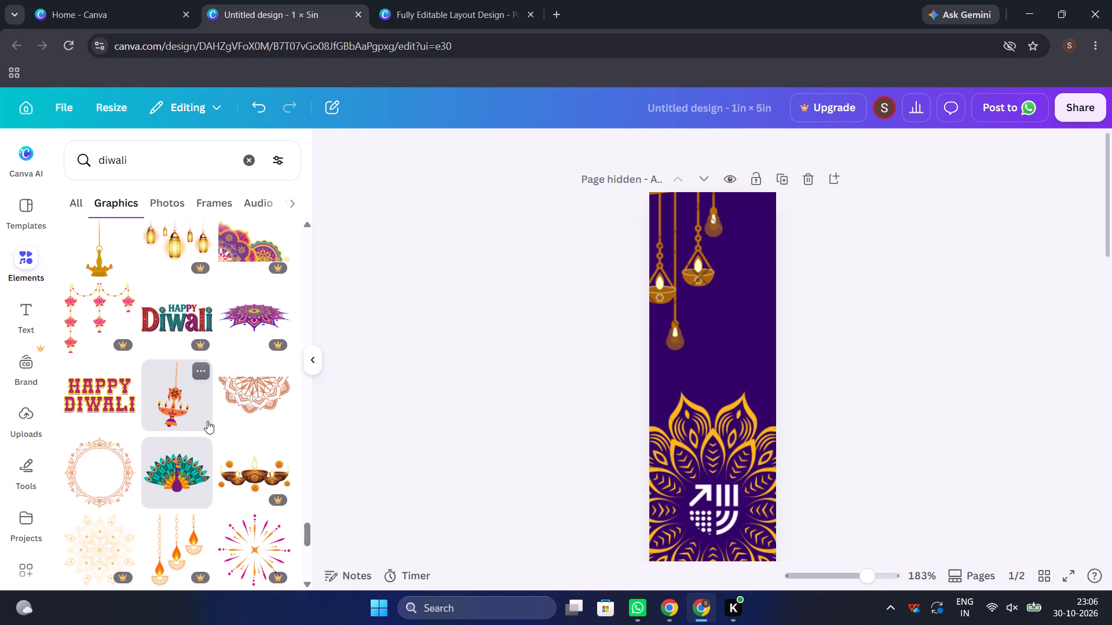
scroll(207, 421, down, 3)
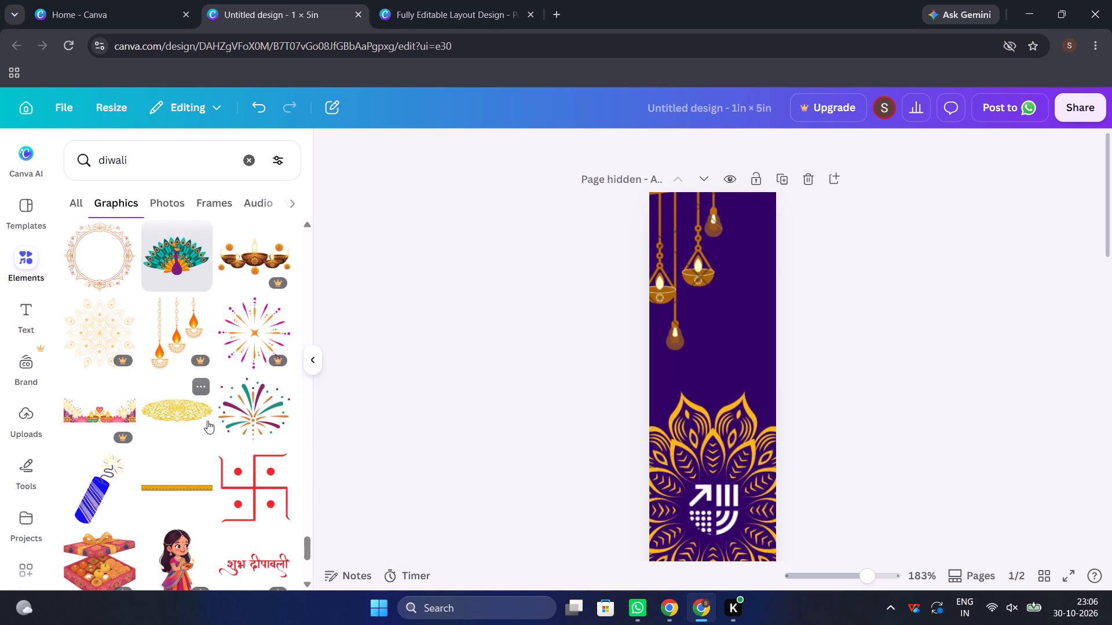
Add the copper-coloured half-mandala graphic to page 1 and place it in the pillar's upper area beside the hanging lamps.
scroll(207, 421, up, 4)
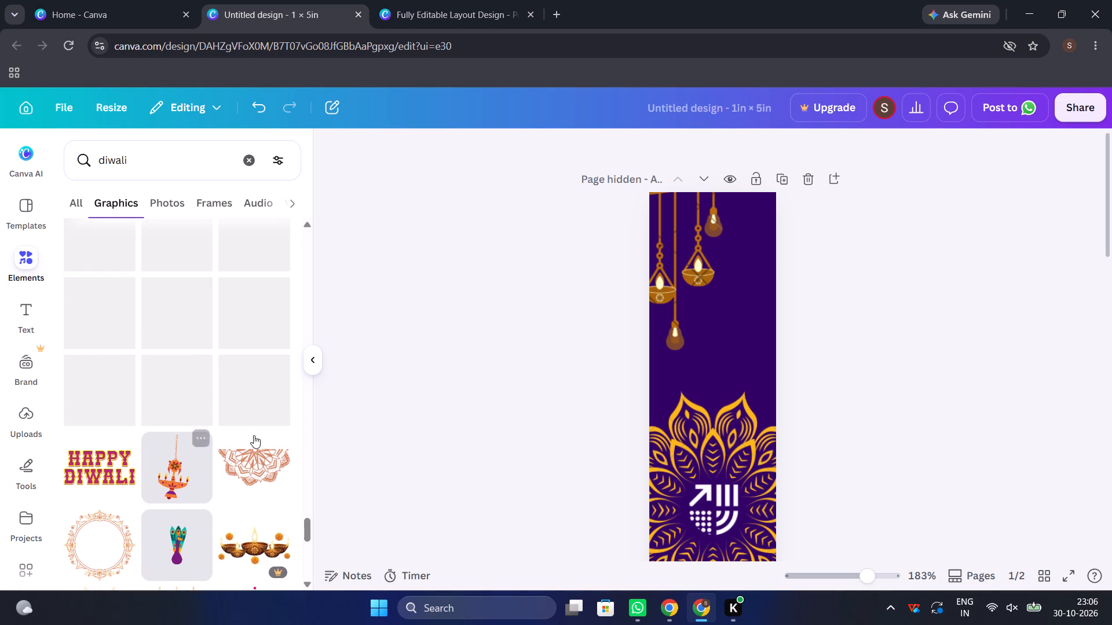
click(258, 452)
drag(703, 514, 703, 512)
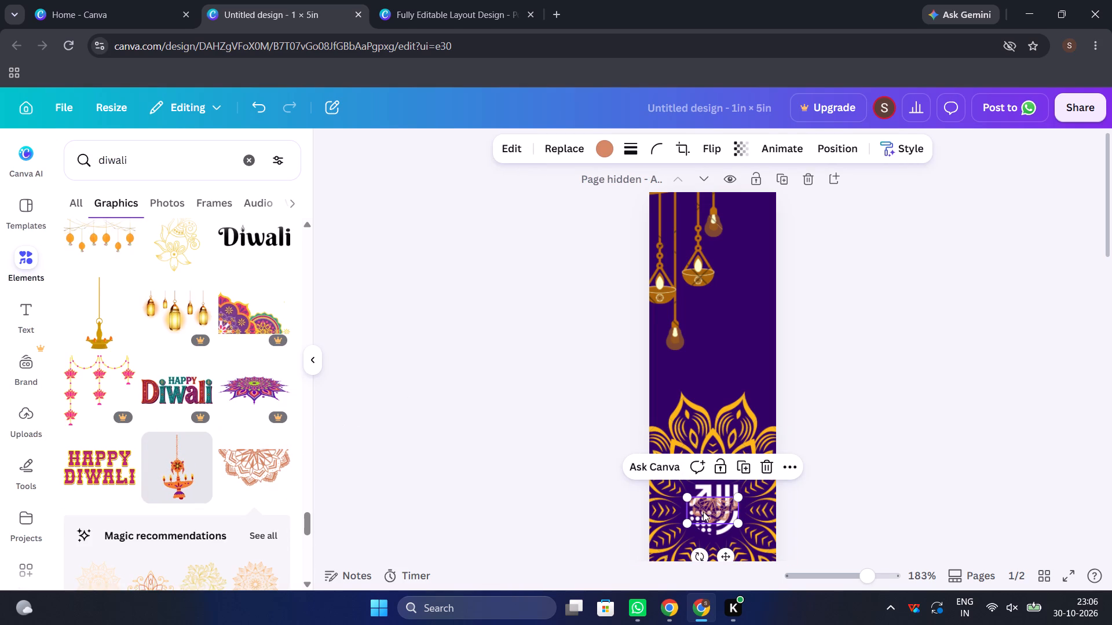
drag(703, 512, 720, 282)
Delete the hanging lamps from page 1 and return to the Diwali graphics.
click(671, 244)
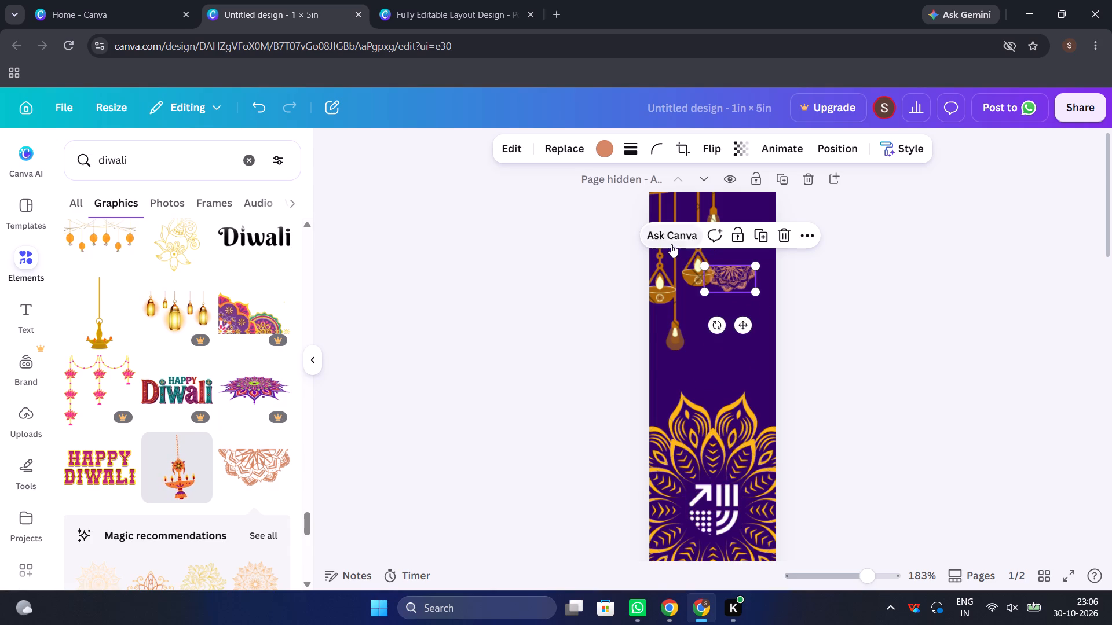
click(687, 216)
key(BackSpace)
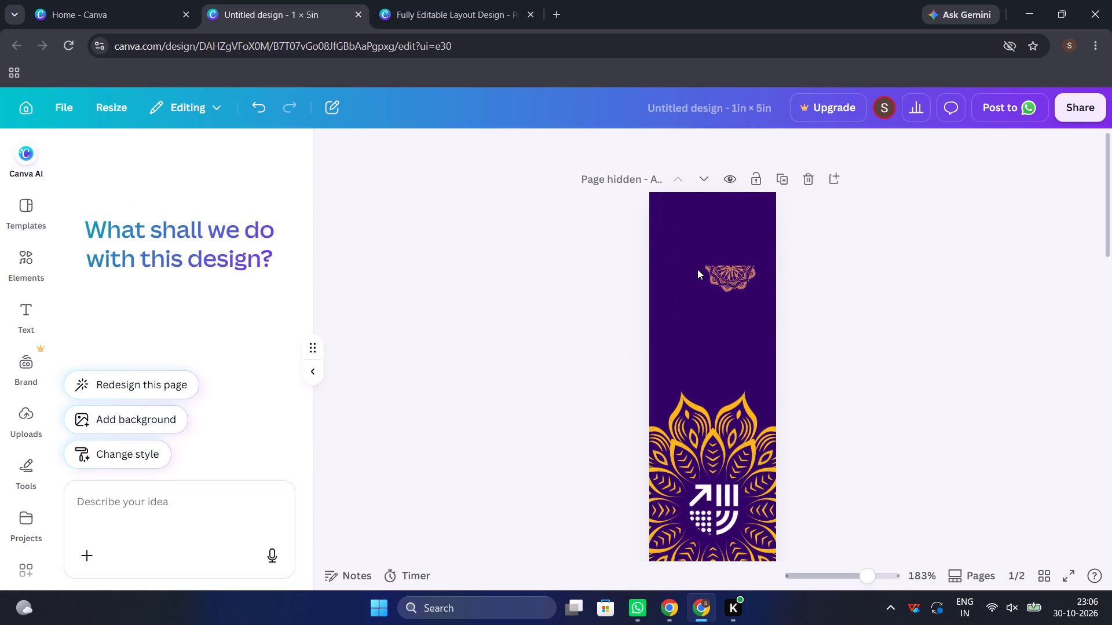
click(12, 272)
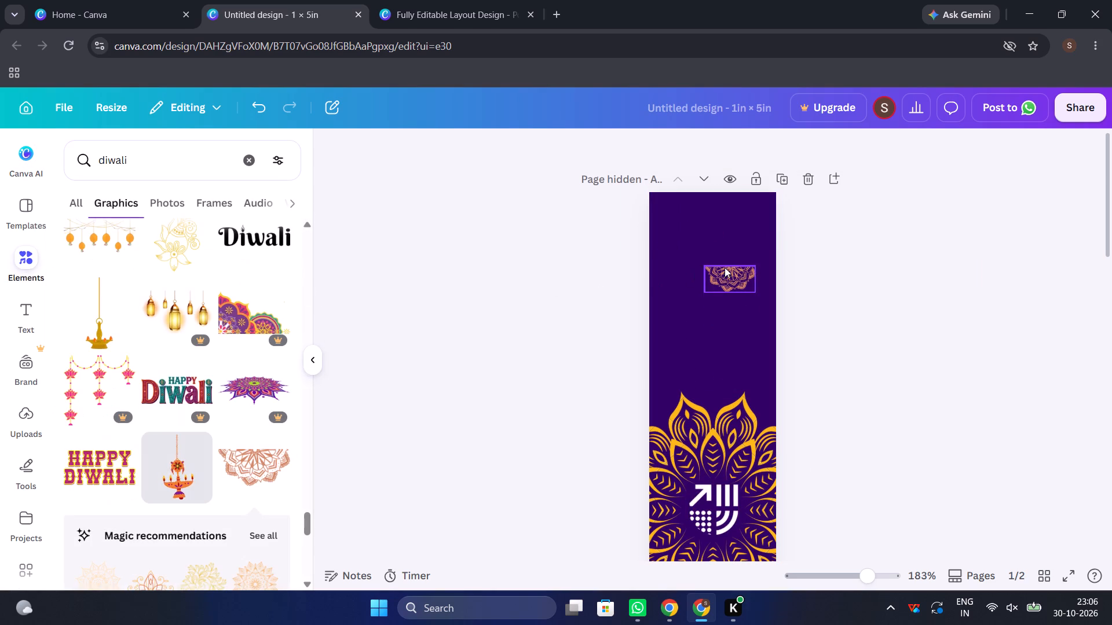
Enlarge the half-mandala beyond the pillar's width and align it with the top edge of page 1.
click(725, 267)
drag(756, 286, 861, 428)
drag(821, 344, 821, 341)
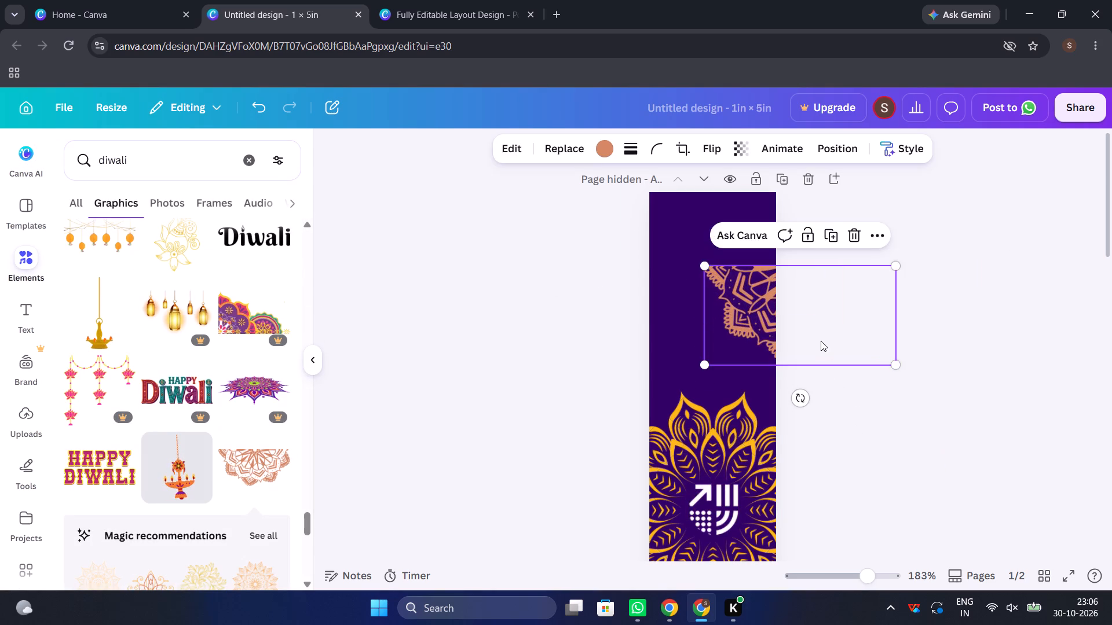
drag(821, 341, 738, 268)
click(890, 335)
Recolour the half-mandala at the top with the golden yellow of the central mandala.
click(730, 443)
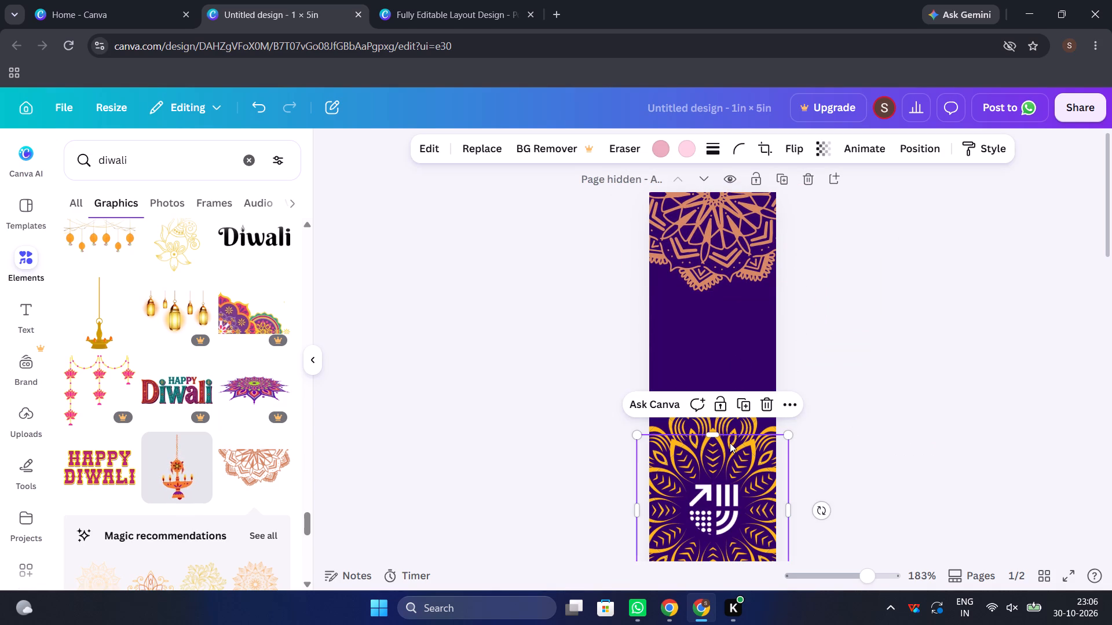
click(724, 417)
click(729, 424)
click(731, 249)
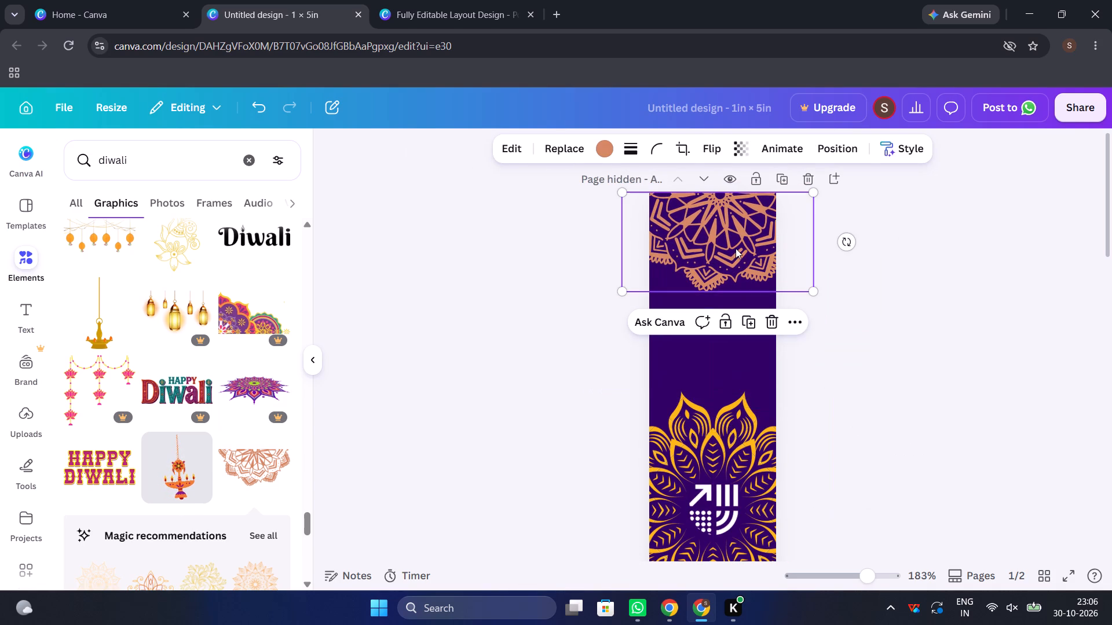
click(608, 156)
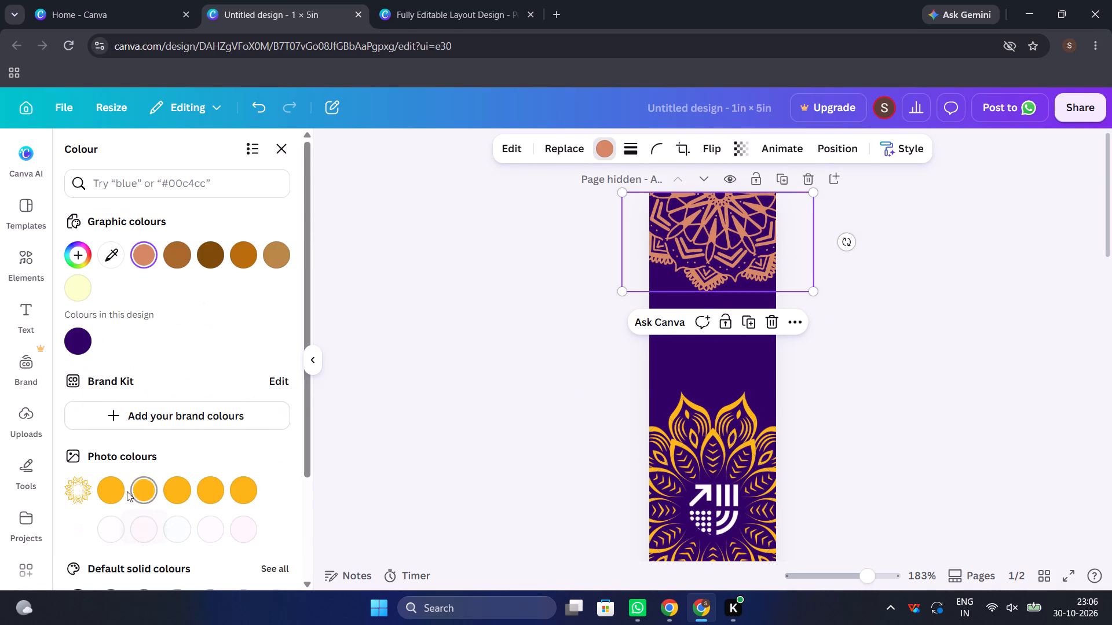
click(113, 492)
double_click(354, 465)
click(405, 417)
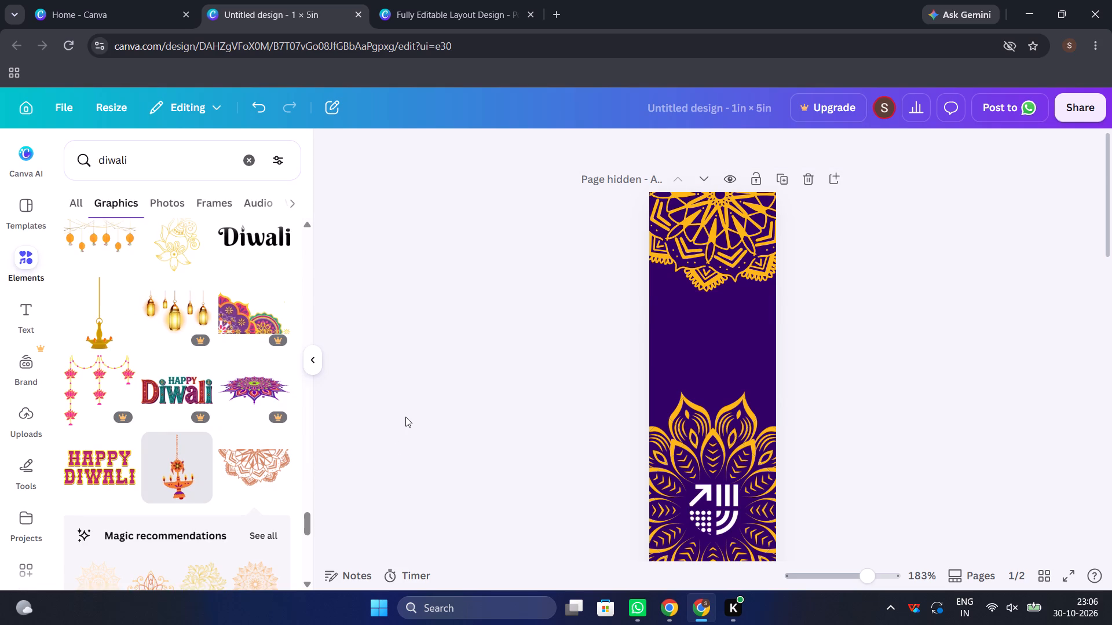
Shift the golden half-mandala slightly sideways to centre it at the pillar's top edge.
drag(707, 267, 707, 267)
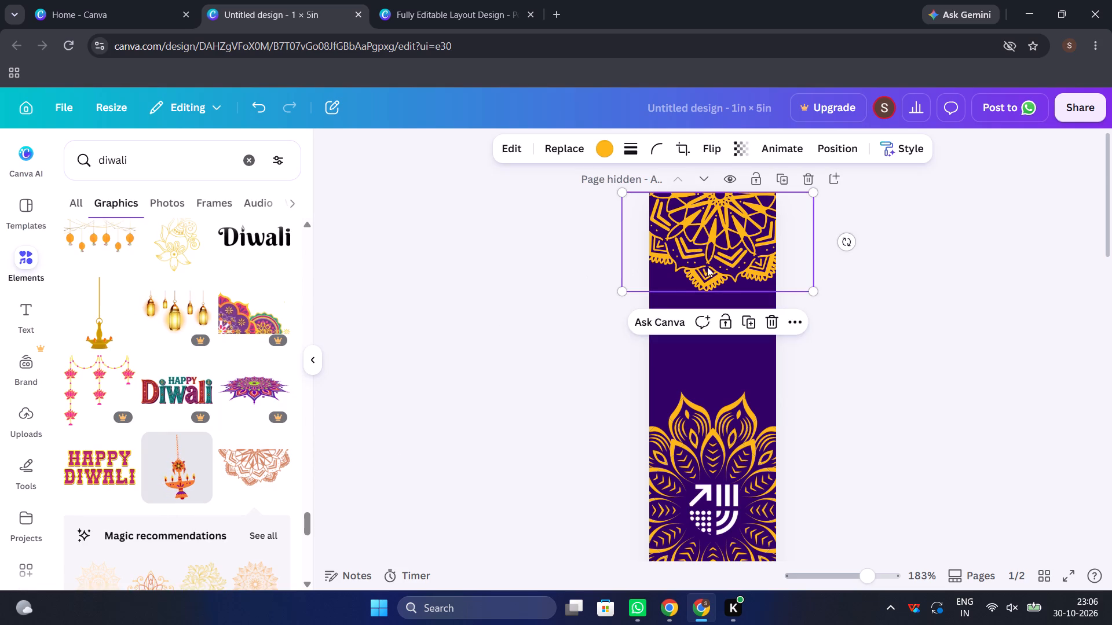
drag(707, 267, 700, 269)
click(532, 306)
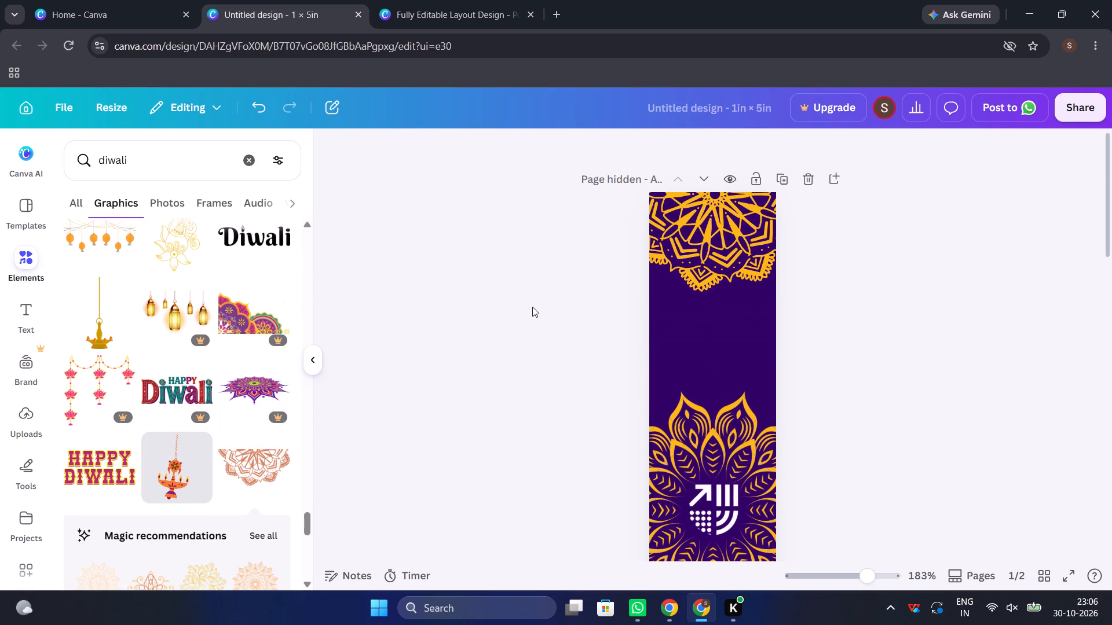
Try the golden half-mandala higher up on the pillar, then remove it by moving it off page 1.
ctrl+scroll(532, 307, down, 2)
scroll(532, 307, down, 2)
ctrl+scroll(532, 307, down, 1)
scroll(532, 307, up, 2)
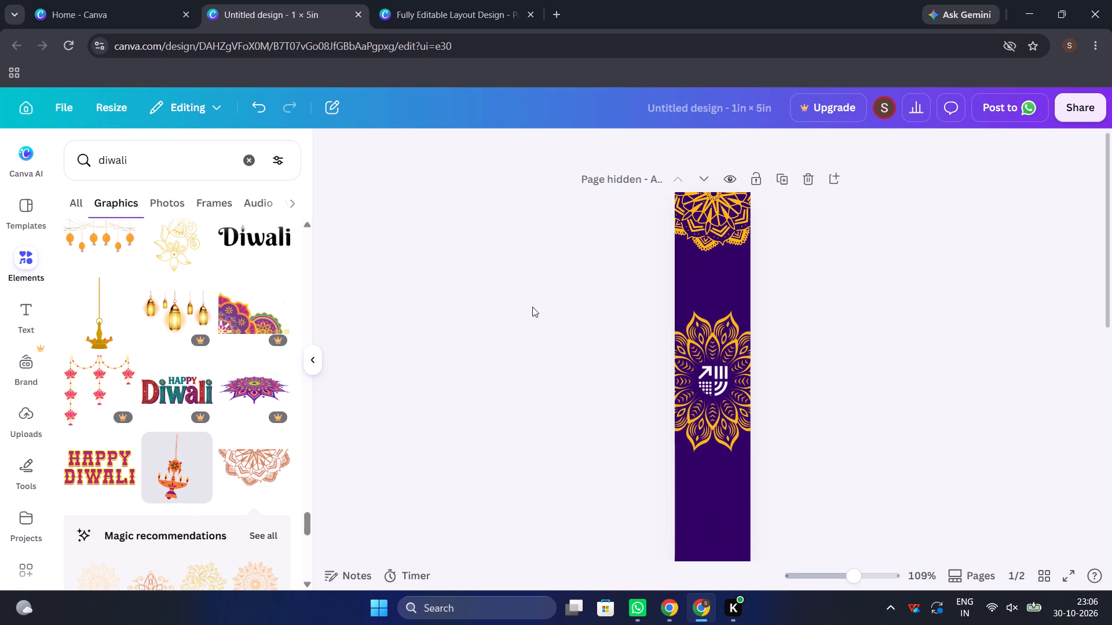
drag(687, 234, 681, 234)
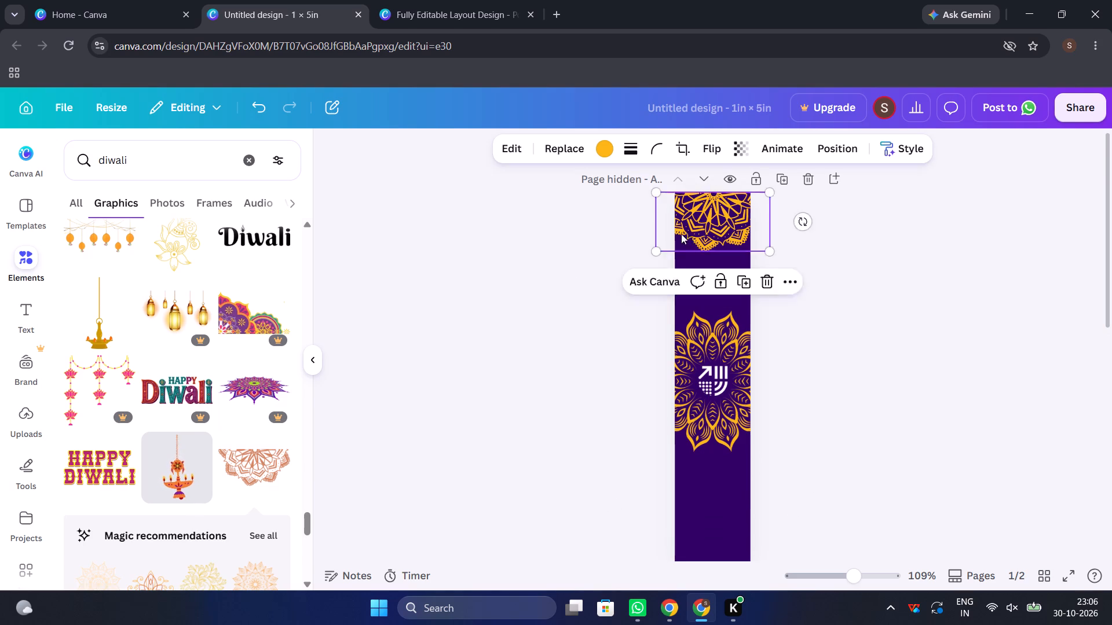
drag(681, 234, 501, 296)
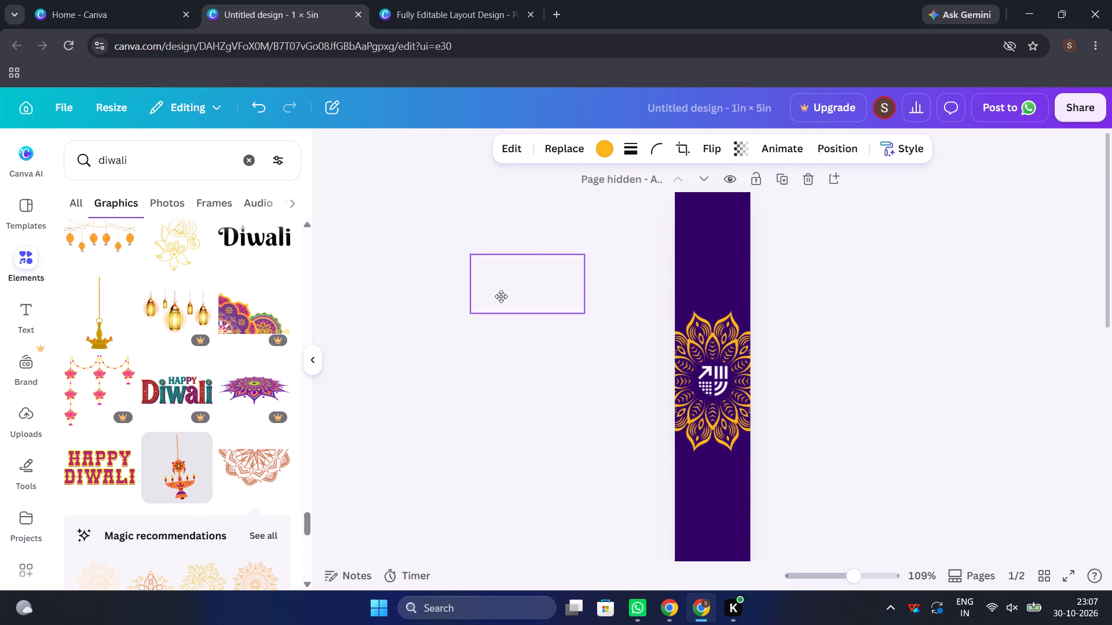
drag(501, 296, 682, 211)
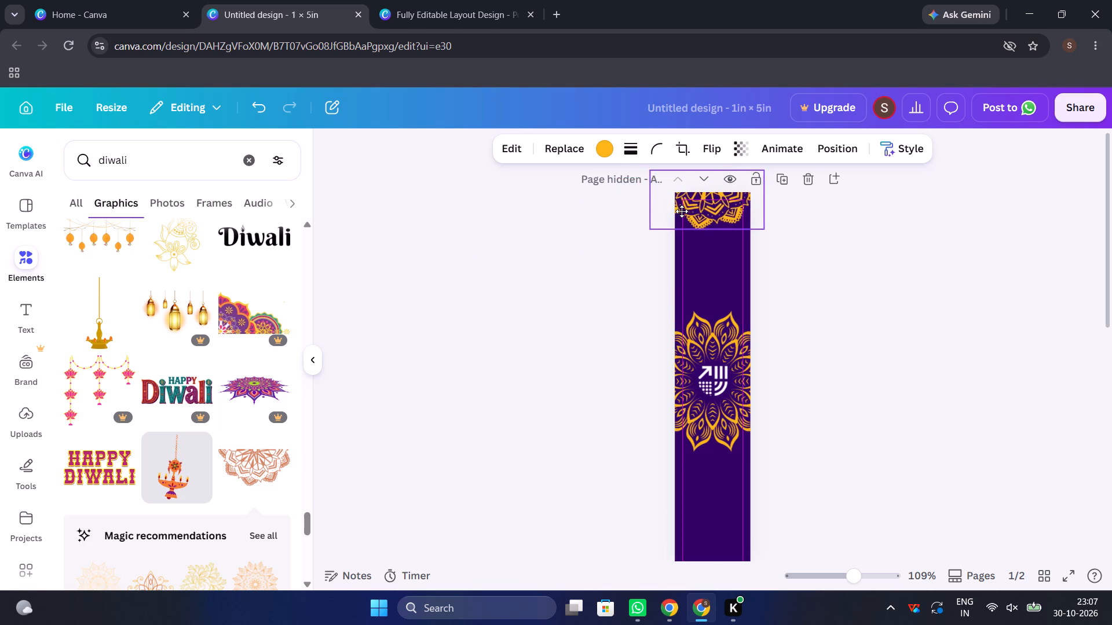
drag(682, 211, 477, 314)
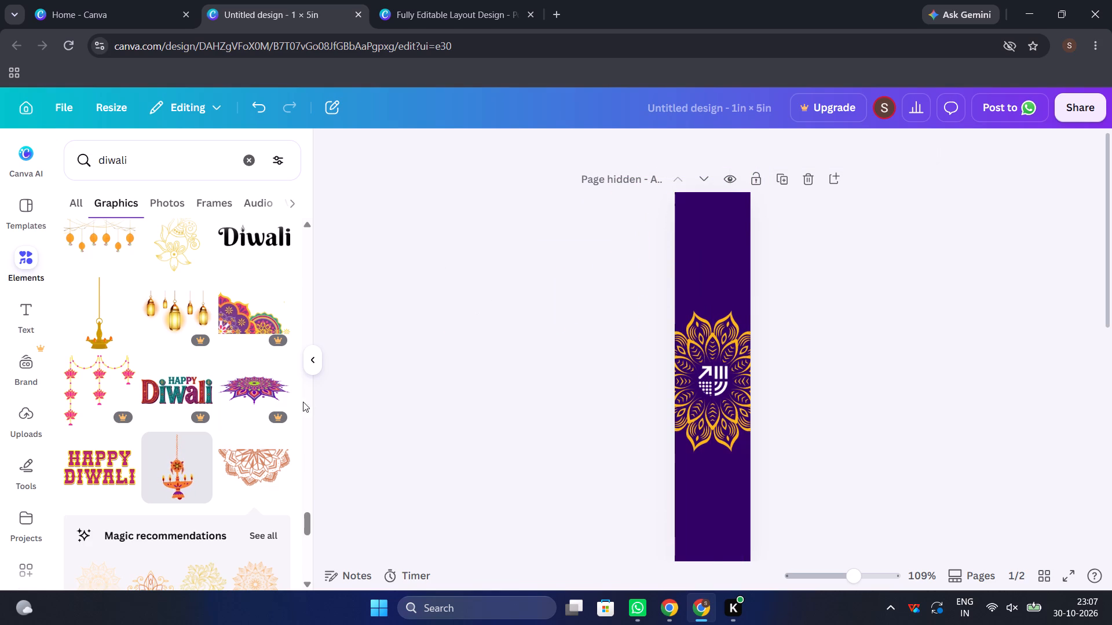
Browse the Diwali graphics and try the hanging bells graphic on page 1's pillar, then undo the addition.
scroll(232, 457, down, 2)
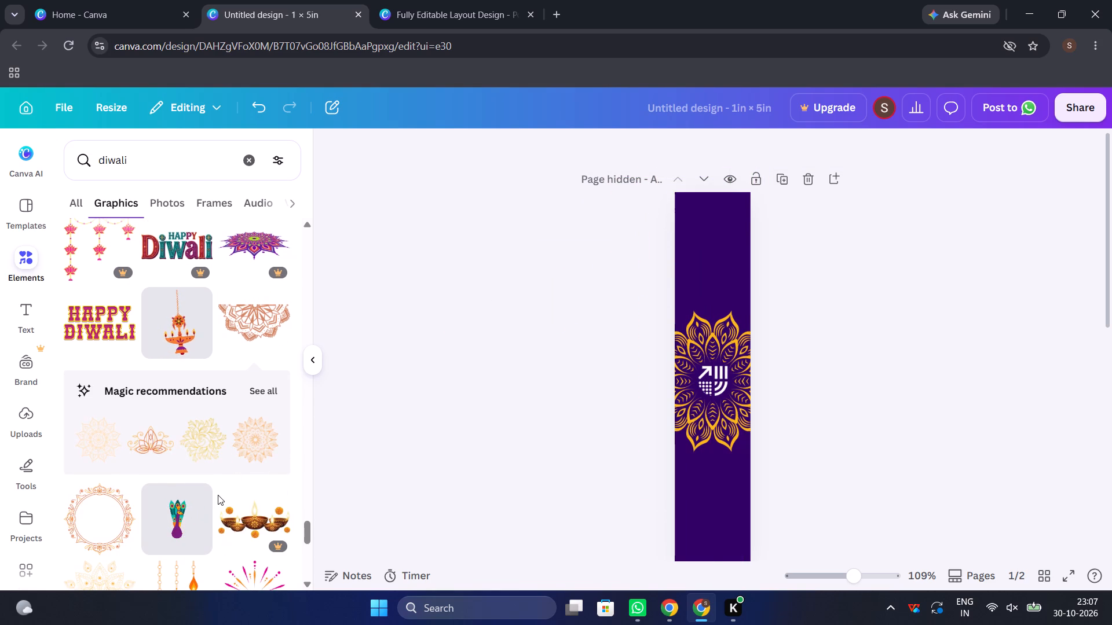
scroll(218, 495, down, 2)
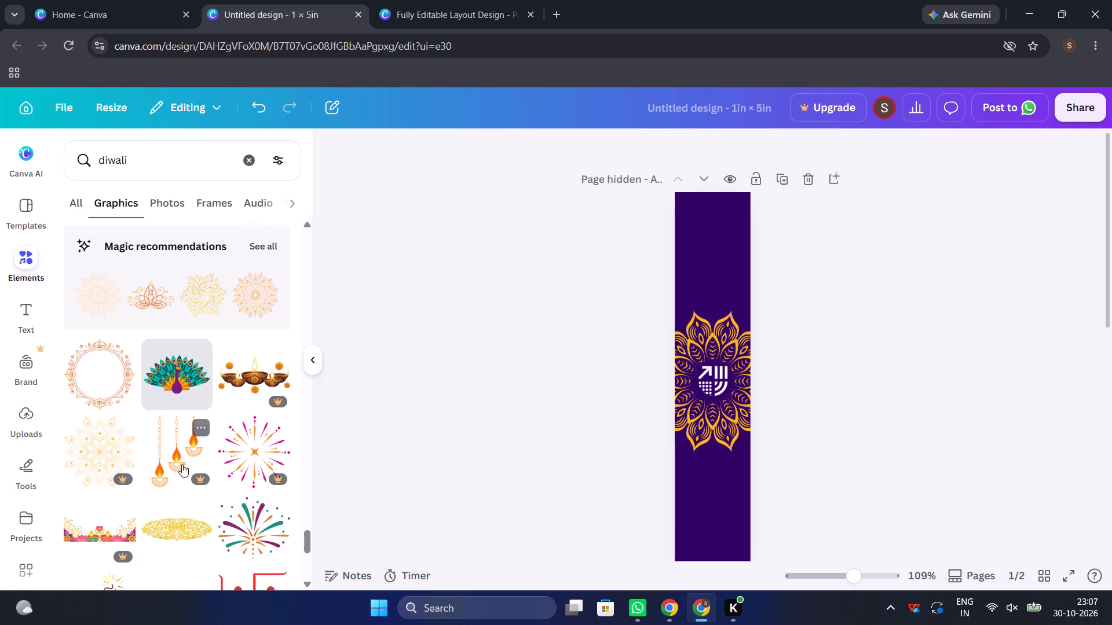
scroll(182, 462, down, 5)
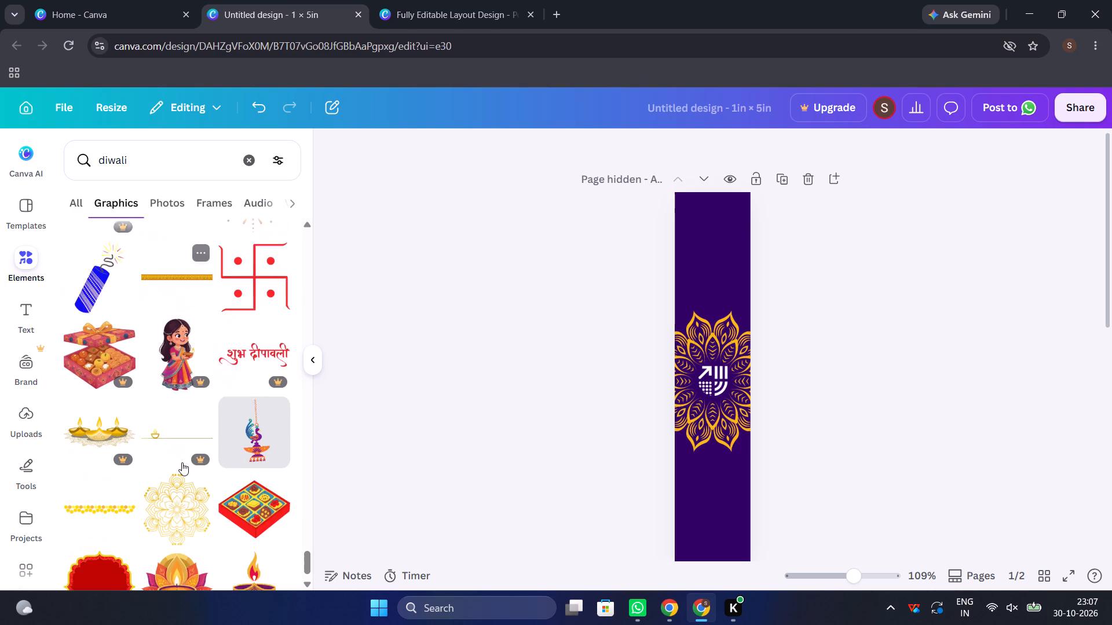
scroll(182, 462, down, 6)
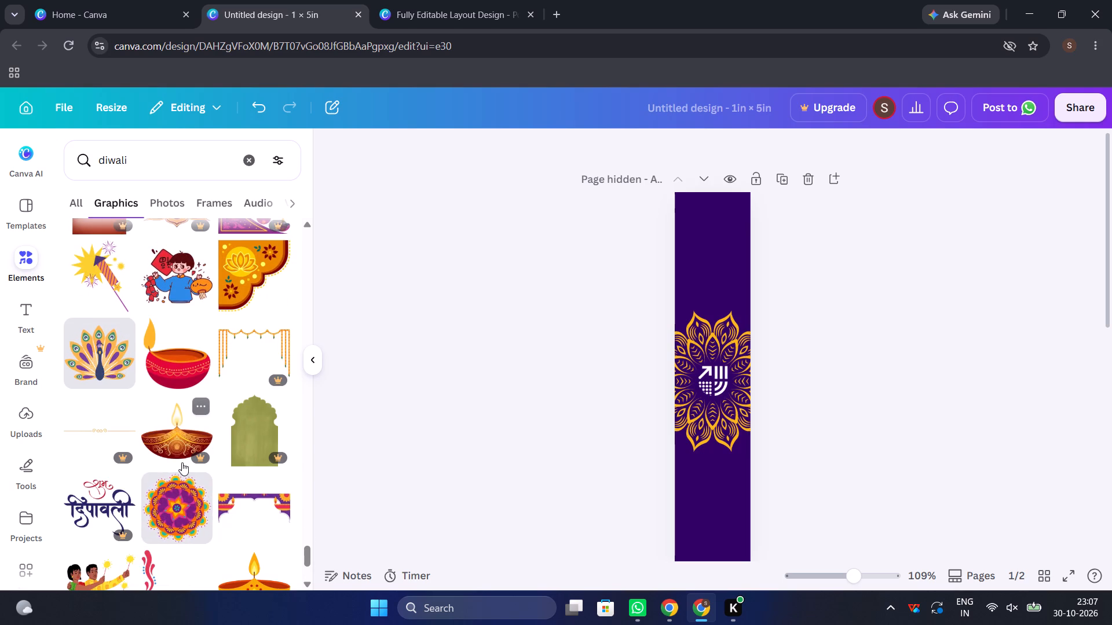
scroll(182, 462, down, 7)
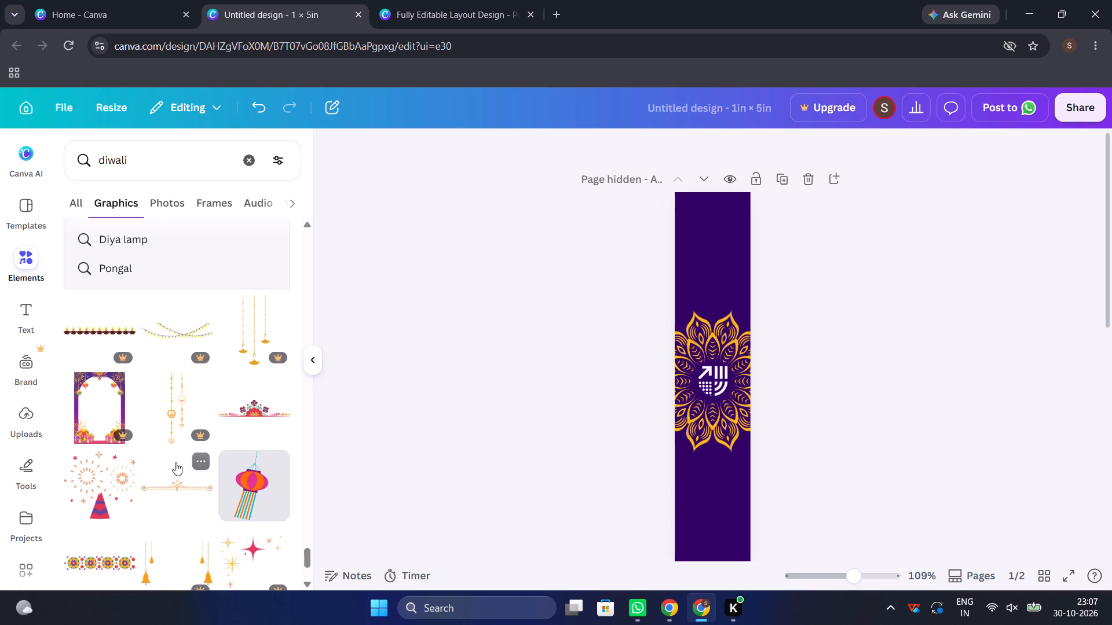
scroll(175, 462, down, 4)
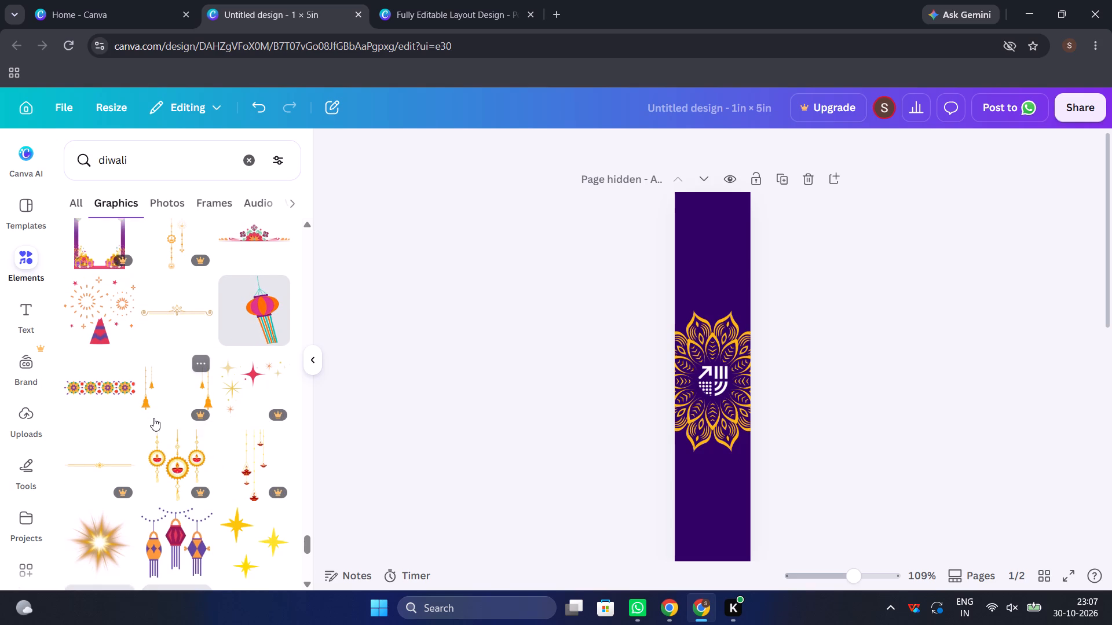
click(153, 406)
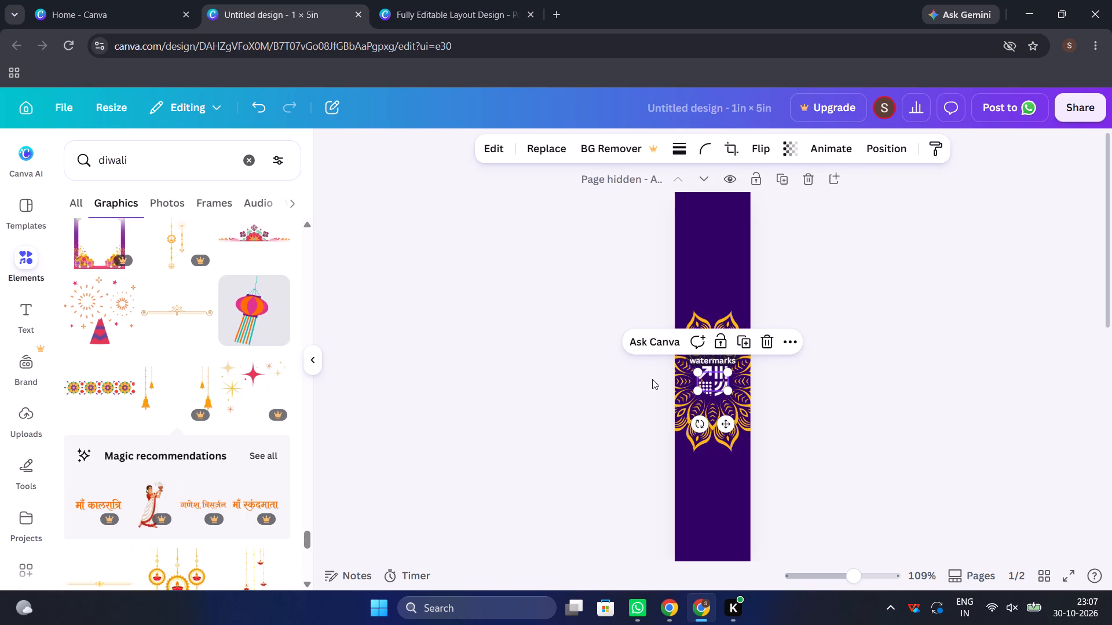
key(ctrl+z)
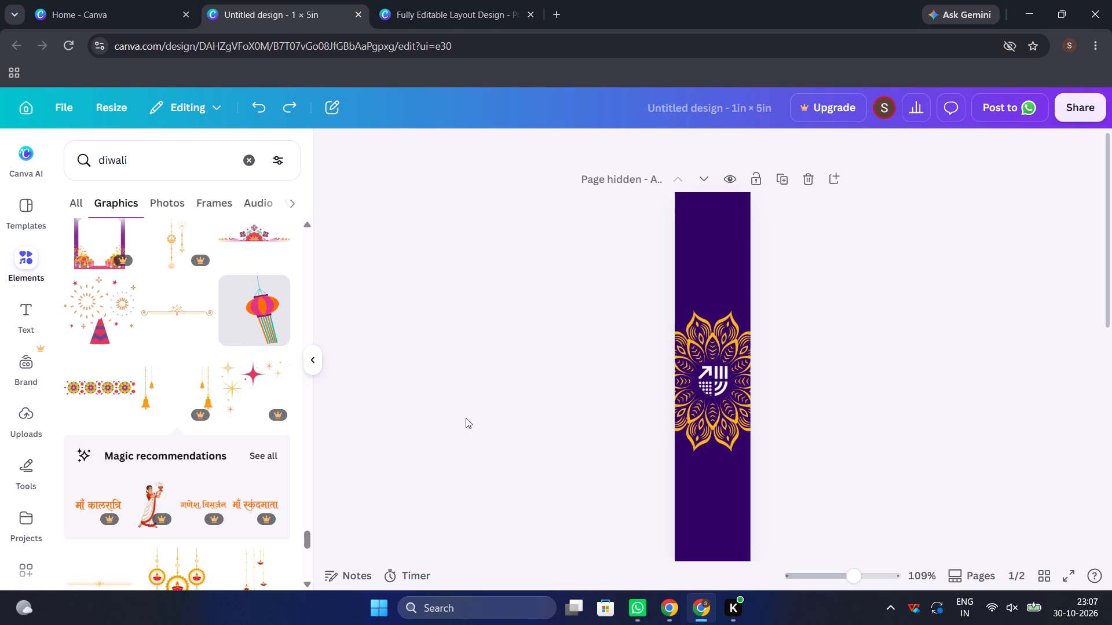
Find the red hanging diya among the Diwali graphics, add it to page 1 and recolour it with the mandala's golden yellow.
scroll(236, 445, down, 3)
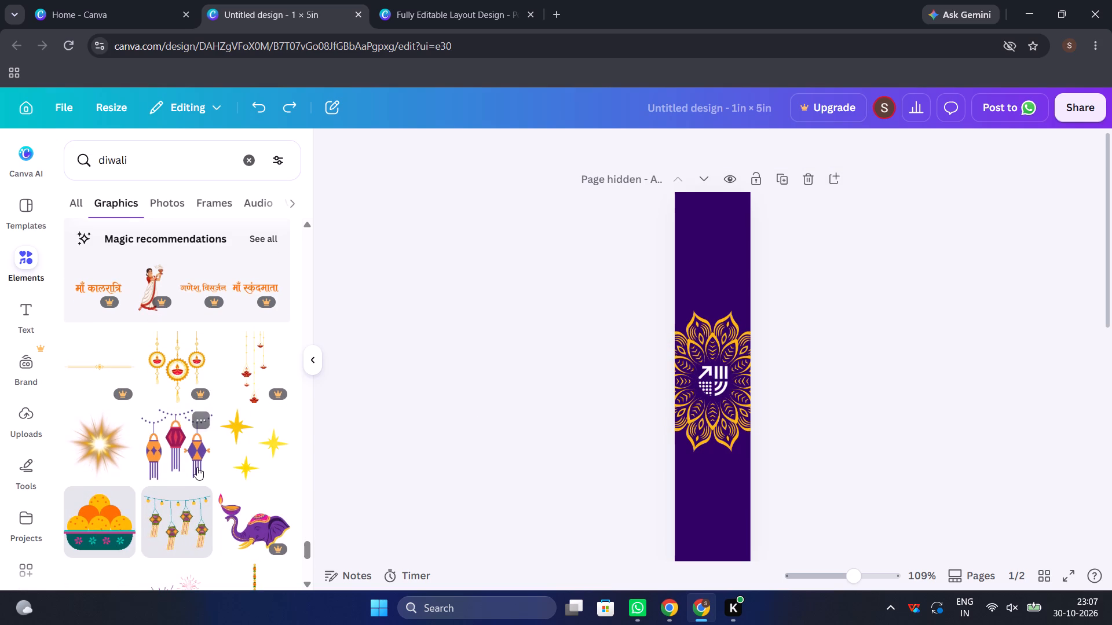
scroll(197, 467, down, 3)
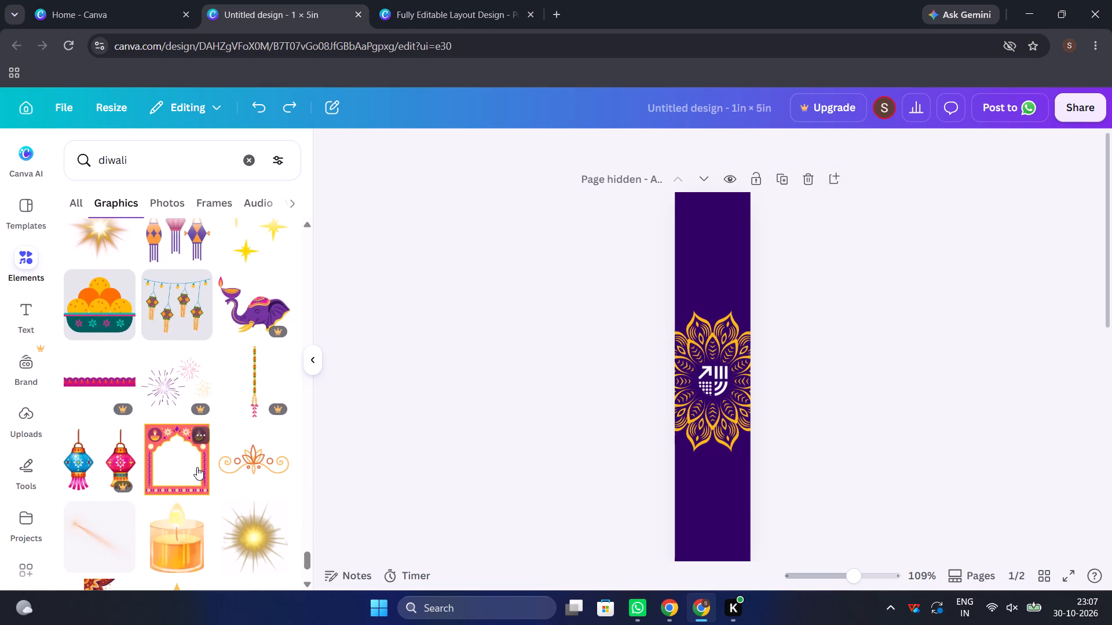
scroll(197, 467, down, 3)
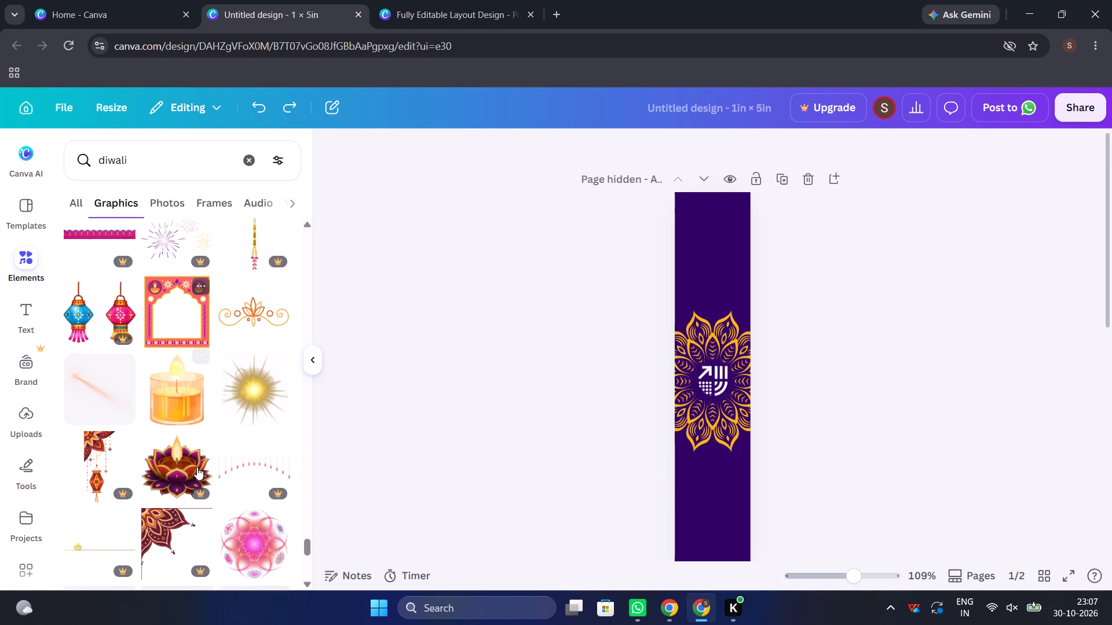
scroll(197, 467, down, 6)
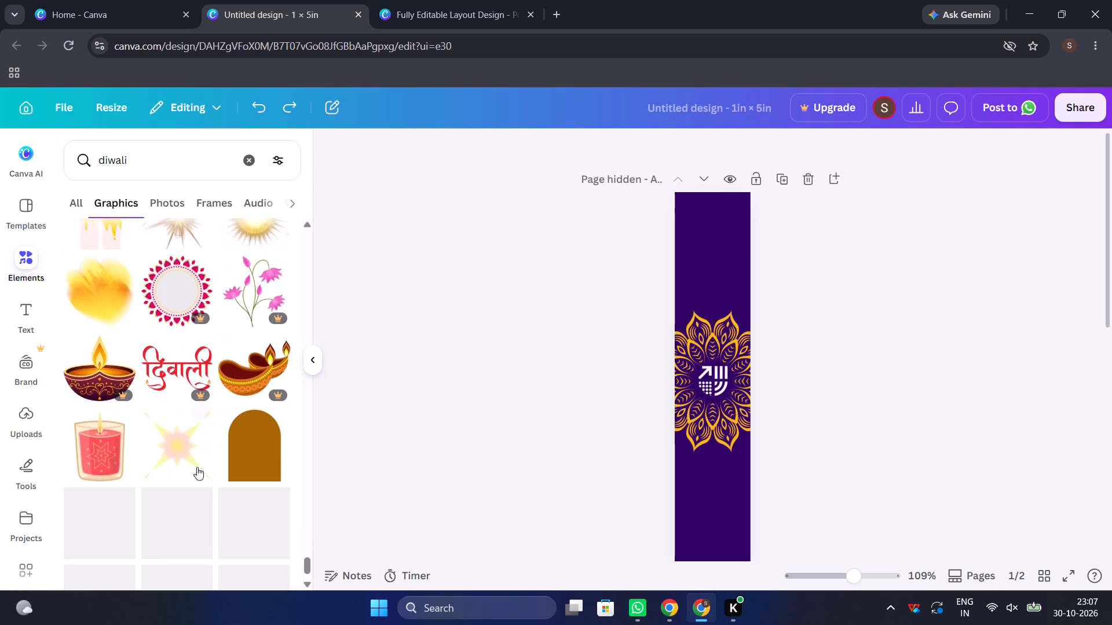
scroll(197, 467, down, 3)
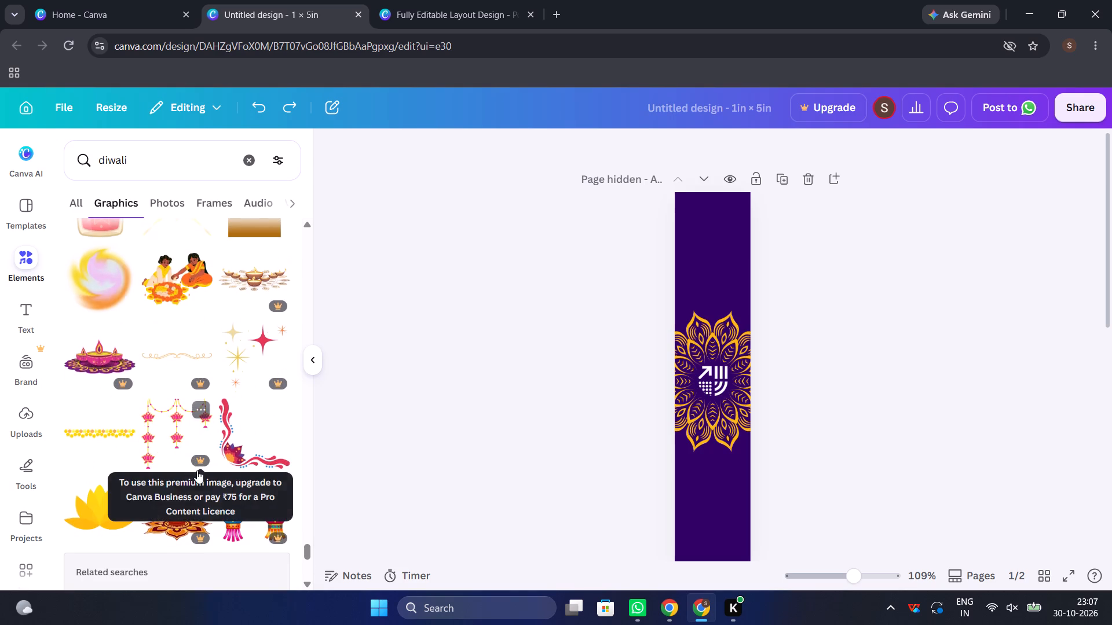
scroll(197, 470, down, 5)
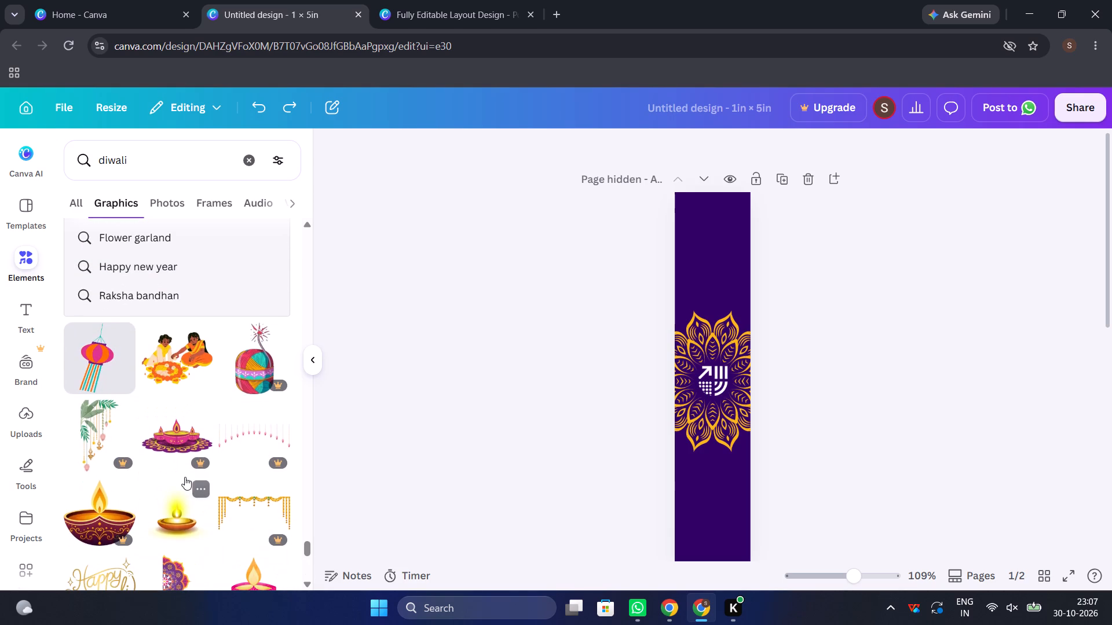
scroll(185, 477, down, 2)
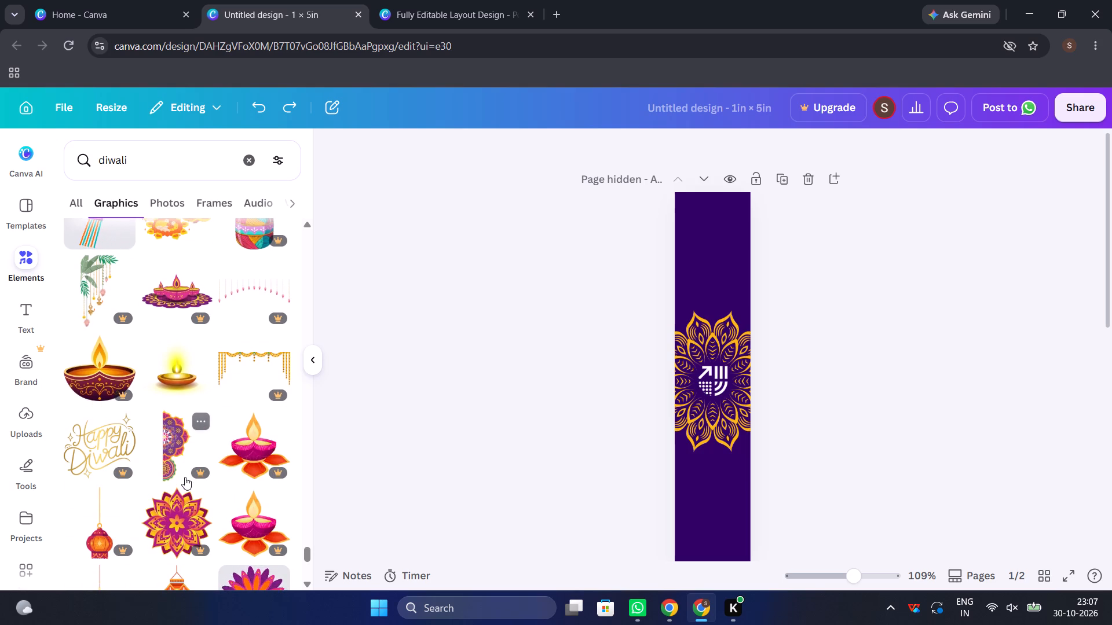
scroll(185, 477, down, 3)
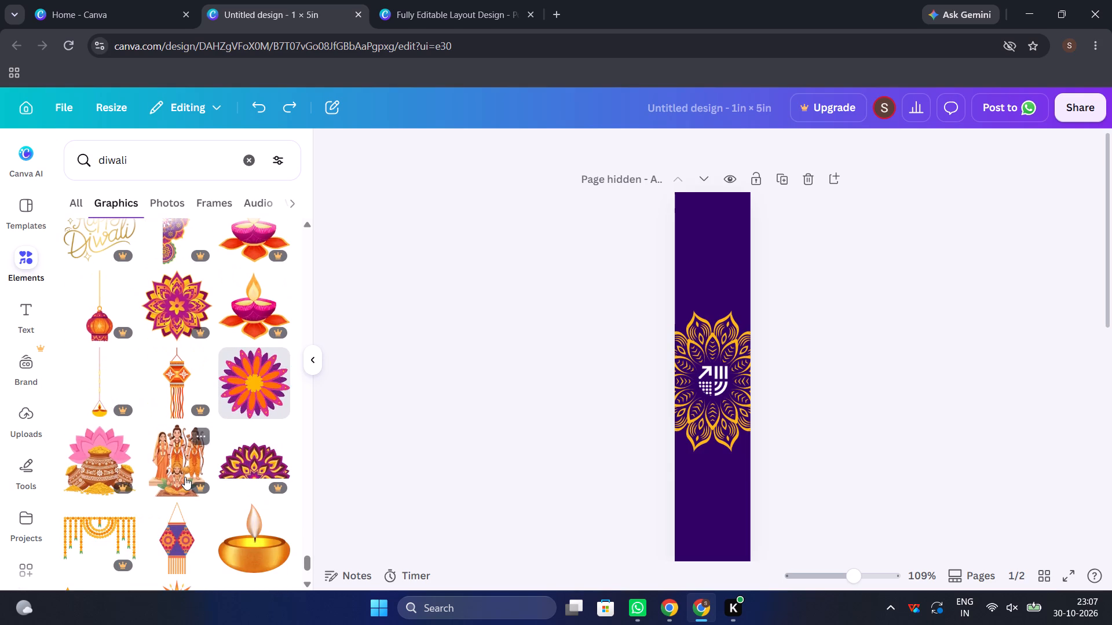
scroll(185, 477, down, 2)
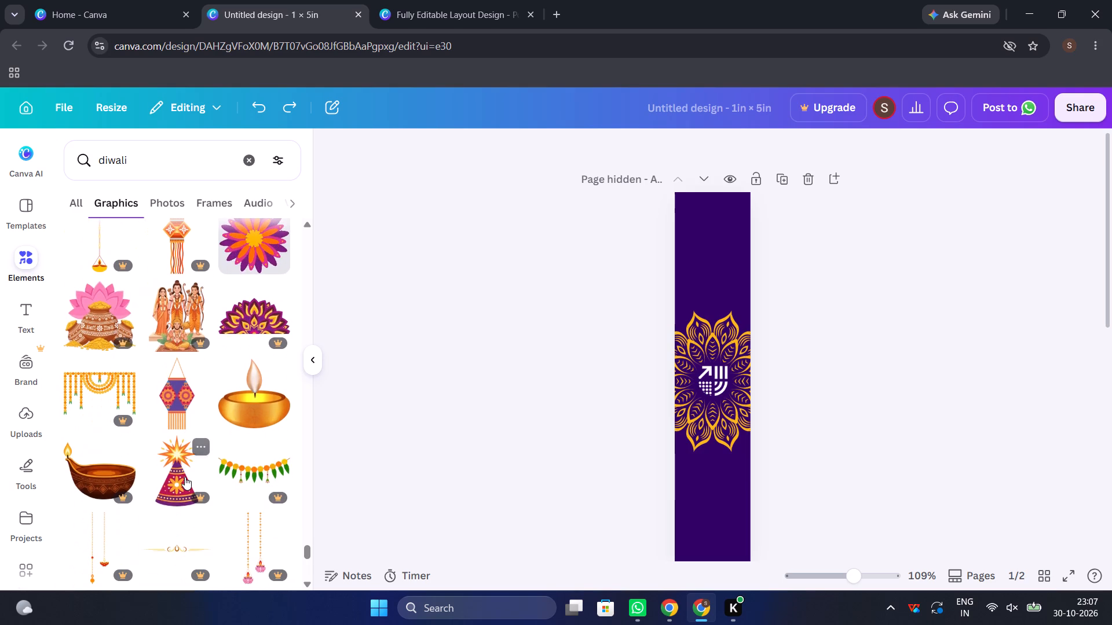
scroll(185, 477, down, 3)
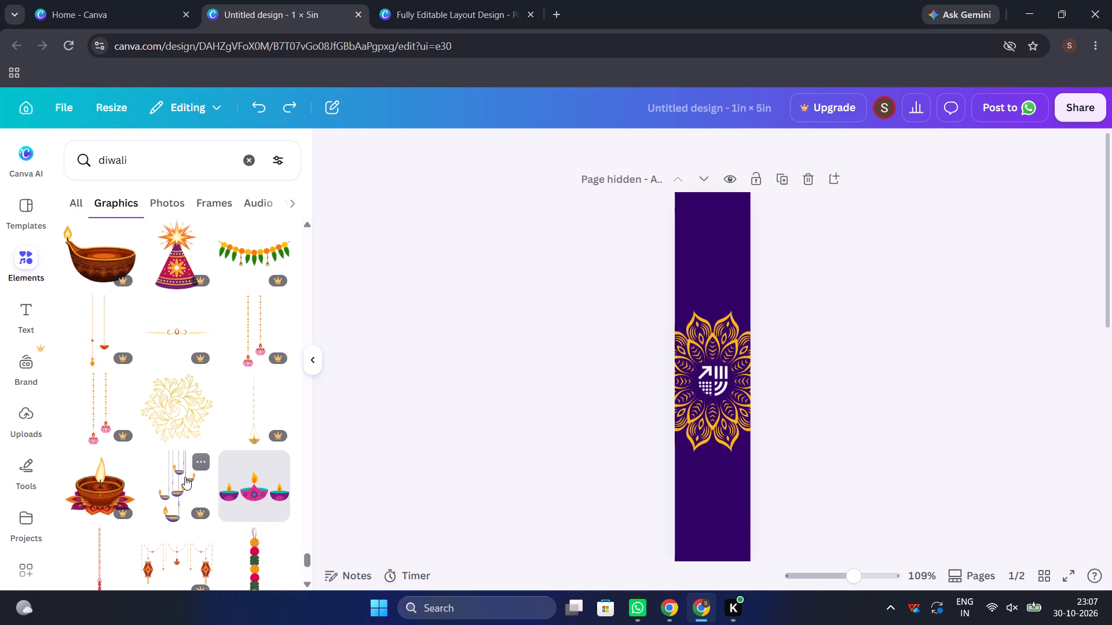
scroll(185, 477, down, 2)
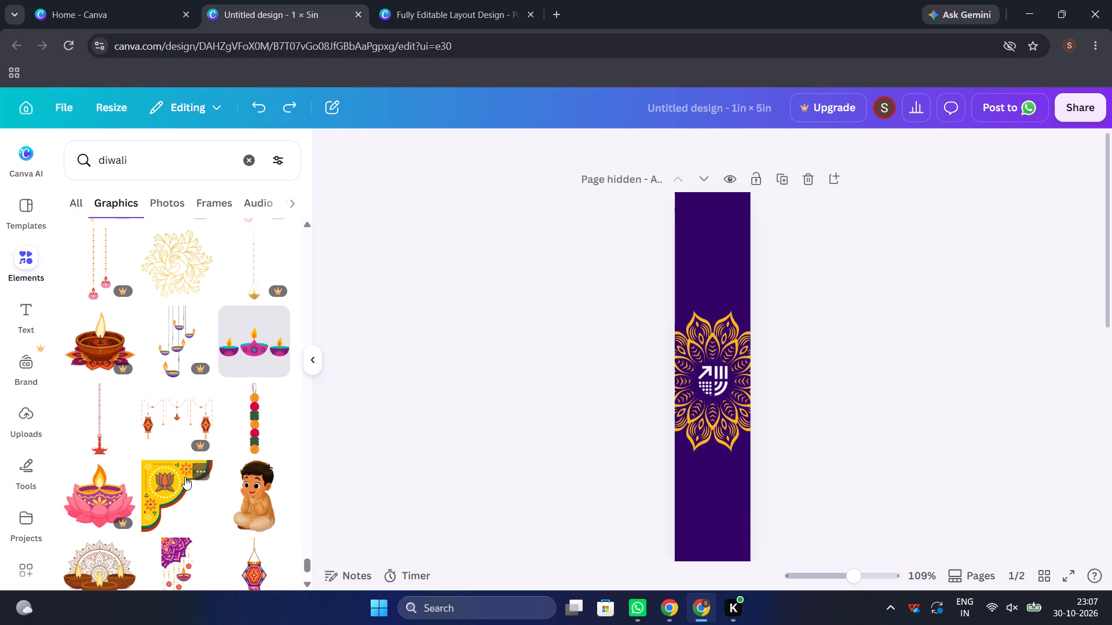
click(118, 426)
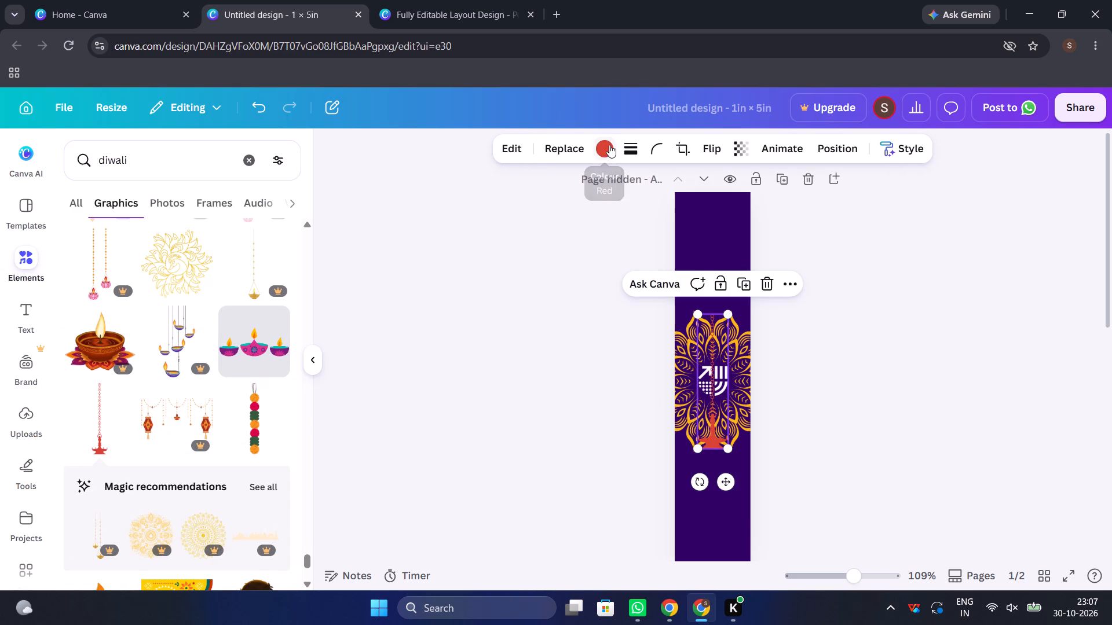
click(609, 145)
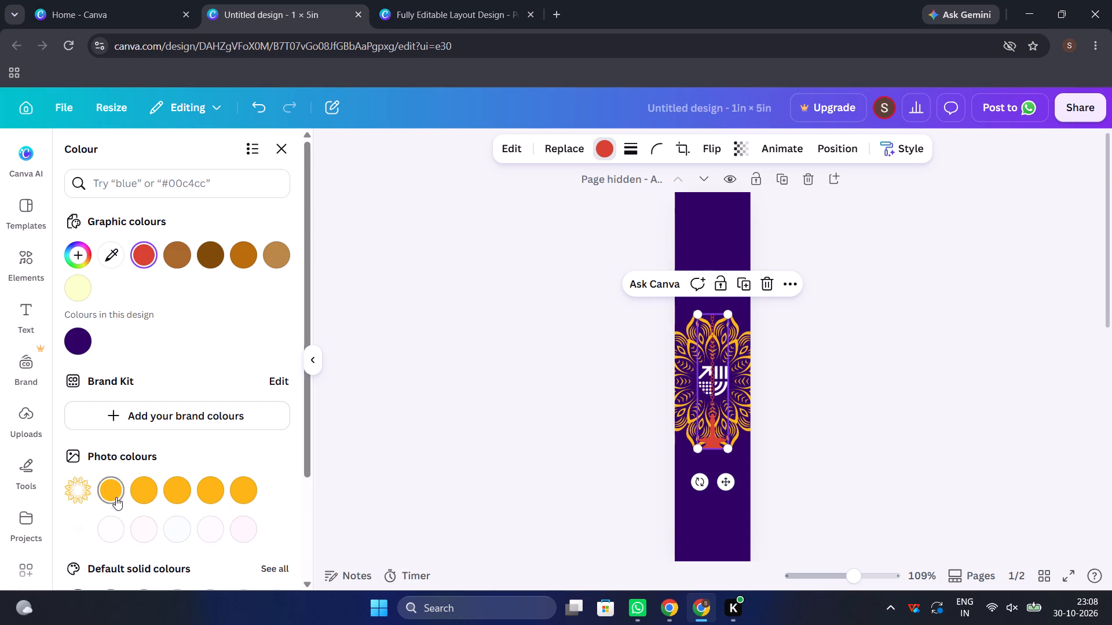
click(116, 497)
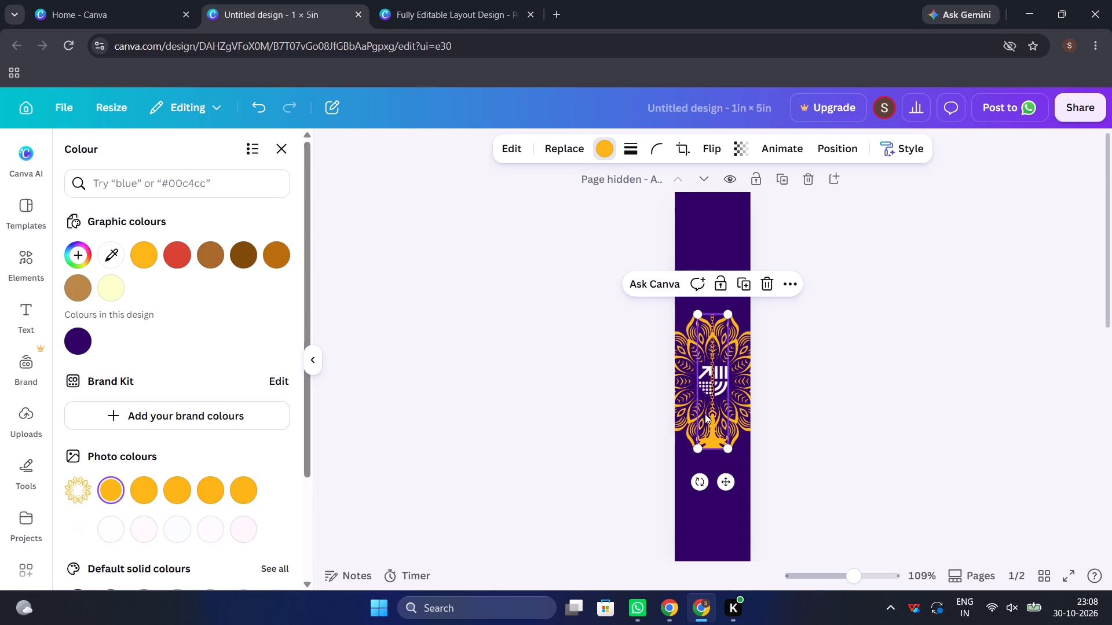
Shrink the golden hanging diya and hang it from the top edge of page 1 along the pillar's left side.
drag(705, 414, 685, 237)
drag(708, 273, 704, 252)
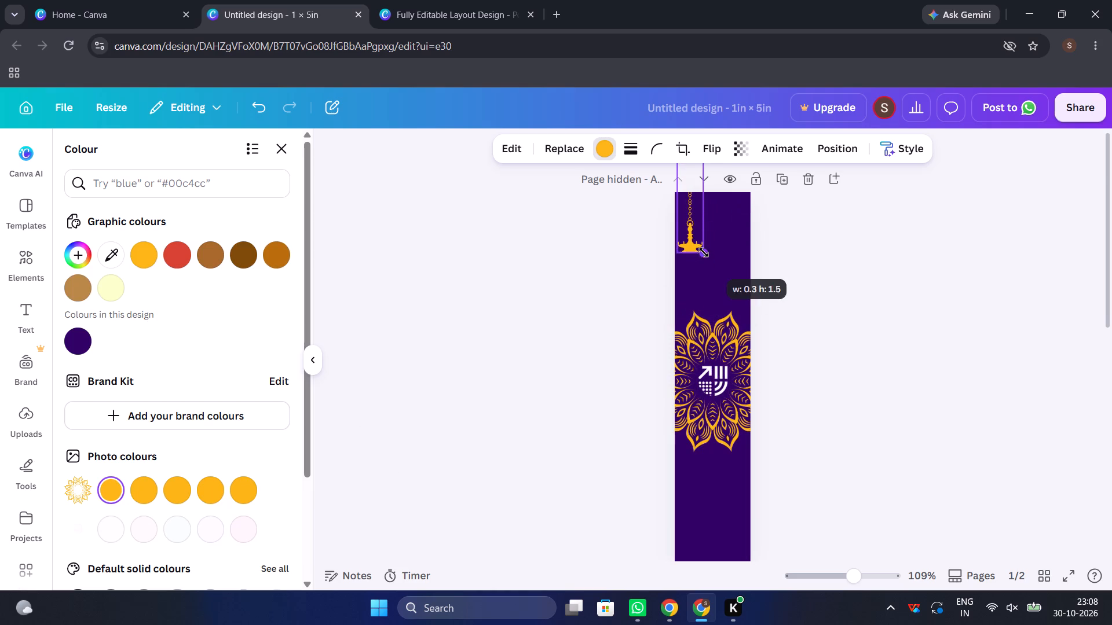
drag(704, 252, 702, 242)
drag(693, 222, 690, 242)
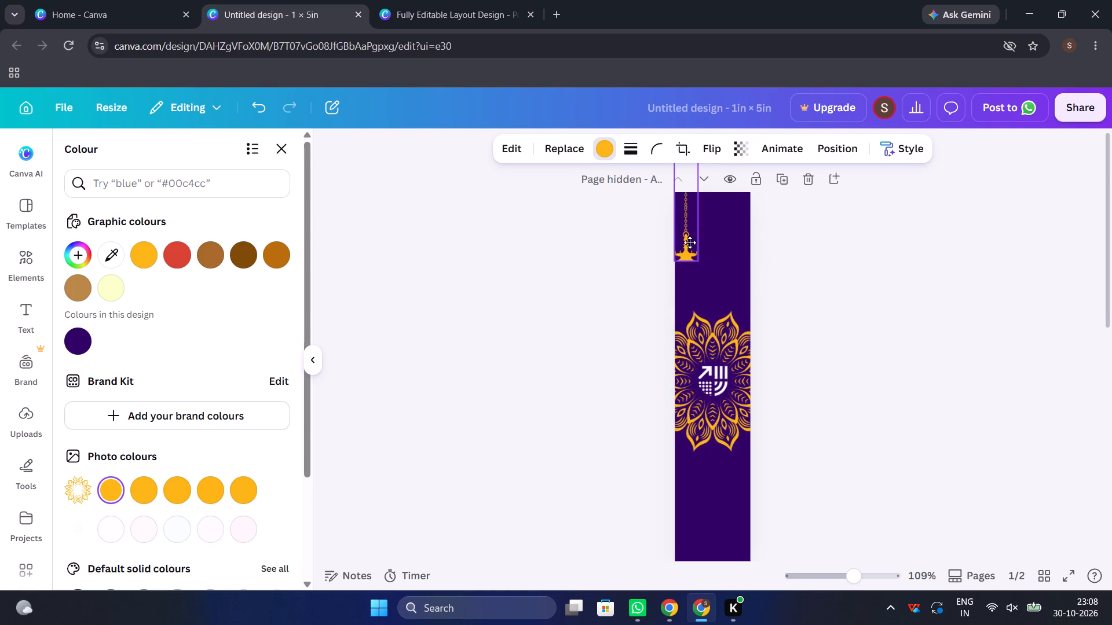
drag(690, 242, 689, 250)
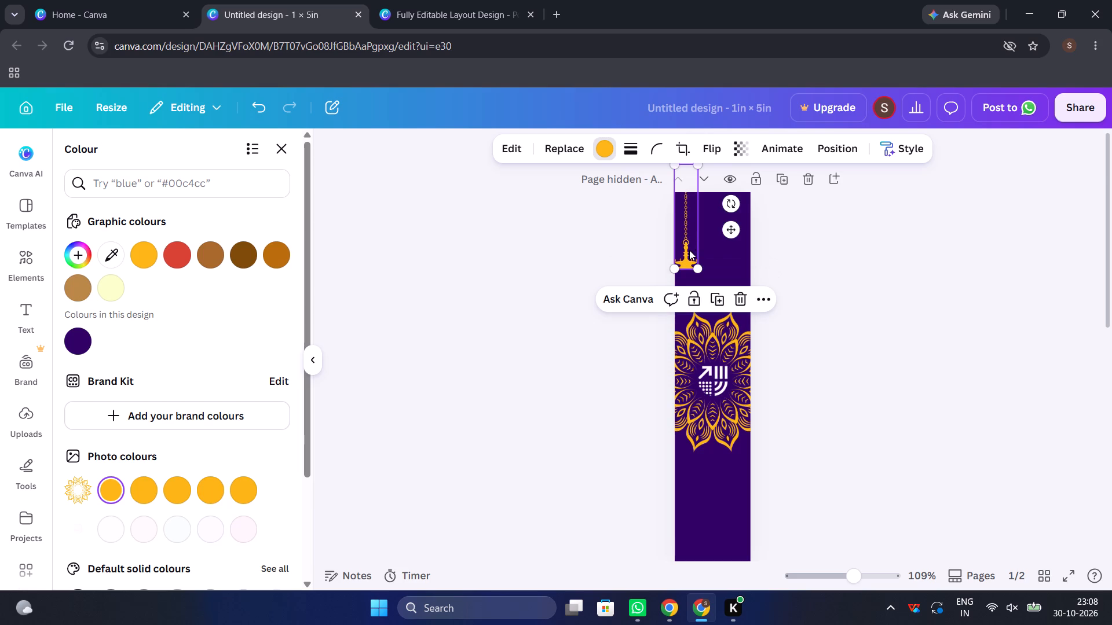
Duplicate the golden hanging diya and place the copy just right of the first, hanging slightly higher.
key(ctrl+c)
key(ctrl+v)
drag(689, 248, 689, 209)
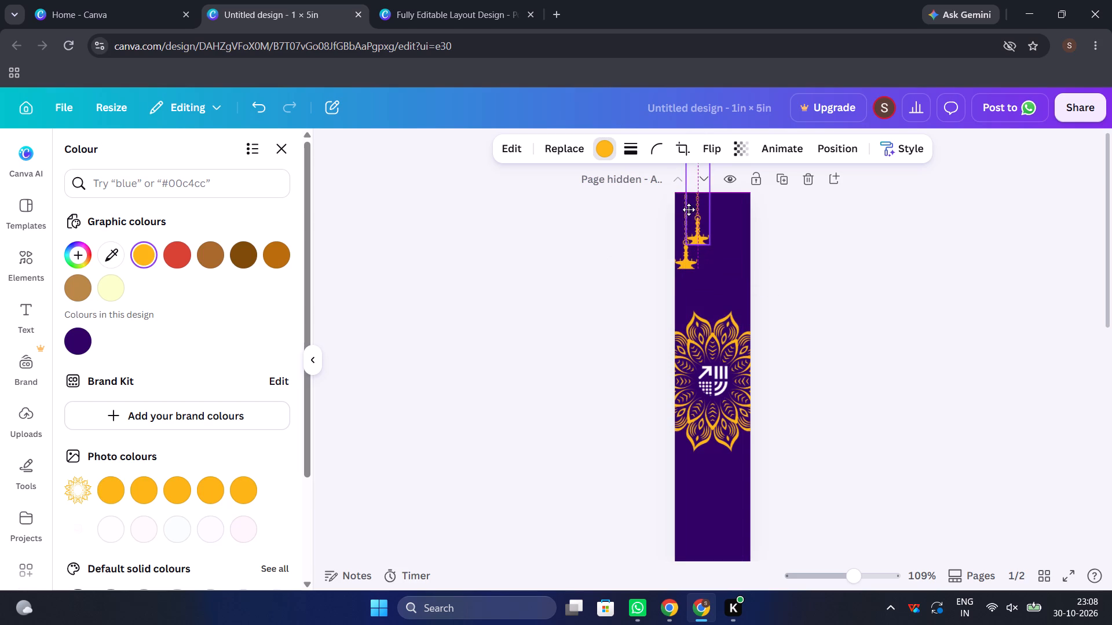
drag(689, 209, 690, 203)
click(628, 236)
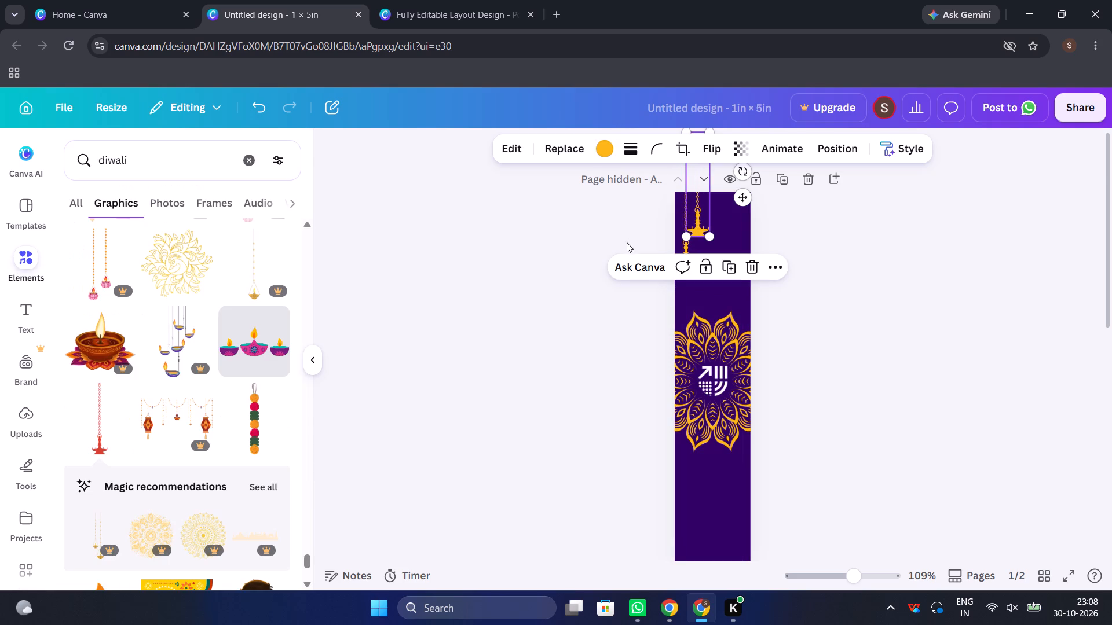
click(627, 242)
click(543, 267)
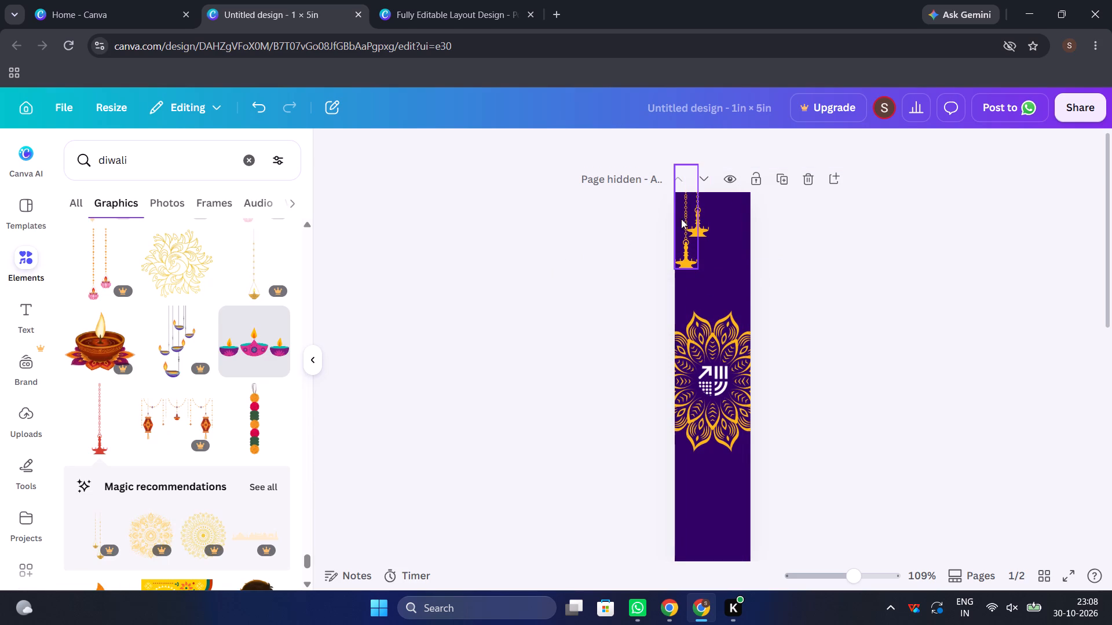
click(692, 222)
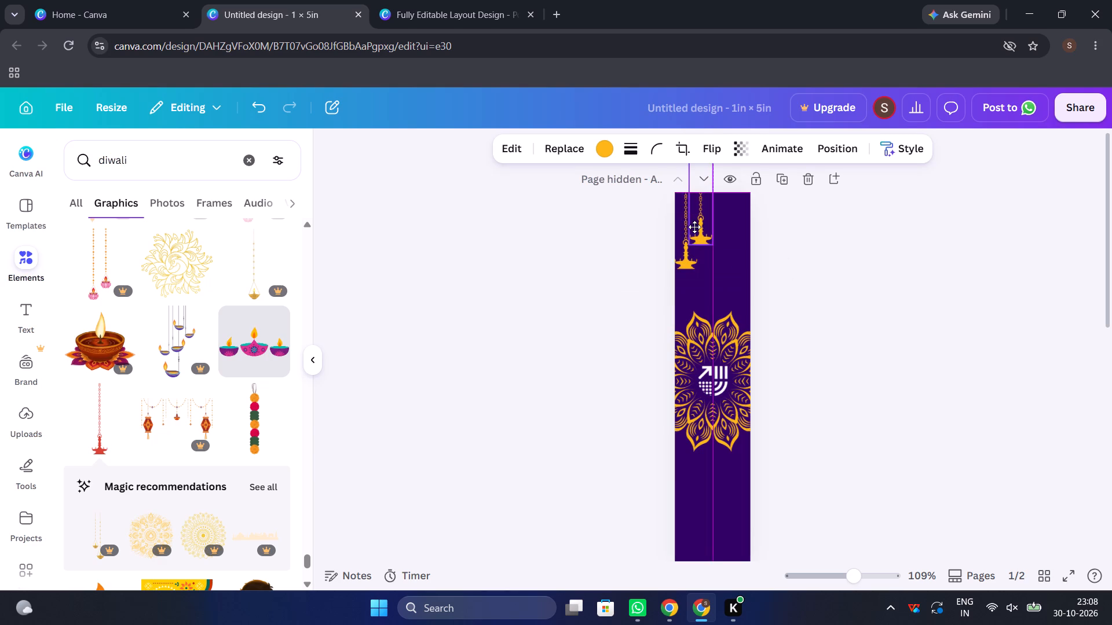
click(612, 249)
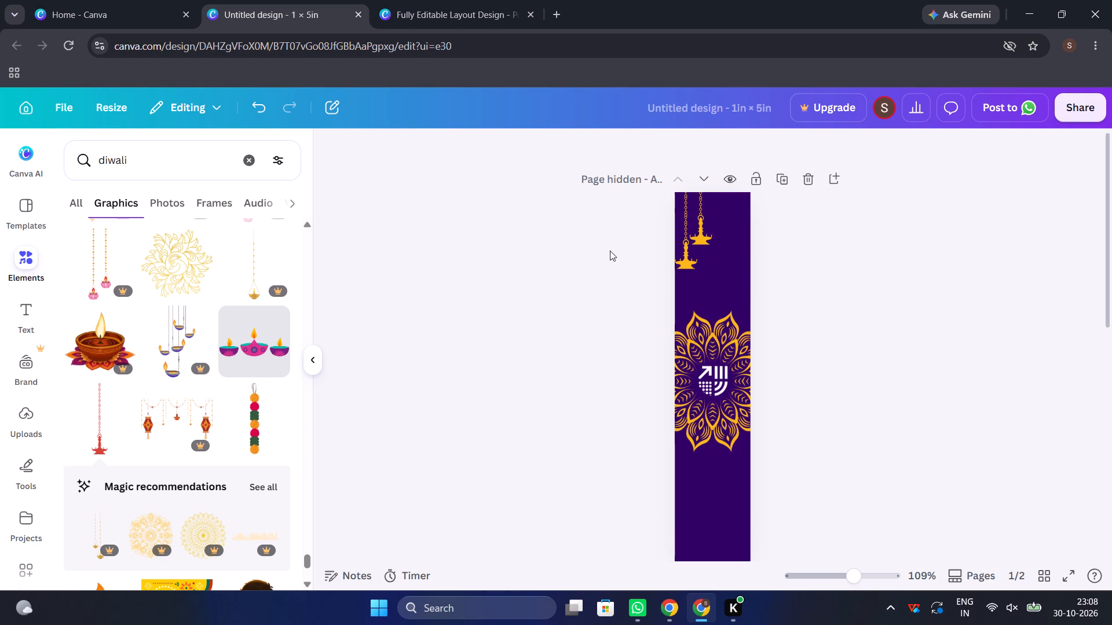
Select both golden hanging diyas on page 1 together and copy them.
drag(641, 230, 694, 270)
key(ctrl+c)
click(554, 307)
Try to delete the brown hanging lamps graphic at the top of page 2, then unlock that page for editing.
scroll(554, 307, down, 9)
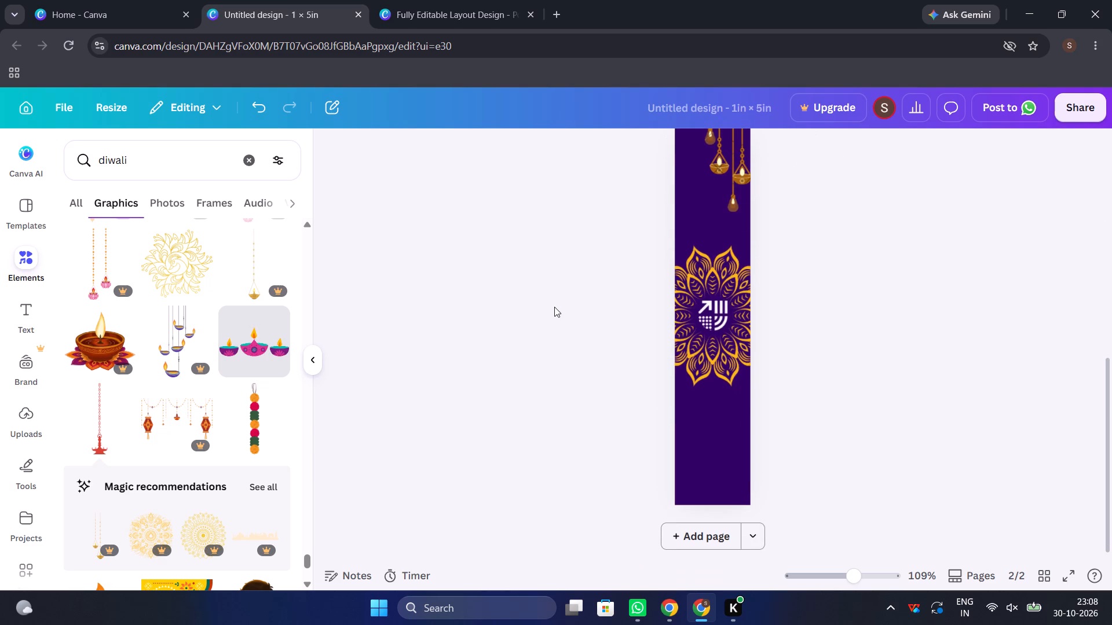
click(715, 190)
key(BackSpace)
scroll(671, 248, up, 3)
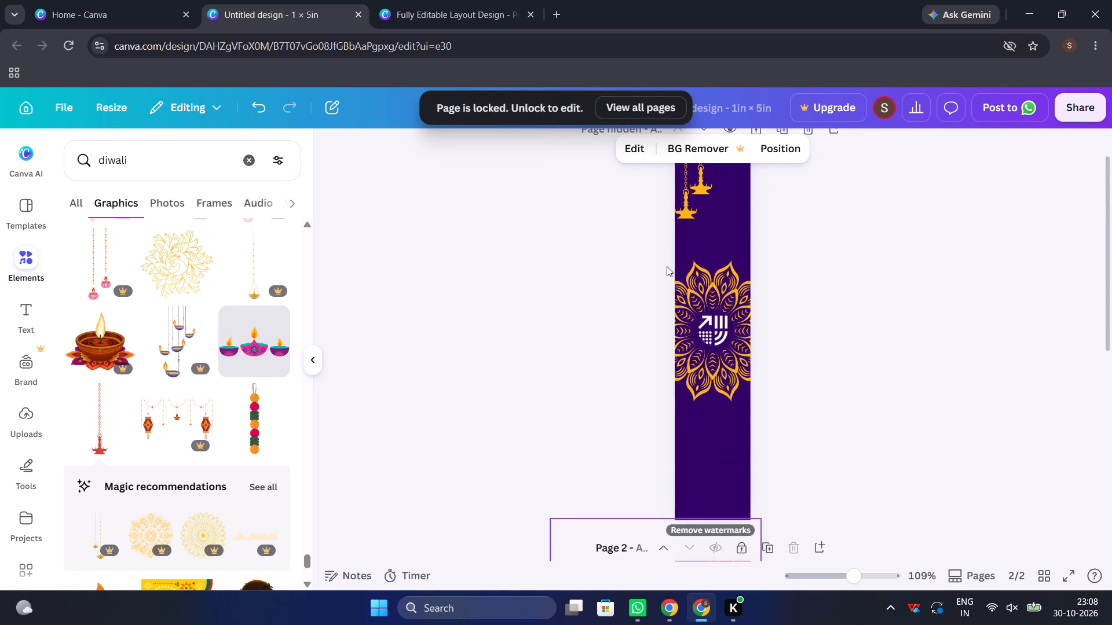
scroll(723, 373, down, 2)
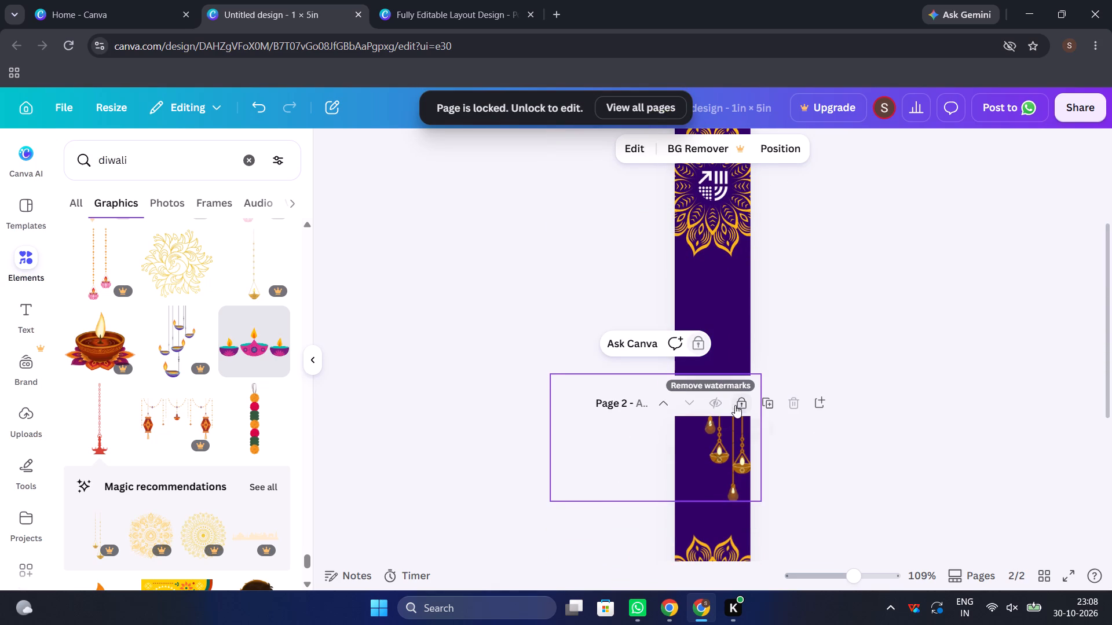
click(735, 405)
click(726, 404)
click(716, 403)
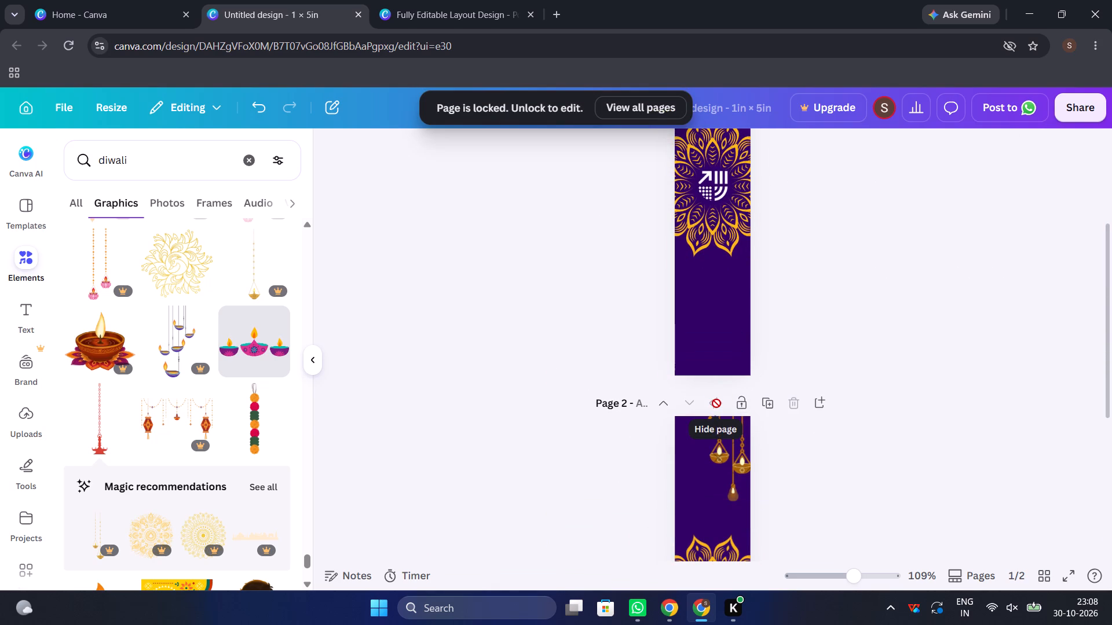
click(557, 431)
Delete the brown hanging lamps graphic from the top of page 2.
click(705, 453)
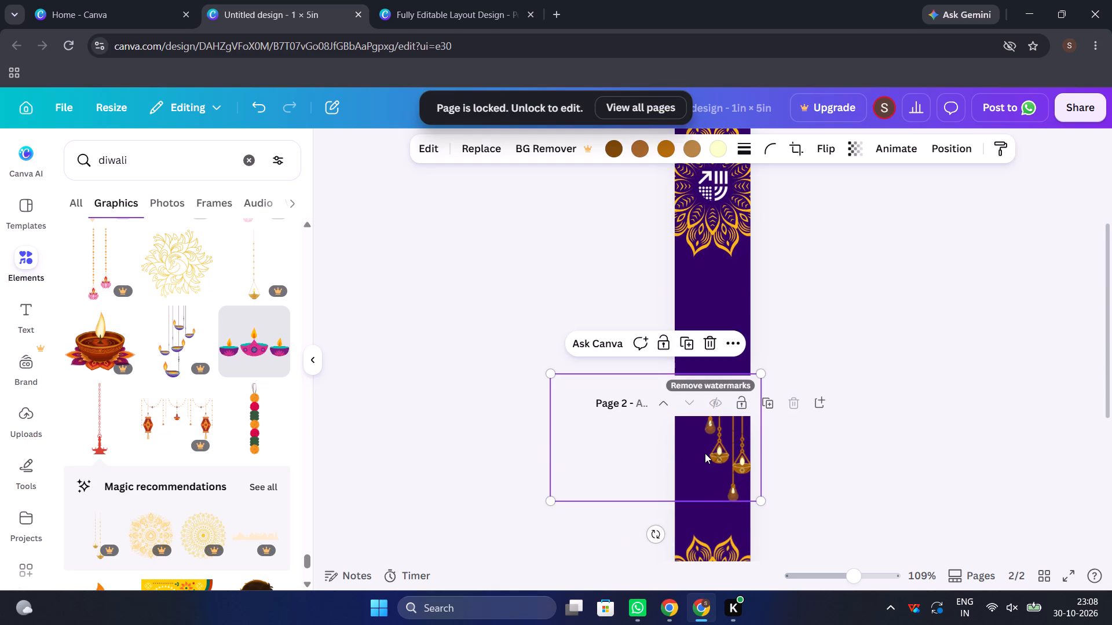
key(BackSpace)
Paste the two copied golden hanging diyas and move them together onto the upper part of page 2.
key(ctrl+v)
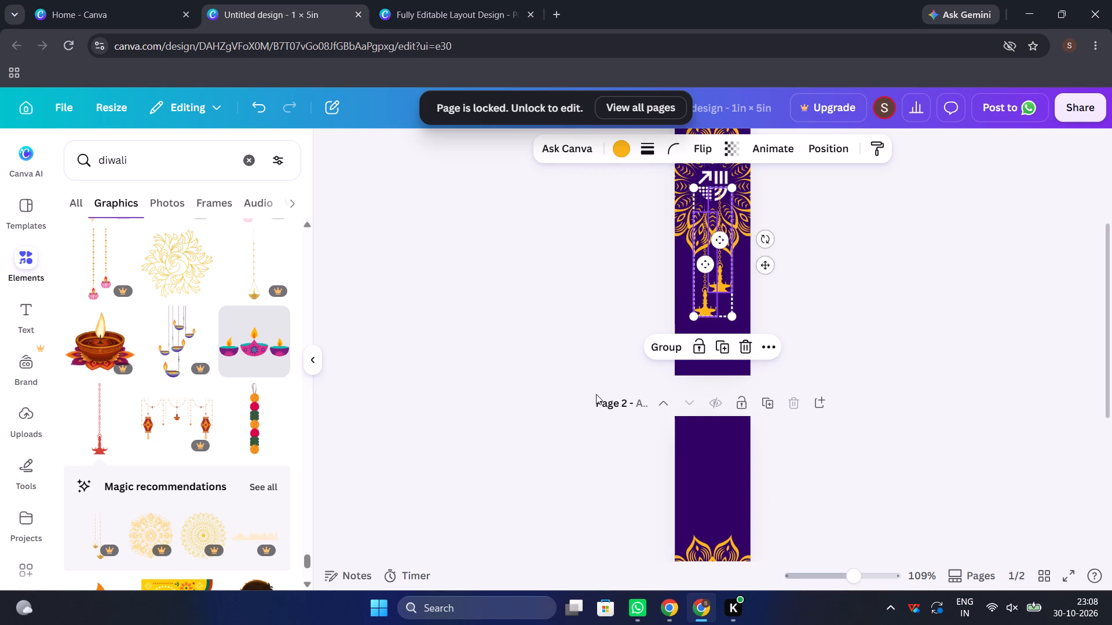
drag(635, 297, 722, 302)
drag(723, 299, 722, 396)
click(576, 306)
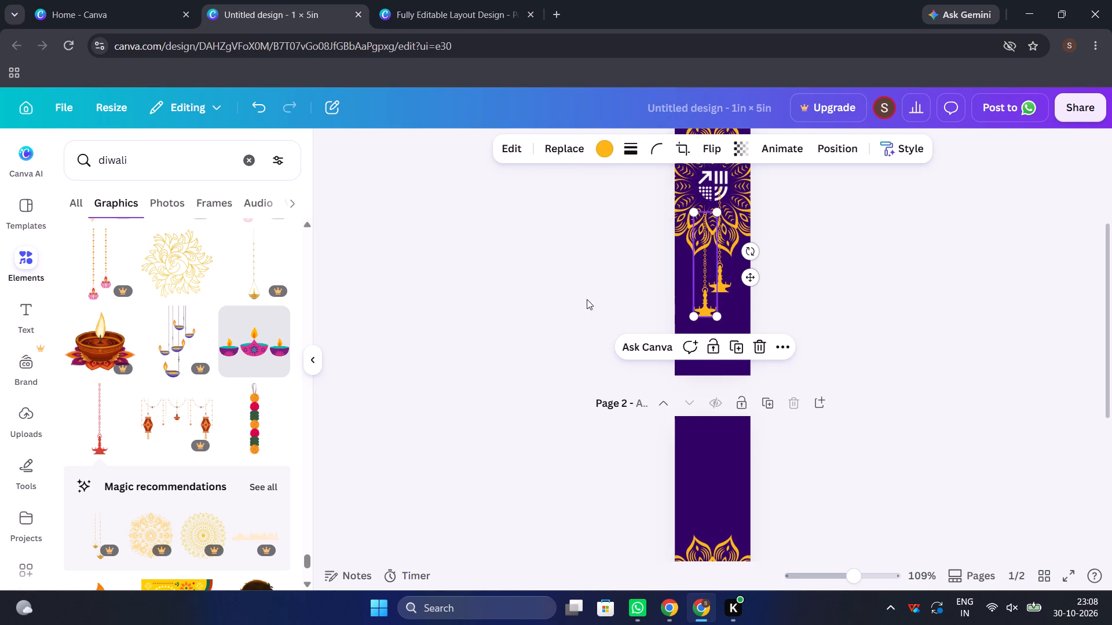
drag(619, 285, 726, 297)
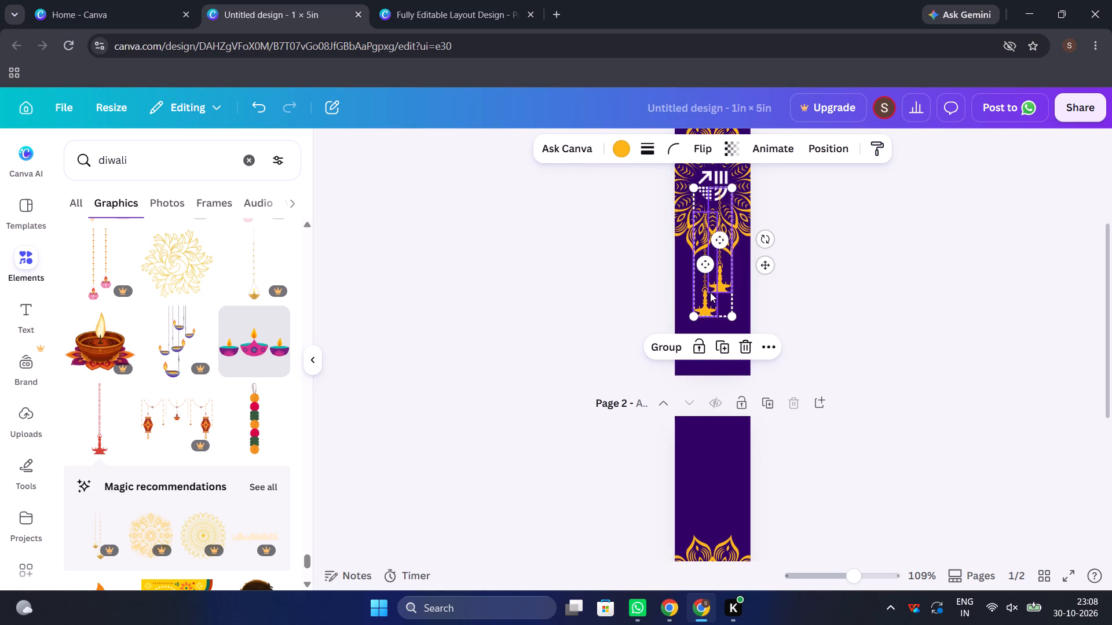
drag(709, 286, 714, 510)
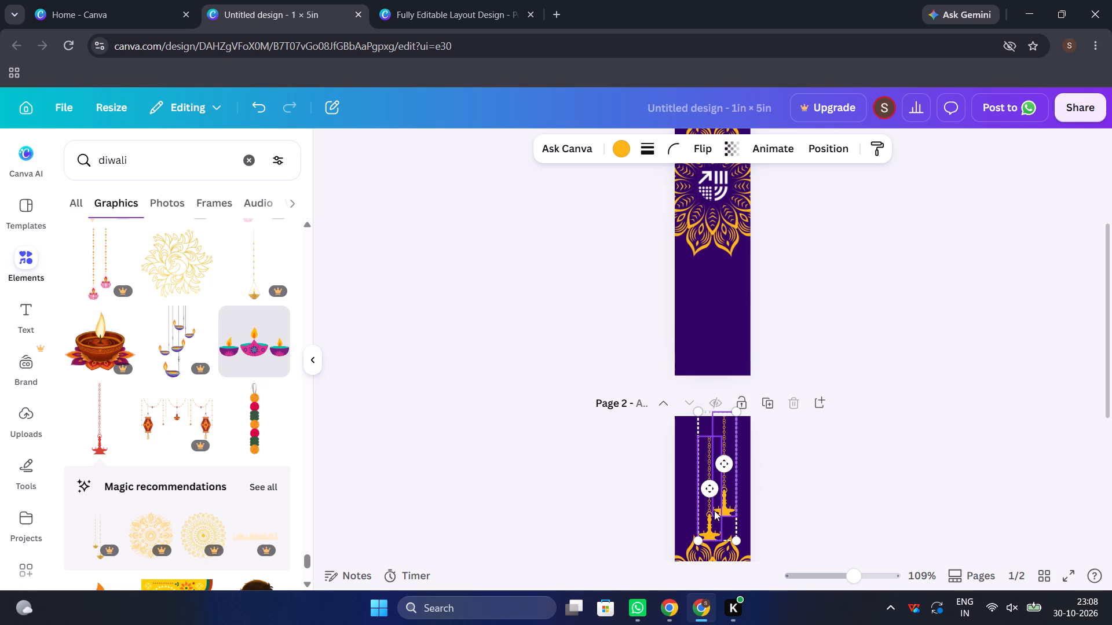
click(476, 483)
Hang the two golden diyas from page 2's top edge along the pillar's right side, with the inner one higher.
scroll(473, 470, down, 3)
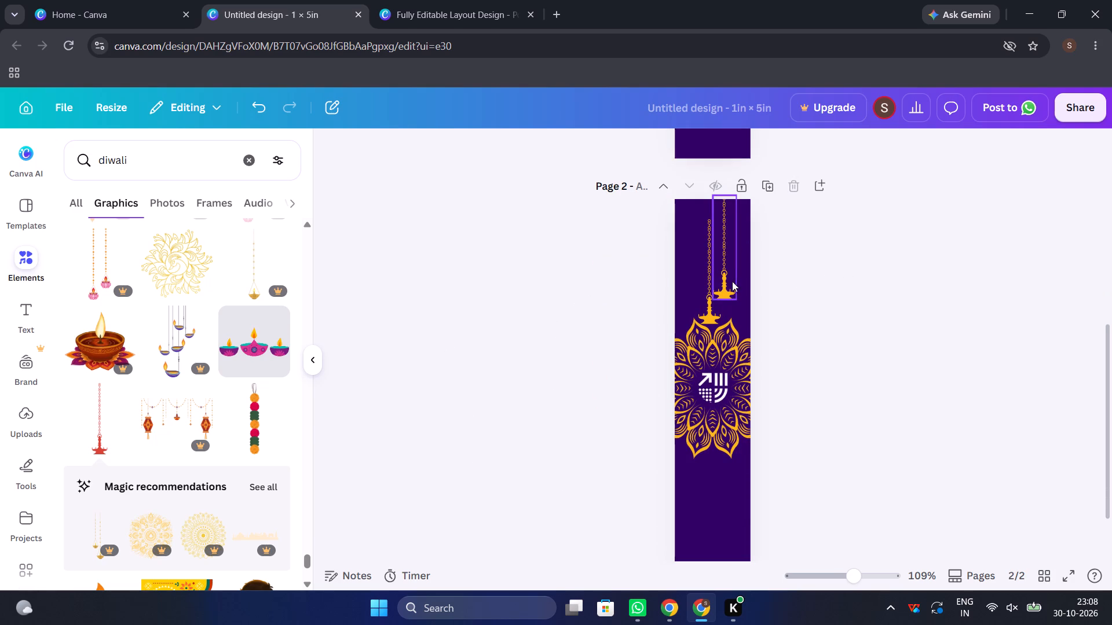
drag(728, 281, 742, 277)
drag(707, 287, 714, 254)
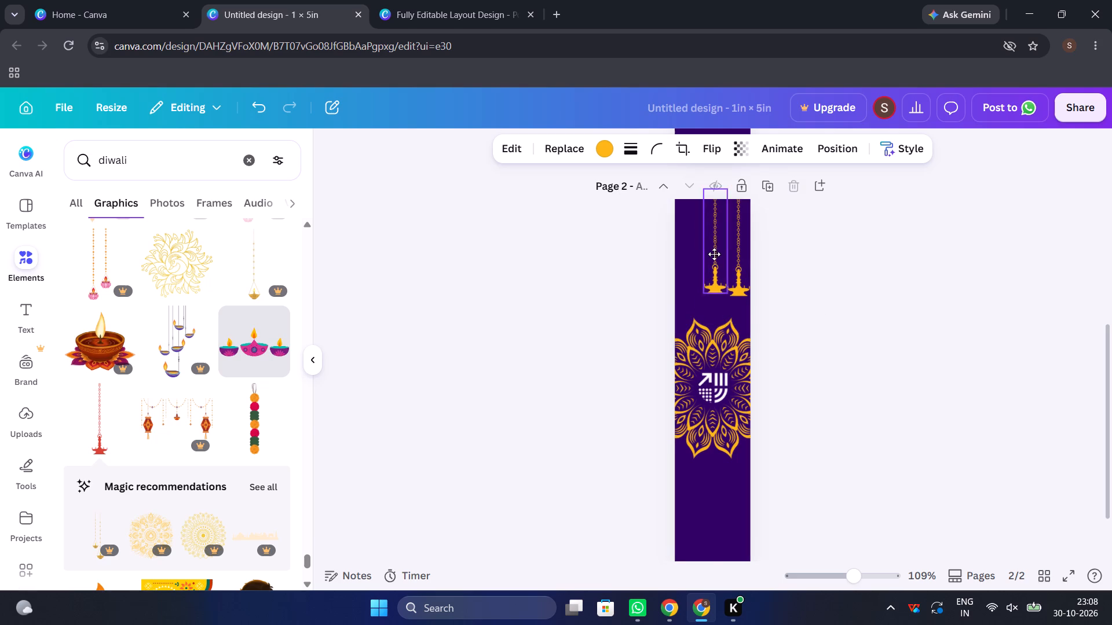
drag(714, 254, 723, 235)
click(963, 253)
Compare with page 1 and raise both golden diyas on page 2 slightly, keeping the outer one lower.
scroll(963, 253, up, 5)
scroll(963, 253, down, 4)
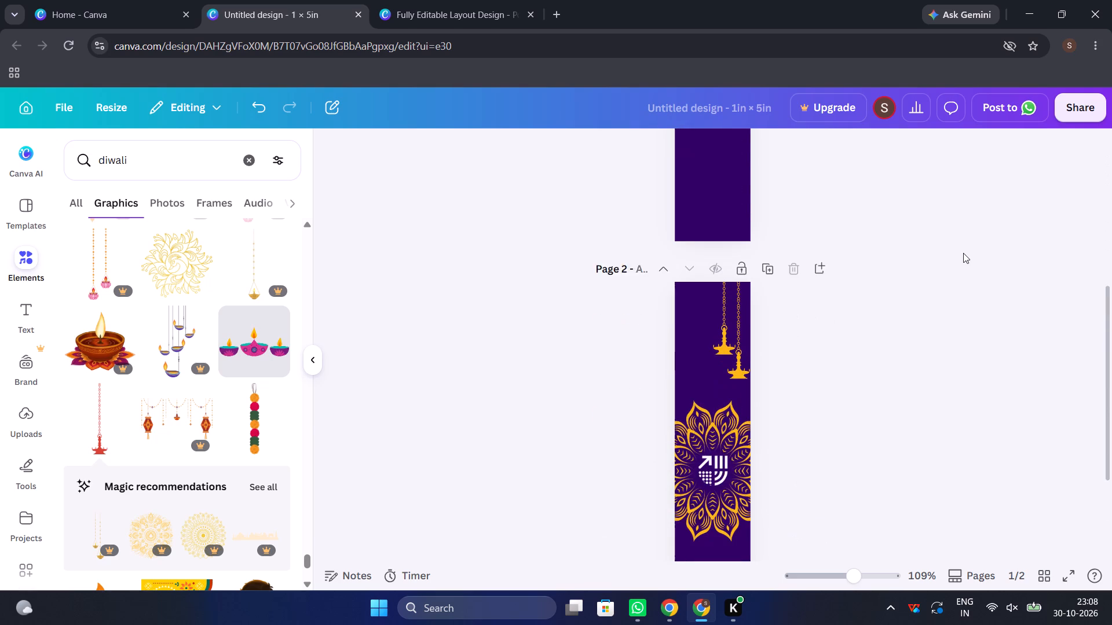
scroll(773, 334, up, 7)
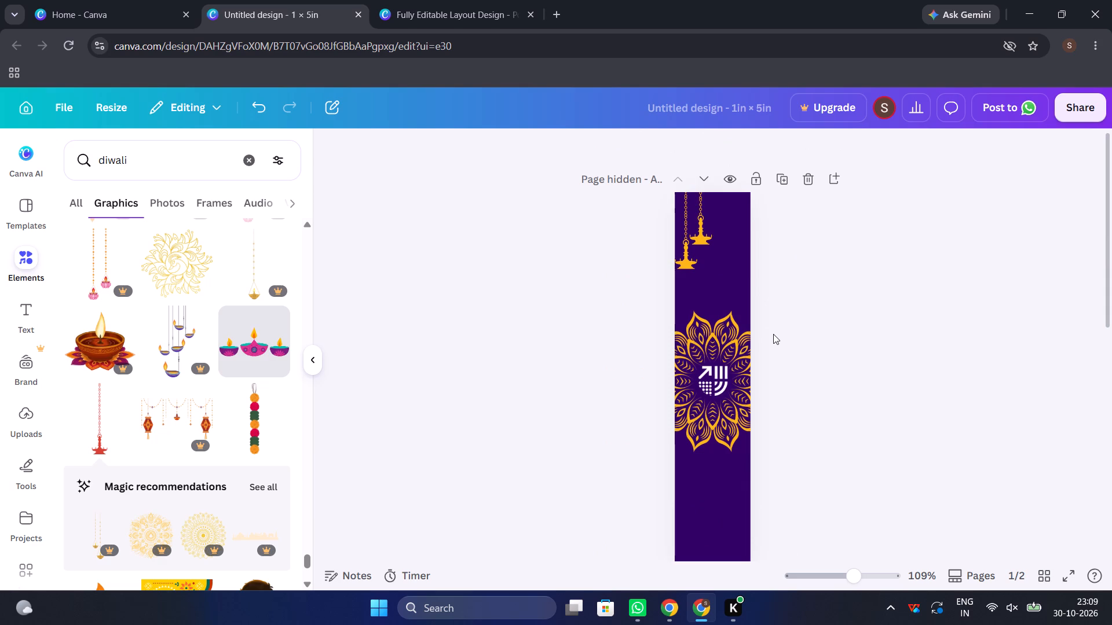
scroll(773, 334, down, 5)
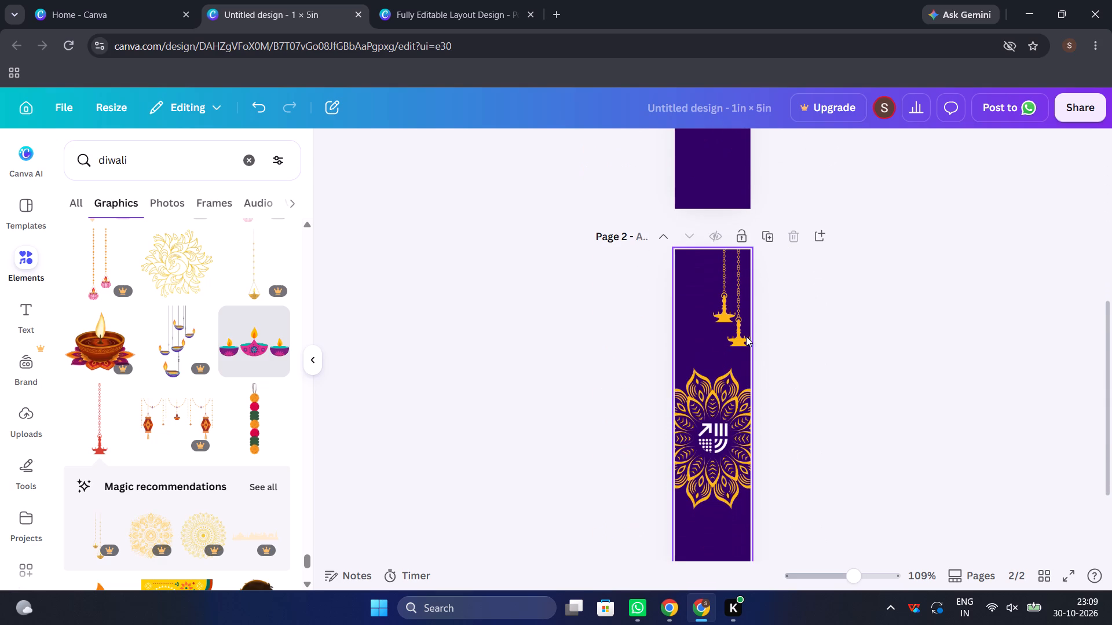
drag(748, 335, 751, 315)
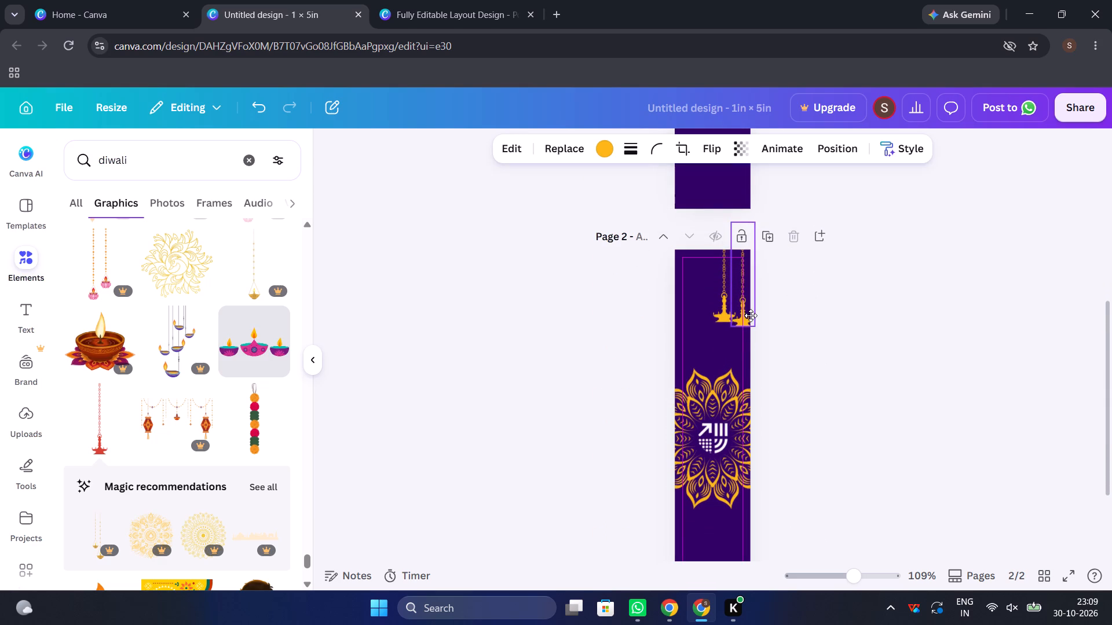
drag(751, 315, 748, 320)
click(812, 316)
drag(727, 310, 689, 312)
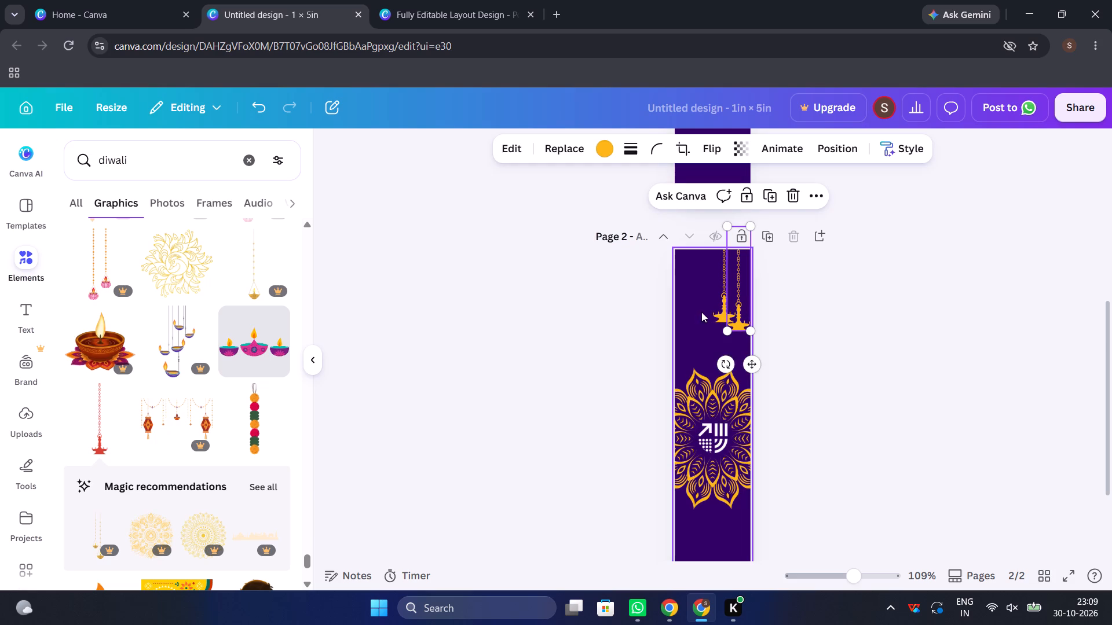
click(718, 307)
drag(718, 307, 721, 298)
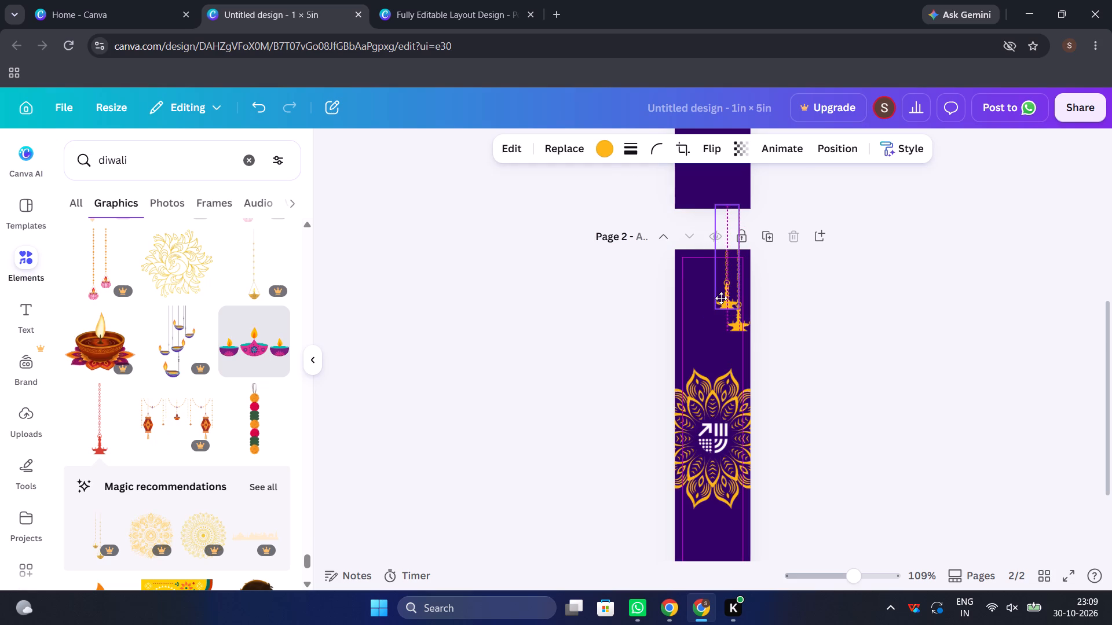
drag(721, 298, 717, 295)
click(869, 321)
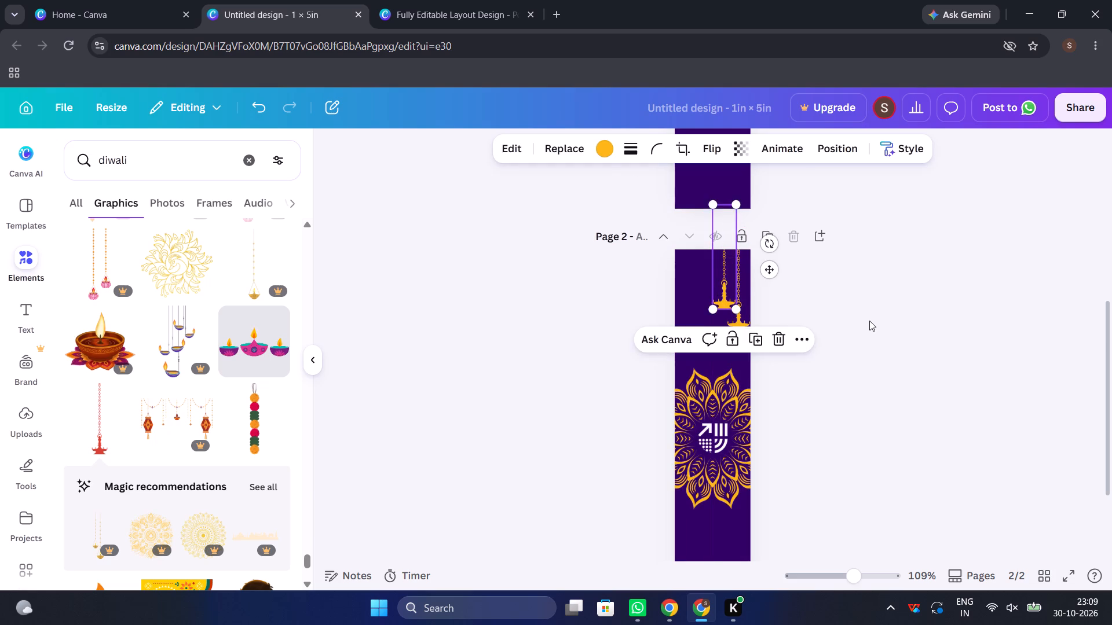
Examine both pillar pages together at a reduced zoom to compare their diya and mandala layouts.
scroll(869, 321, up, 4)
scroll(869, 321, down, 4)
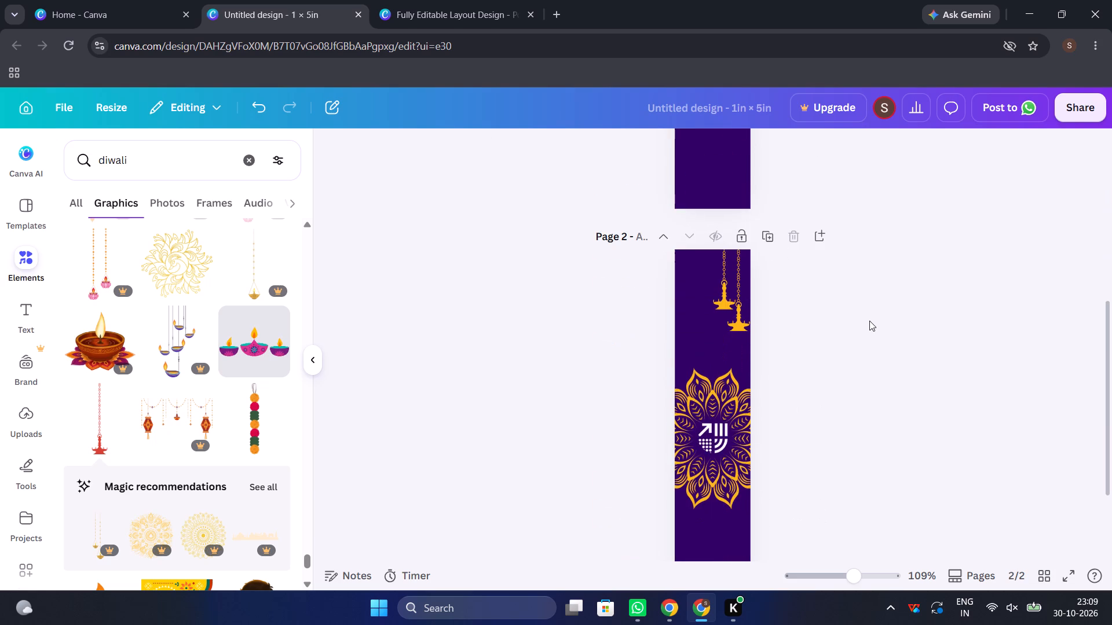
scroll(869, 321, down, 4)
ctrl+scroll(869, 321, down, 5)
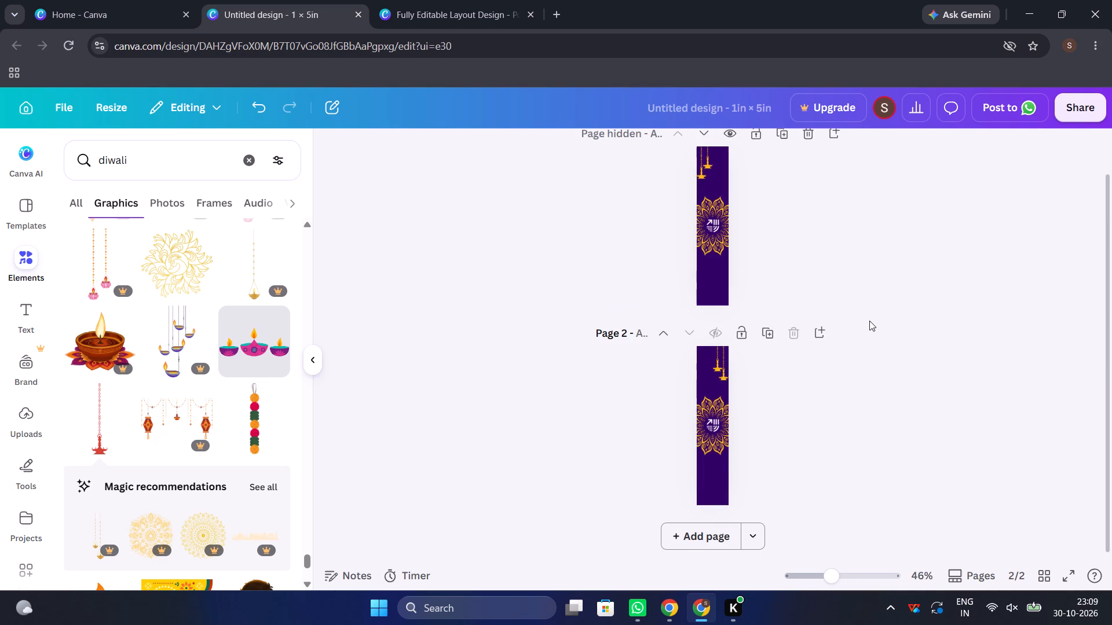
scroll(1004, 526, up, 6)
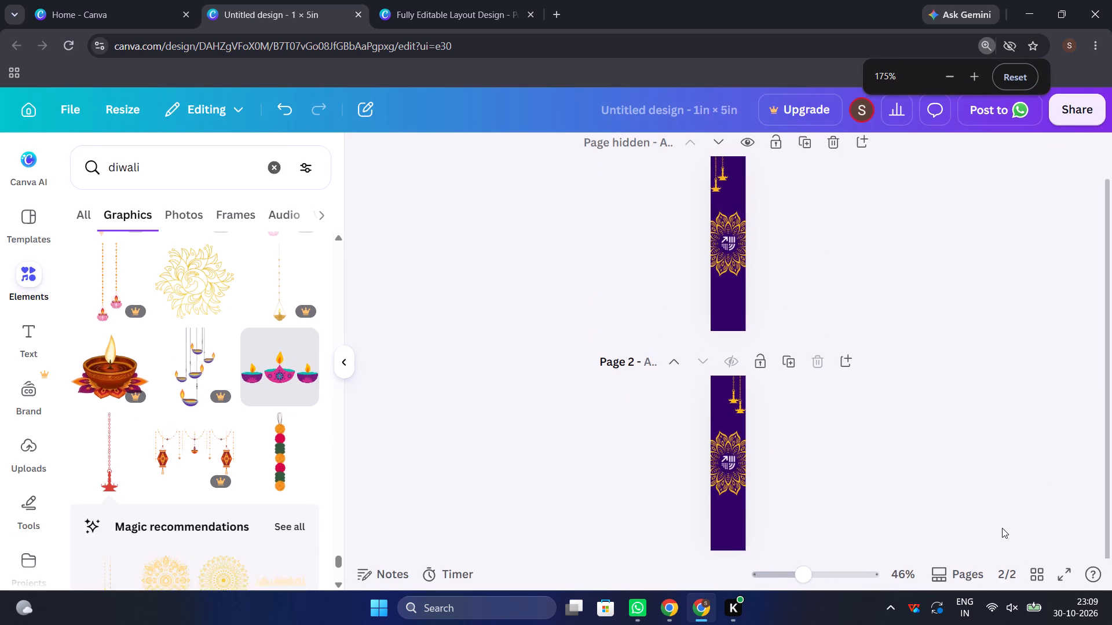
ctrl+scroll(937, 533, down, 5)
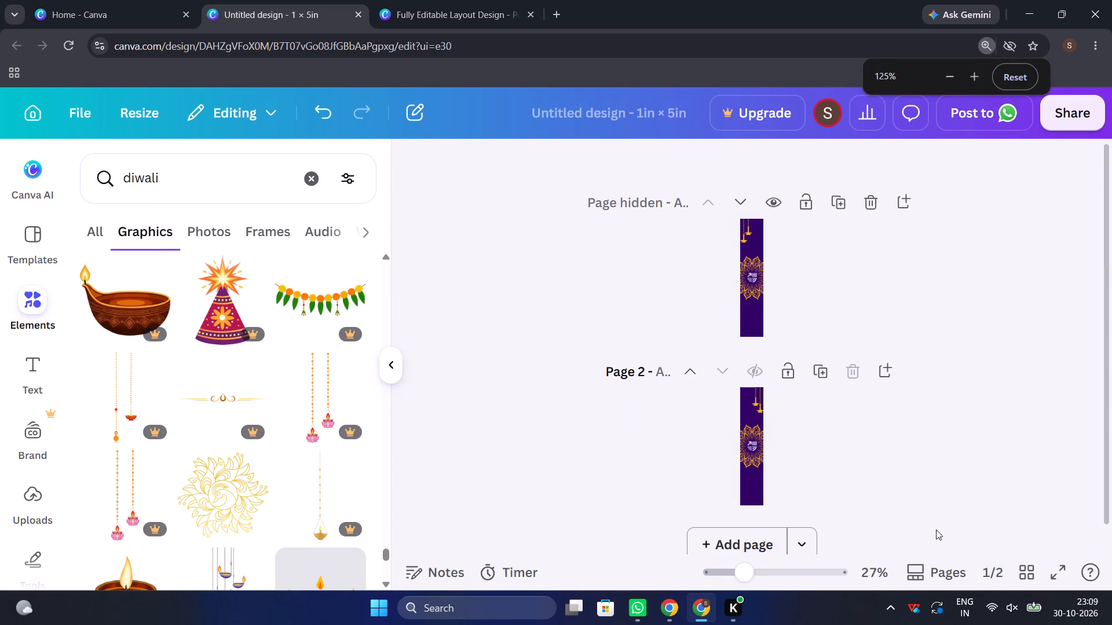
ctrl+scroll(936, 530, down, 4)
ctrl+scroll(934, 507, up, 3)
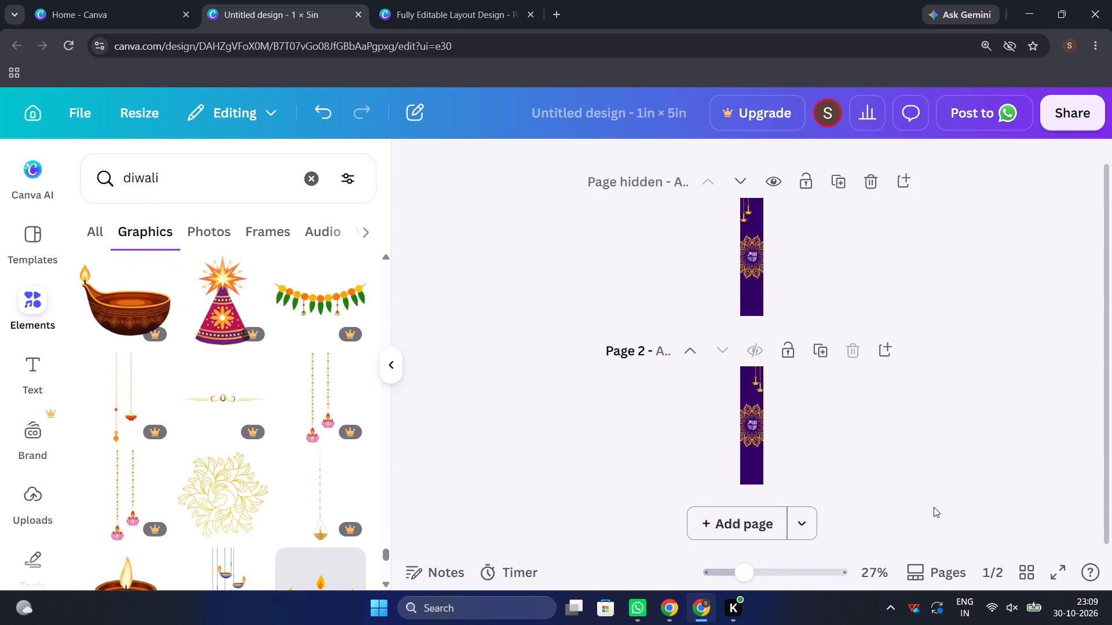
ctrl+scroll(934, 507, up, 2)
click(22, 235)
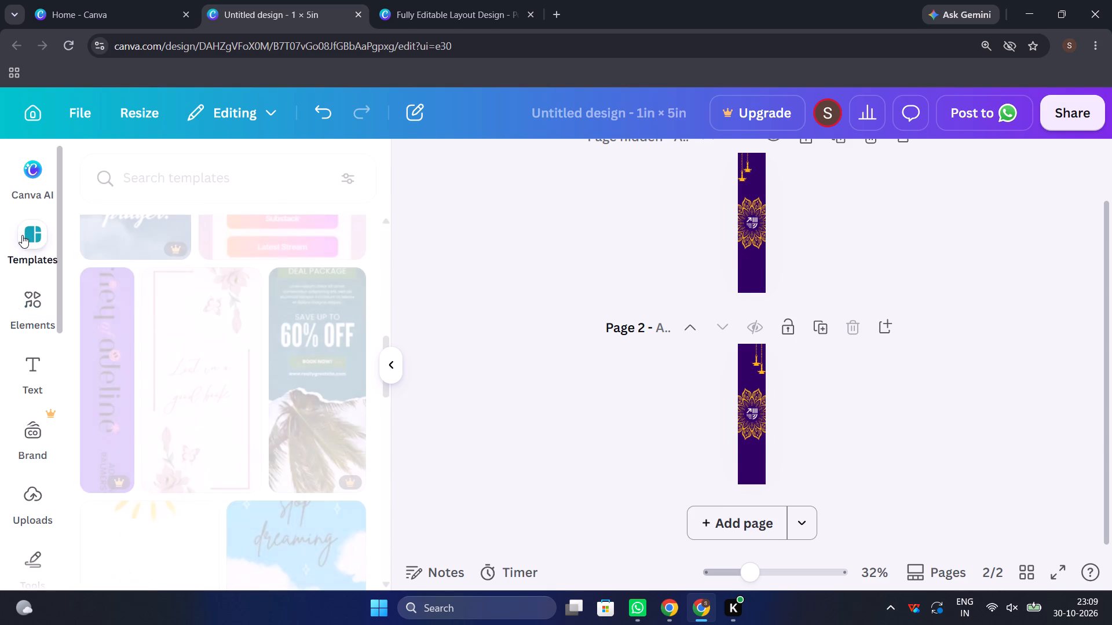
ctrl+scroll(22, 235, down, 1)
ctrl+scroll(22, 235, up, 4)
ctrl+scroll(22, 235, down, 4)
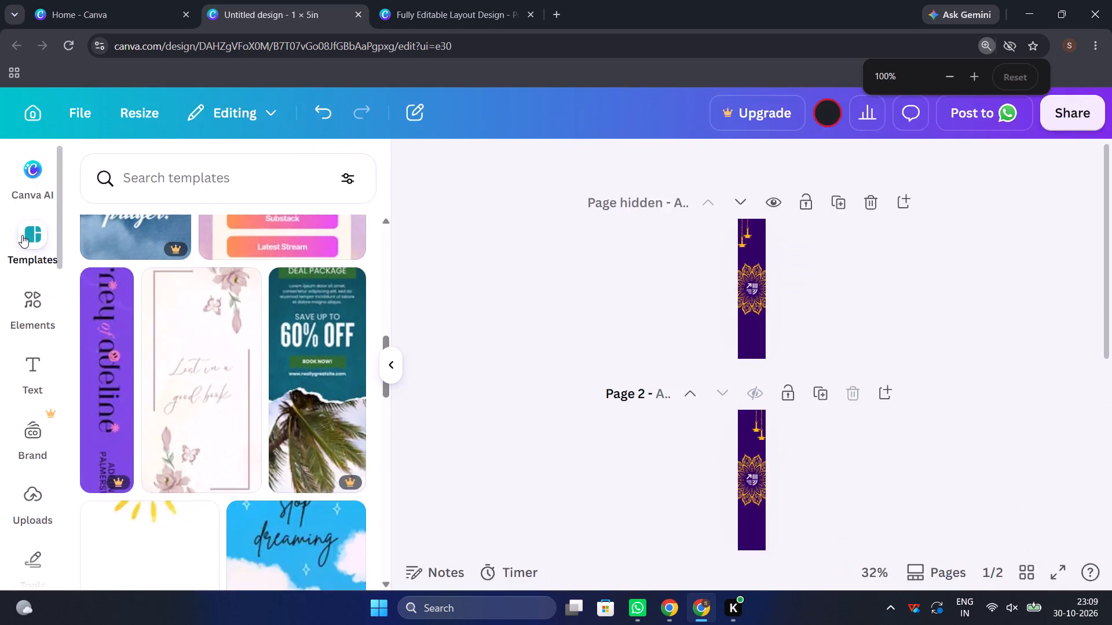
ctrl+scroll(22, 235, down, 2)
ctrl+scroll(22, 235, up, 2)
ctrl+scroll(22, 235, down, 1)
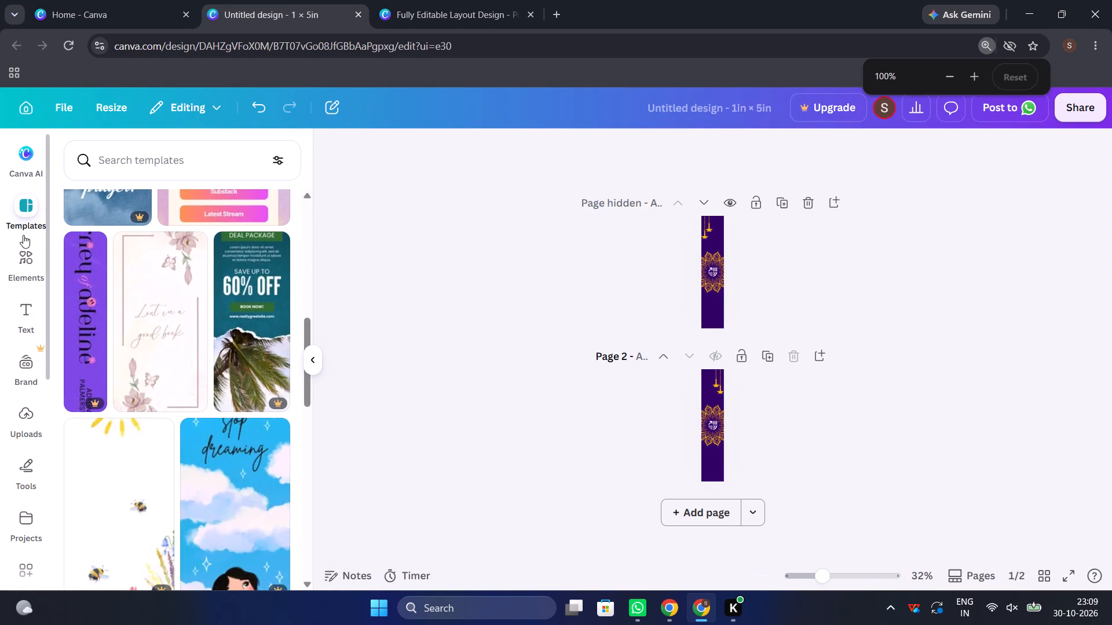
Preview the pillar design full screen and try moving between its pages, then return to the editor.
click(711, 274)
ctrl+scroll(711, 274, up, 5)
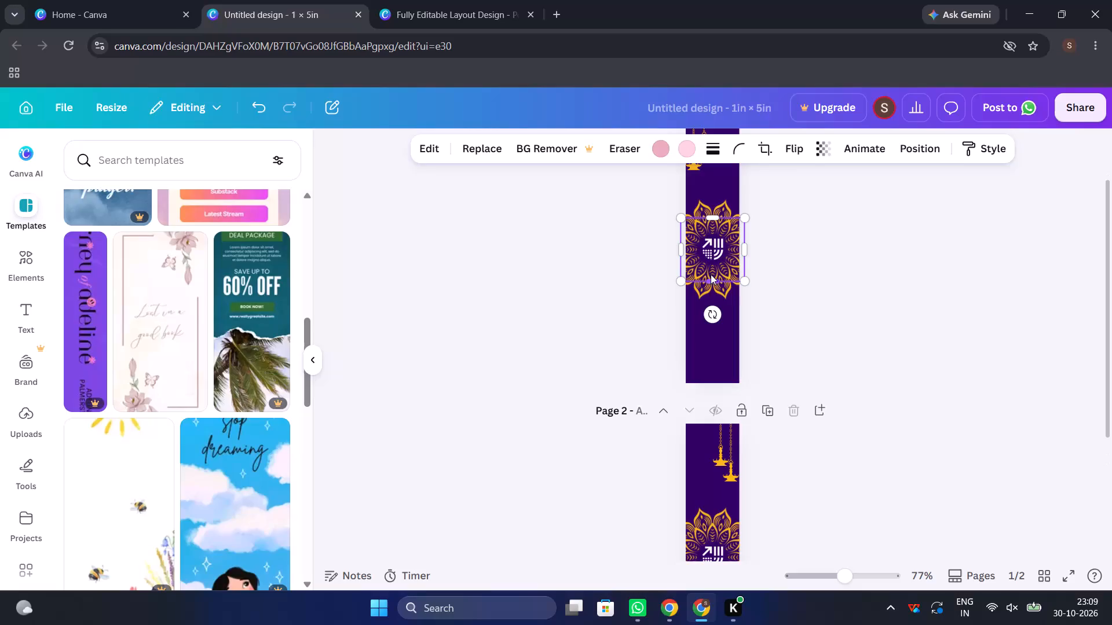
click(994, 557)
click(1077, 573)
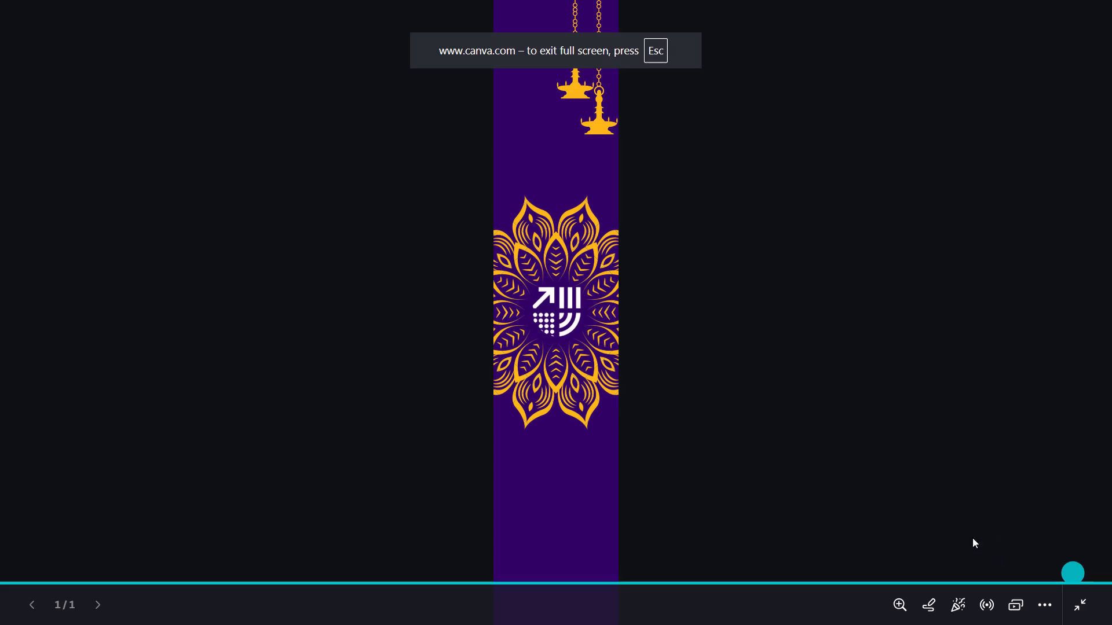
click(899, 505)
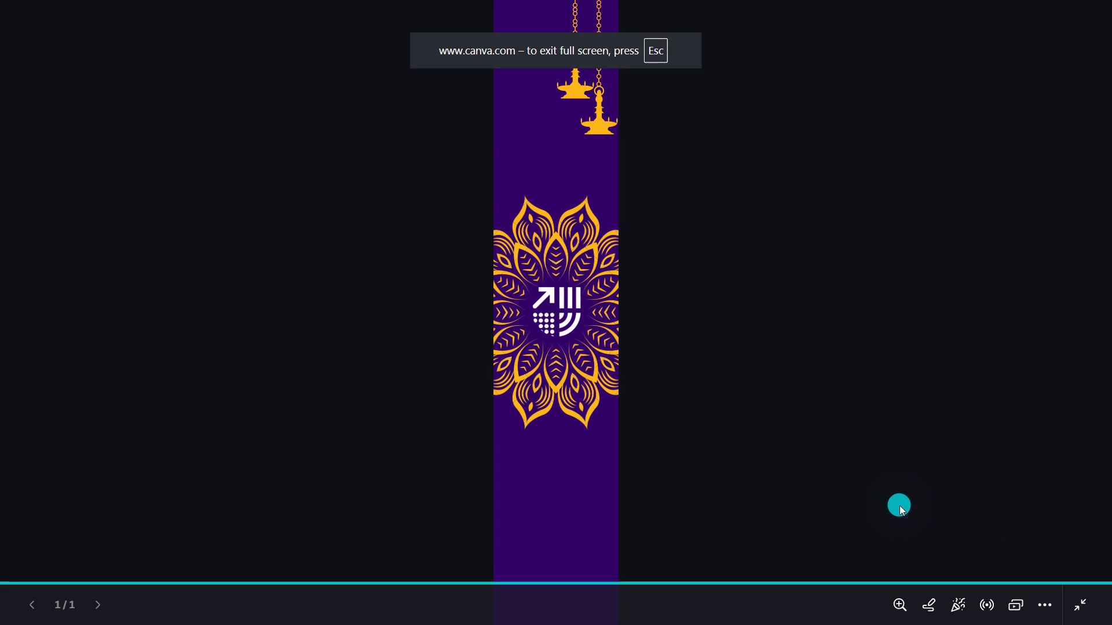
key(Left)
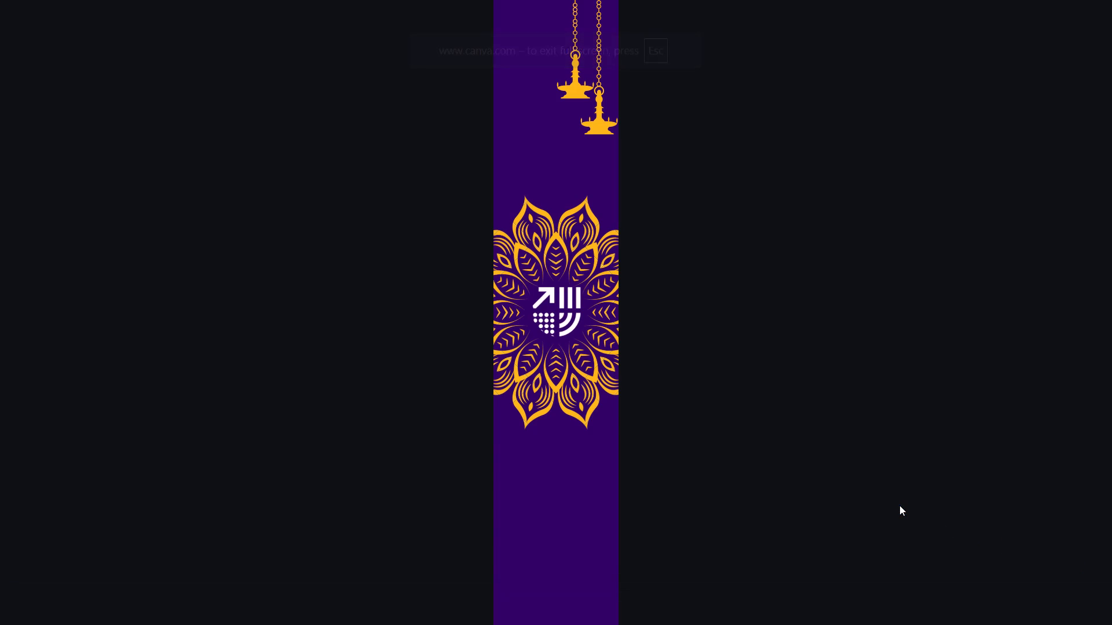
key(Right)
key(Right)
key(Left)
key(Left)
key(Escape)
Select page 1 and try to preview it full screen, returning to page 1 in the editor.
scroll(916, 453, up, 7)
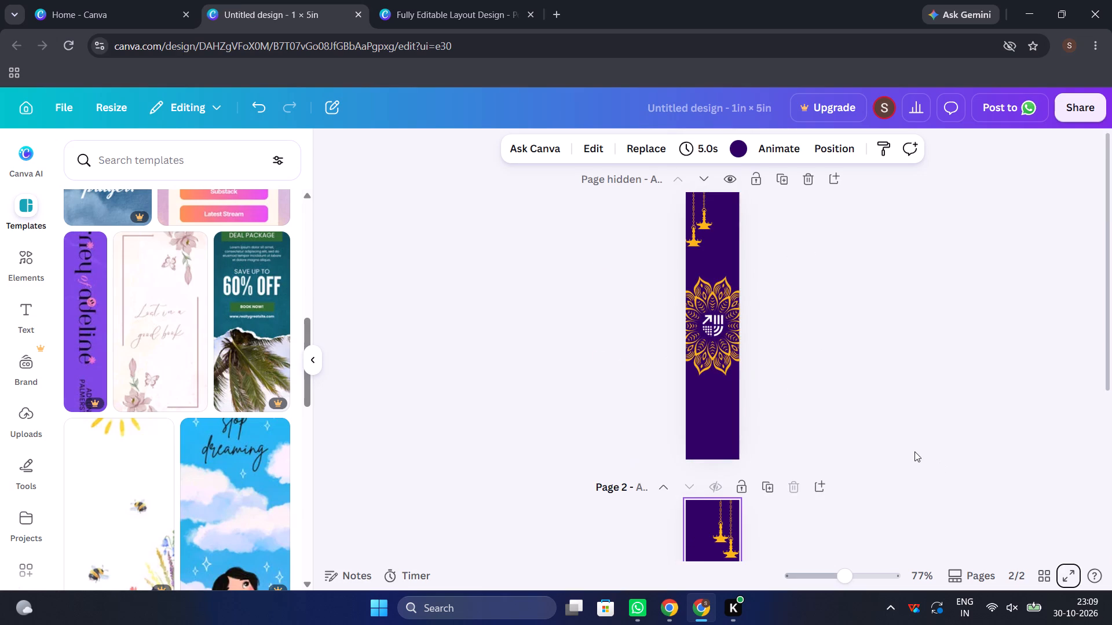
click(876, 390)
click(724, 408)
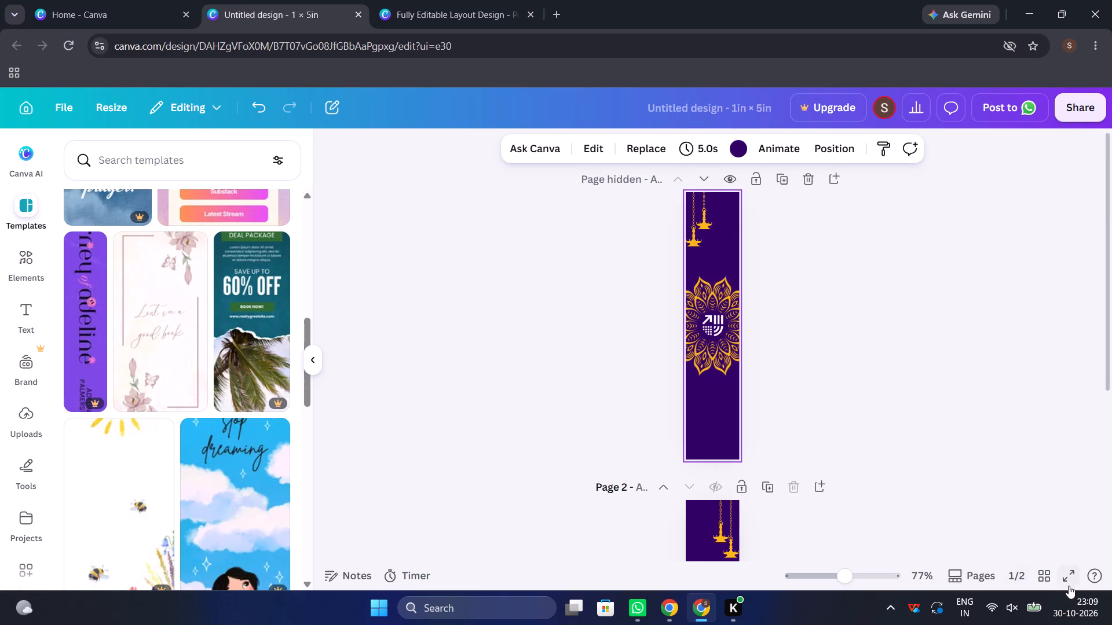
click(1069, 586)
key(Right)
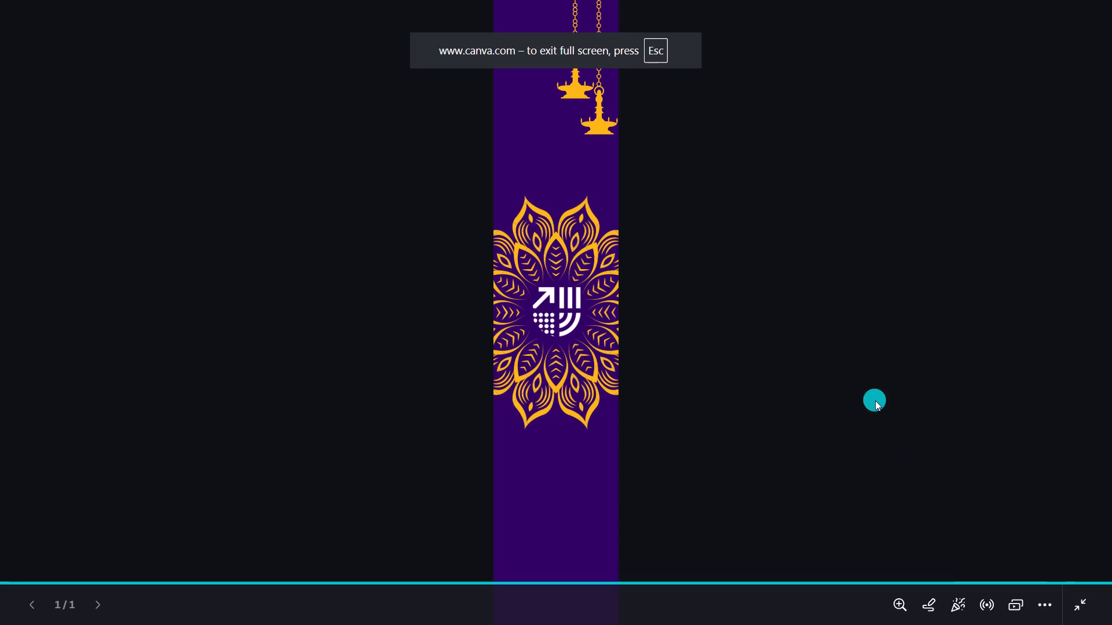
key(Right)
key(Escape)
scroll(747, 237, up, 1)
click(708, 243)
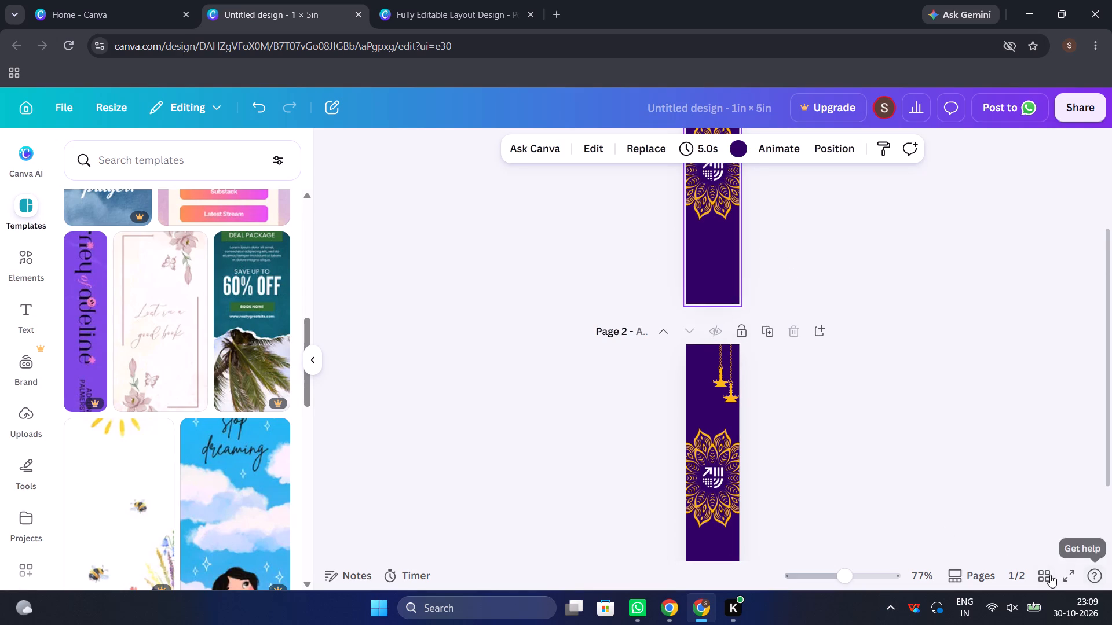
click(1050, 575)
click(1051, 575)
click(1062, 577)
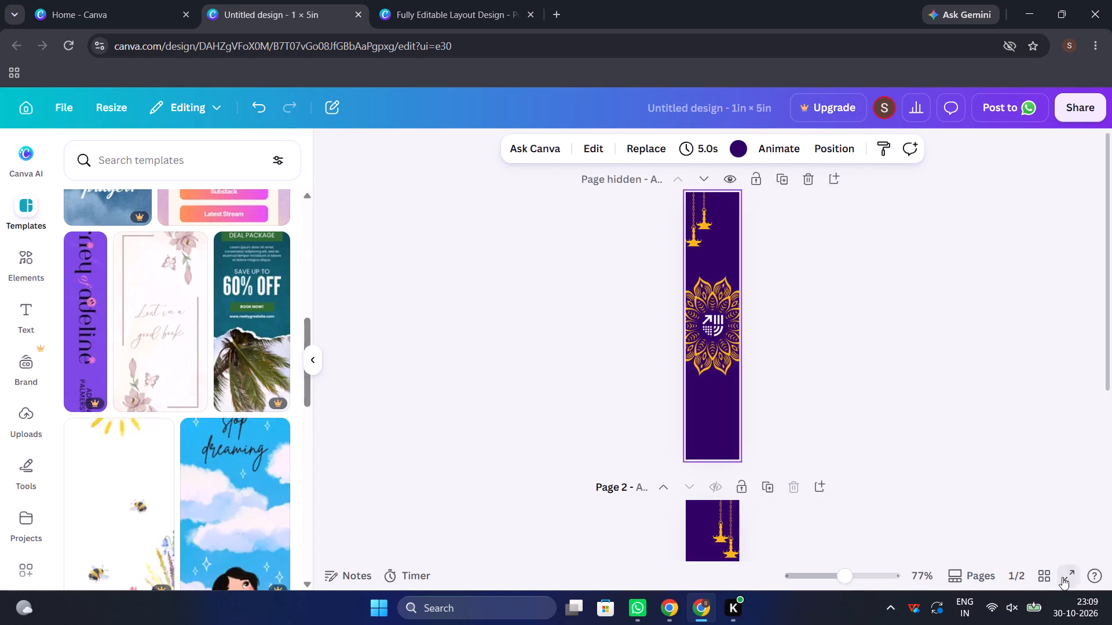
key(Escape)
scroll(709, 464, up, 3)
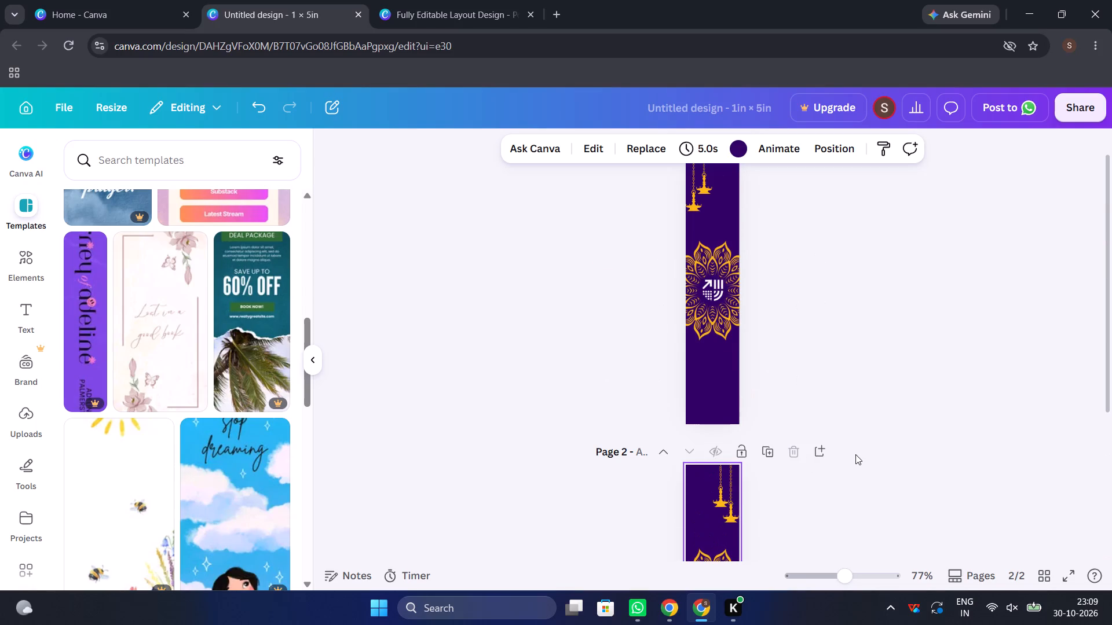
scroll(855, 454, up, 3)
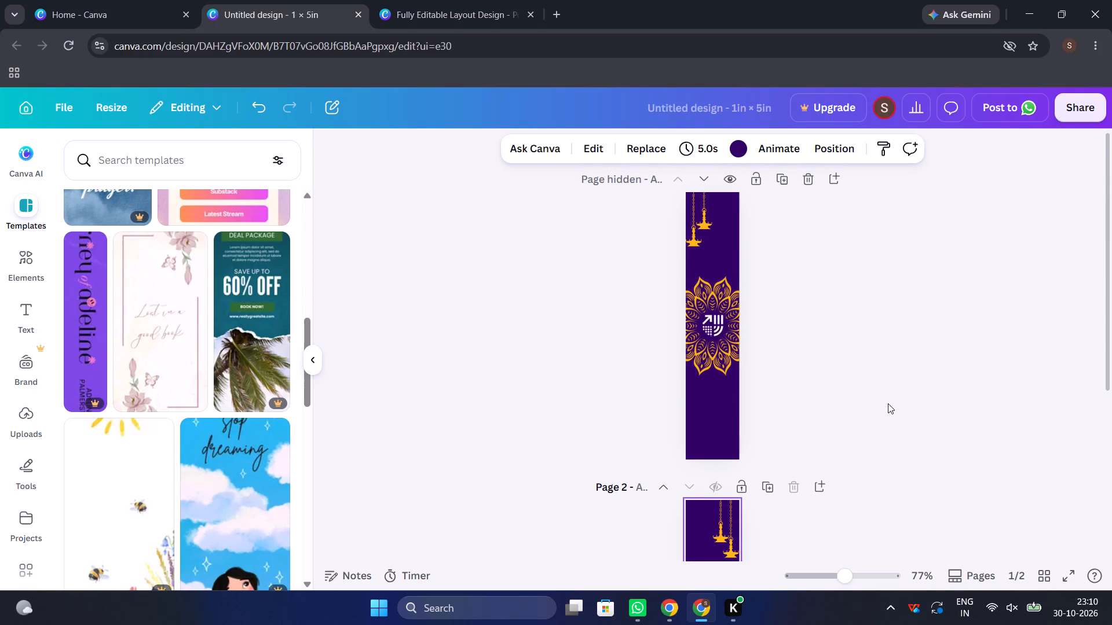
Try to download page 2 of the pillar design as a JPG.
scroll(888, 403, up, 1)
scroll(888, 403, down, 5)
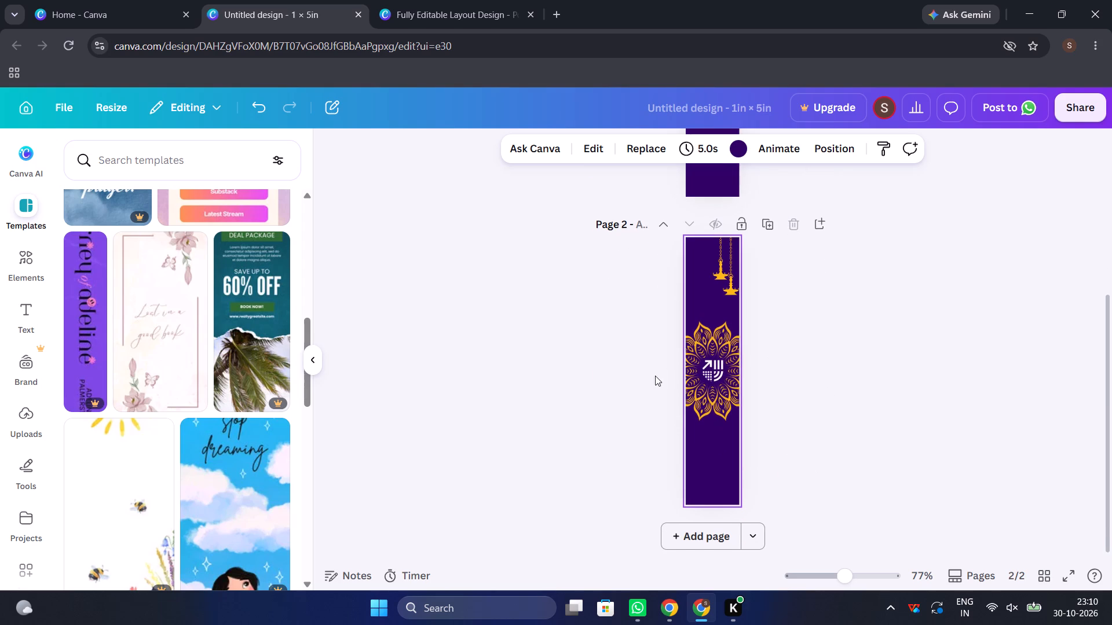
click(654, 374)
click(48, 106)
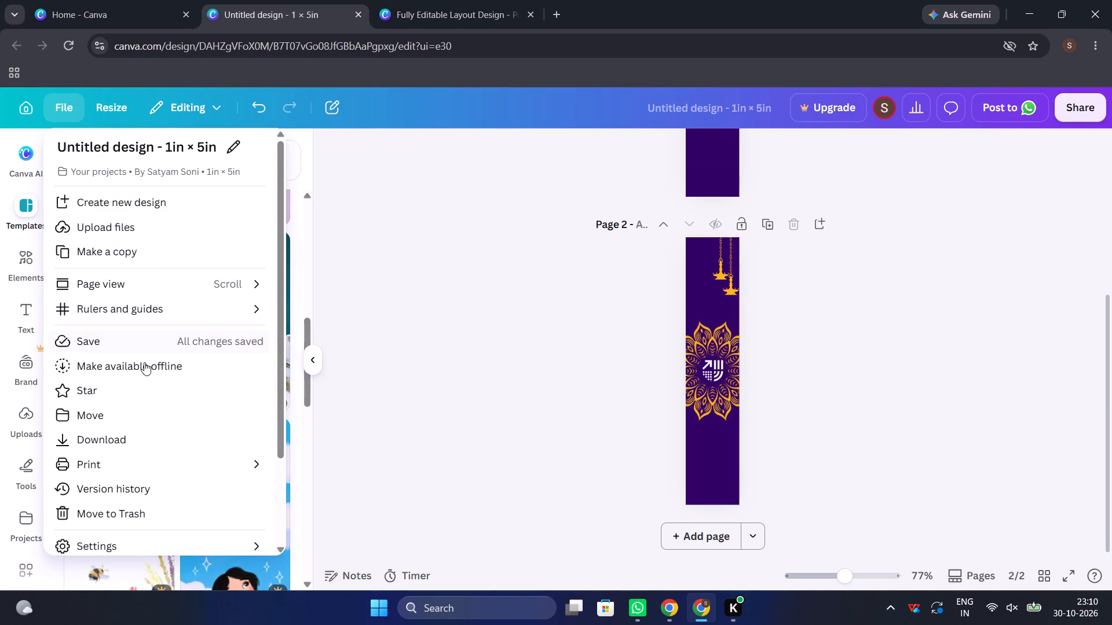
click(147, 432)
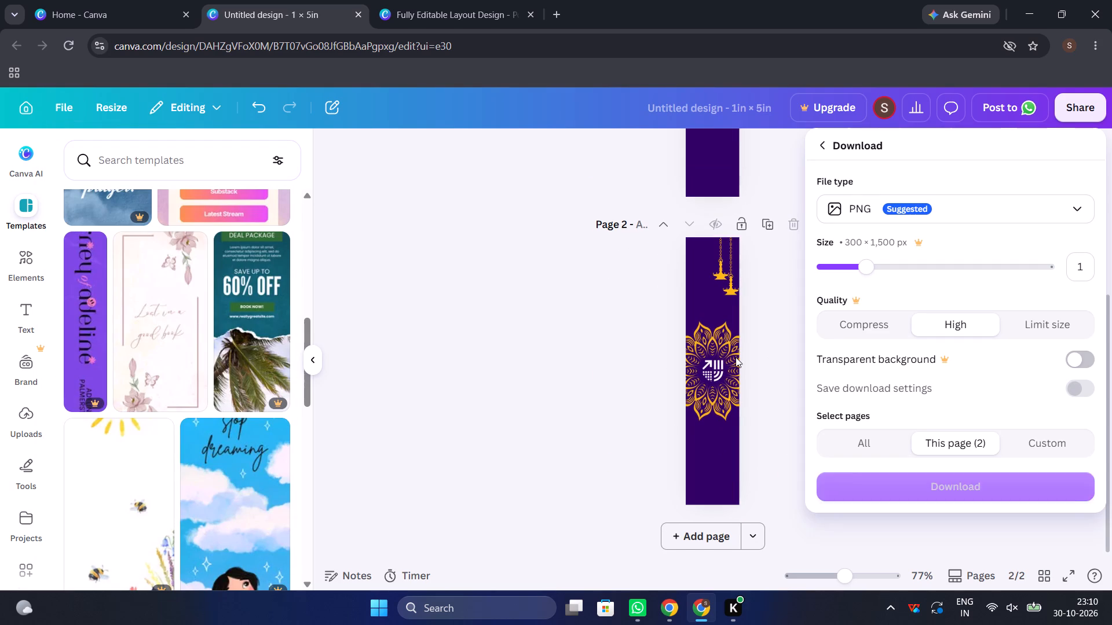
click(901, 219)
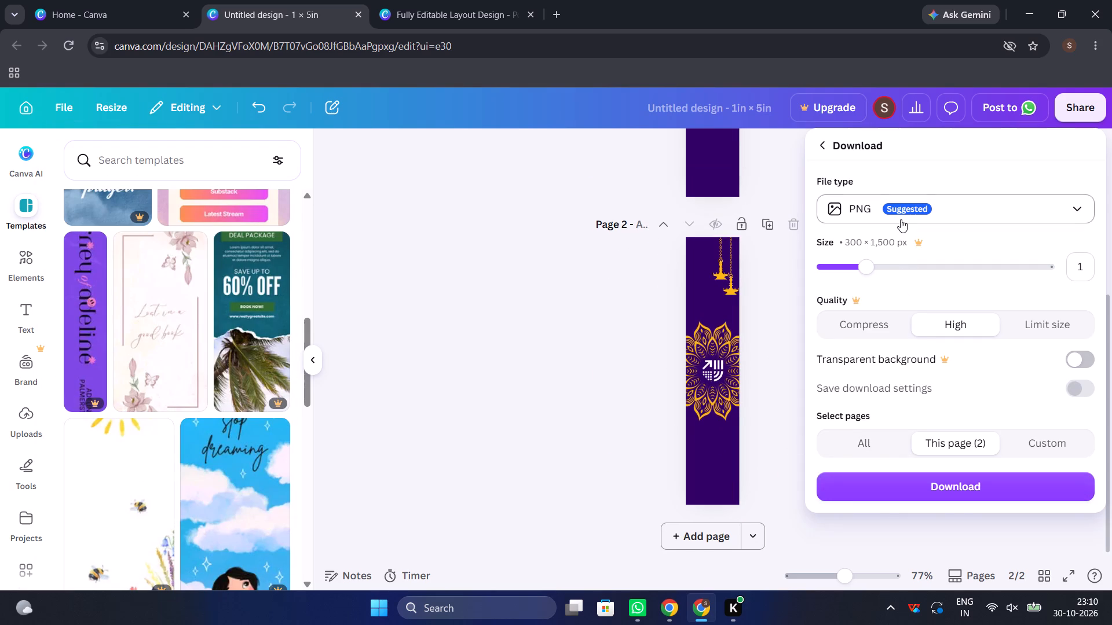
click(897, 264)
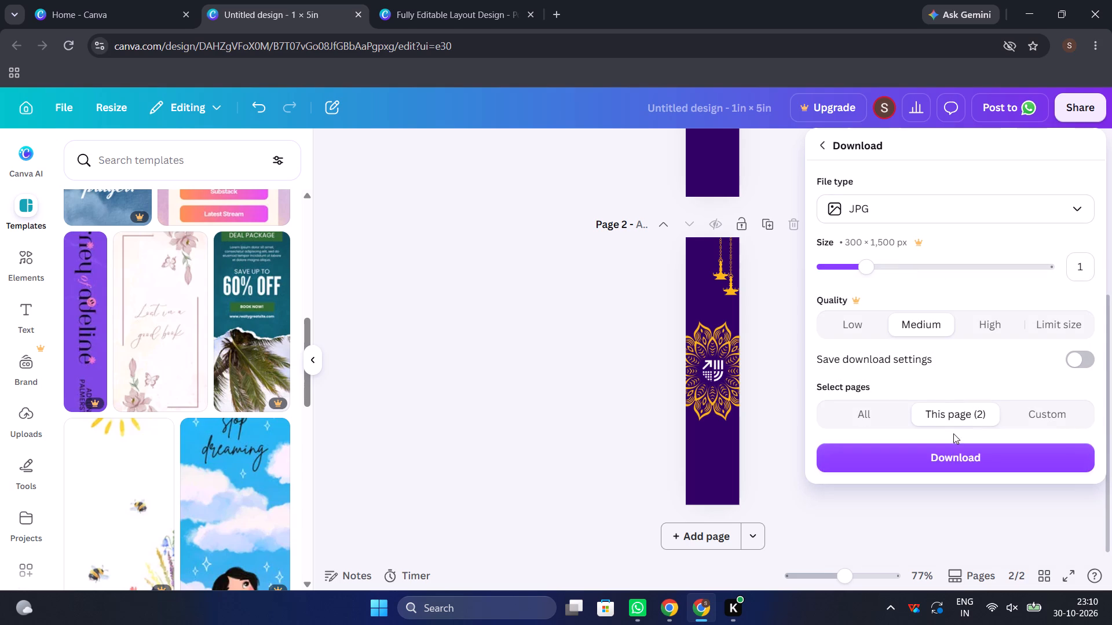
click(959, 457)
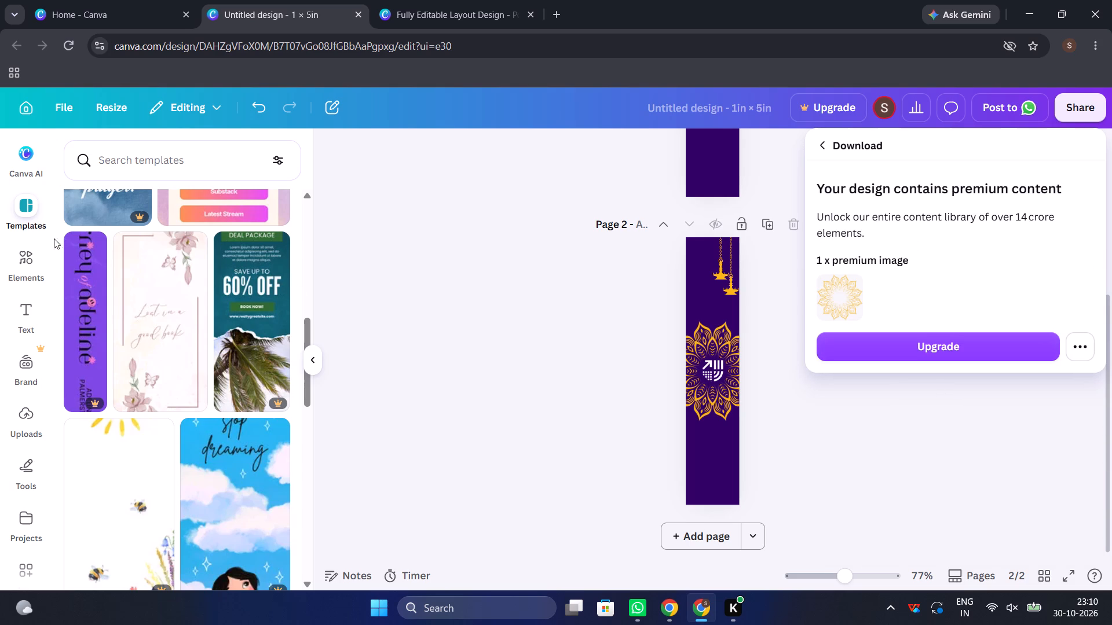
Browse the Diwali graphics results for a free golden mandala to replace the premium one.
click(27, 264)
click(43, 261)
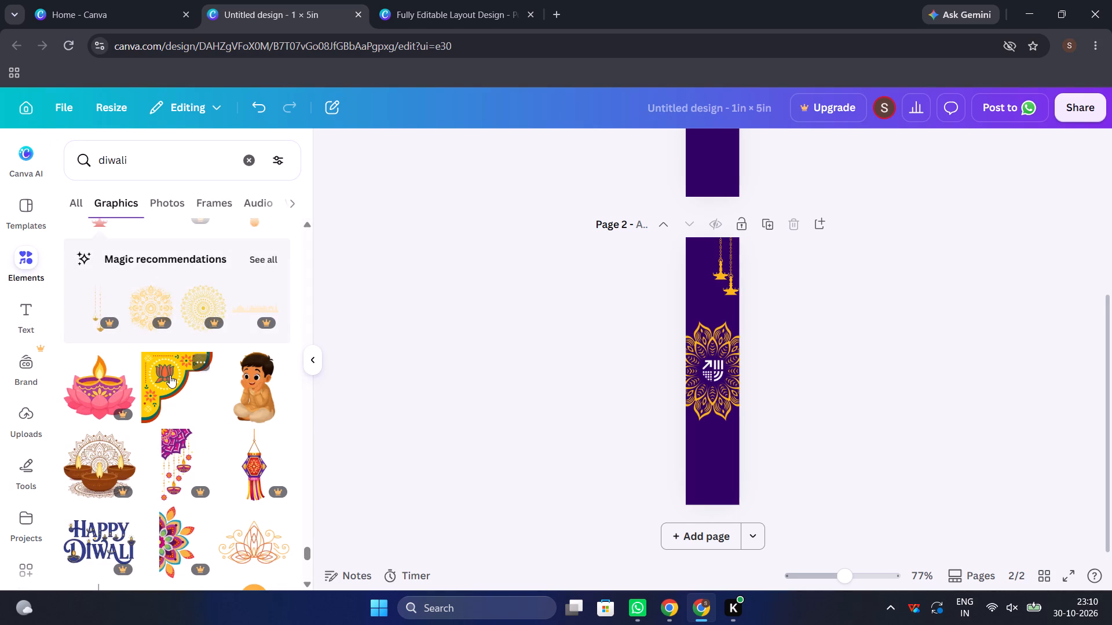
scroll(170, 375, down, 6)
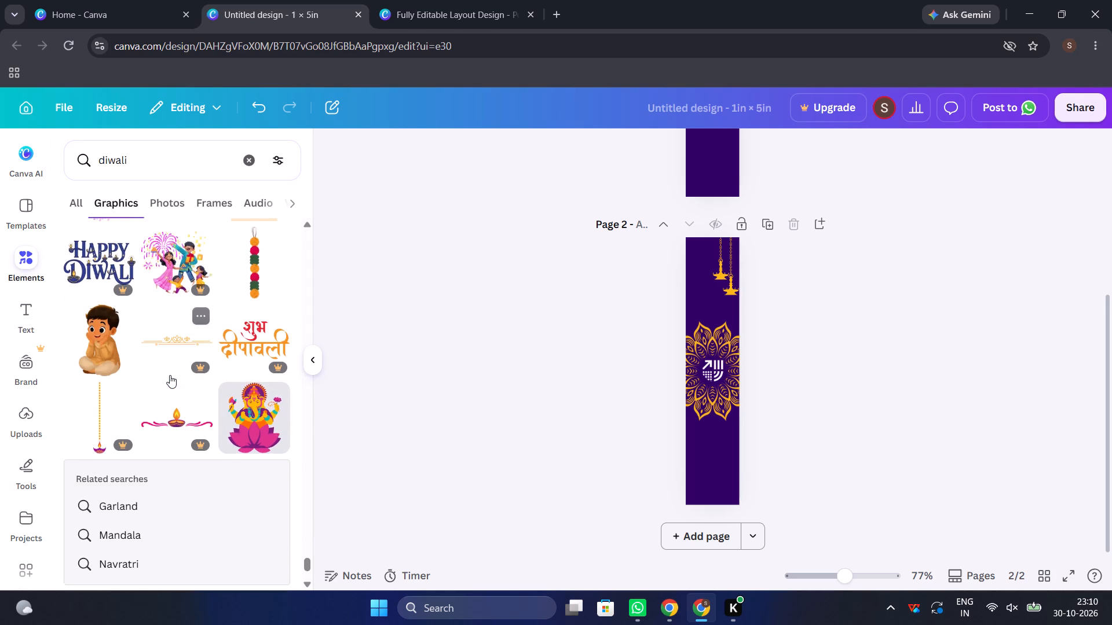
scroll(170, 375, down, 8)
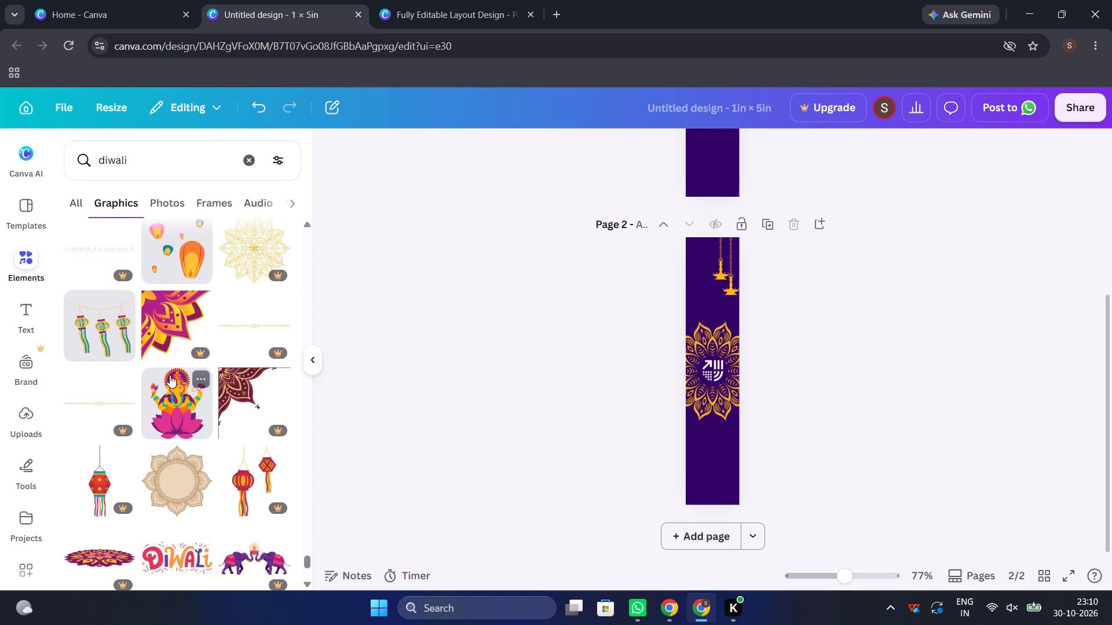
scroll(170, 375, down, 2)
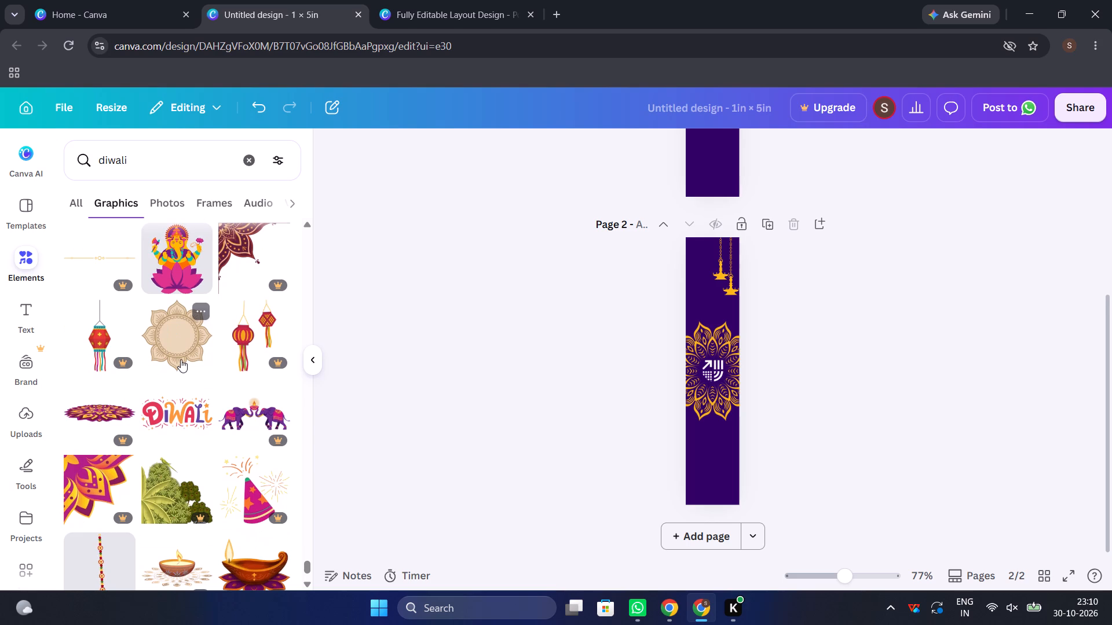
scroll(181, 359, down, 5)
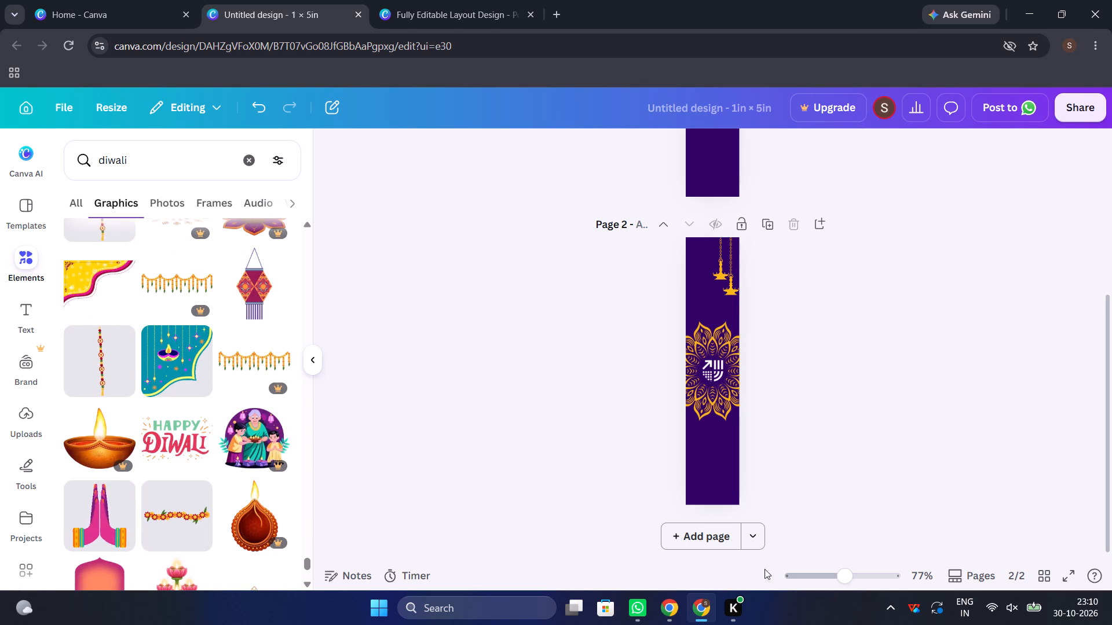
Add a third page and place a copy of page 2's golden mandala around its middle.
click(730, 539)
scroll(731, 501, up, 5)
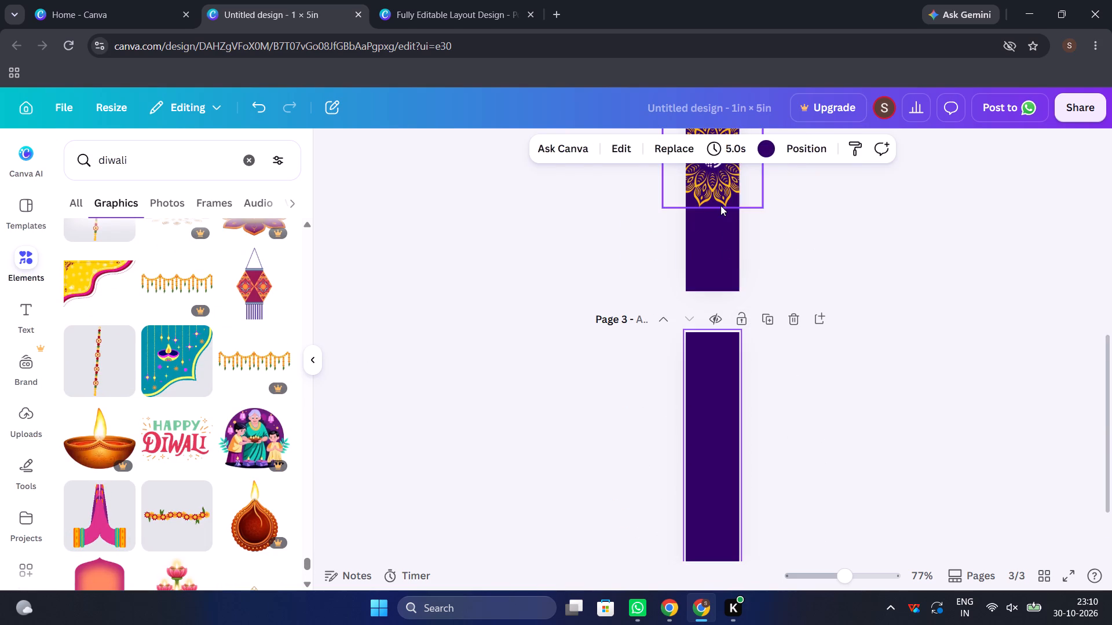
click(720, 201)
key(ctrl+c)
scroll(711, 317, down, 3)
key(ctrl+v)
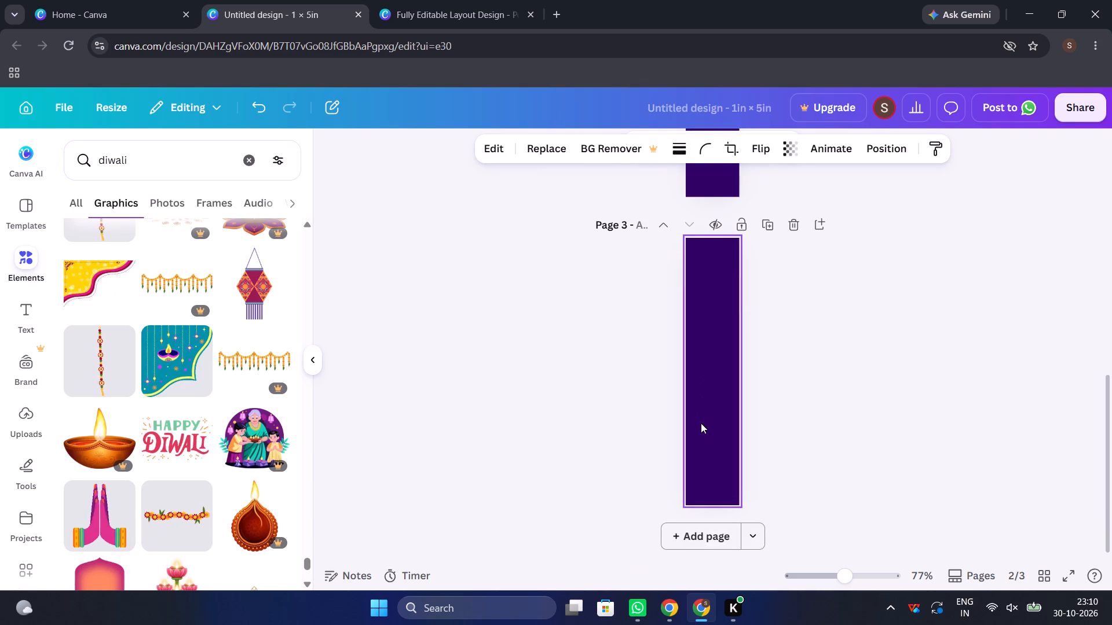
drag(731, 202, 723, 472)
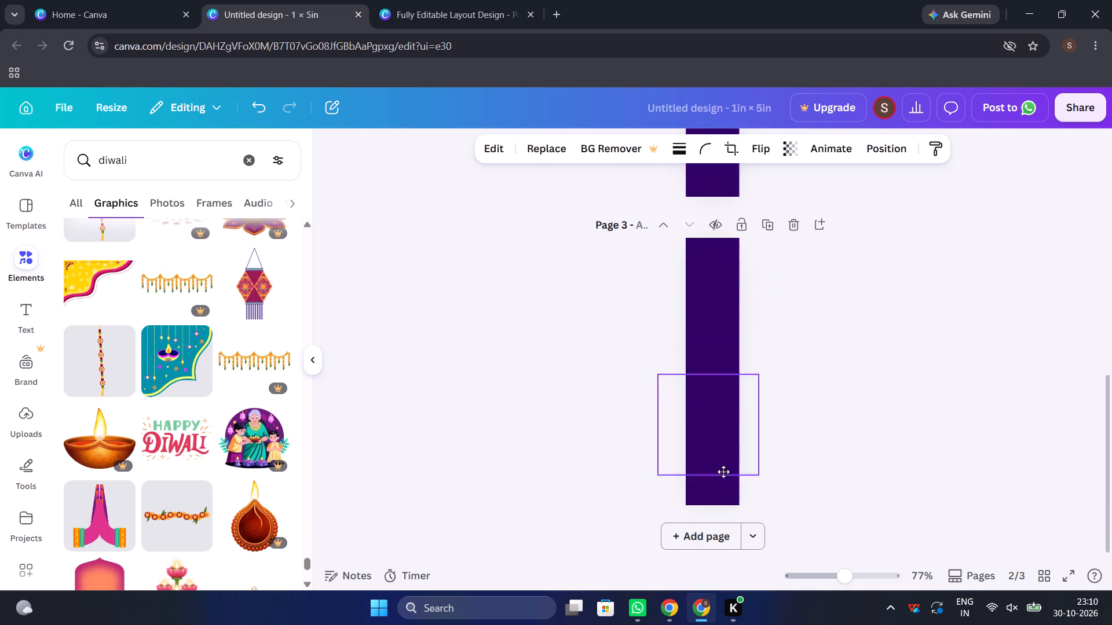
drag(723, 472, 724, 388)
Change the background colour of page 3 to white.
click(722, 456)
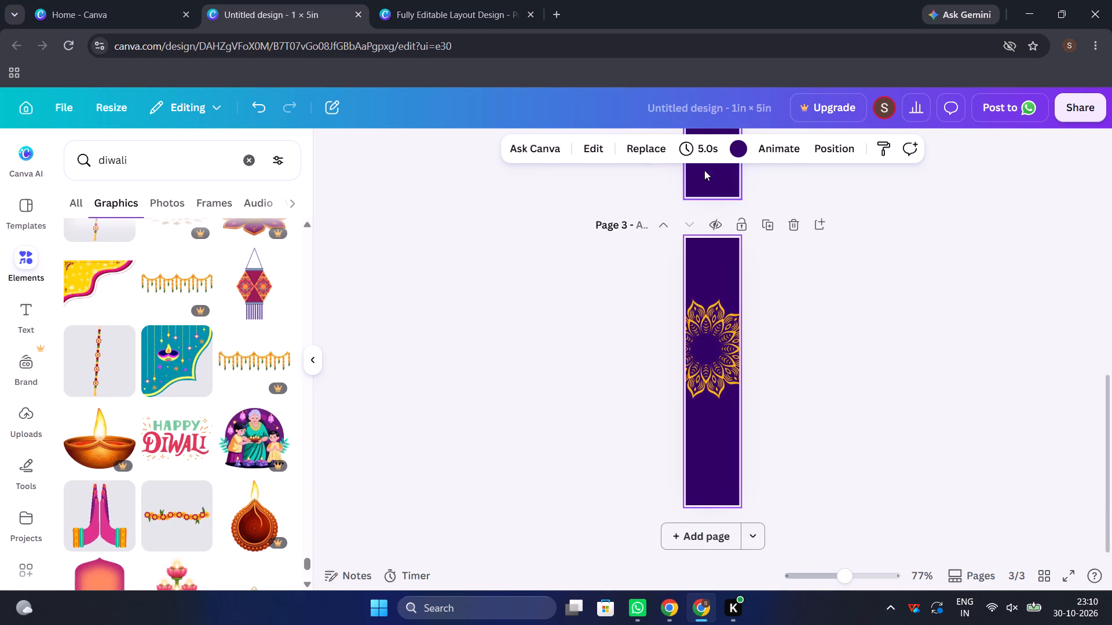
click(750, 148)
click(744, 149)
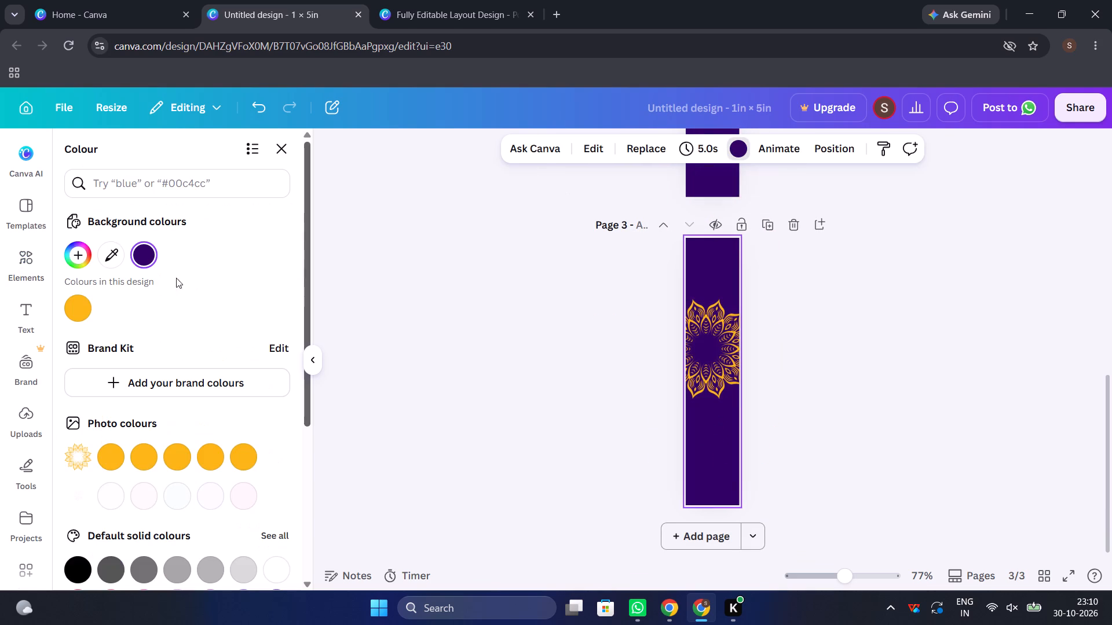
click(111, 497)
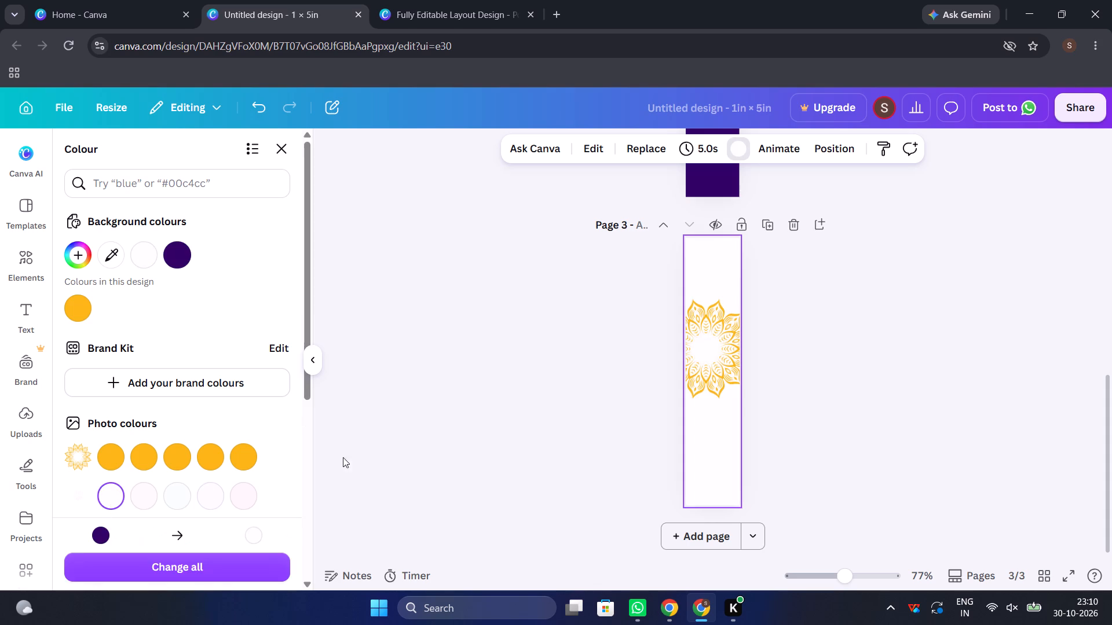
click(408, 437)
Shrink the mandala on page 3 to fit fully within the page width and centre it horizontally.
ctrl+scroll(695, 367, up, 5)
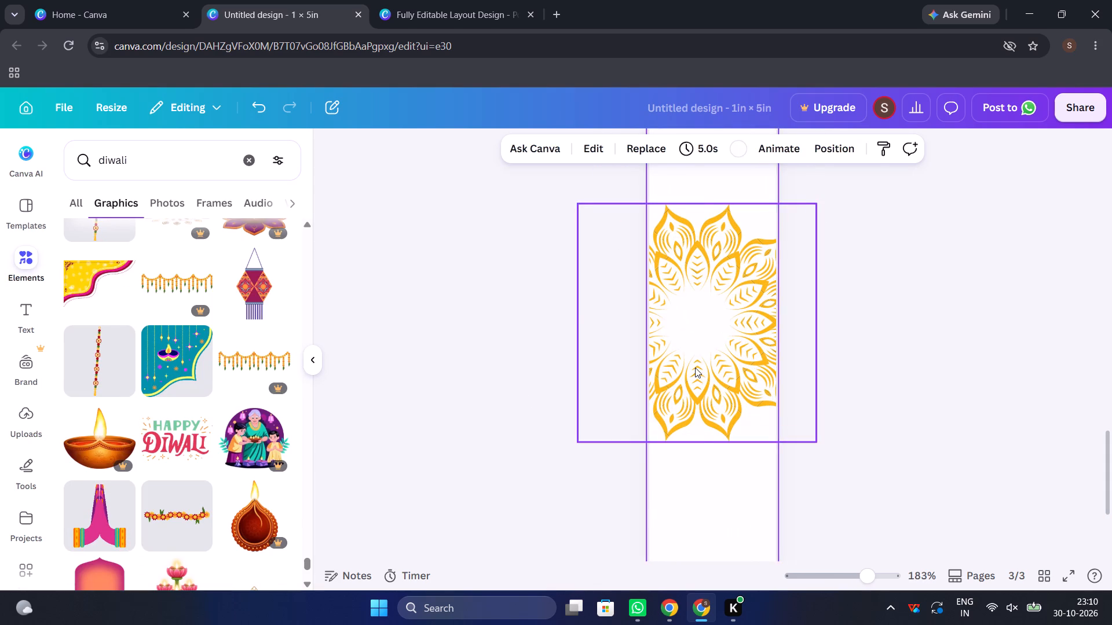
click(695, 367)
drag(815, 444, 758, 320)
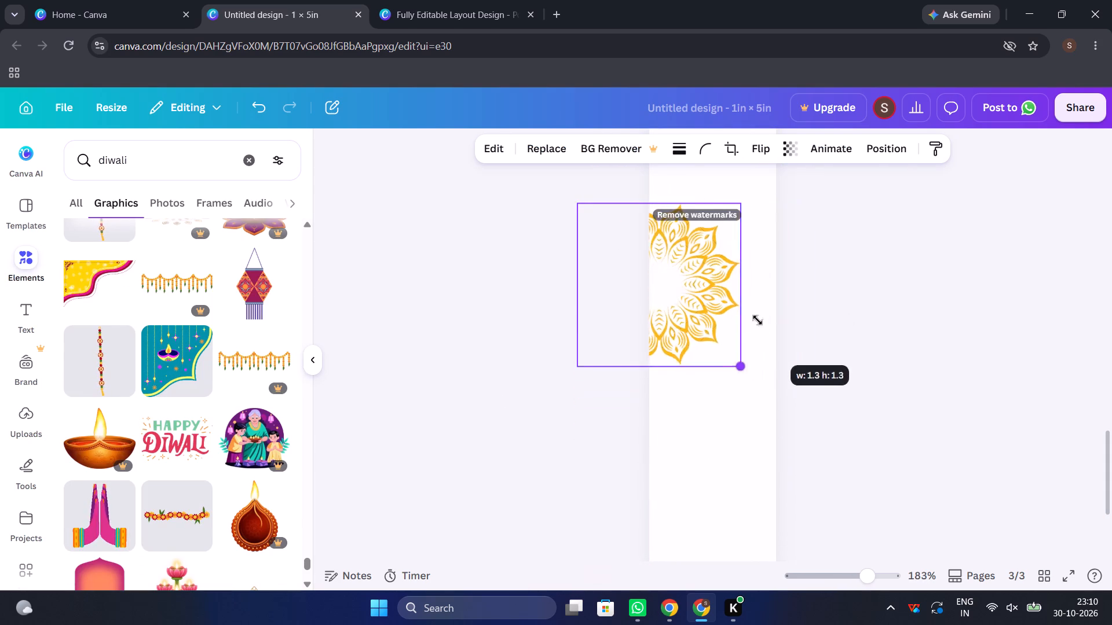
drag(758, 320, 729, 281)
drag(657, 279, 731, 333)
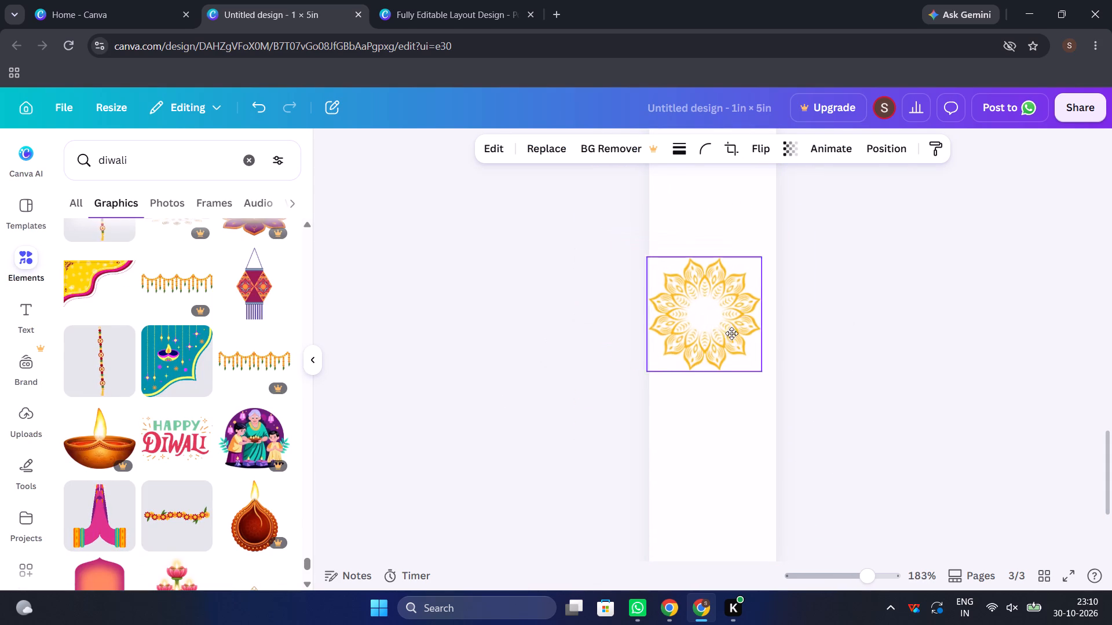
drag(731, 333, 737, 334)
click(889, 339)
Capture a screenshot of just the whole golden mandala on its white background.
key(Print)
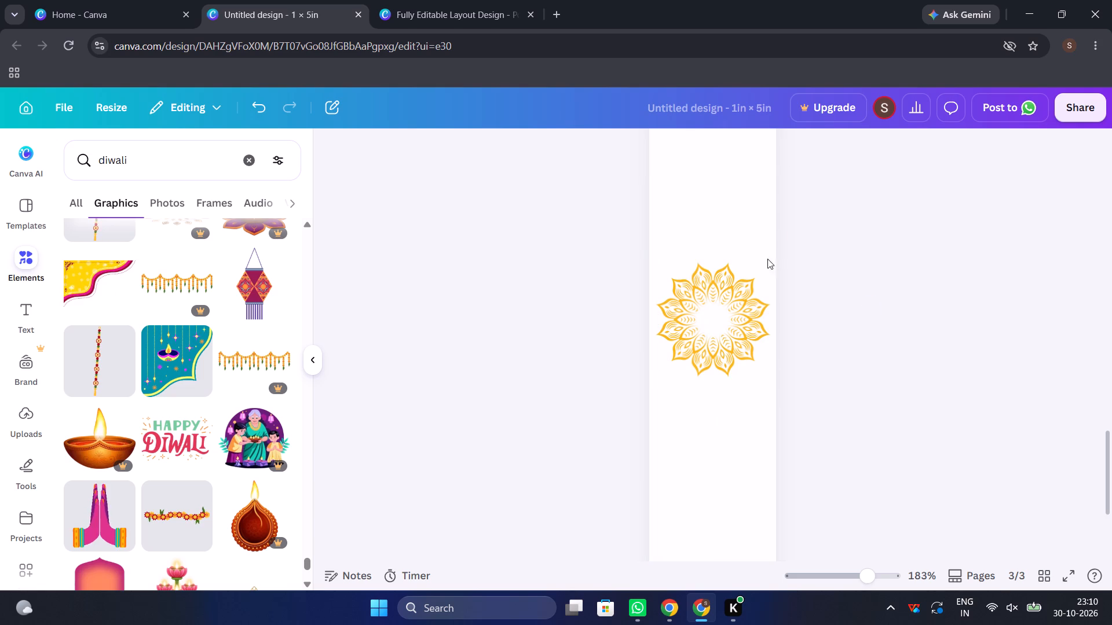
drag(656, 229, 773, 420)
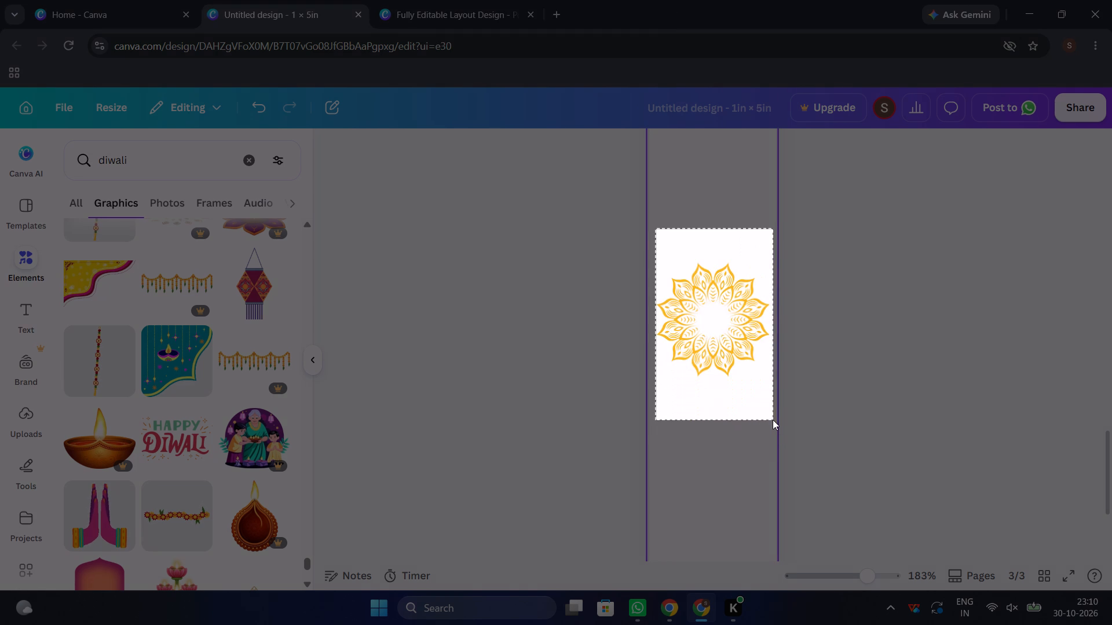
drag(773, 420, 773, 419)
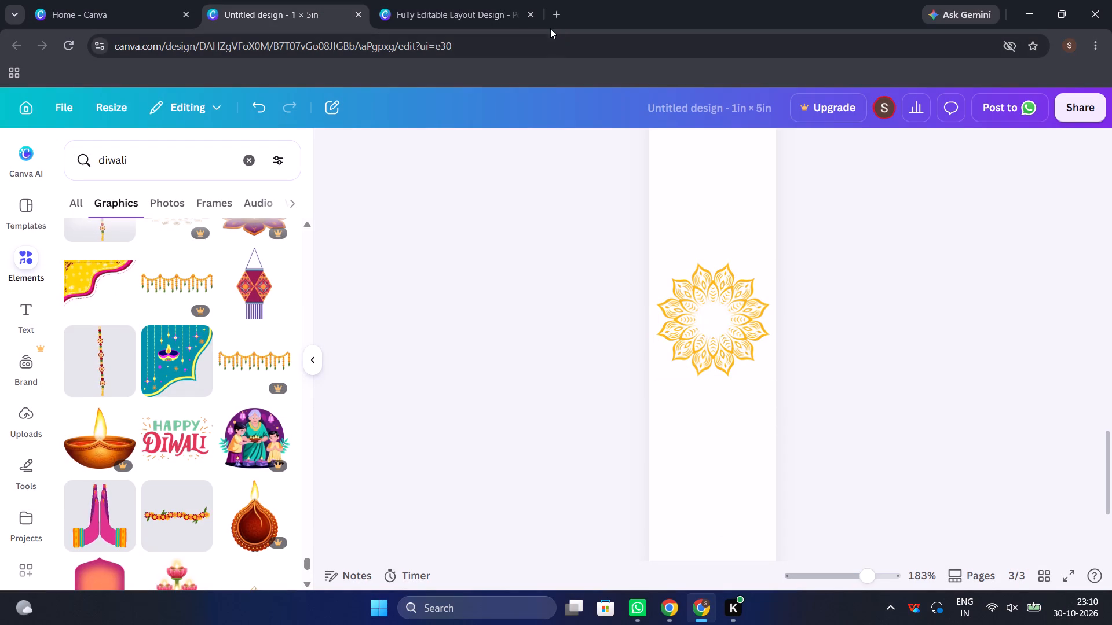
Search Google for "bg remover" in a new browser tab and open the remove.bg site.
scroll(561, 253, up, 9)
click(554, 23)
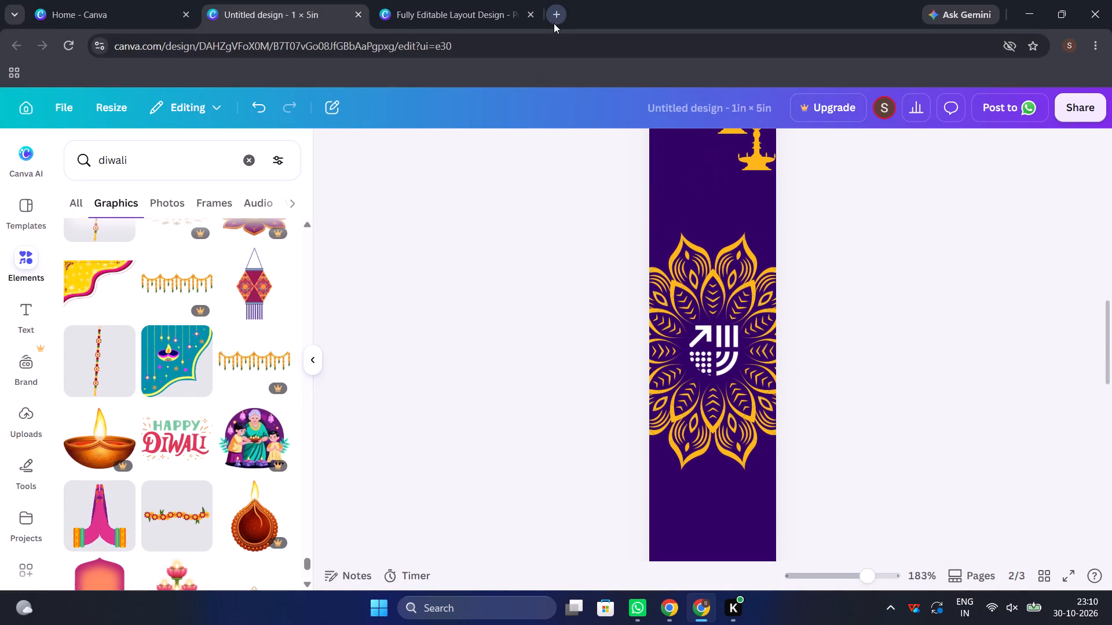
click(565, 298)
text(bg)
key(space)
text(re)
click(542, 371)
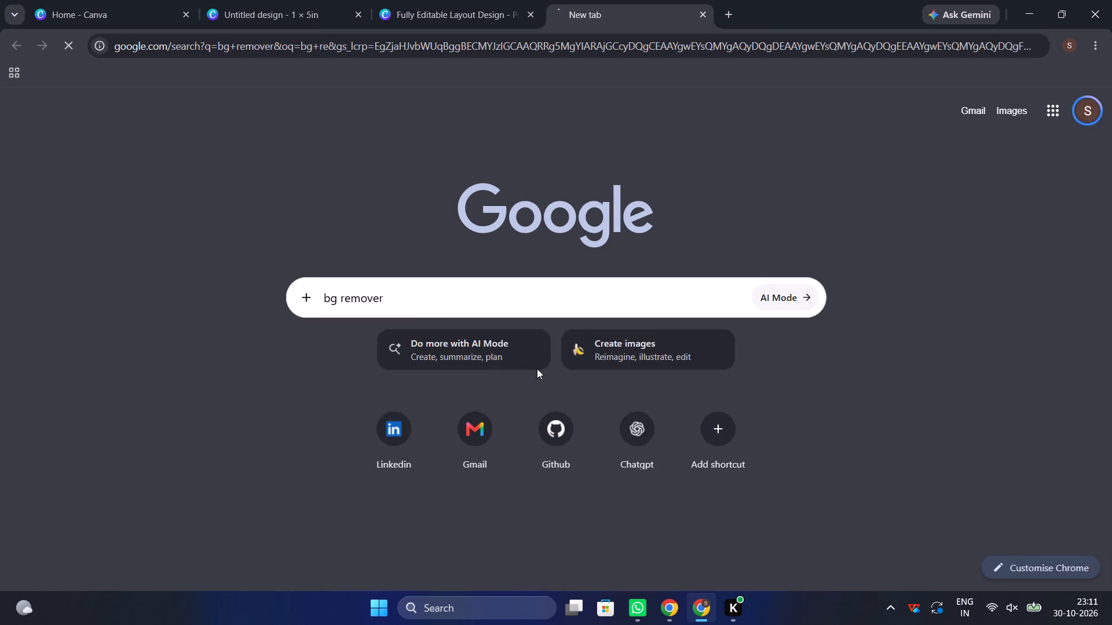
click(304, 305)
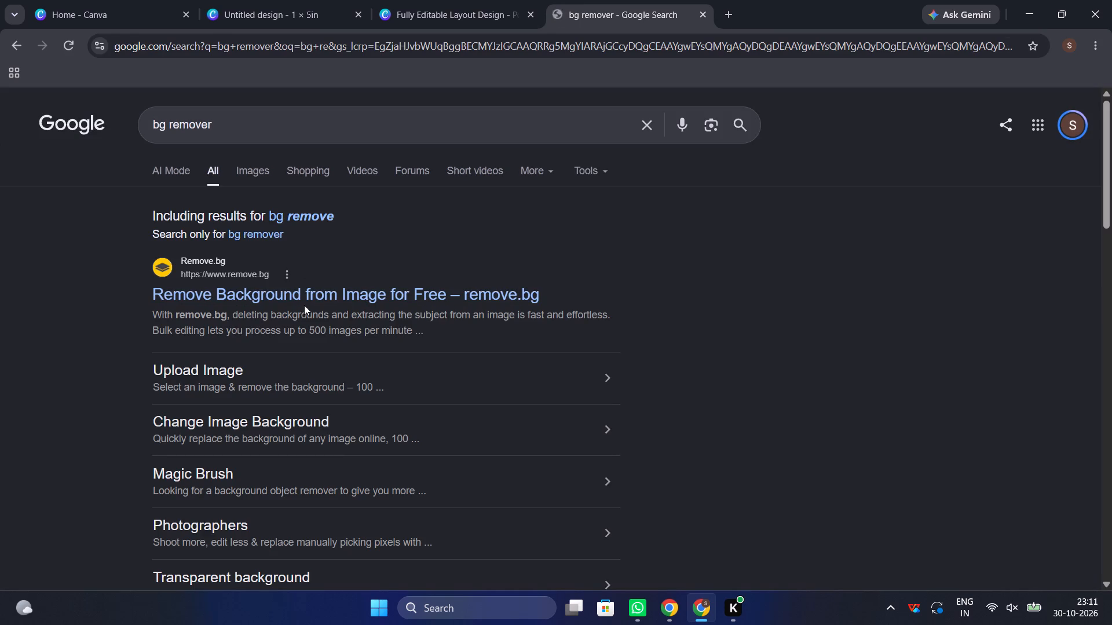
click(309, 291)
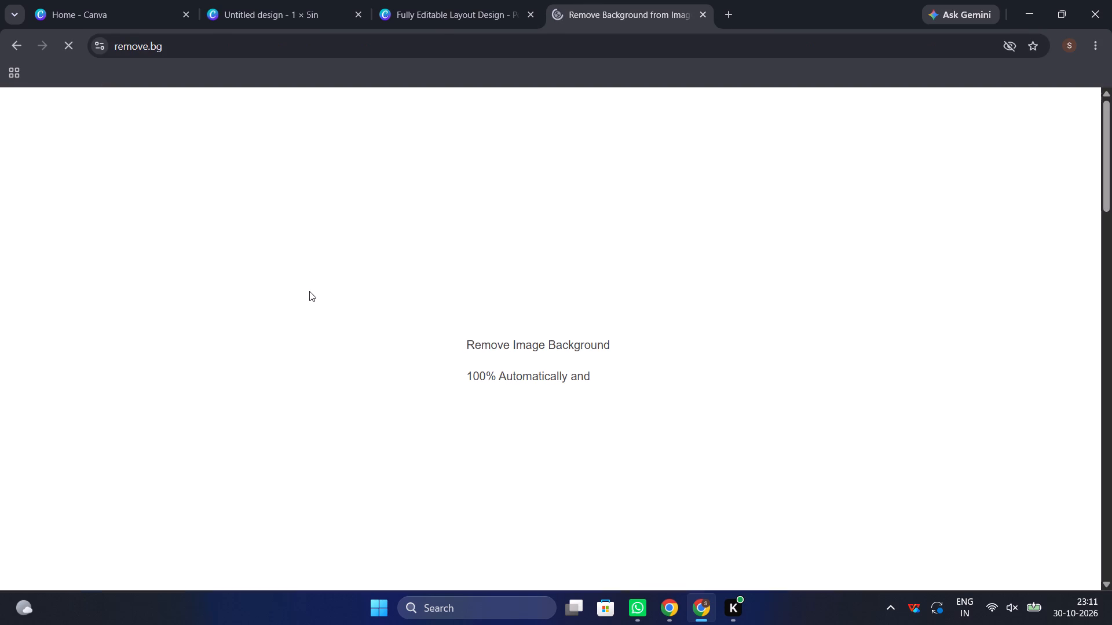
Upload the new mandala screenshot from the Screenshots folder for background removal and dismiss the cookie notice.
click(715, 433)
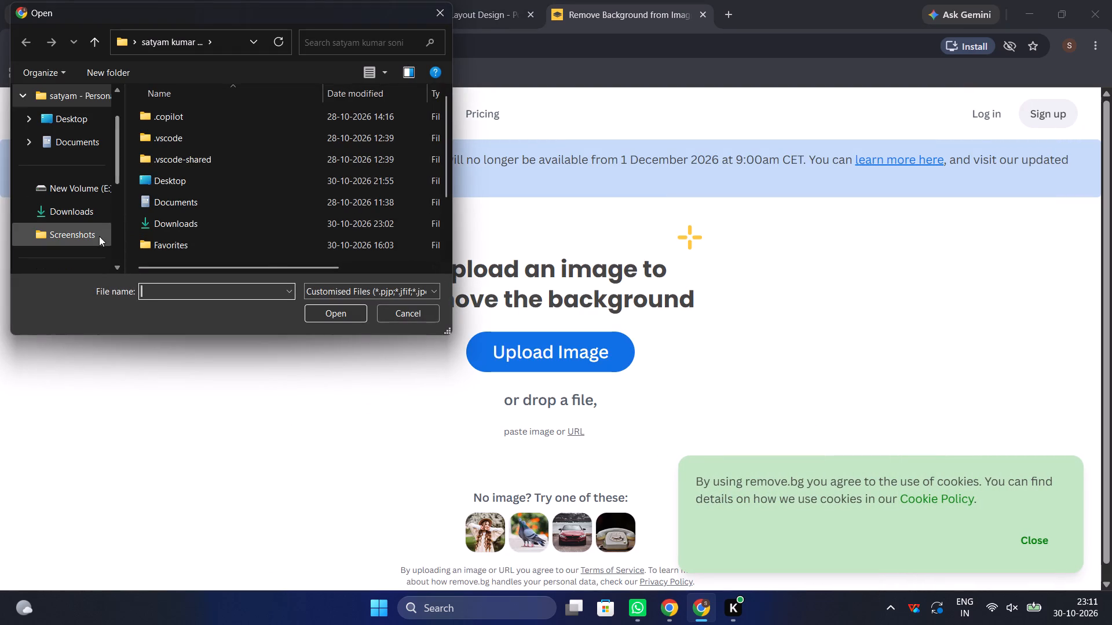
double_click(99, 236)
scroll(125, 228, down, 8)
scroll(367, 126, down, 7)
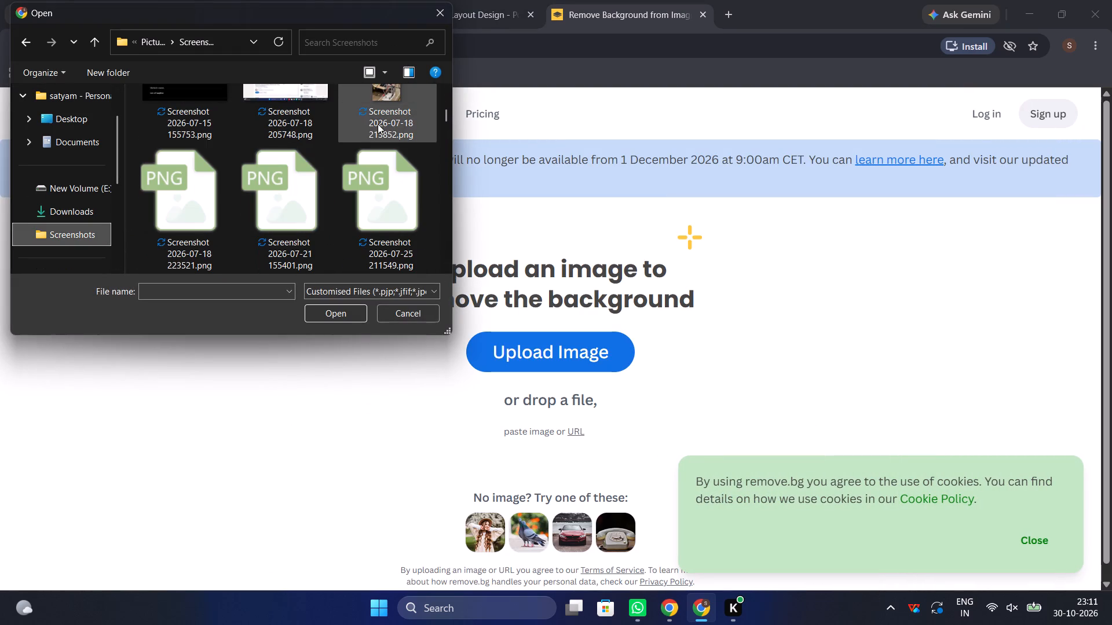
drag(450, 124, 431, 242)
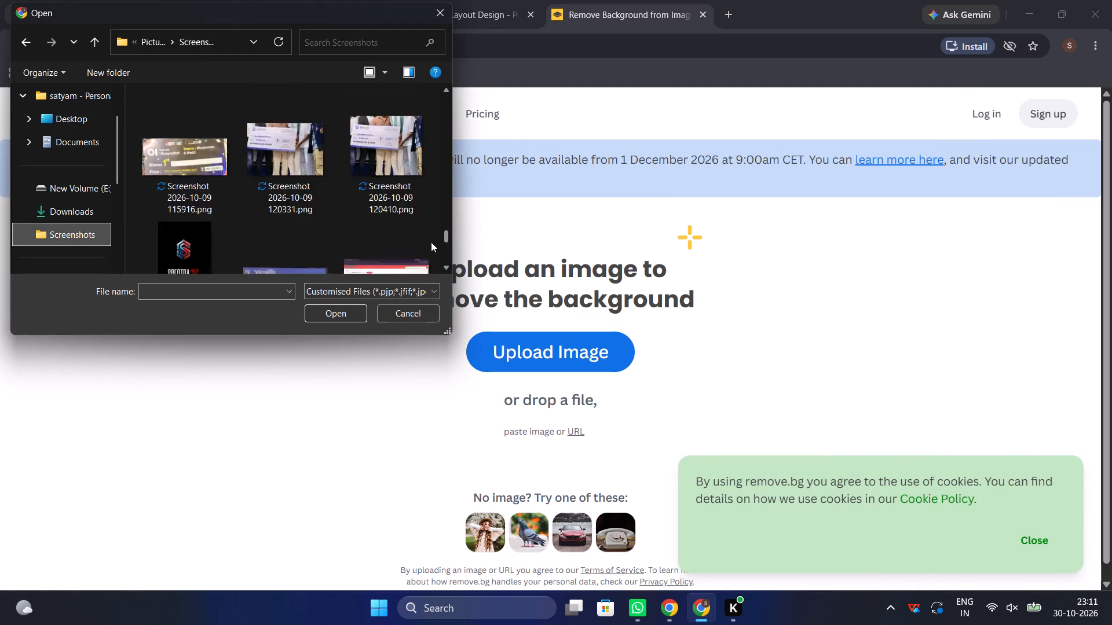
drag(431, 242, 432, 271)
double_click(387, 223)
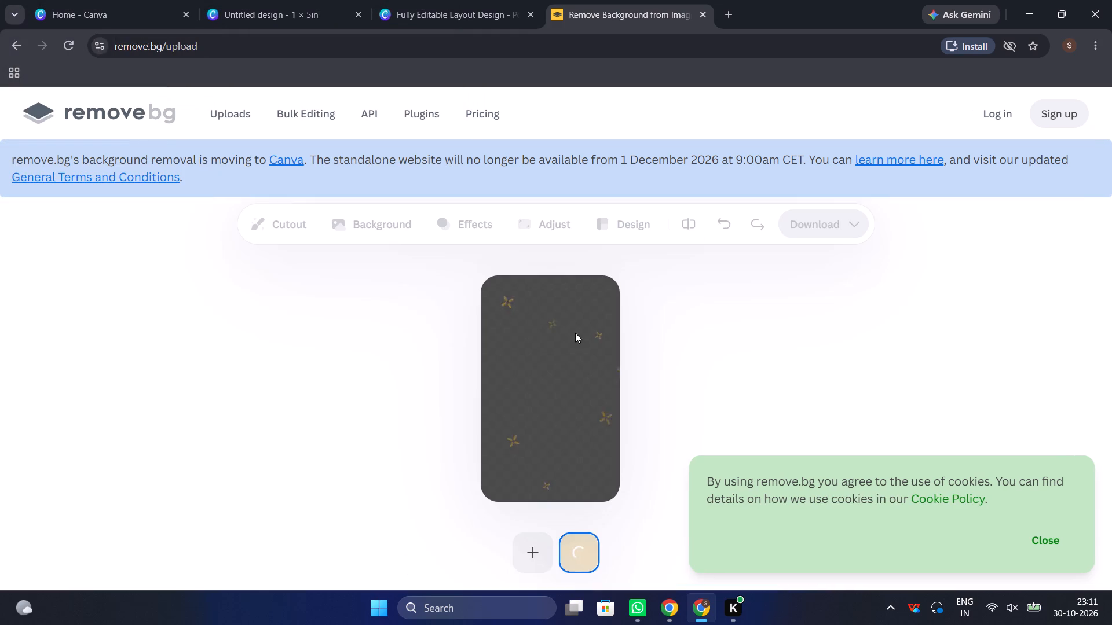
click(1055, 532)
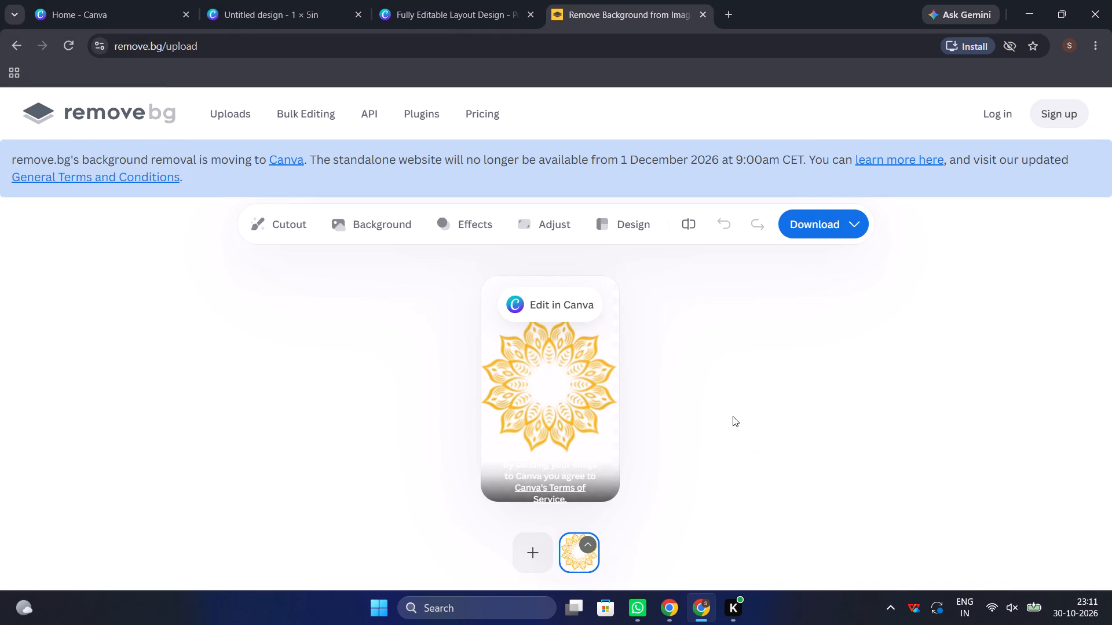
Download the free 200 x 327 preview of the mandala with its background removed.
click(842, 230)
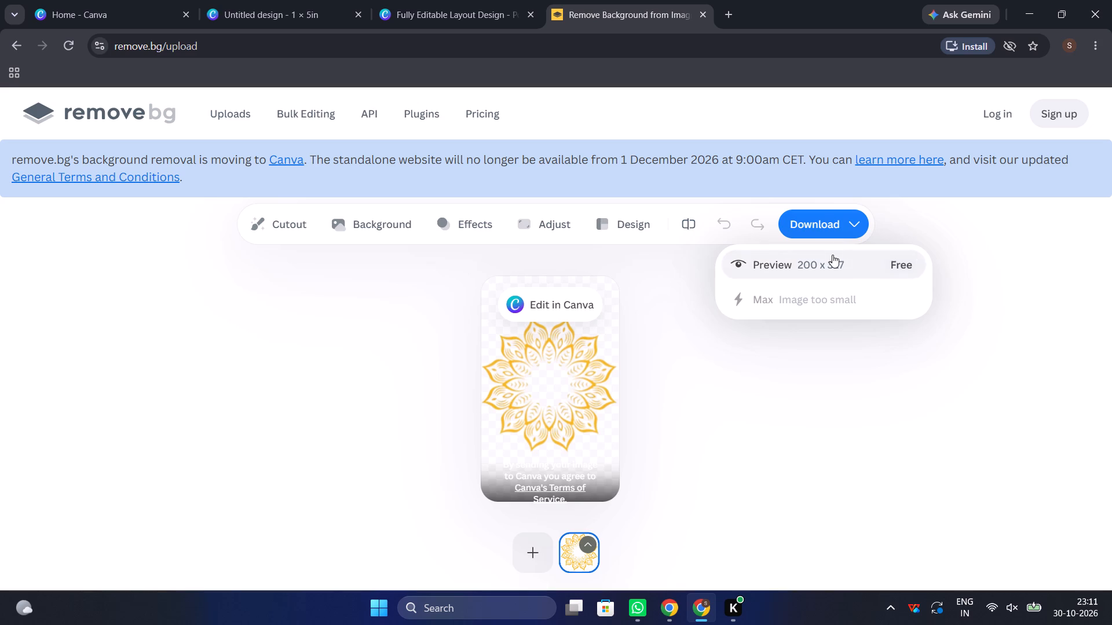
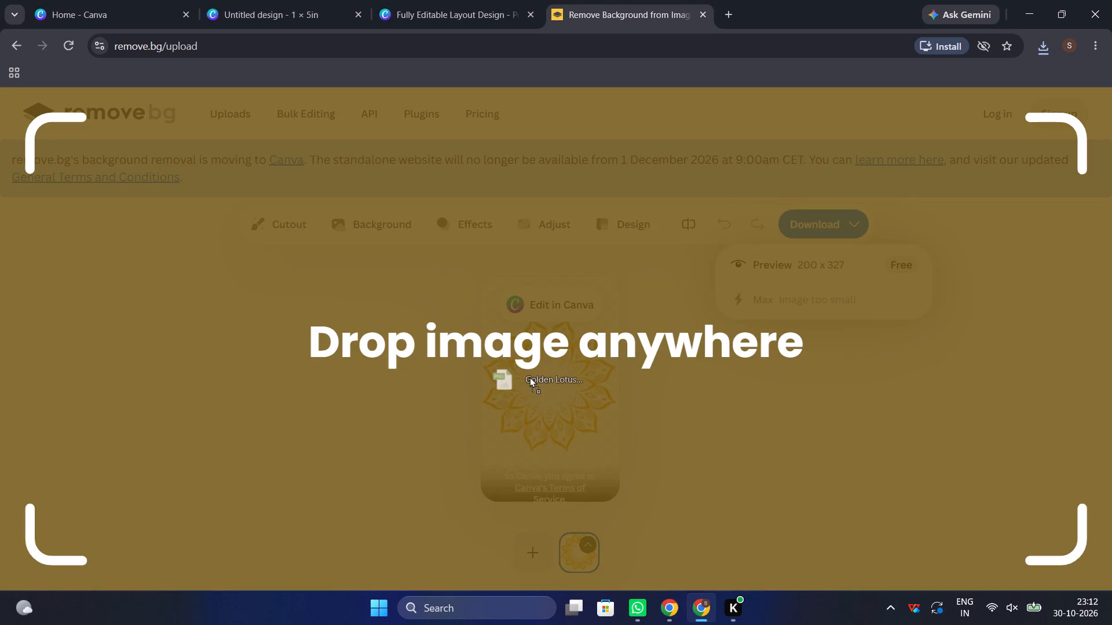
drag(529, 377, 528, 376)
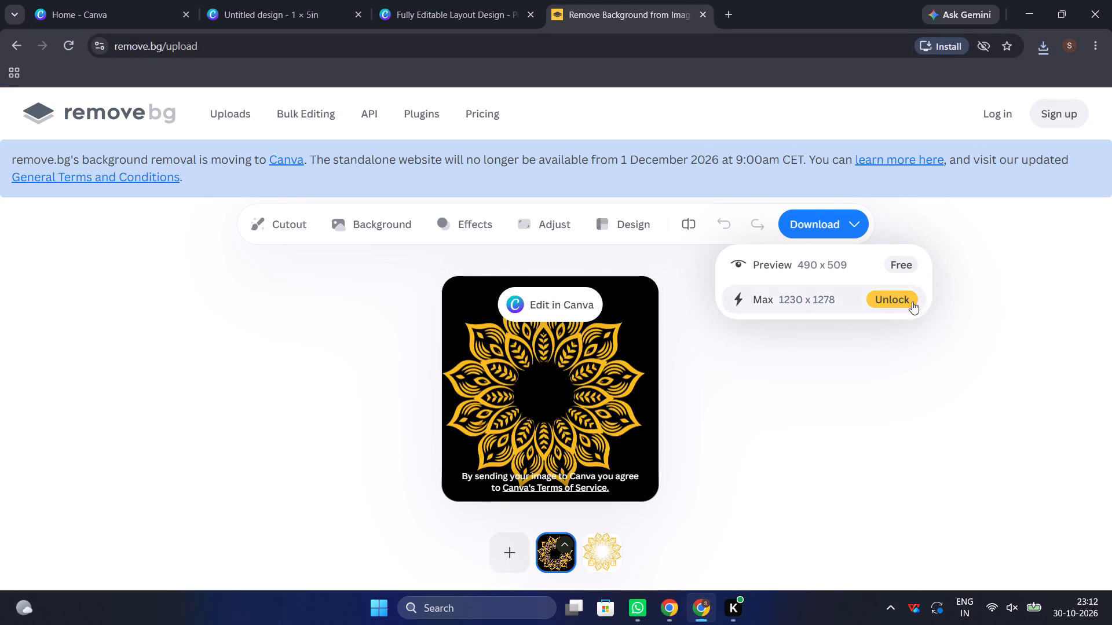
click(892, 271)
Return to the 1 × 5 in Canva design and delete the golden mandala behind the logo on page 2.
click(458, 0)
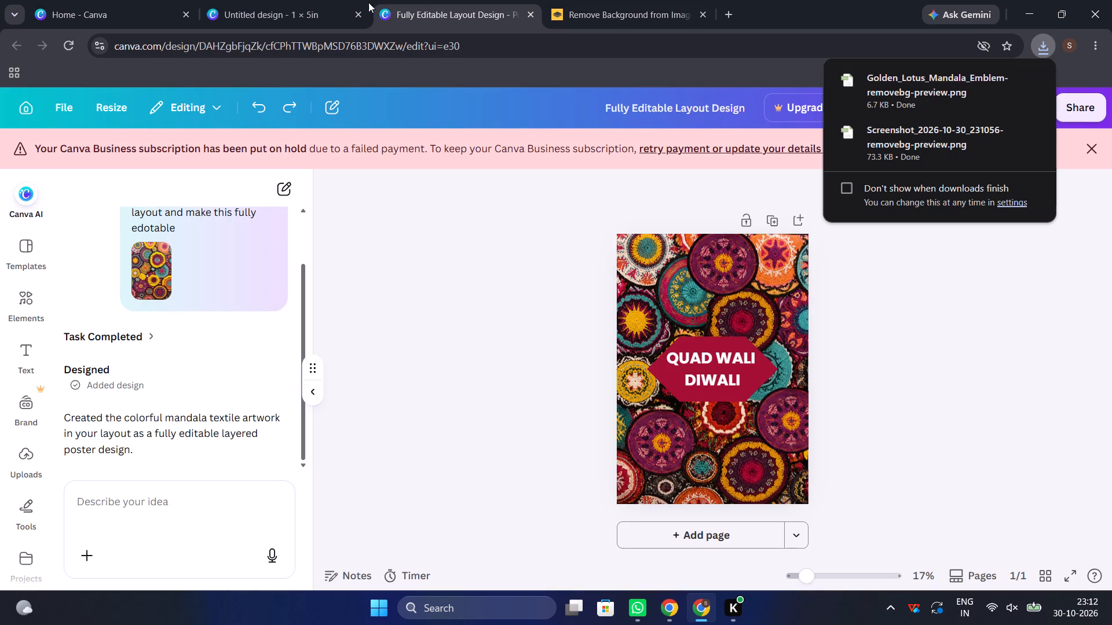
click(327, 0)
click(536, 0)
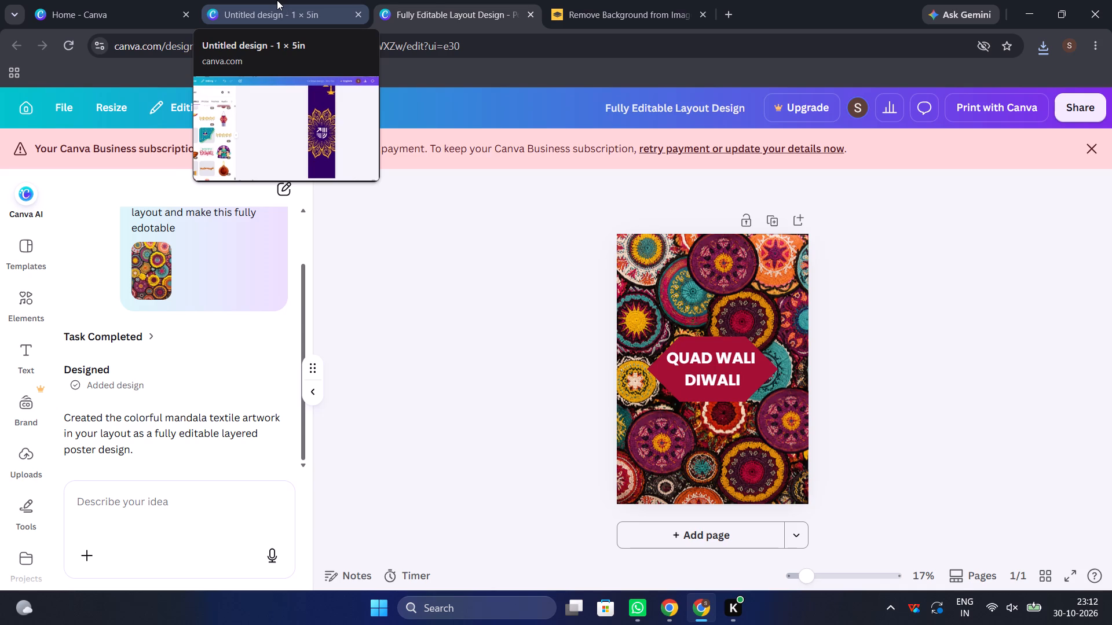
click(277, 0)
click(765, 298)
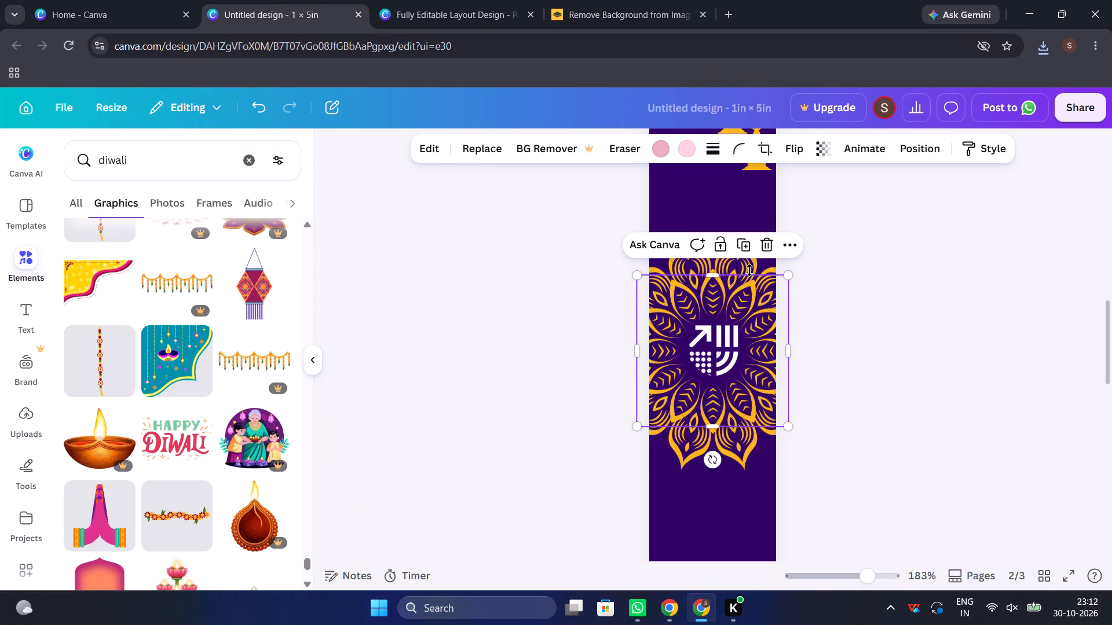
click(744, 267)
key(BackSpace)
scroll(744, 267, up, 2)
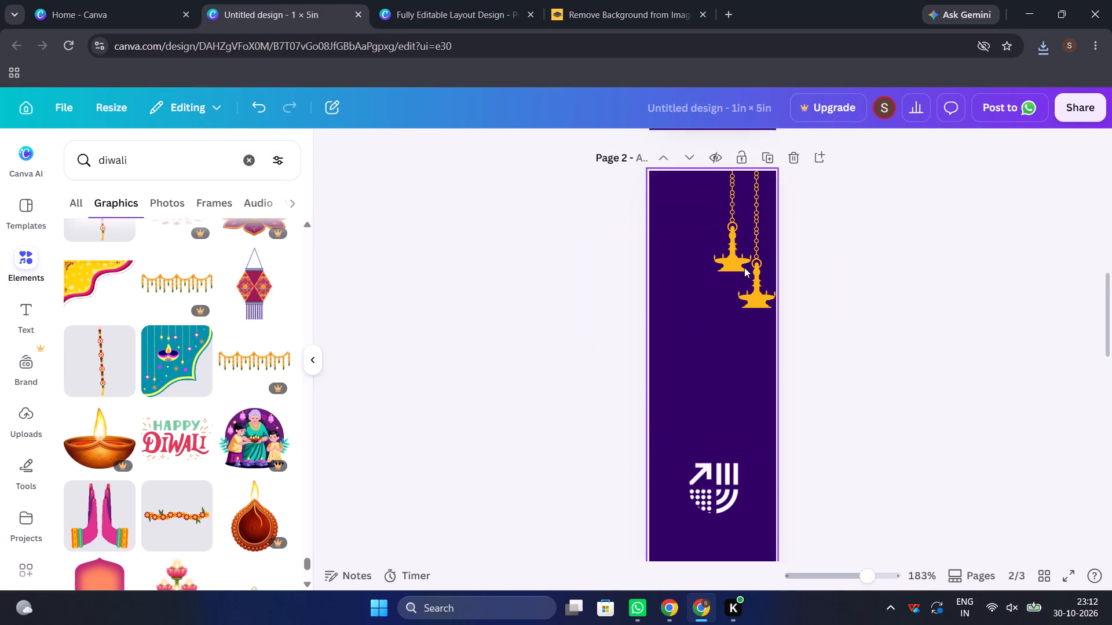
scroll(744, 267, up, 1)
scroll(744, 267, down, 2)
scroll(359, 317, down, 1)
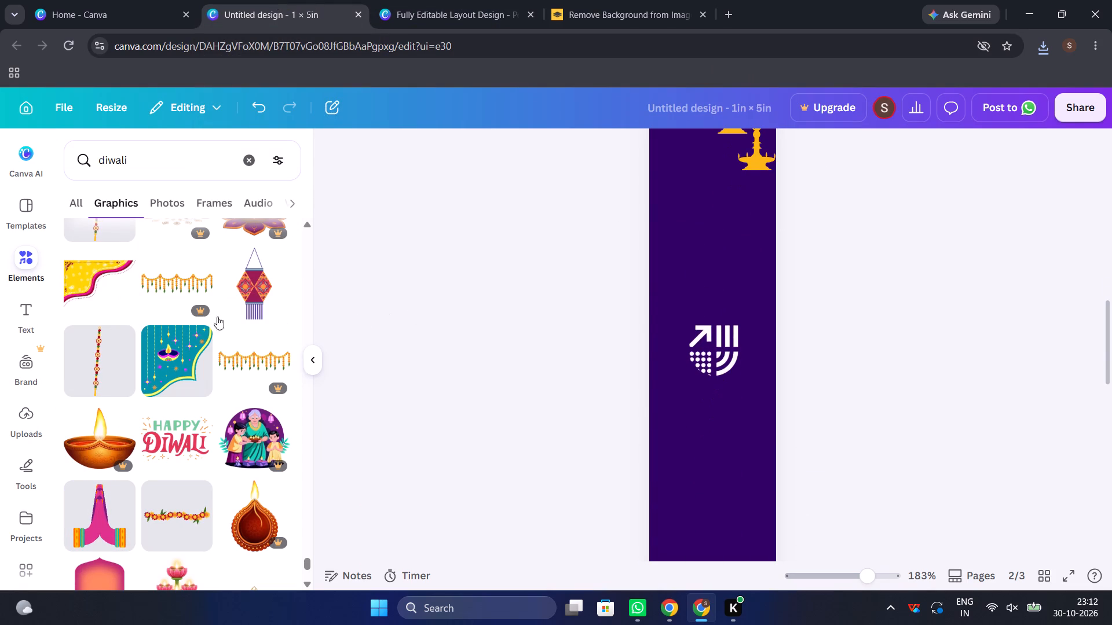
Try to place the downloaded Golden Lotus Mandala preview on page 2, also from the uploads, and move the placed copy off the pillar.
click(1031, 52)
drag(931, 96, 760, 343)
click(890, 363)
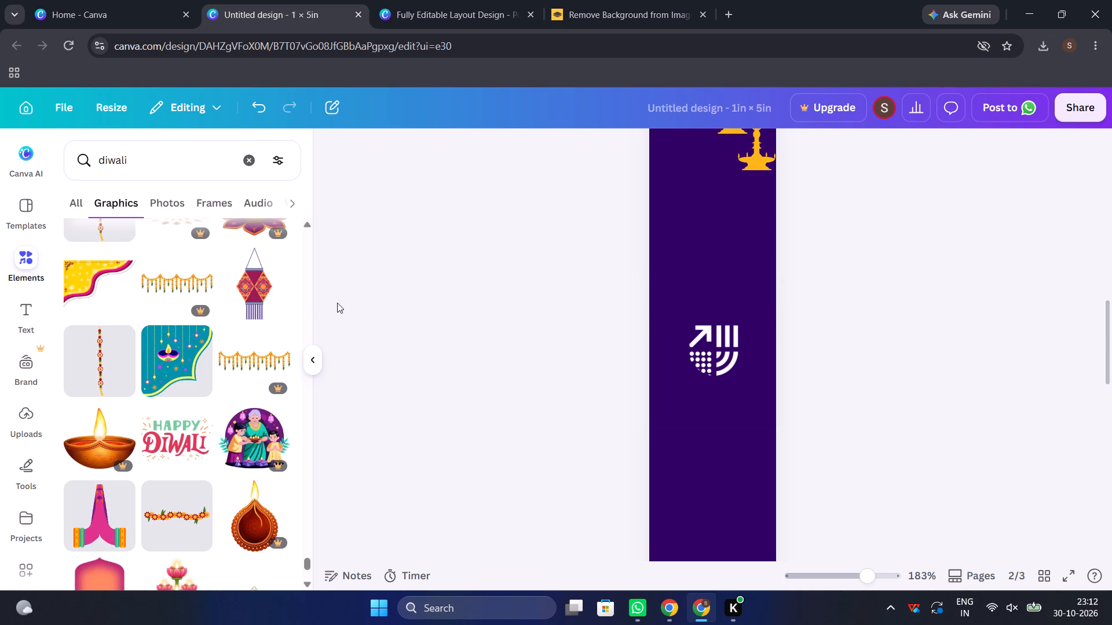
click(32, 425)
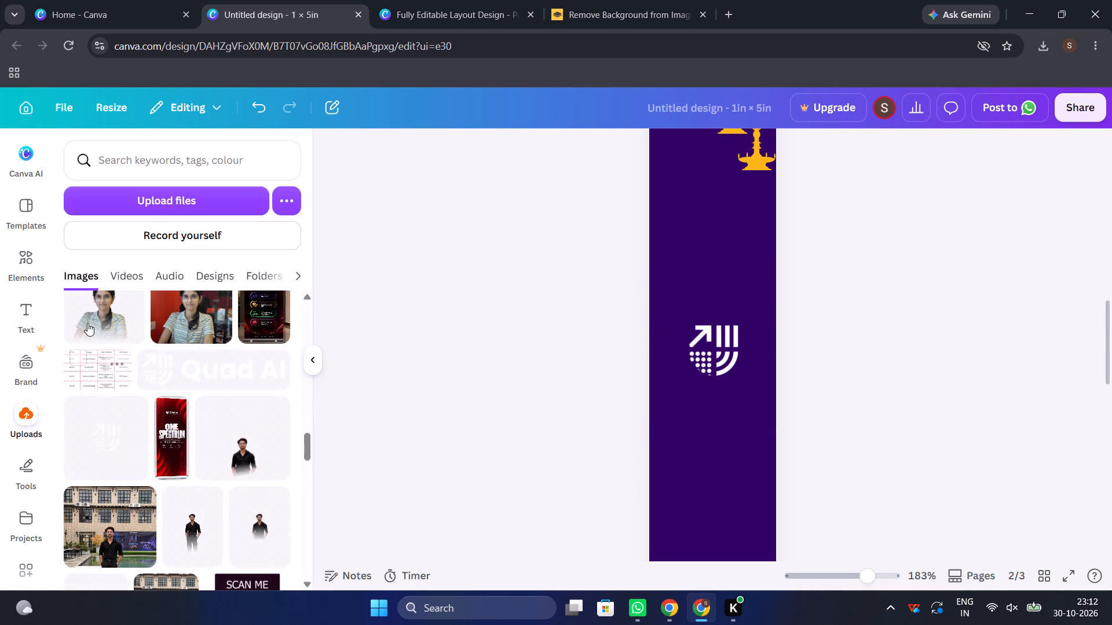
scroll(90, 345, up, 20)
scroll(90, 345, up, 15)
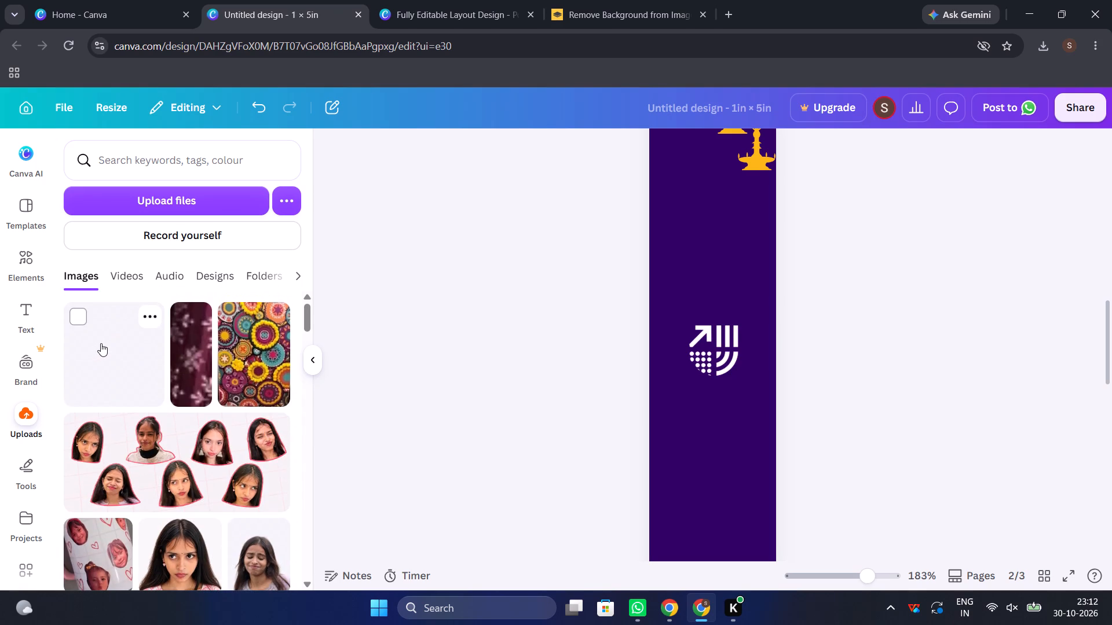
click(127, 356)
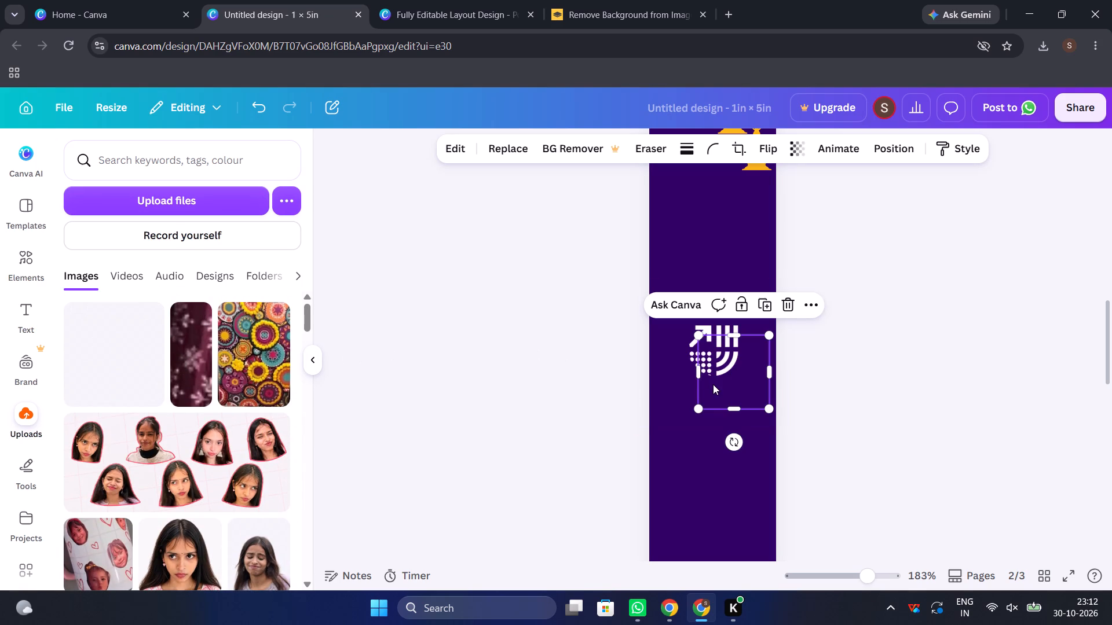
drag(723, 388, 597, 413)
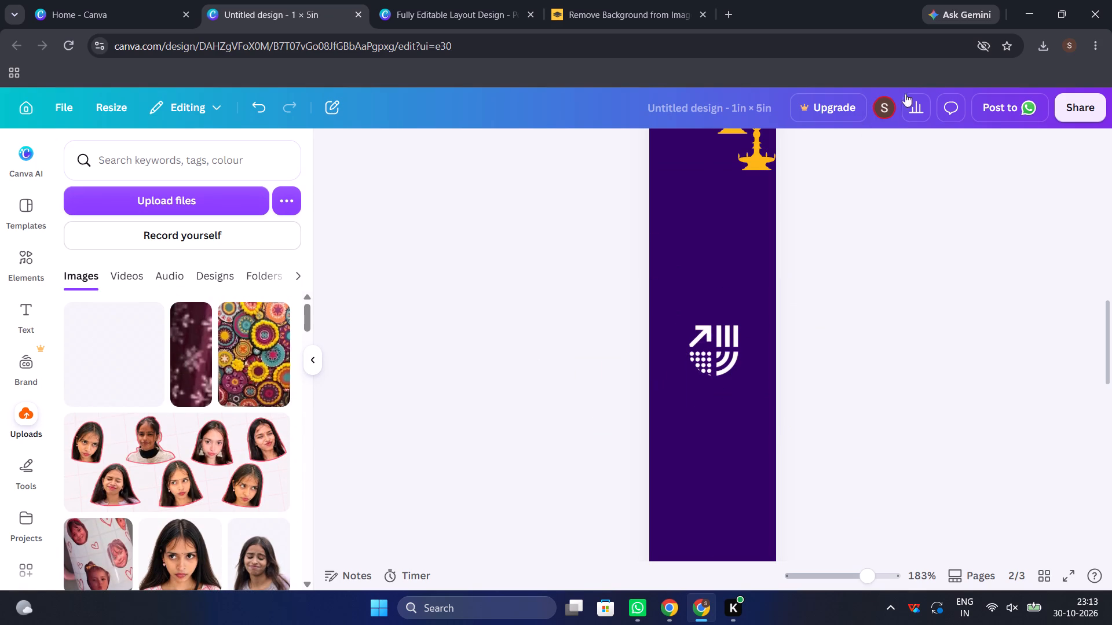
Open the downloaded Golden Lotus Mandala preview file to check its contents.
click(1046, 52)
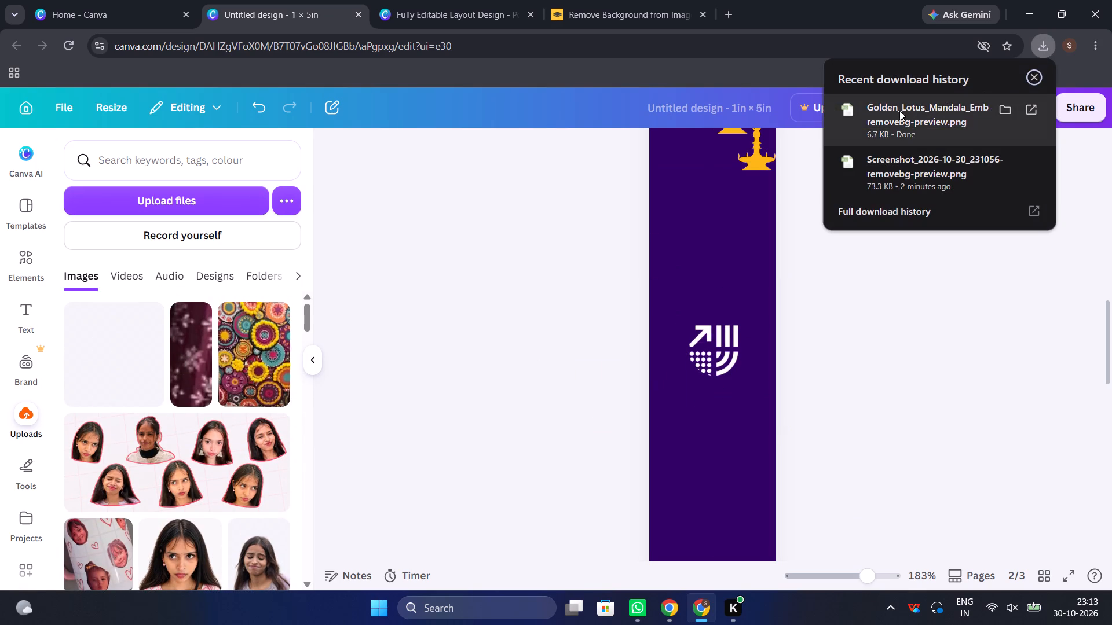
click(899, 111)
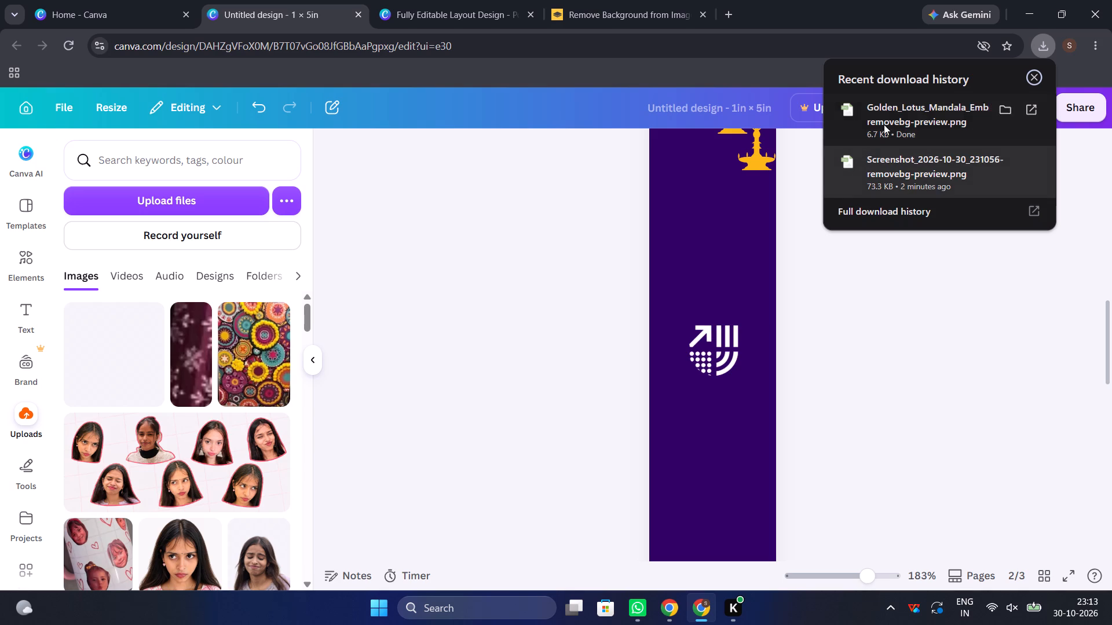
drag(916, 106, 711, 318)
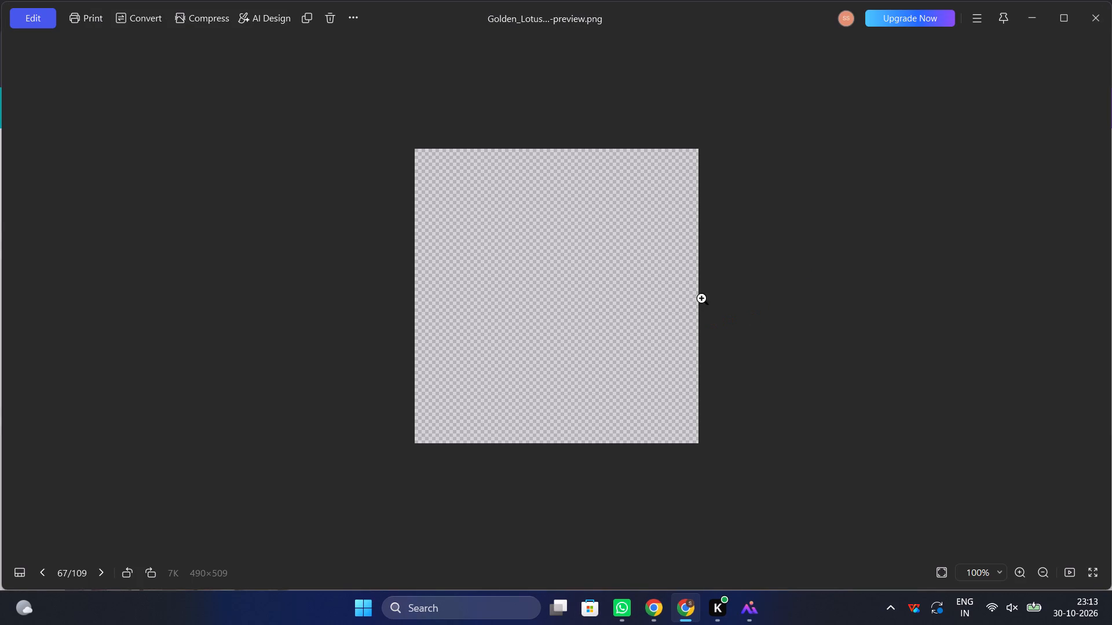
key(Escape)
Return to remove.bg and download the free 490 x 509 preview of the golden mandala again.
click(652, 0)
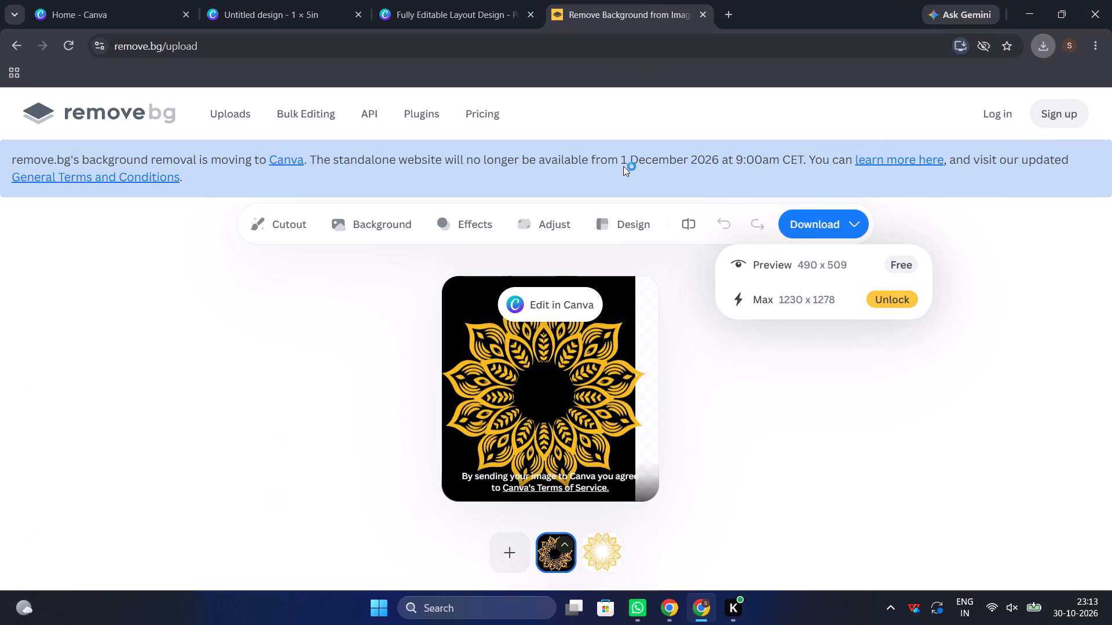
click(840, 256)
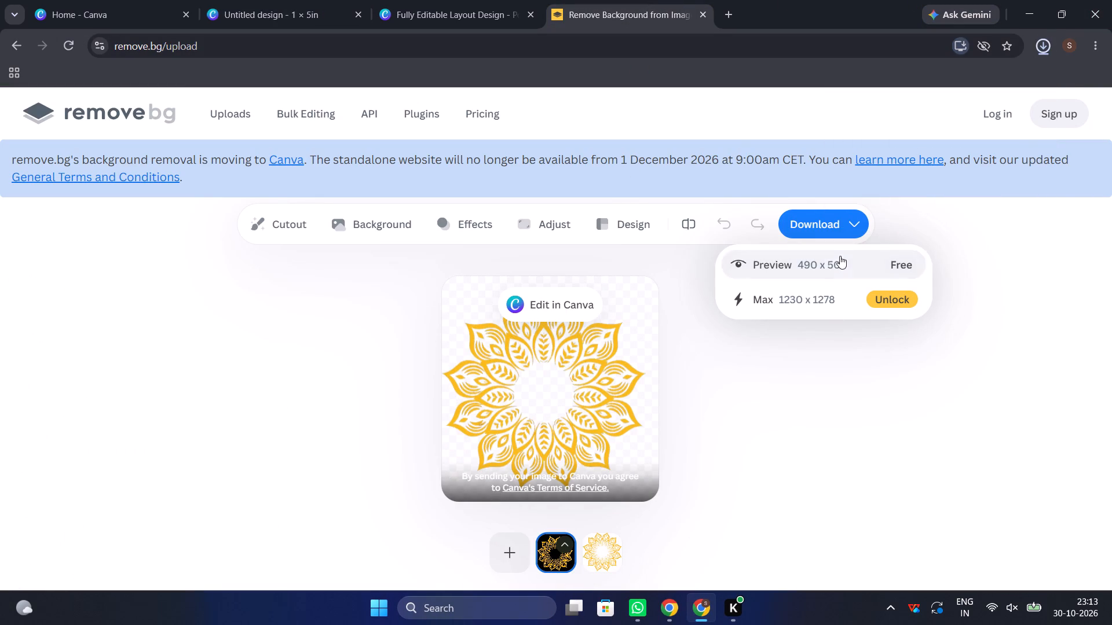
Place the newly downloaded Golden Lotus Mandala preview (1) file on page 2 of the Canva pillar design.
drag(923, 84, 343, 2)
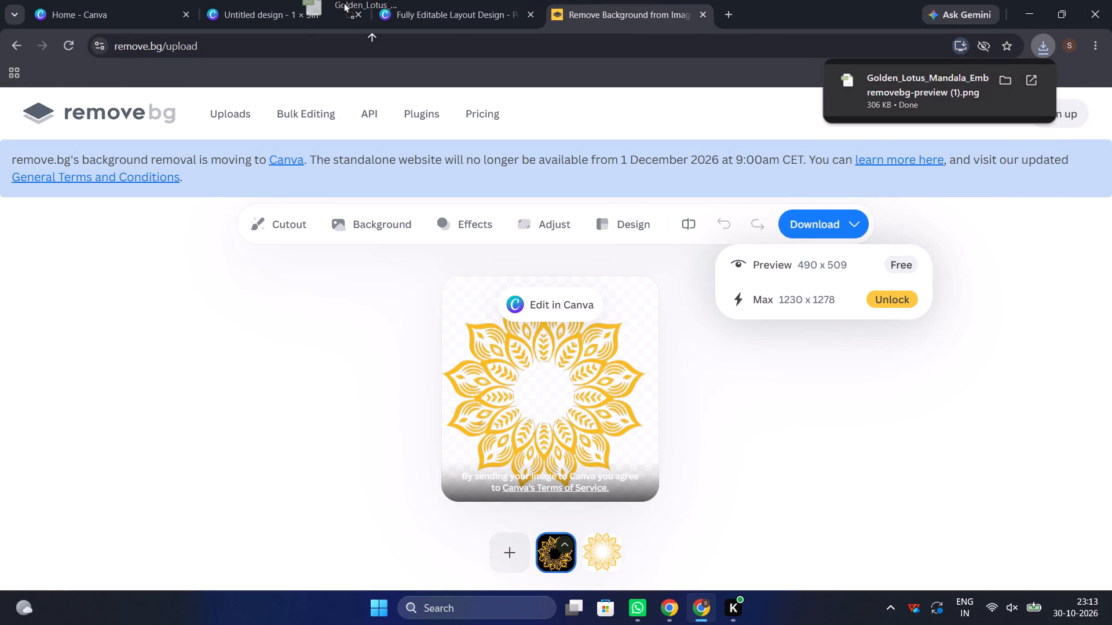
drag(343, 2, 303, 0)
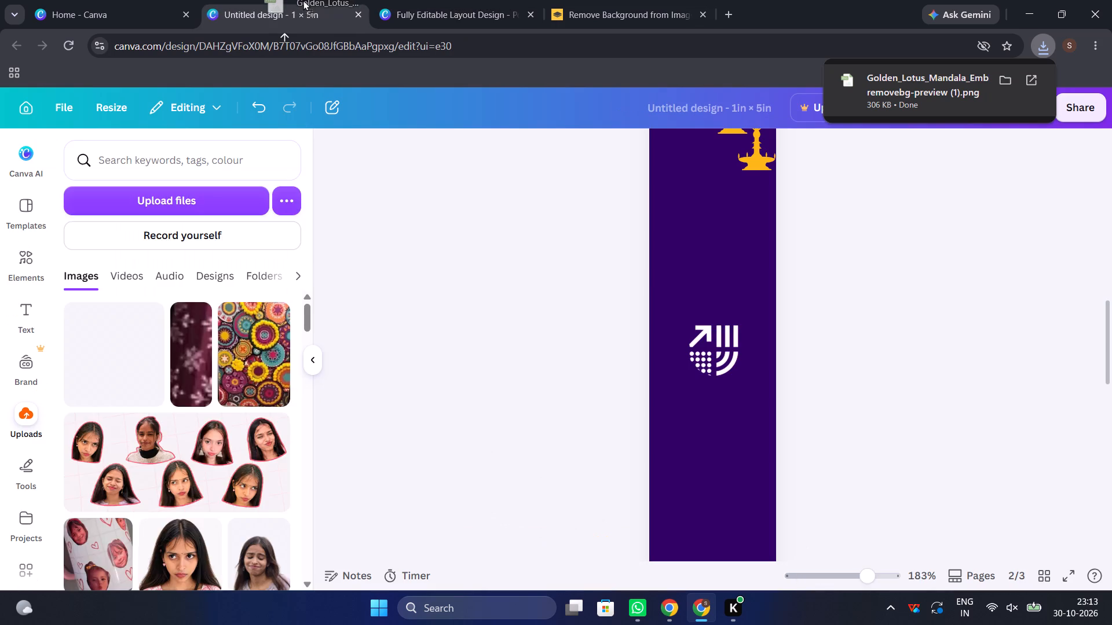
drag(303, 0, 715, 293)
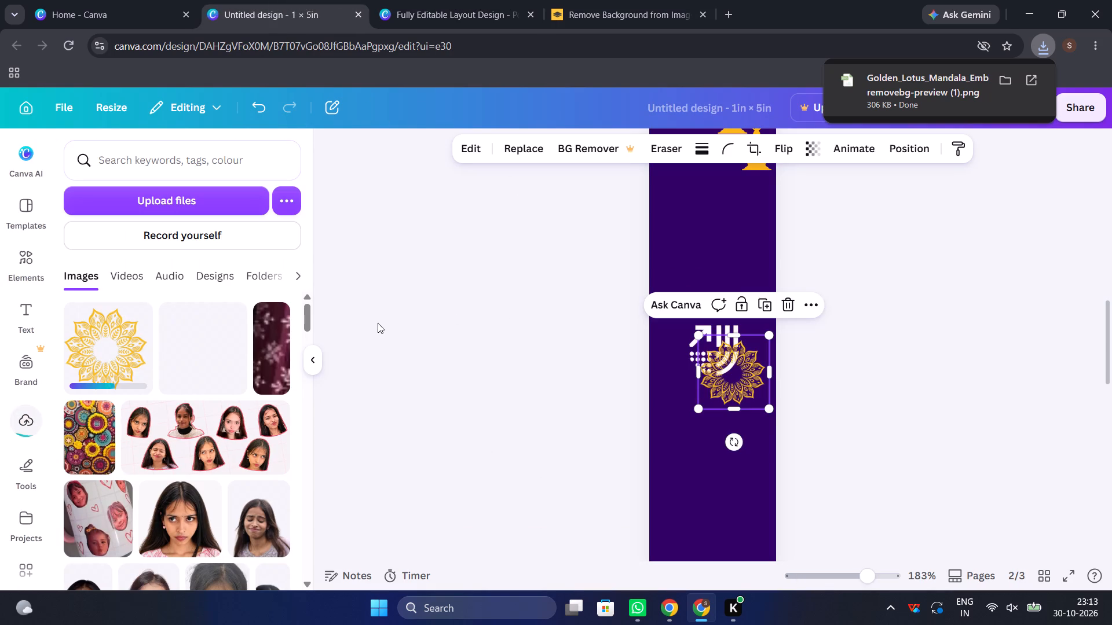
Enlarge the golden mandala until its petals extend past both pillar edges and position it around the white logo.
drag(769, 405, 872, 586)
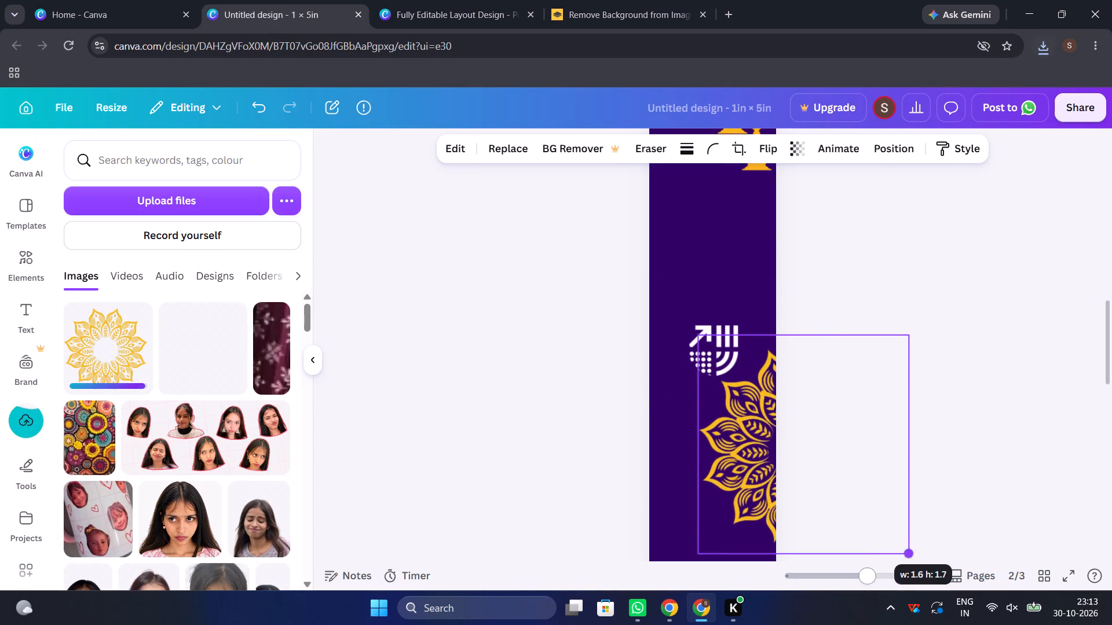
drag(872, 586, 873, 587)
drag(866, 517, 770, 415)
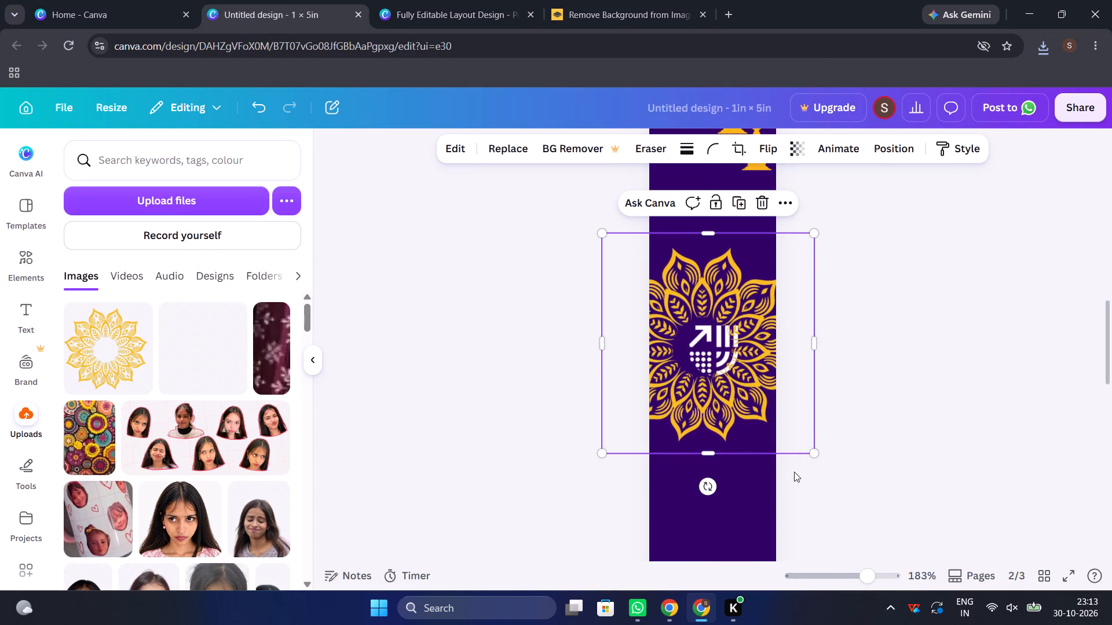
drag(813, 459, 861, 559)
drag(831, 453, 807, 418)
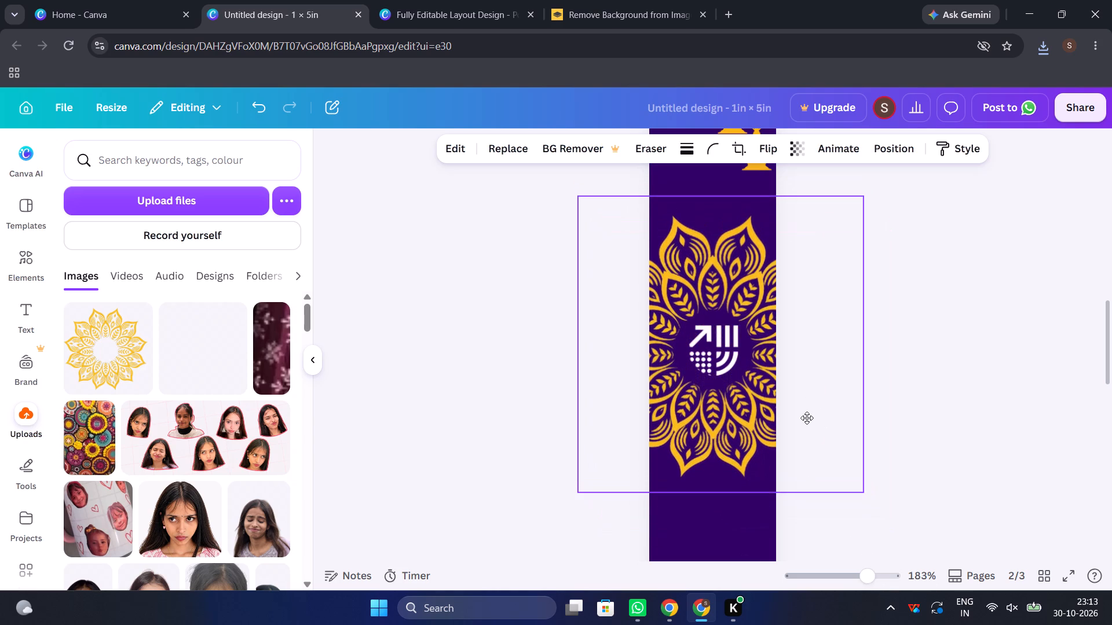
drag(807, 418, 808, 406)
drag(865, 480, 869, 480)
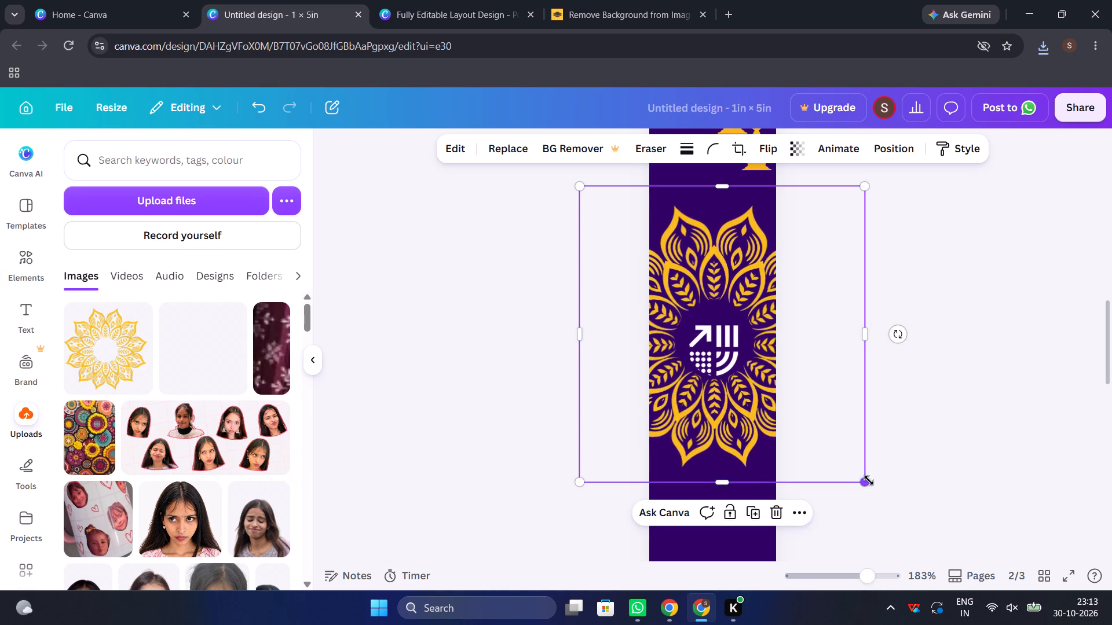
drag(869, 480, 845, 416)
drag(779, 369, 784, 392)
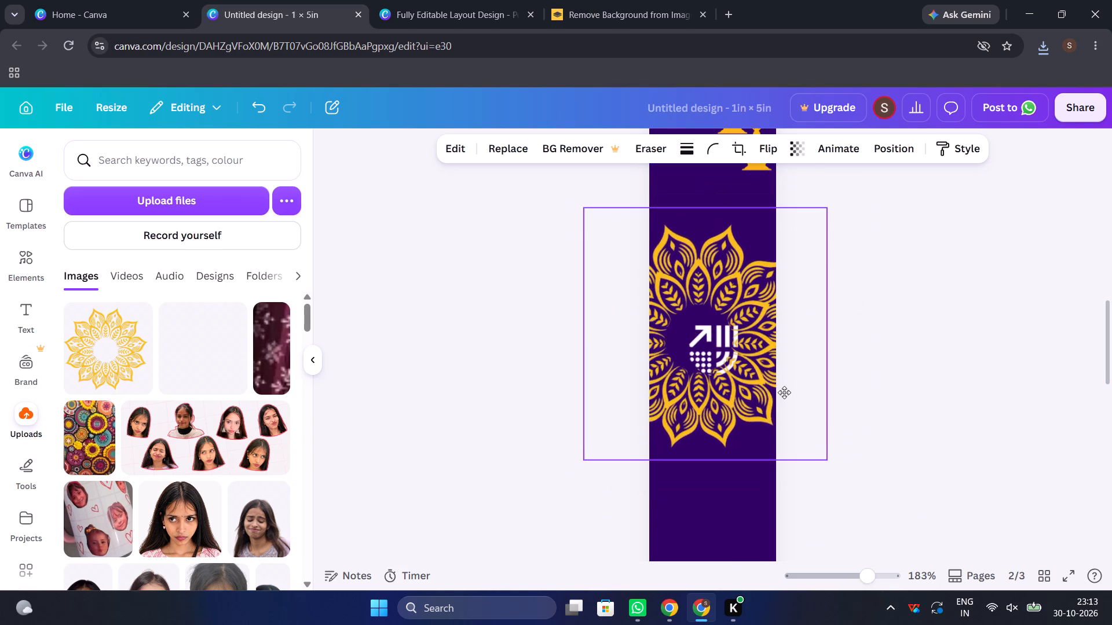
drag(784, 392, 791, 400)
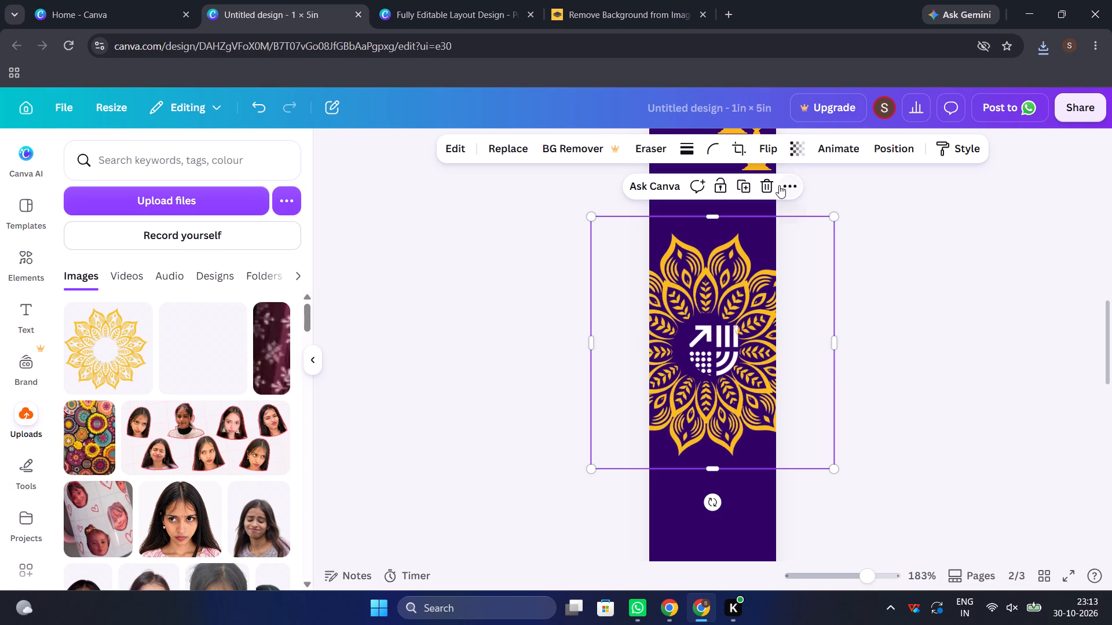
Align the golden mandala to the centre and middle of page 2.
click(779, 185)
double_click(788, 182)
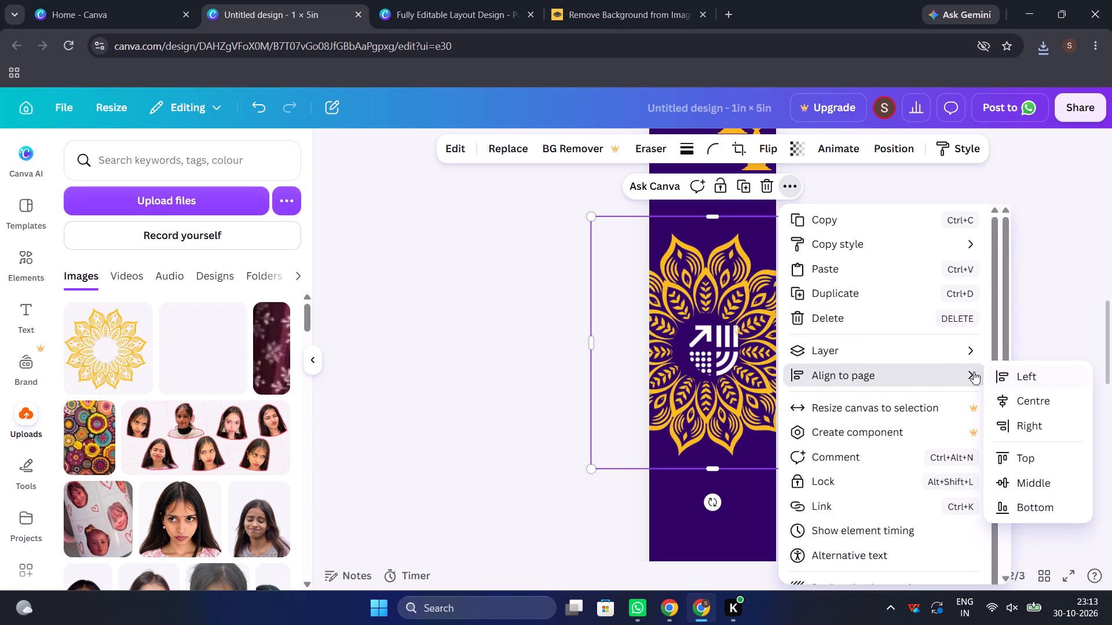
click(1021, 395)
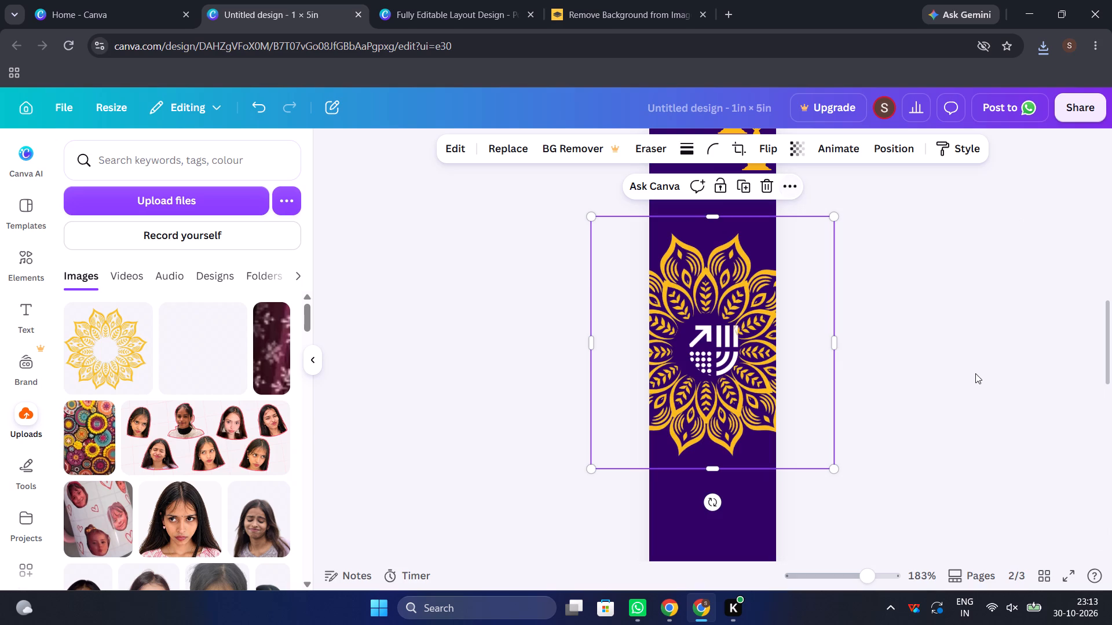
click(792, 186)
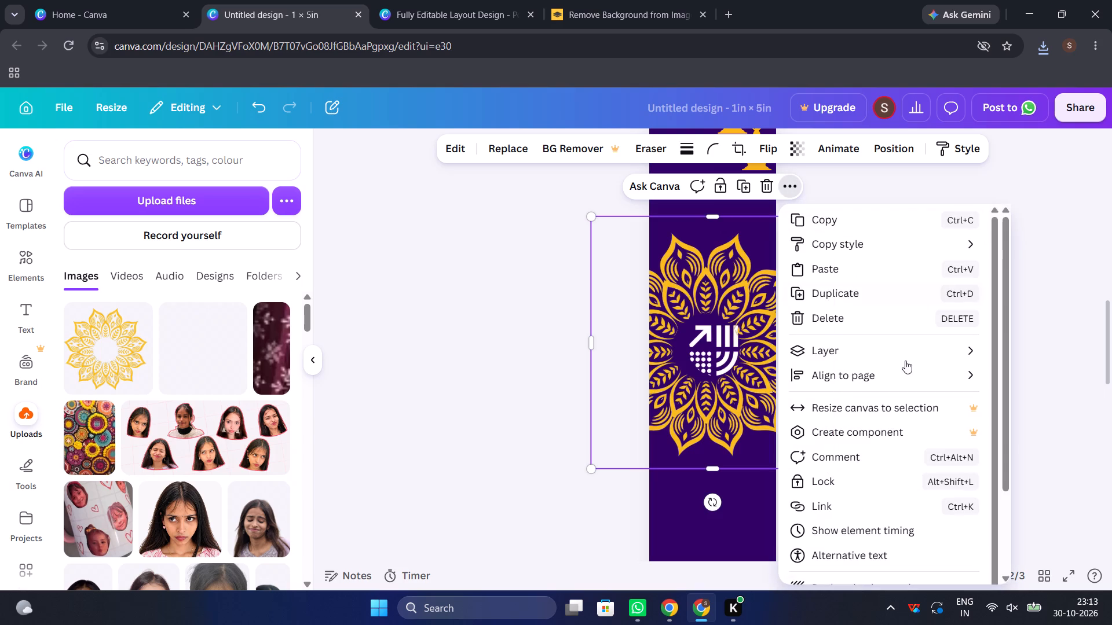
click(1026, 479)
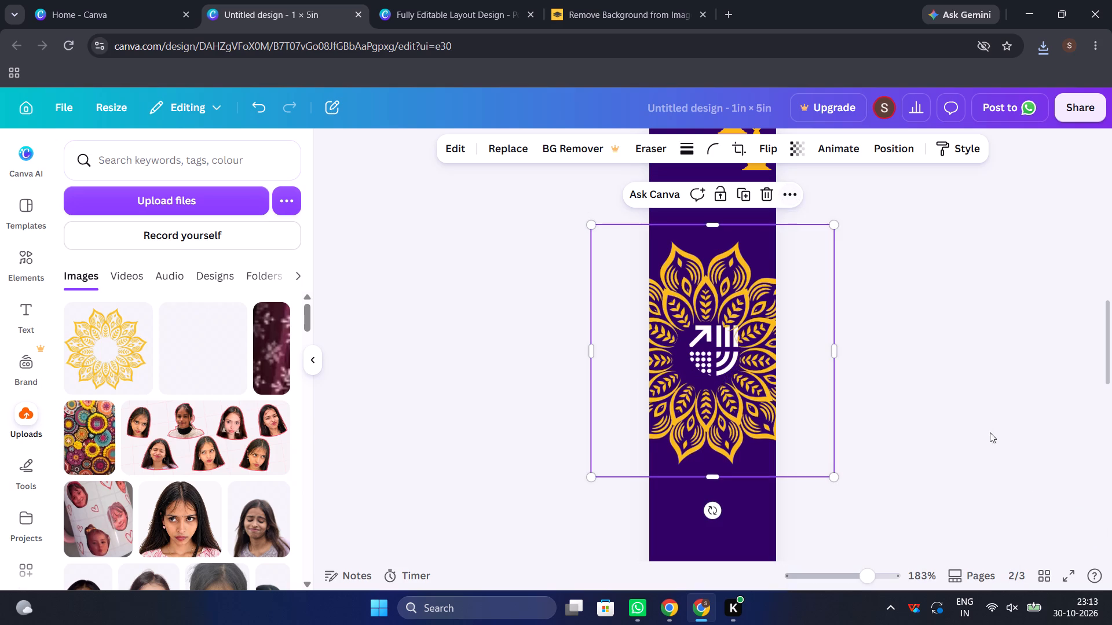
Shift the golden mandala aside to uncover the white logo and move the small blank image over the logo off page 2.
click(986, 423)
click(700, 360)
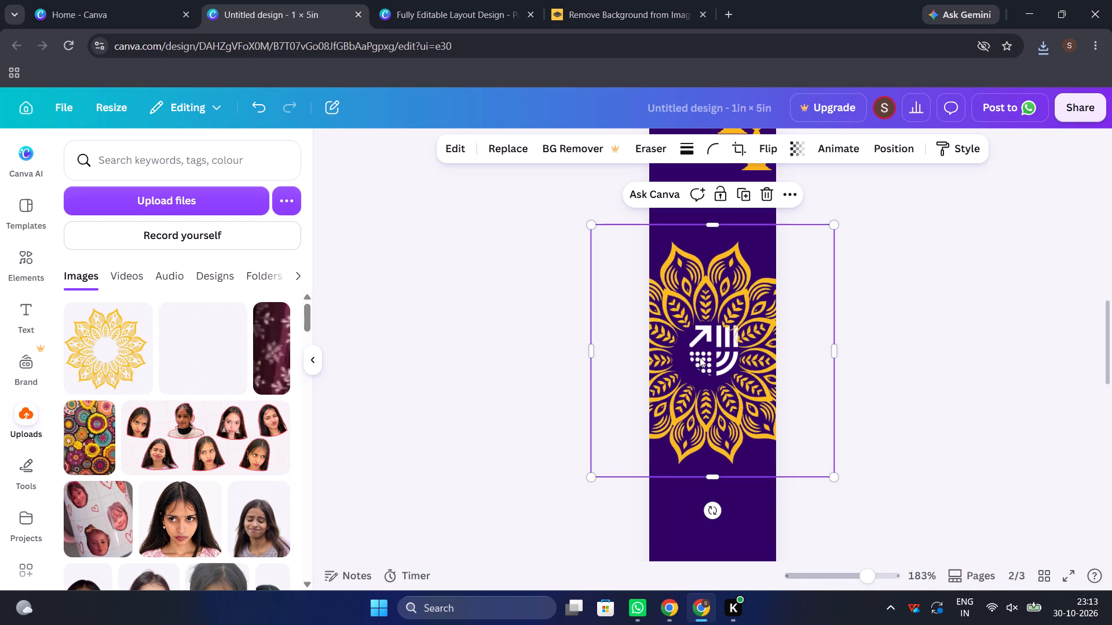
click(781, 237)
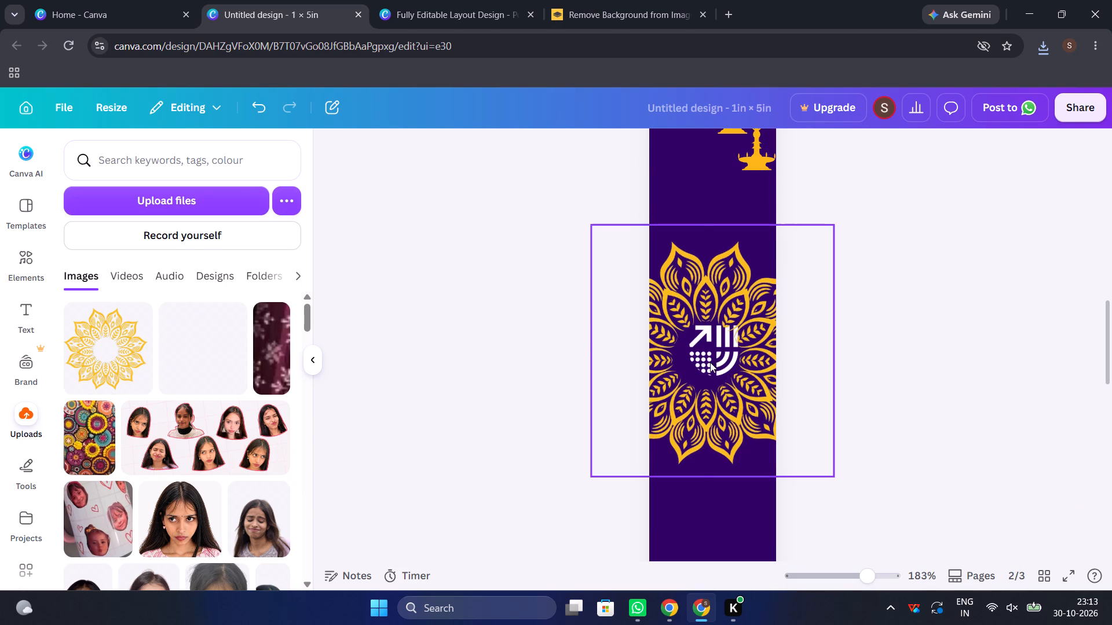
drag(710, 362, 730, 332)
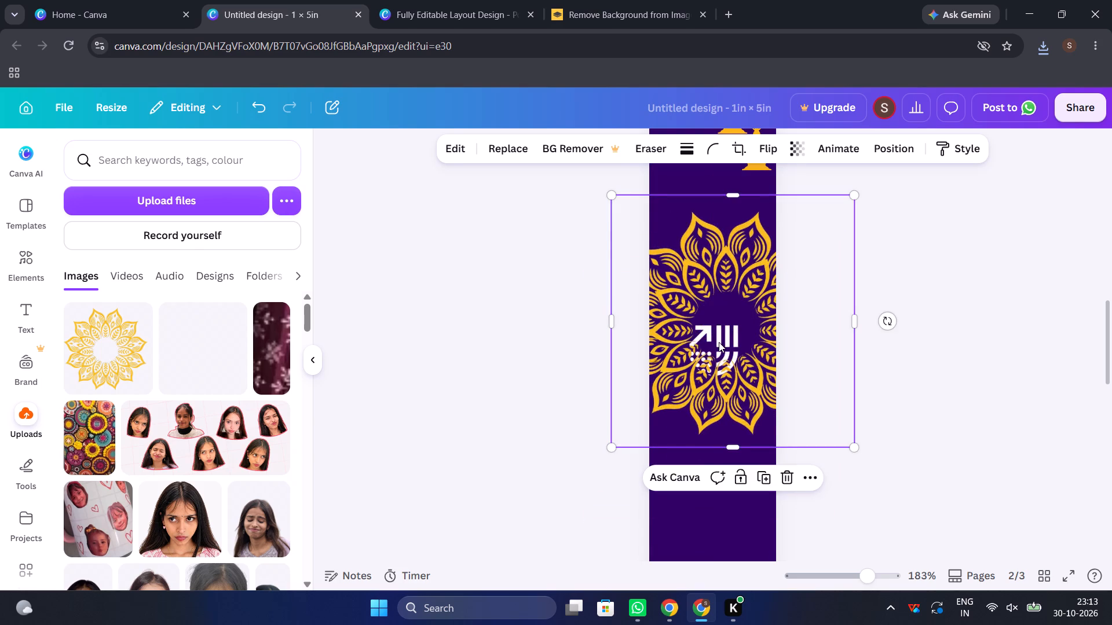
drag(719, 342, 827, 330)
drag(696, 354, 701, 457)
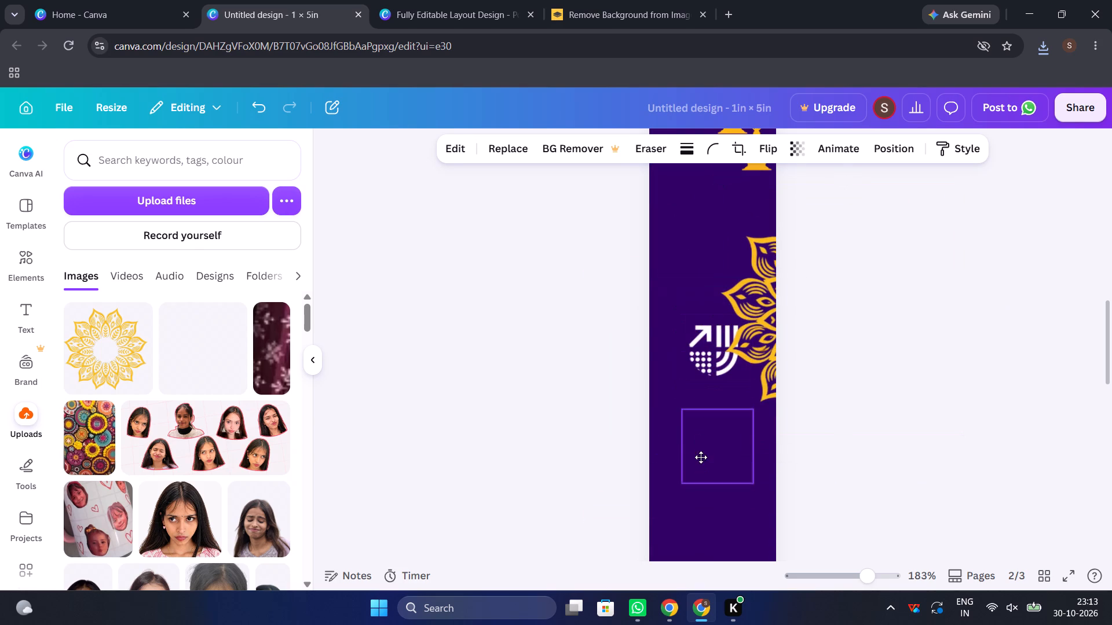
drag(701, 457, 997, 550)
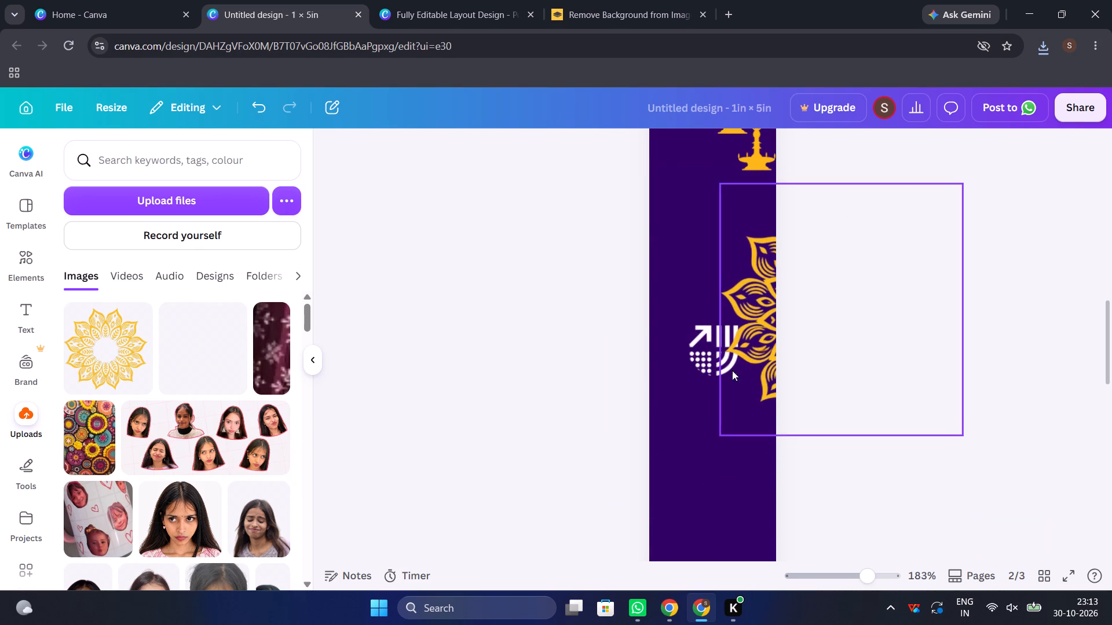
Move the white logo lower on the pillar and realign the golden mandala to the centre and middle of page 2.
drag(697, 348, 698, 470)
drag(745, 303, 697, 318)
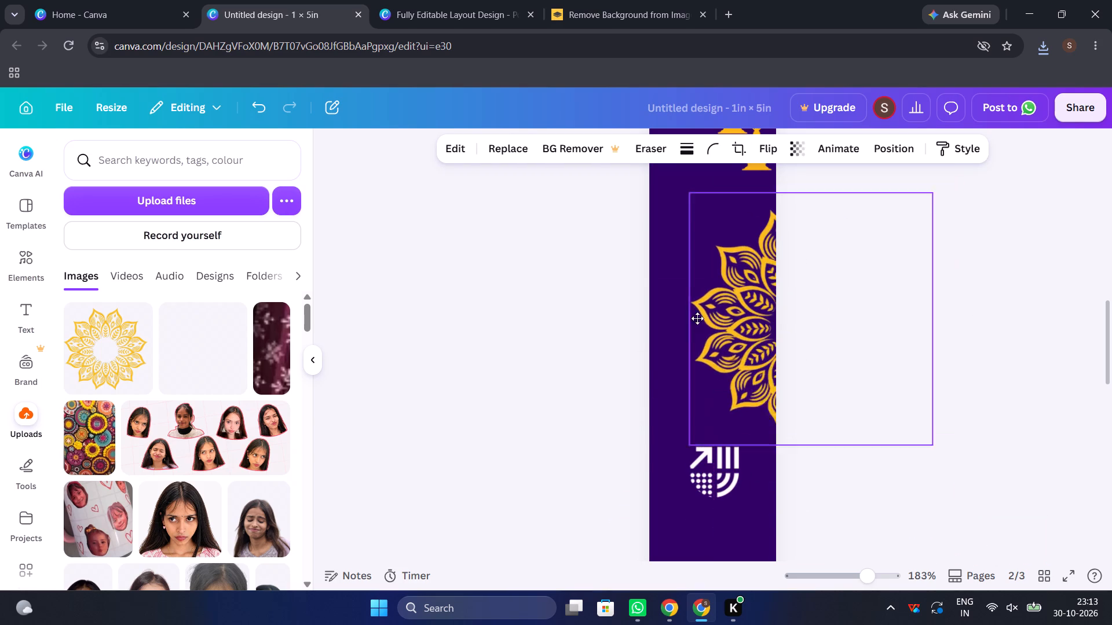
drag(697, 318, 635, 330)
drag(742, 273, 734, 300)
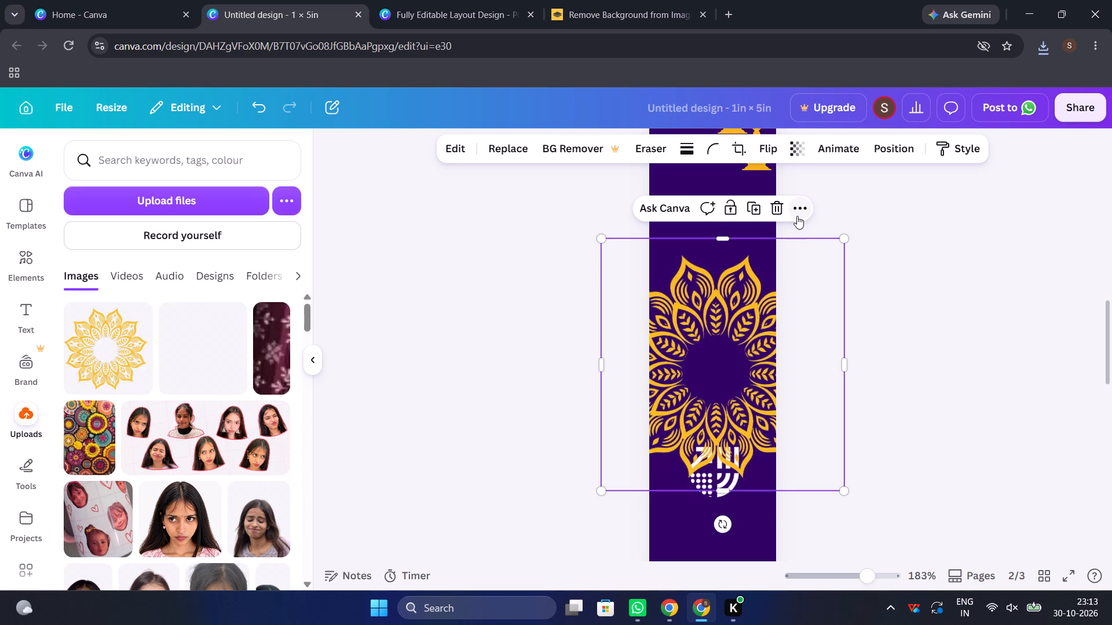
click(797, 216)
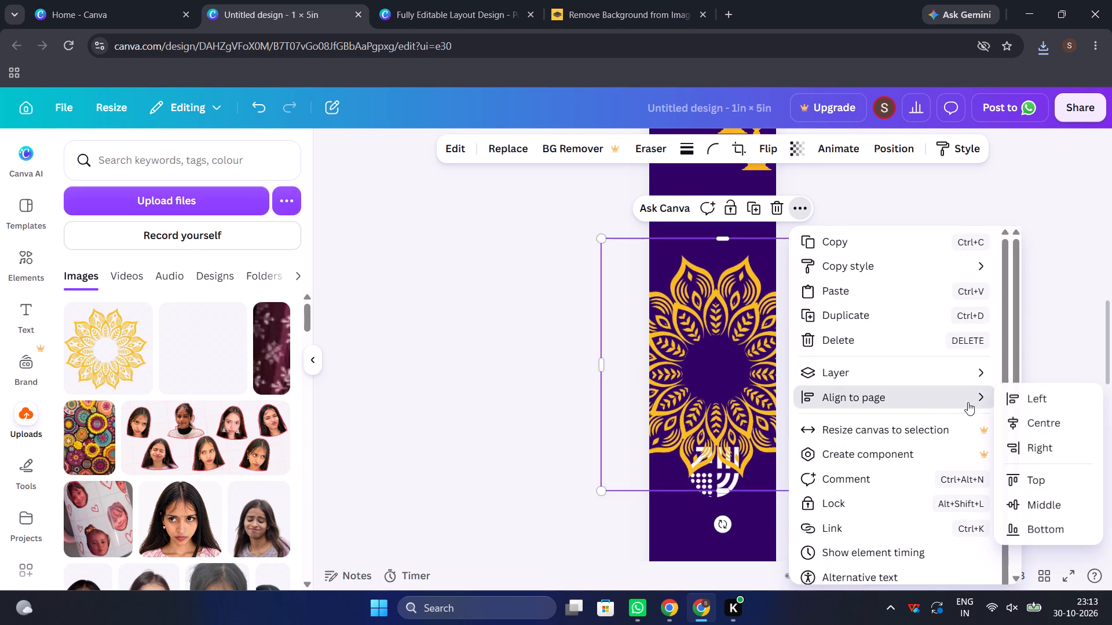
click(1031, 422)
click(789, 215)
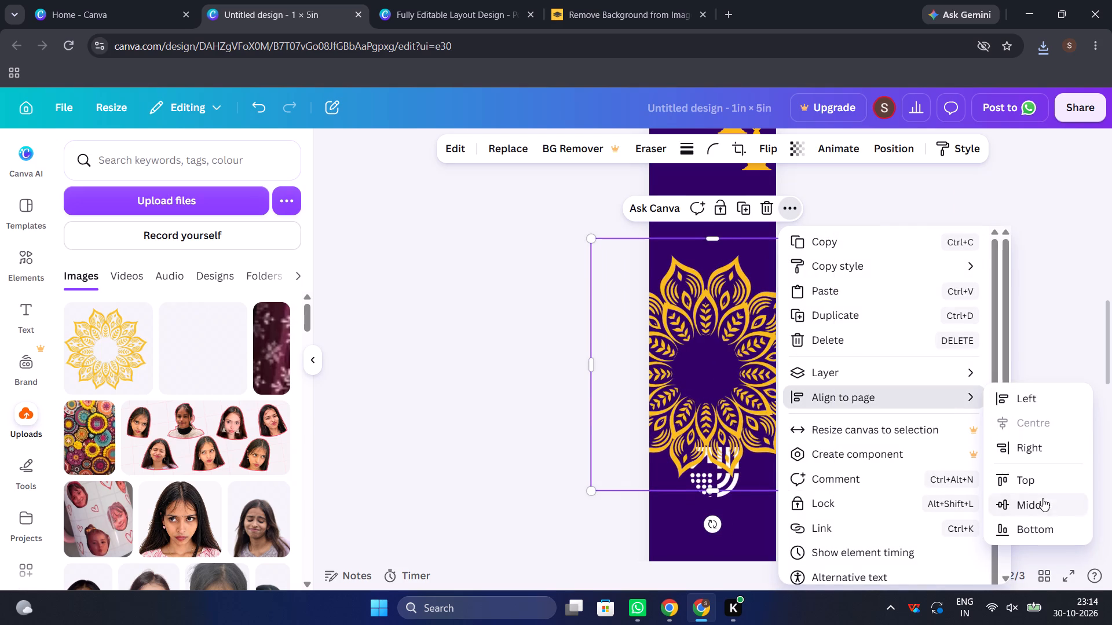
click(1042, 498)
Move the white logo back inside the mandala and align it to the centre and middle of the page.
drag(753, 491, 758, 439)
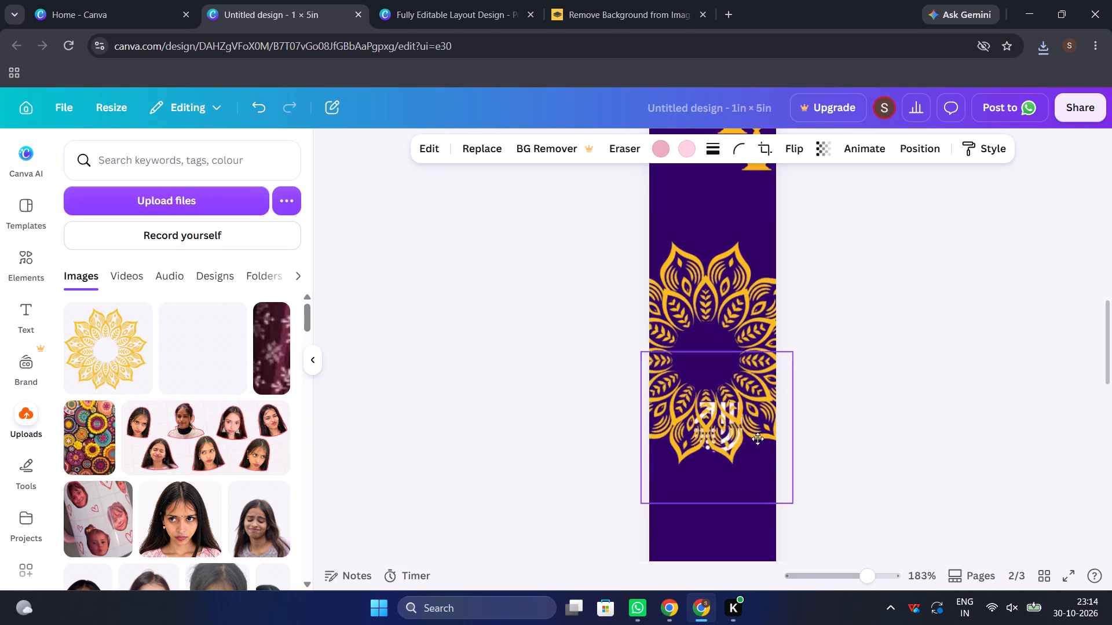
drag(758, 439, 748, 377)
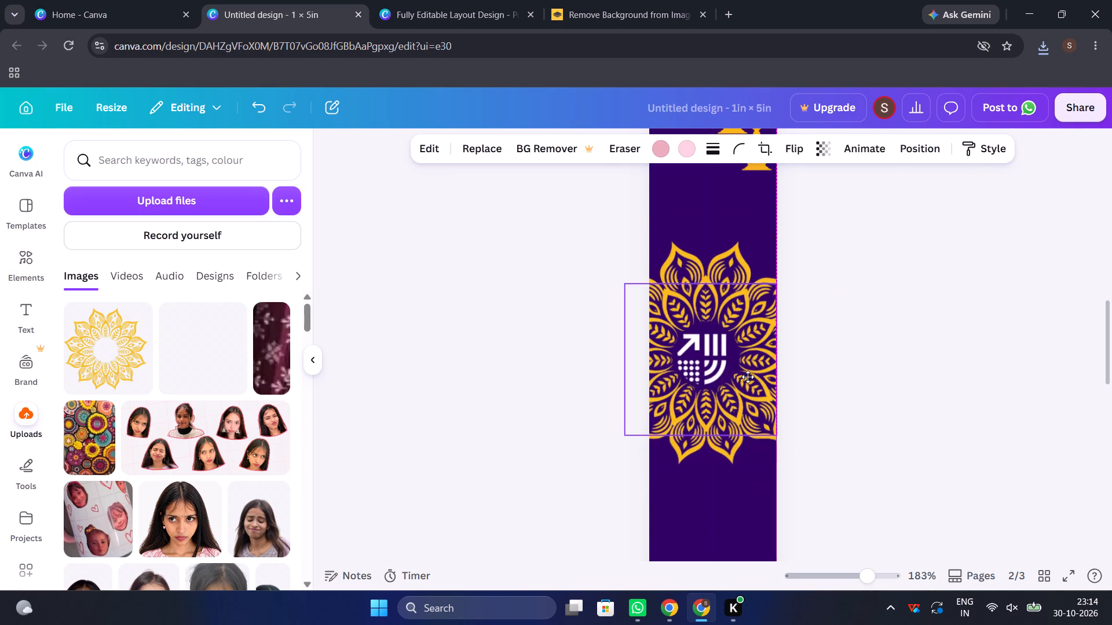
drag(748, 377, 745, 377)
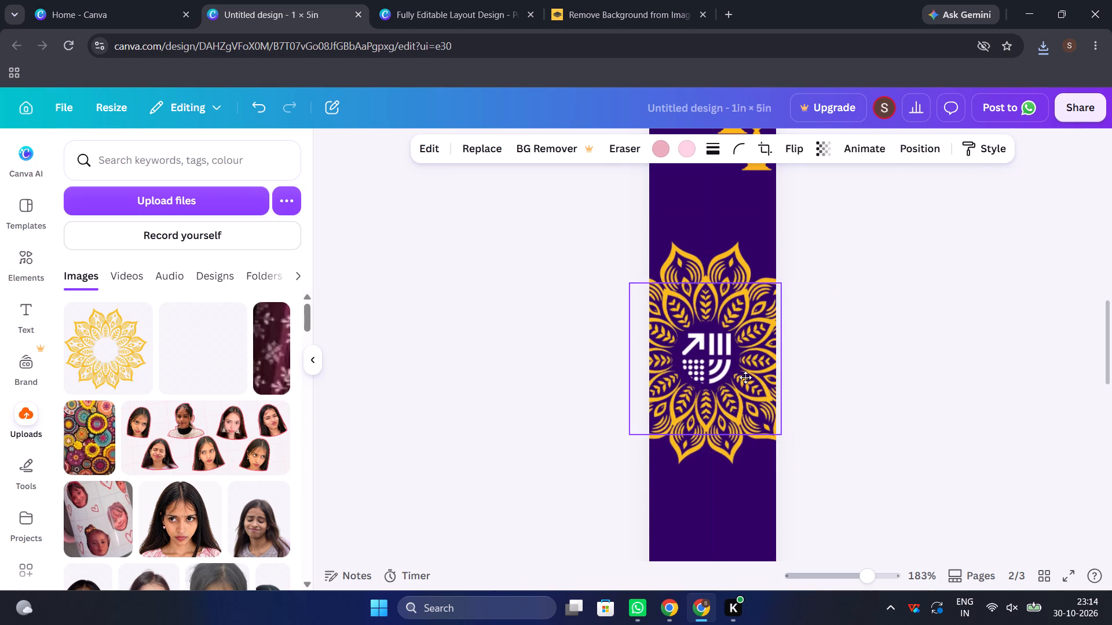
drag(745, 377, 745, 377)
click(773, 260)
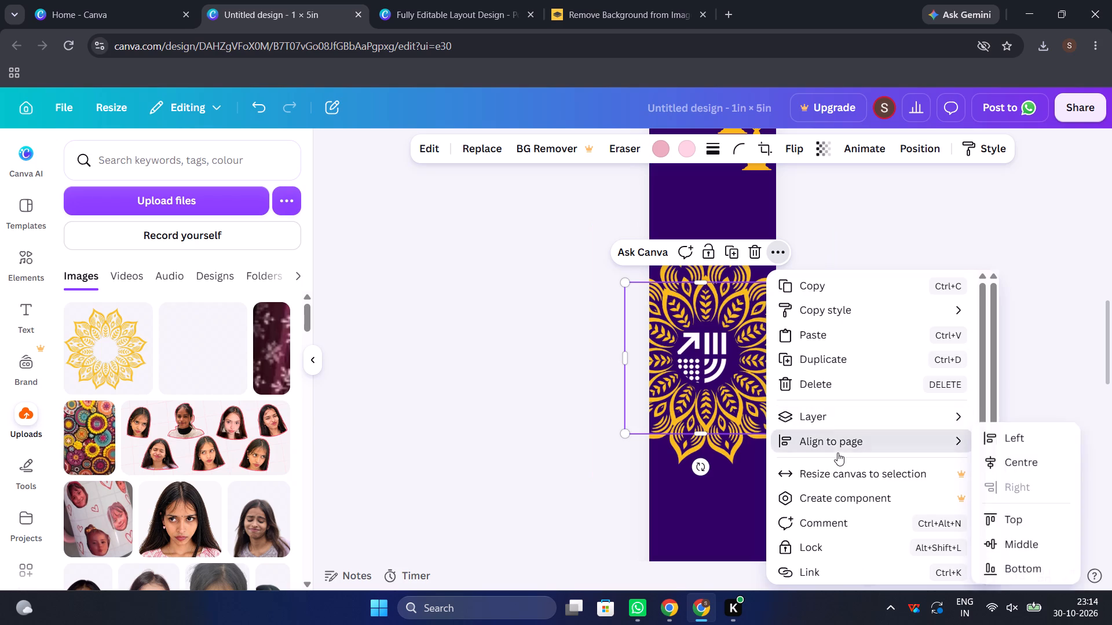
click(996, 452)
click(784, 253)
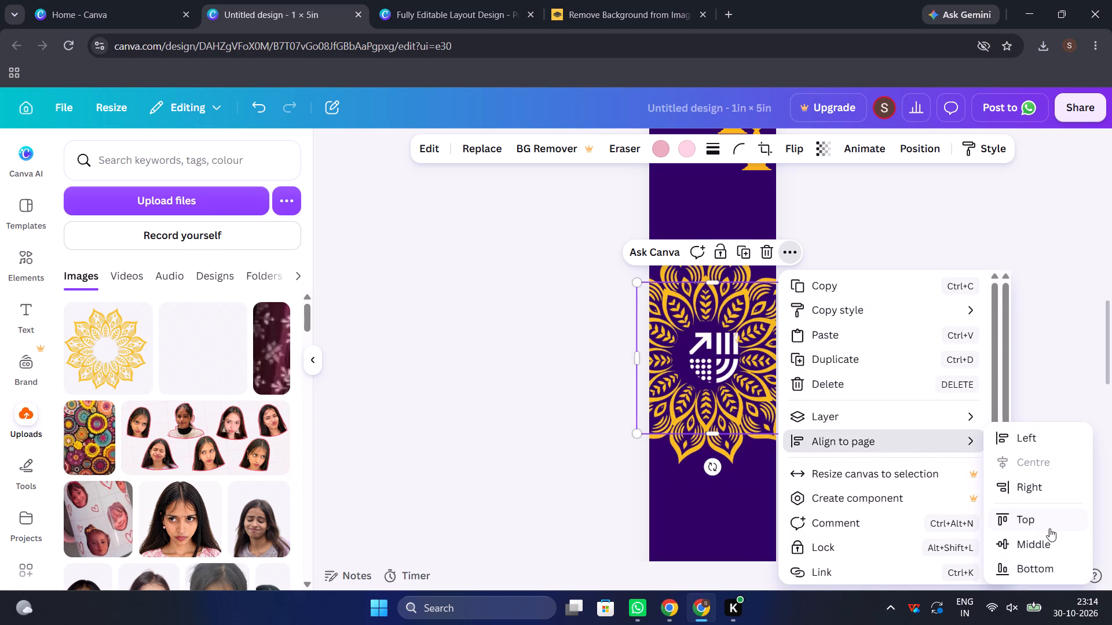
click(1057, 539)
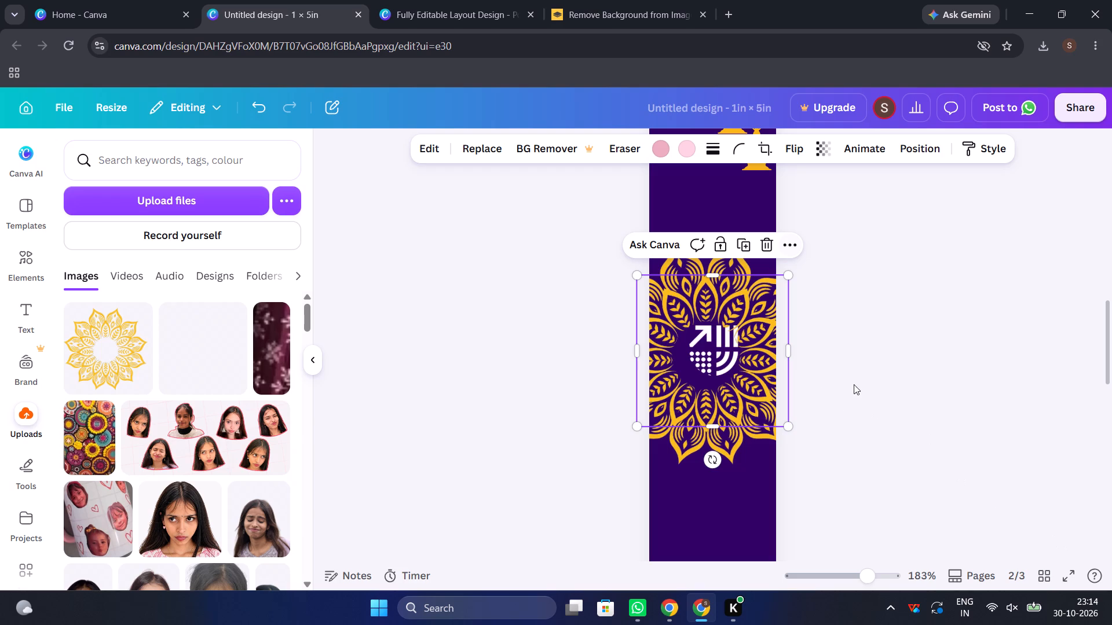
click(854, 384)
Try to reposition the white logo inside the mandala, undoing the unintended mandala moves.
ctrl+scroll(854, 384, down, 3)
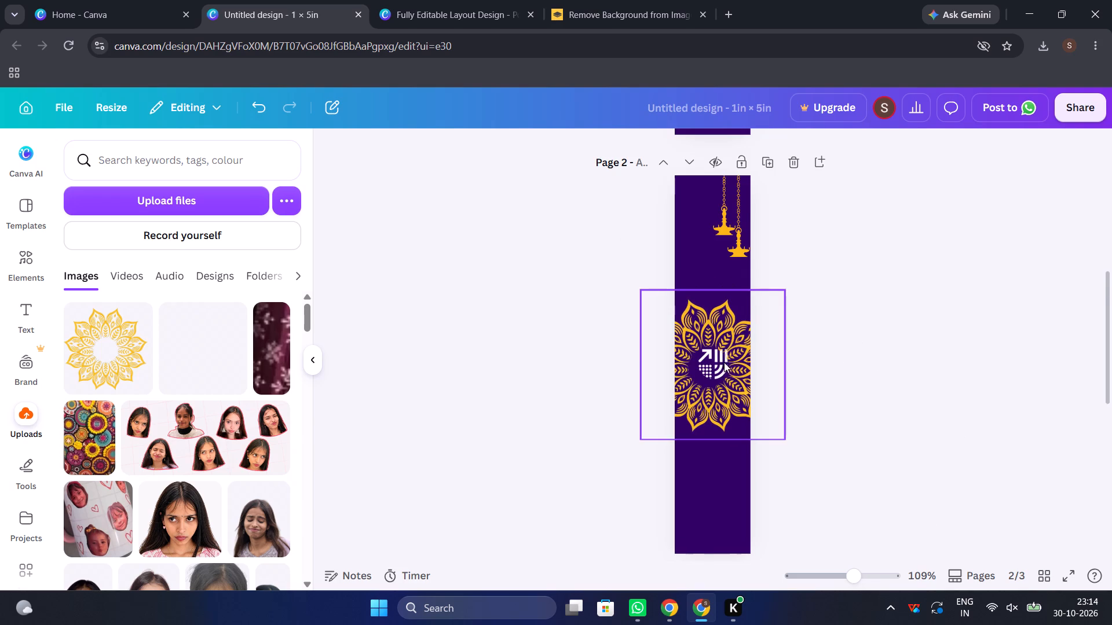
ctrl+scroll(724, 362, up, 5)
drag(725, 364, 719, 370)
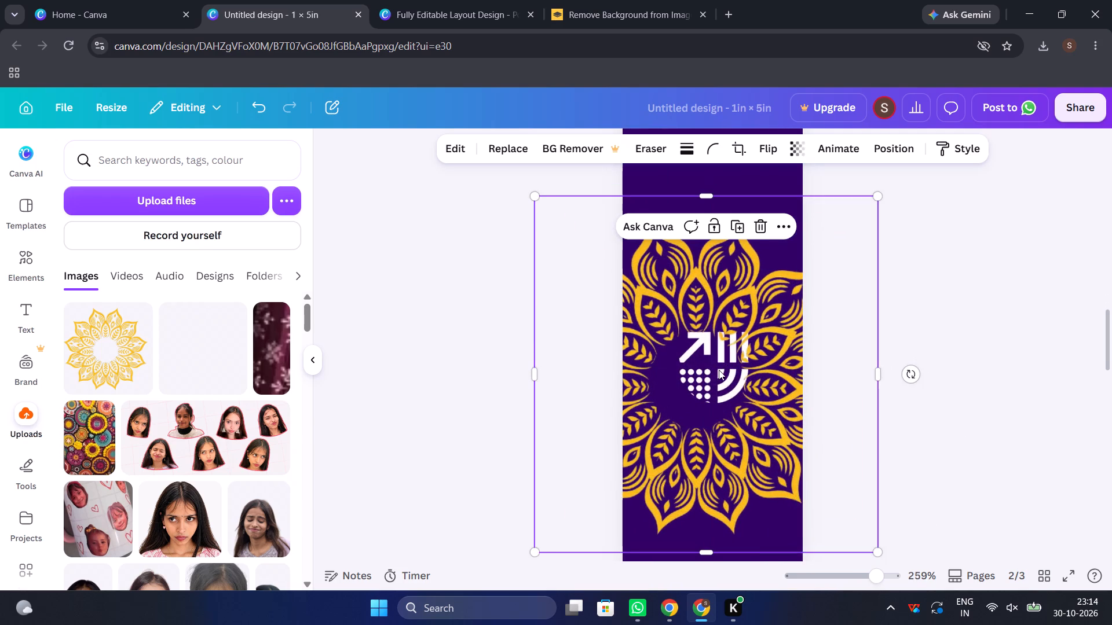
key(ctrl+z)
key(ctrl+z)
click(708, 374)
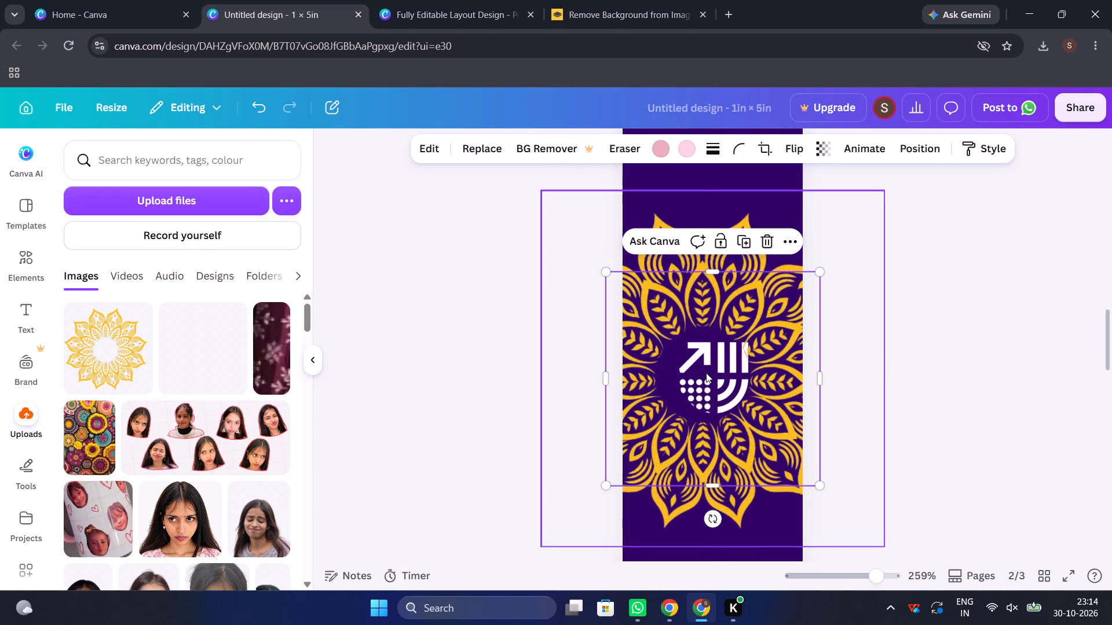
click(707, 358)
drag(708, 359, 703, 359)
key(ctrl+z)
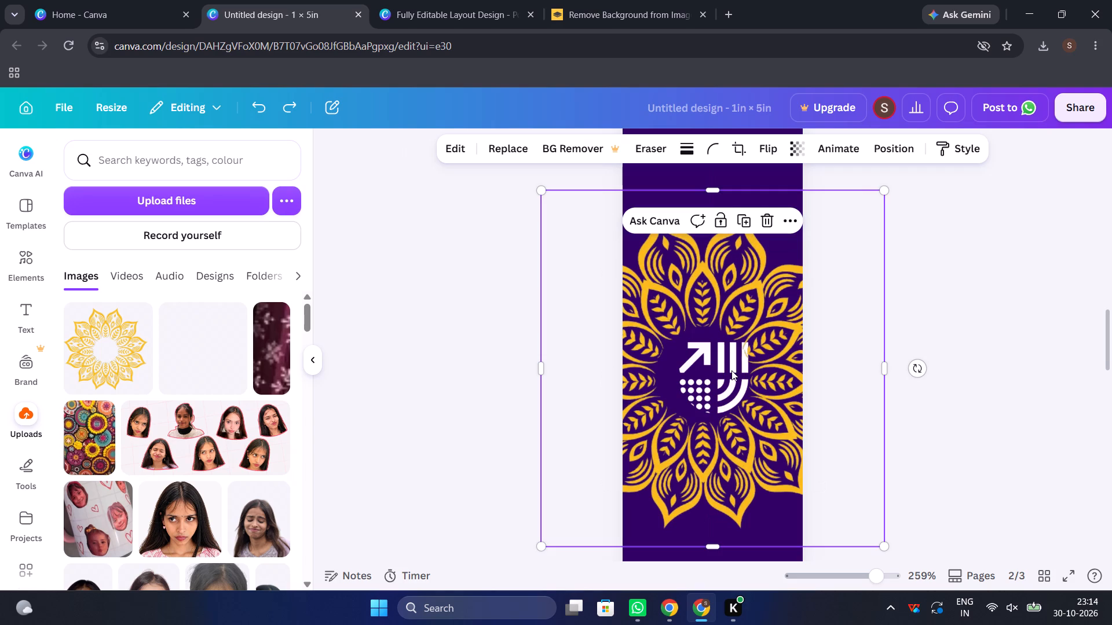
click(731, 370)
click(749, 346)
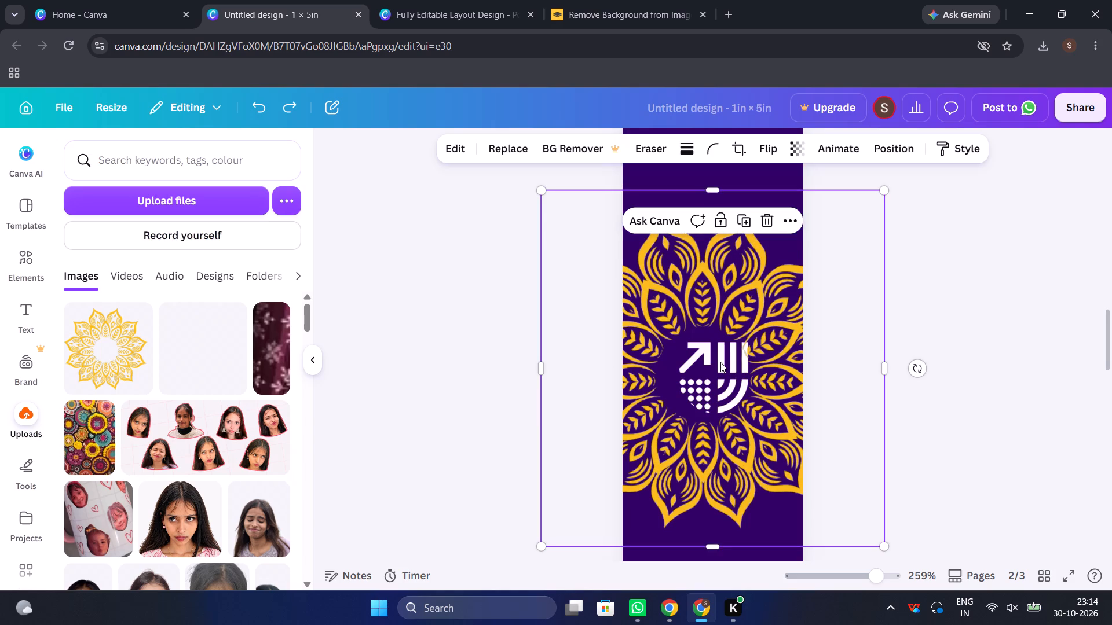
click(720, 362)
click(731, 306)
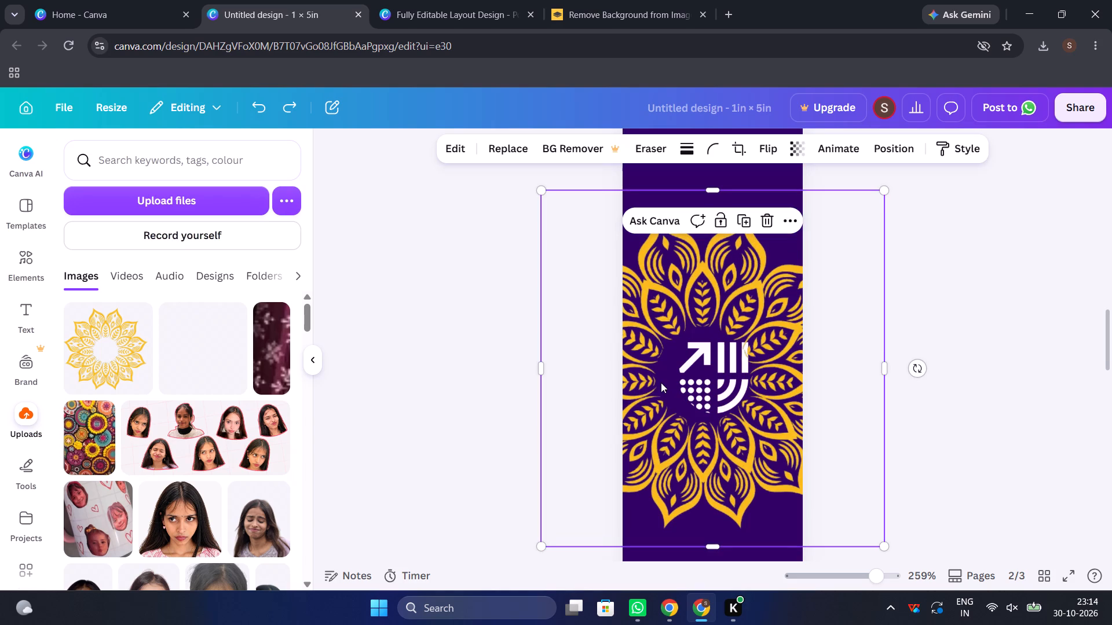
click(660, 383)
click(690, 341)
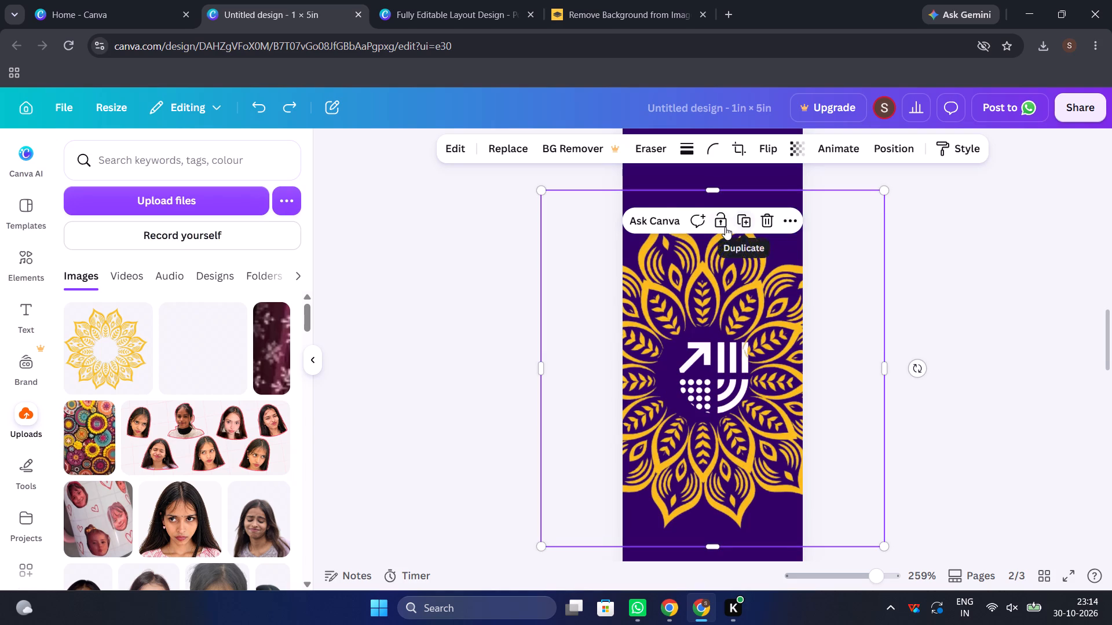
Lock the golden mandala and nudge the white logo slightly left to sit centred in the mandala's round opening.
click(725, 227)
click(718, 370)
drag(719, 370, 680, 414)
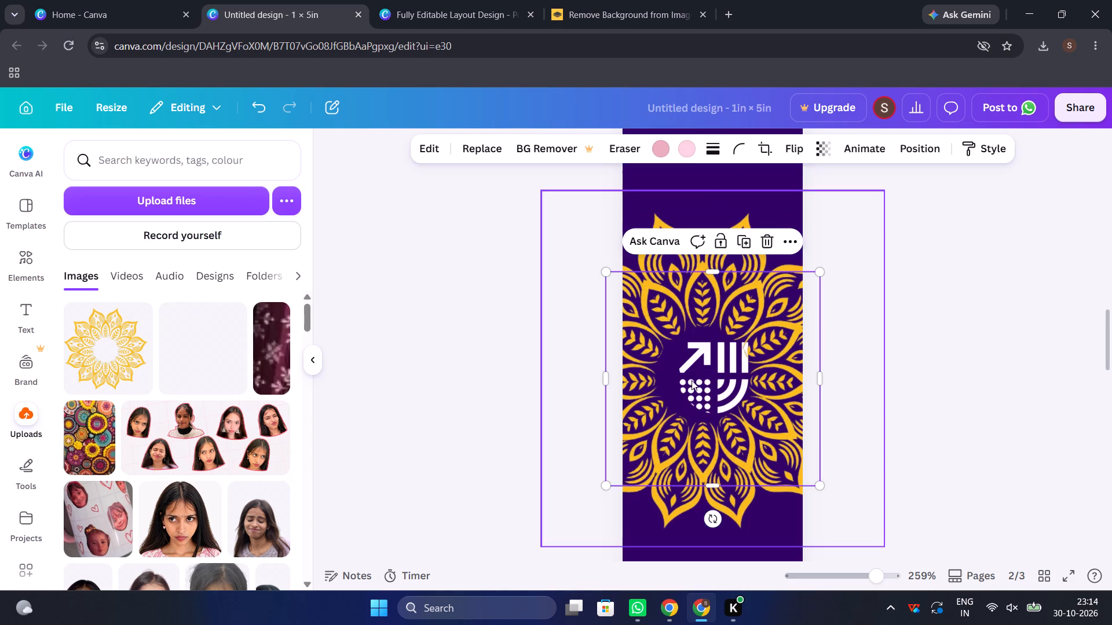
click(700, 344)
click(700, 344)
click(783, 358)
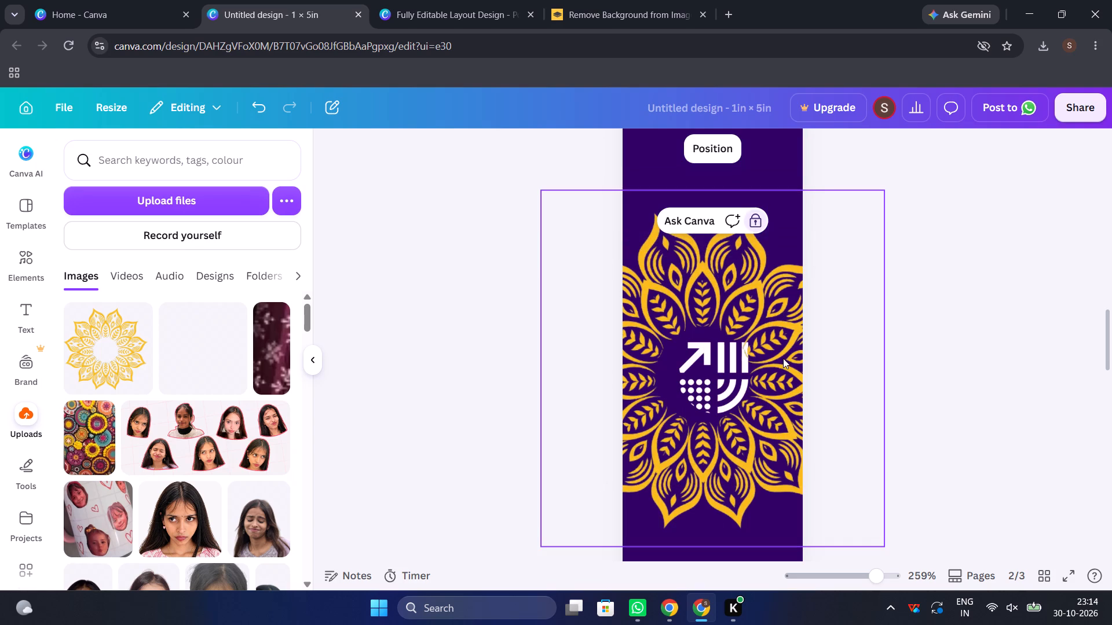
click(825, 358)
click(736, 376)
drag(712, 372, 710, 356)
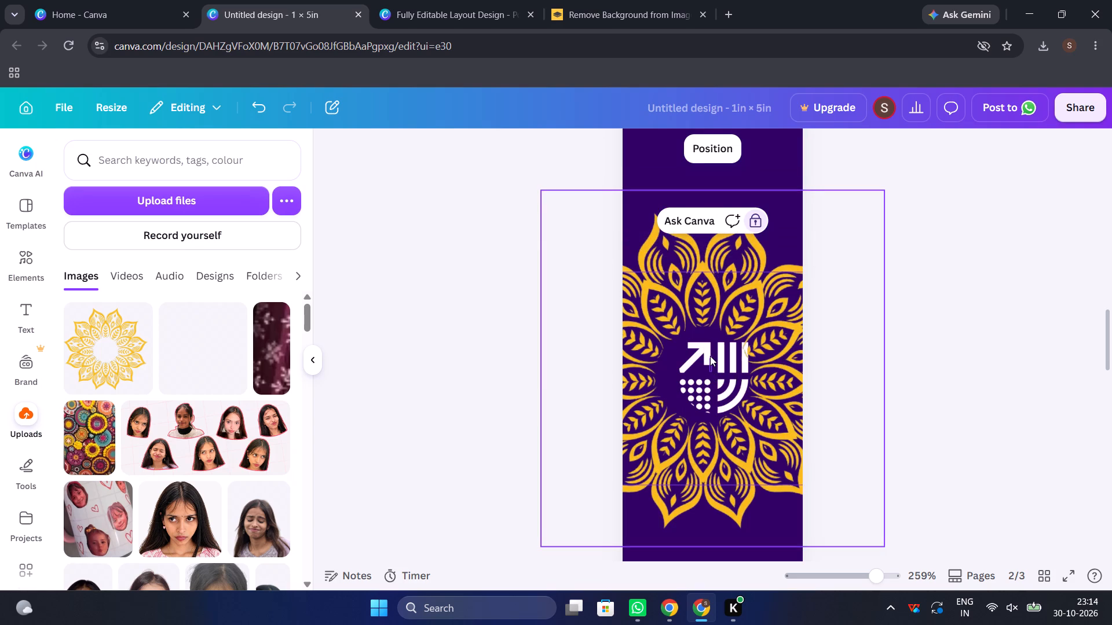
drag(710, 356, 710, 355)
drag(710, 355, 699, 356)
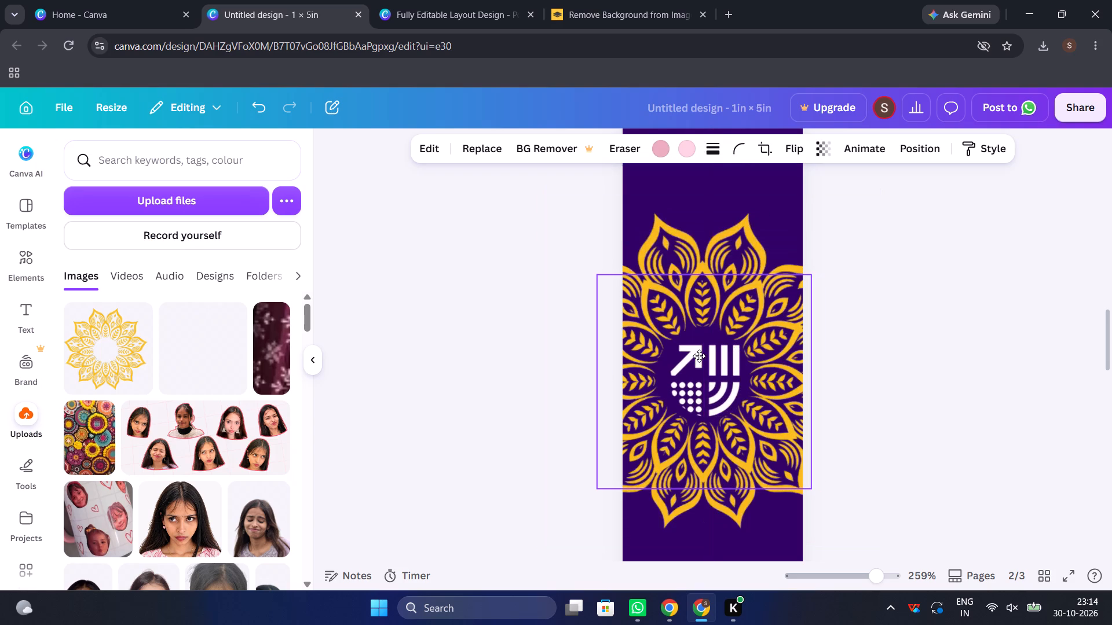
drag(699, 356, 698, 355)
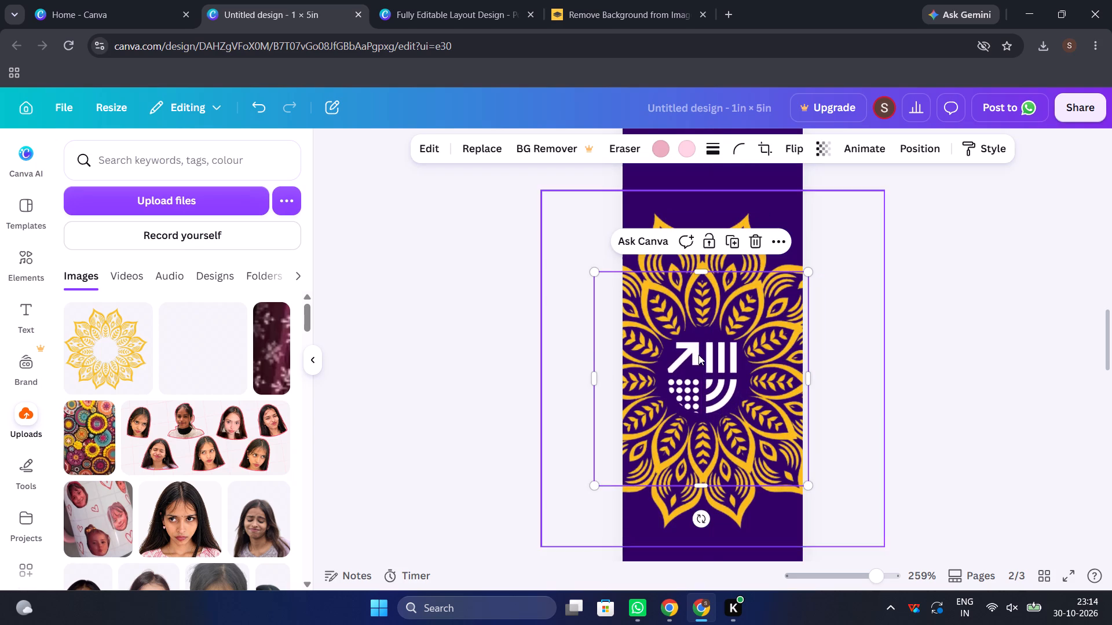
click(959, 387)
Unlock the golden mandala on page 2 and copy it together with the white logo.
ctrl+scroll(959, 387, down, 2)
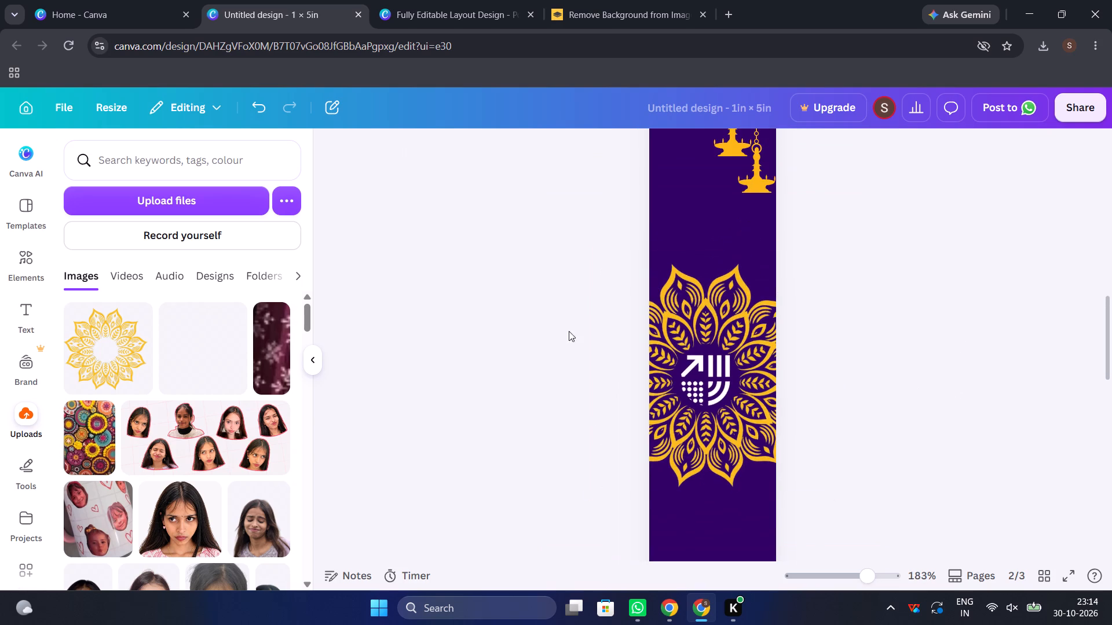
drag(581, 299, 714, 460)
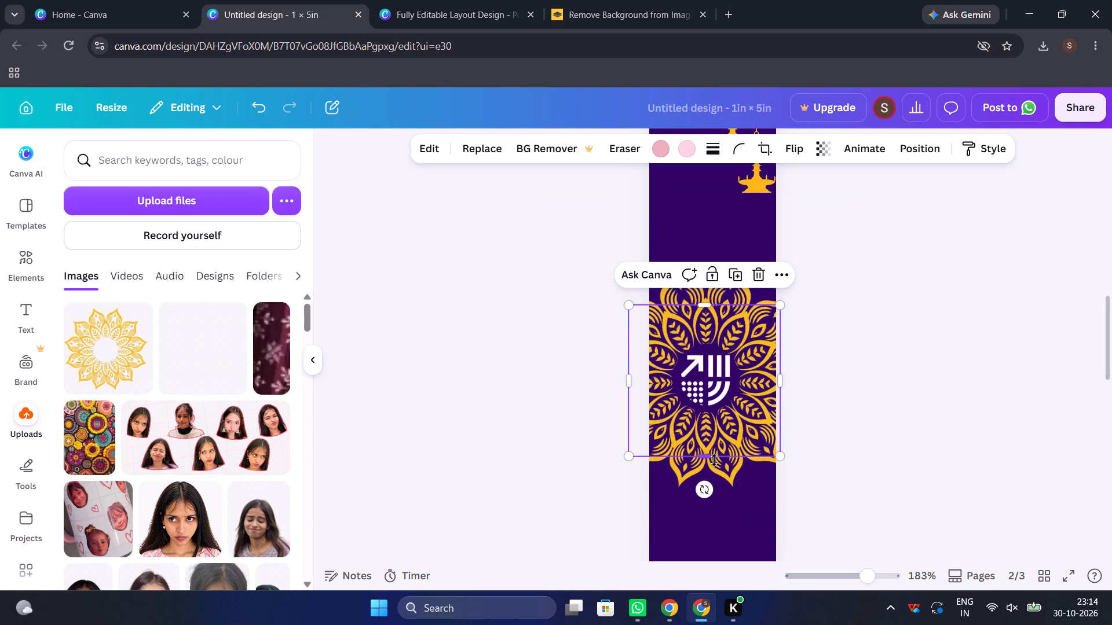
key(ctrl+c)
click(548, 388)
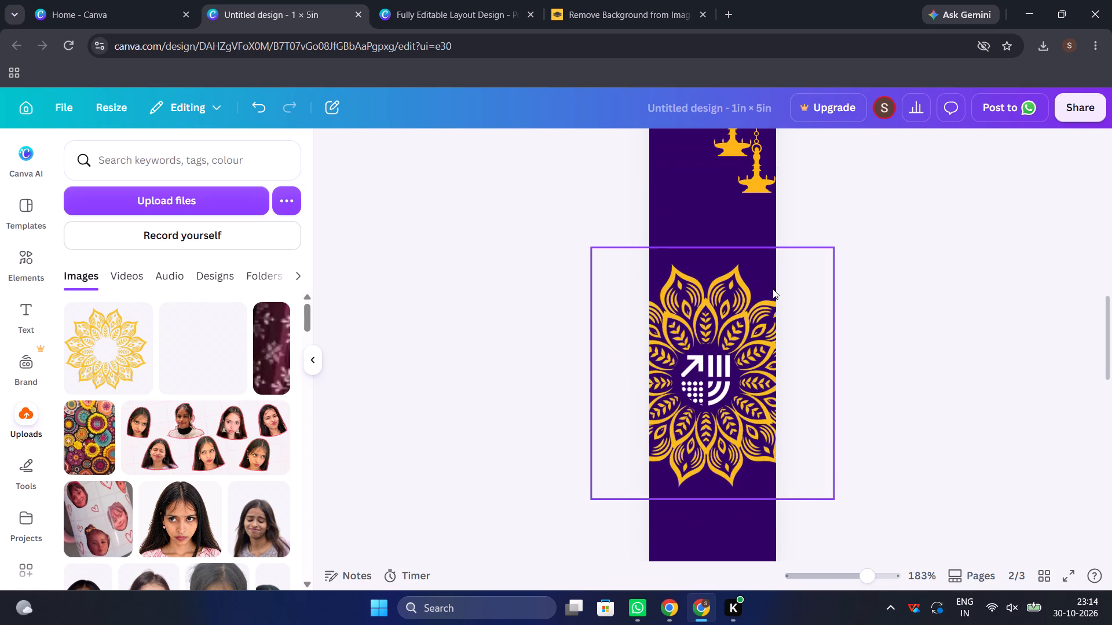
click(763, 272)
click(747, 205)
click(752, 213)
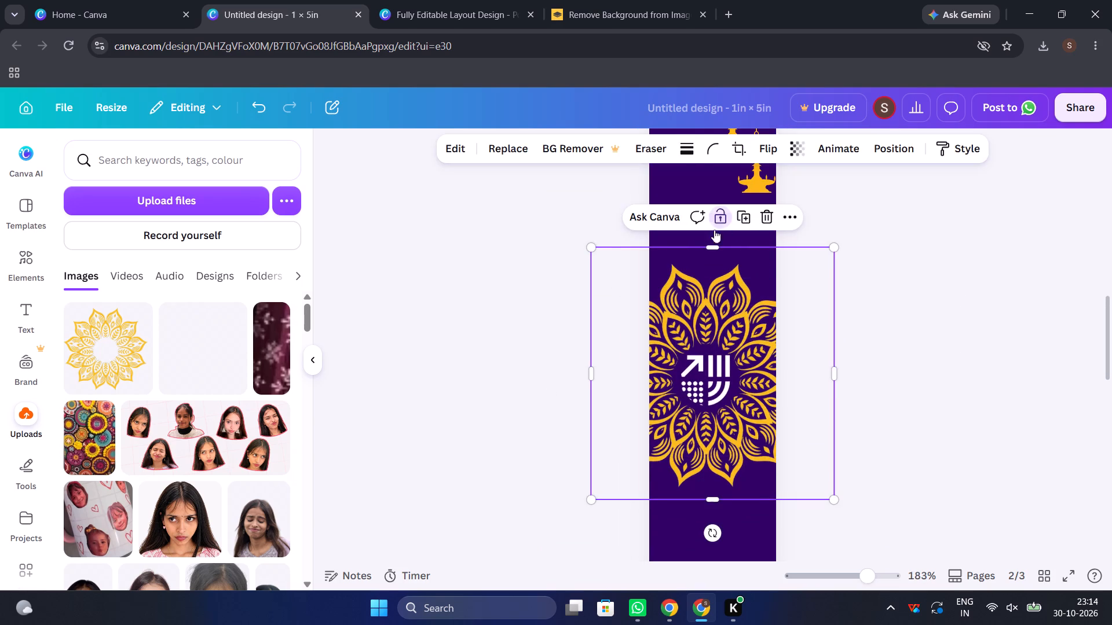
click(516, 261)
drag(507, 262, 688, 474)
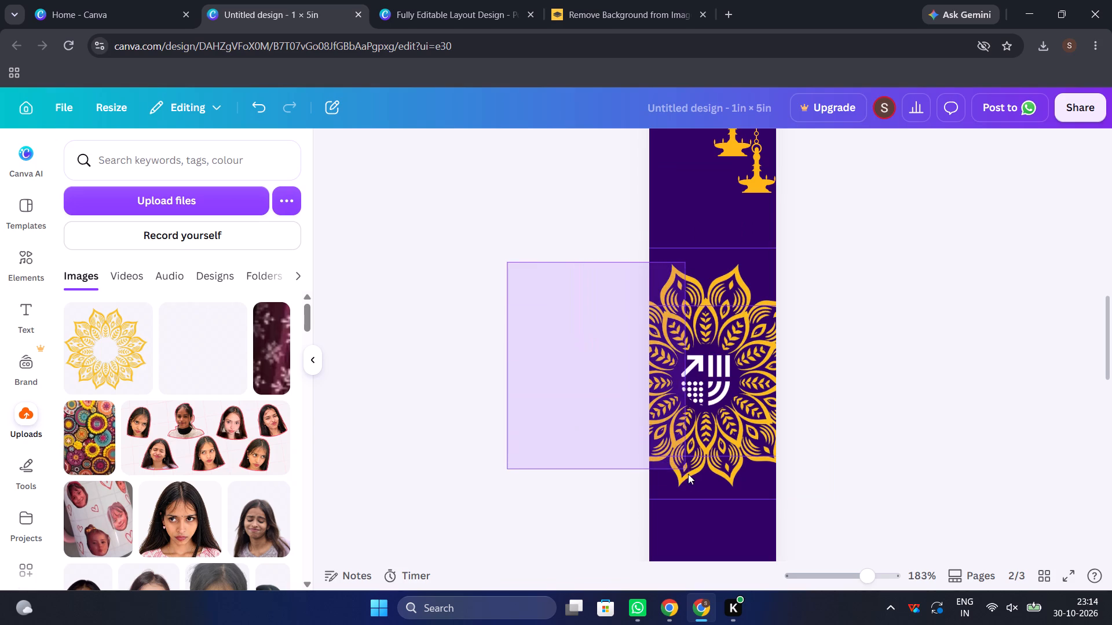
drag(688, 474, 719, 500)
key(ctrl+c)
Delete the existing mandala artwork from the pillar on page 1, keeping the hanging lamps.
click(430, 373)
scroll(431, 372, up, 7)
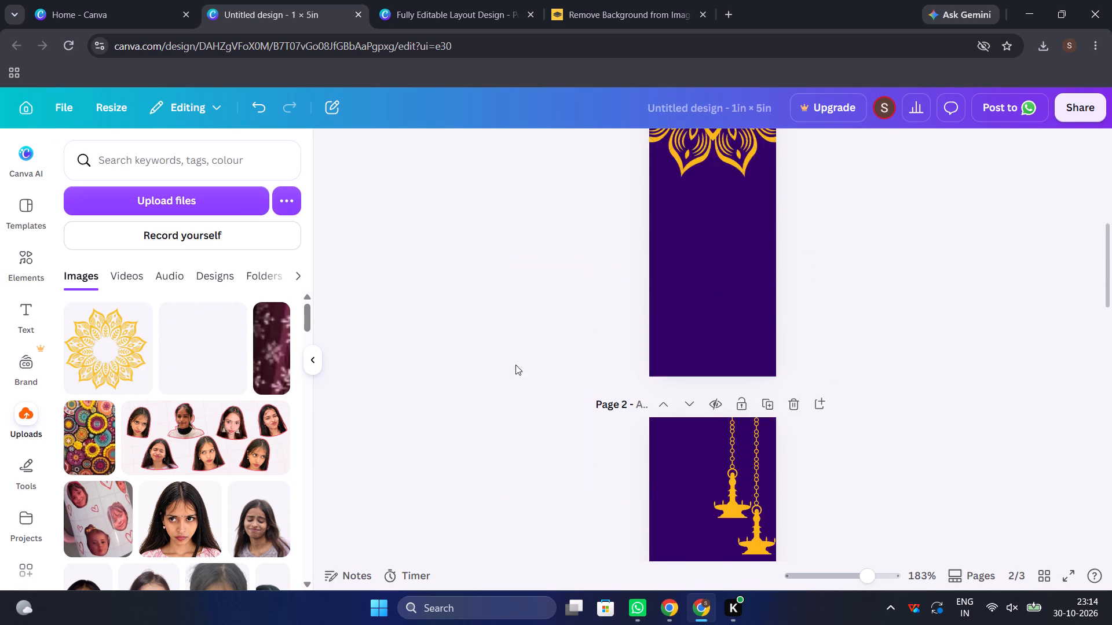
scroll(515, 365, up, 4)
drag(485, 383, 716, 534)
key(backslash)
key(BackSpace)
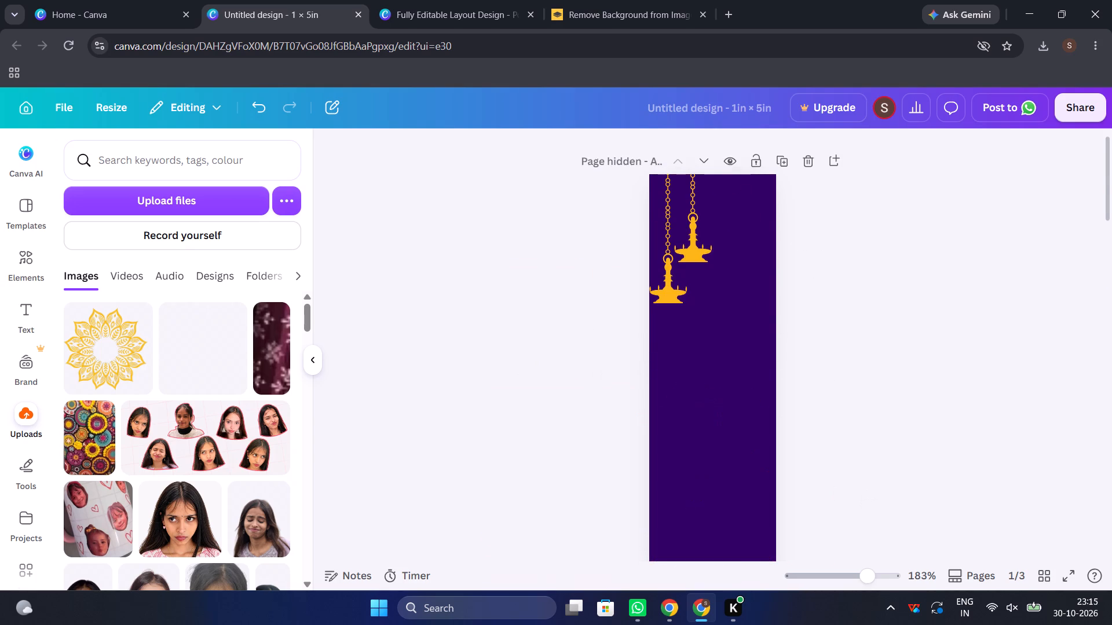
Paste the copied golden mandala and white logo onto the page 1 pillar and check the pages.
key(ctrl+v)
click(496, 377)
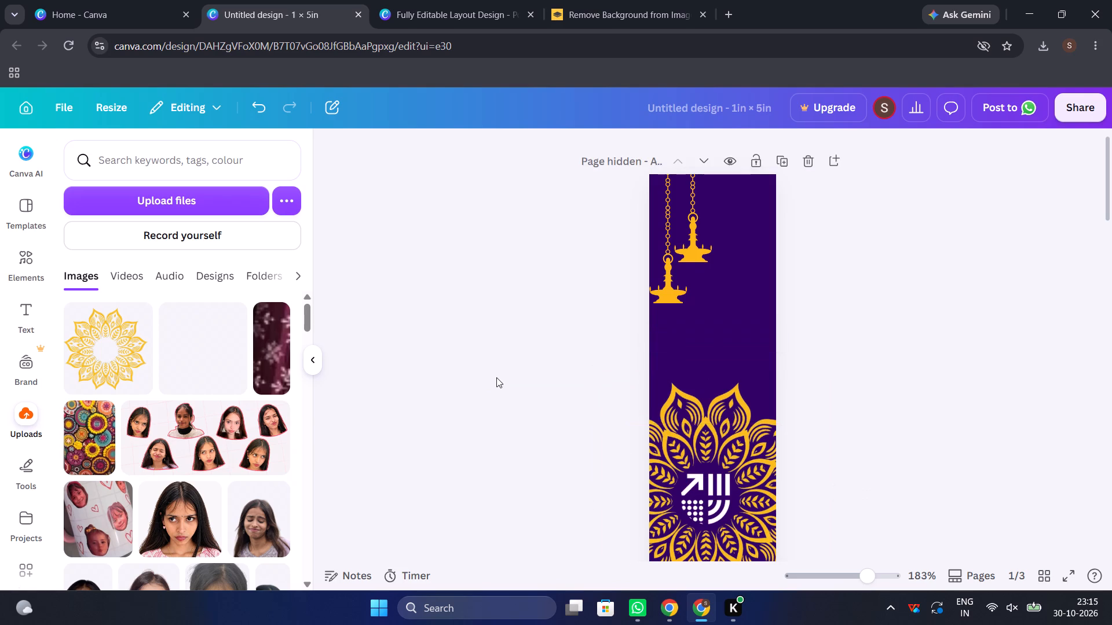
ctrl+scroll(496, 377, down, 5)
scroll(496, 377, down, 3)
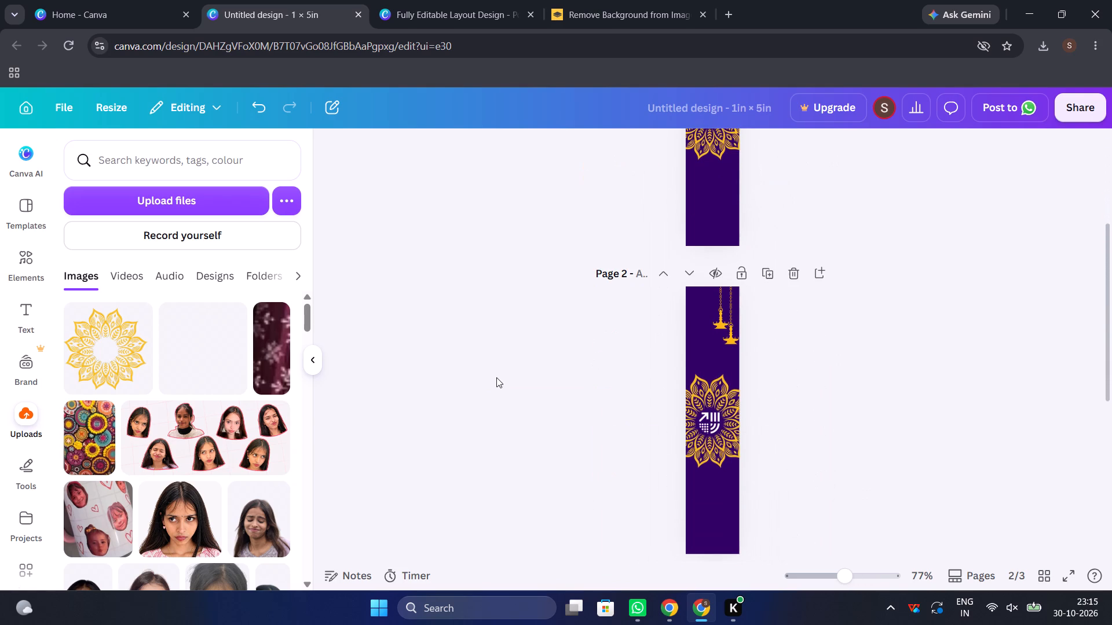
scroll(496, 377, up, 4)
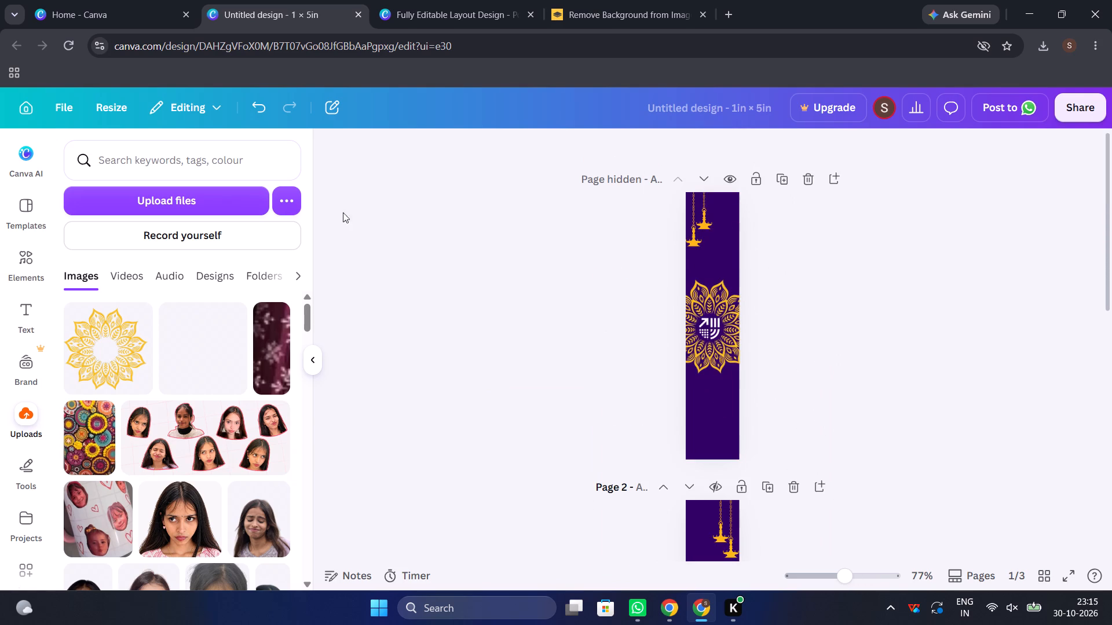
Download the design as a medium-quality JPG with the custom page selection.
click(64, 108)
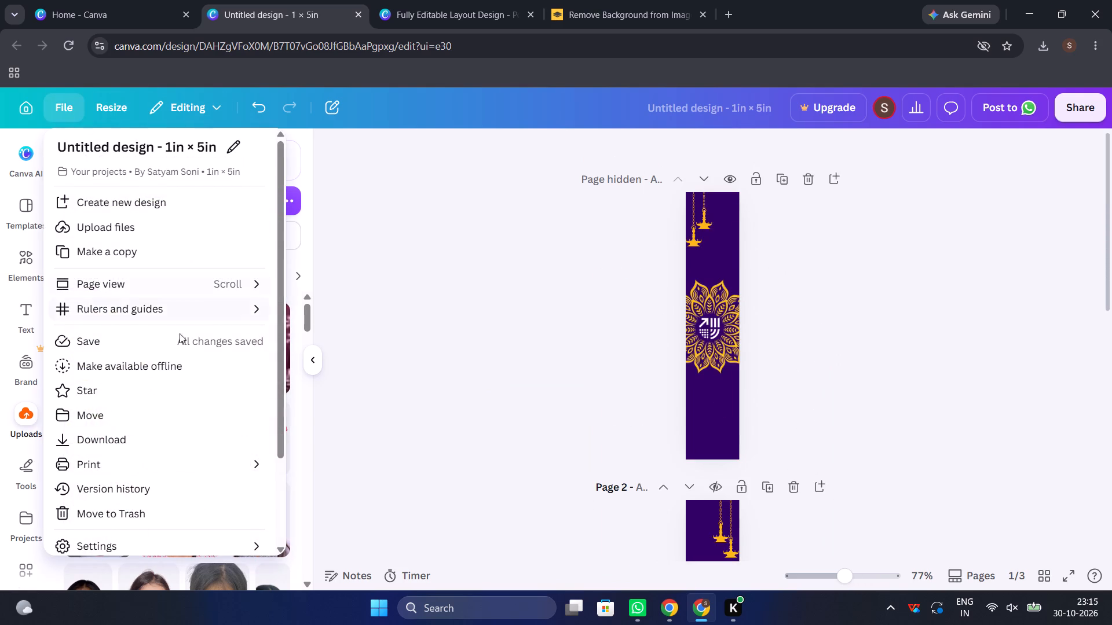
click(153, 427)
click(153, 443)
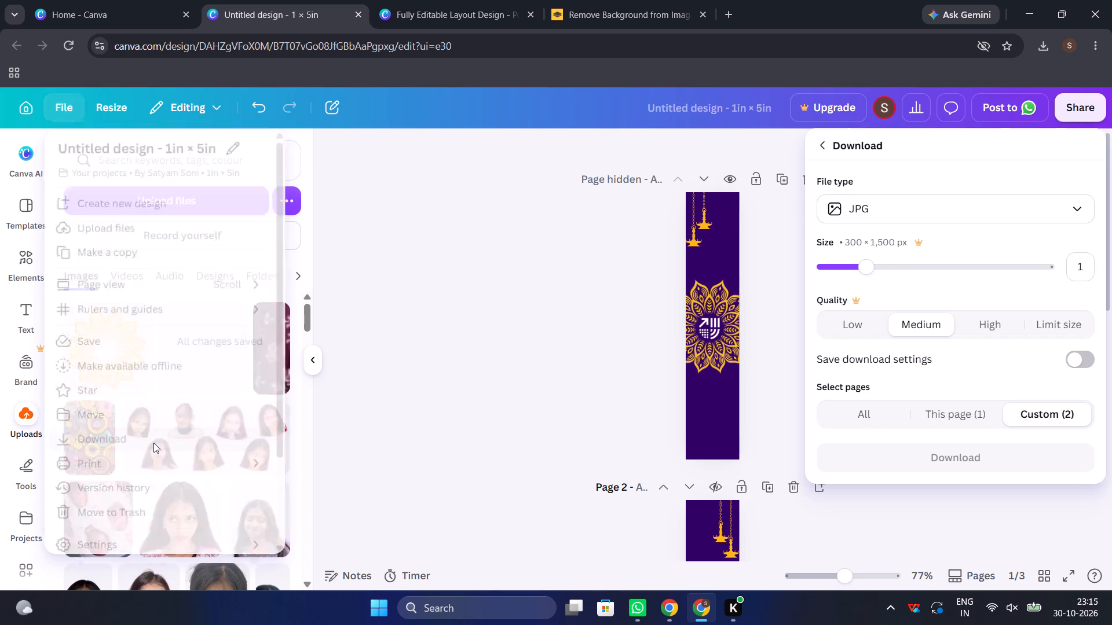
click(921, 200)
click(682, 374)
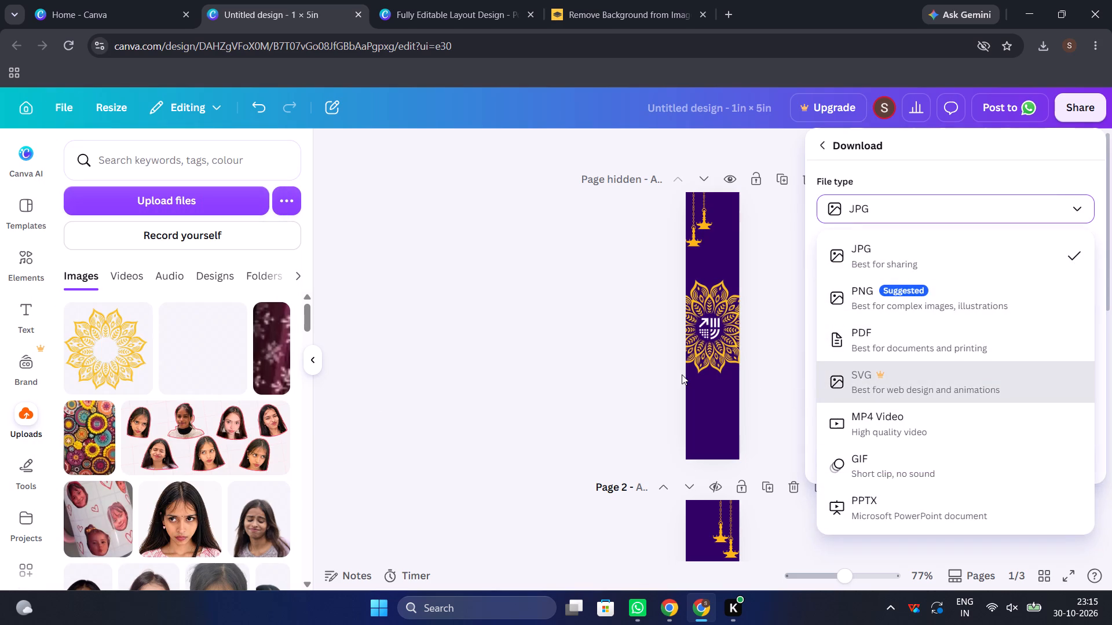
click(42, 106)
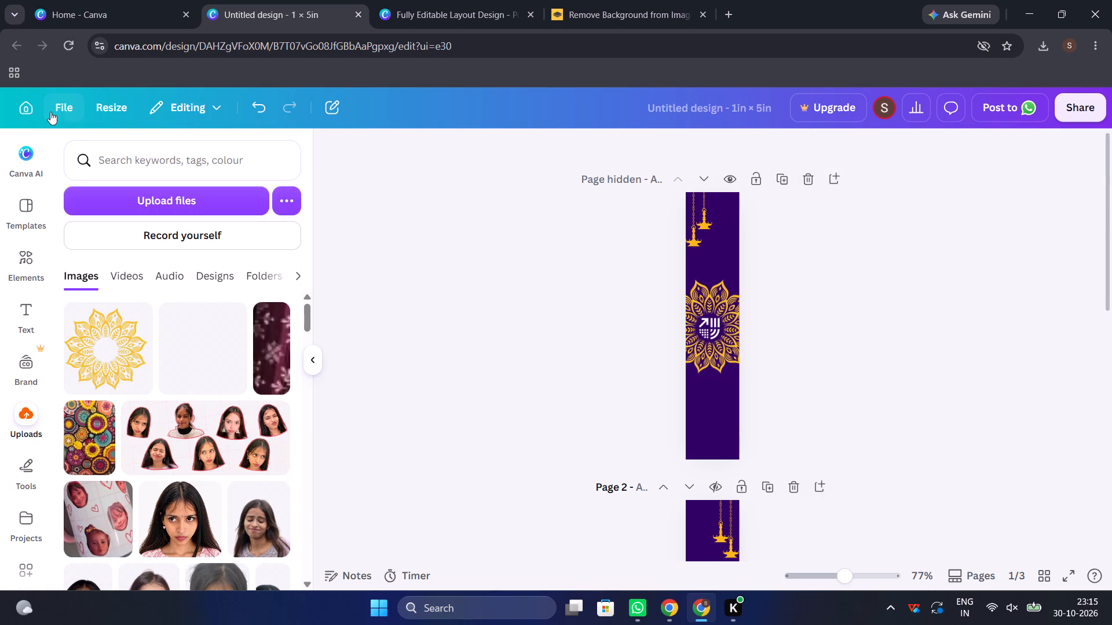
click(58, 108)
click(118, 431)
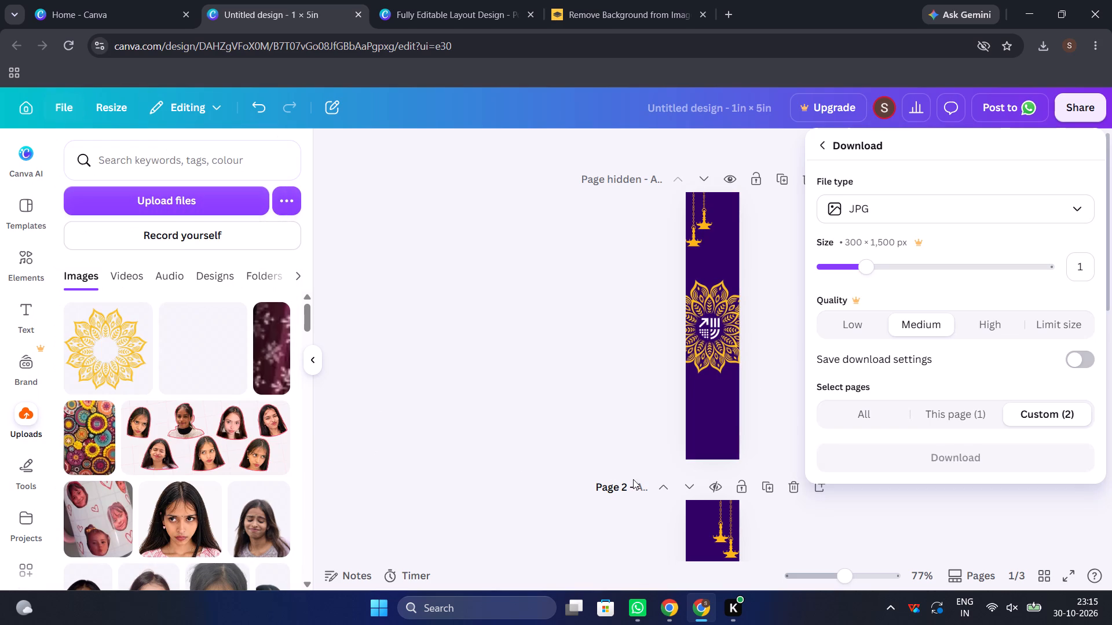
click(933, 460)
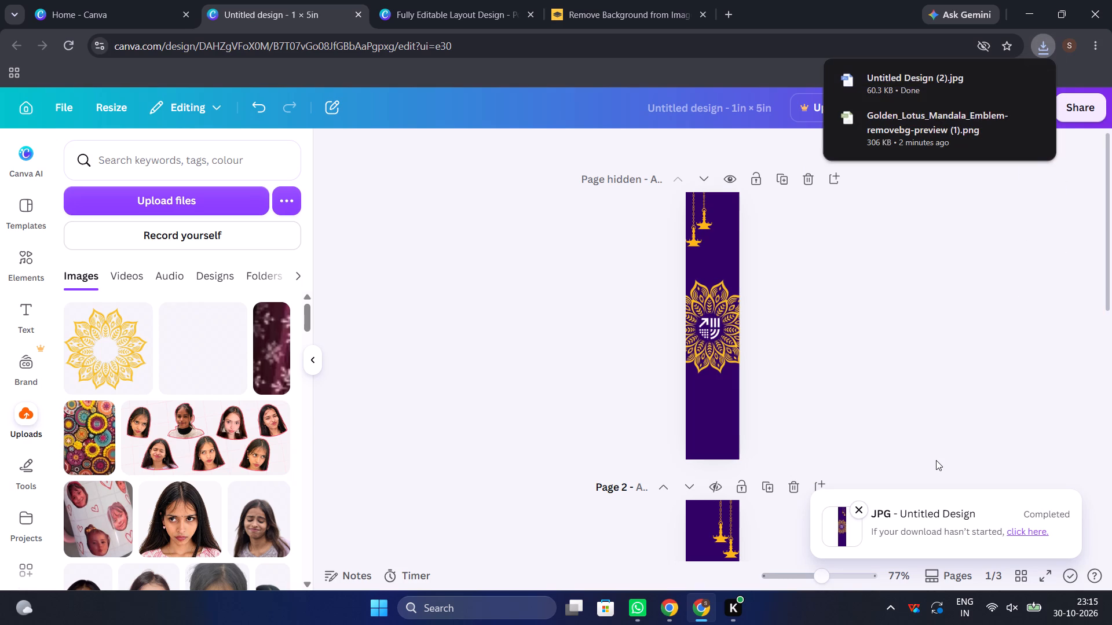
Open the downloaded Untitled Design (2).jpg and inspect the exported pillar.
double_click(923, 78)
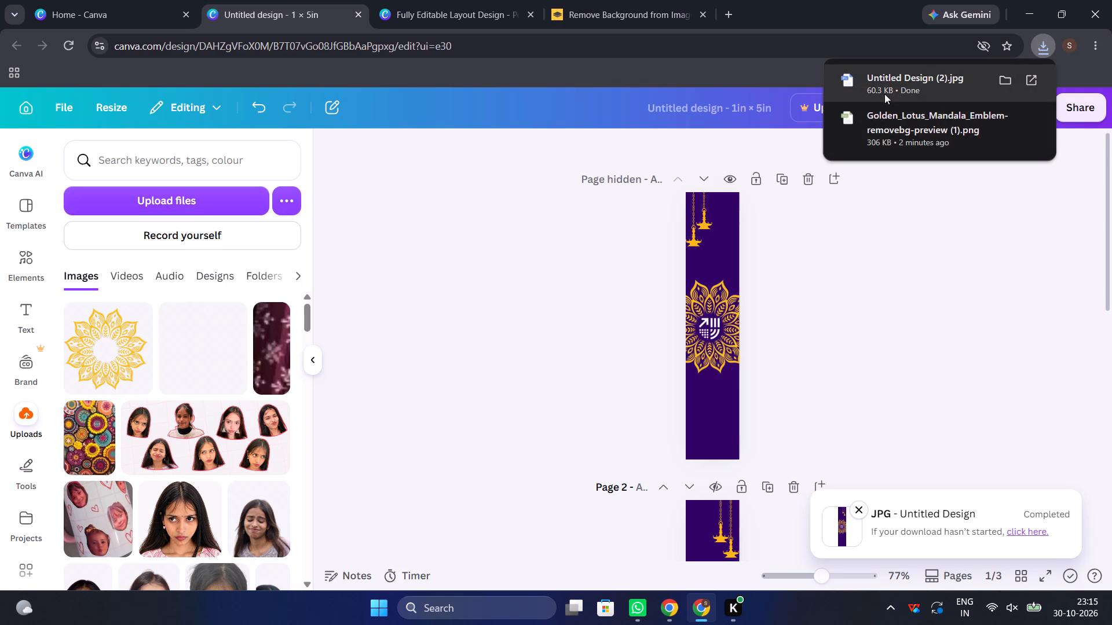
scroll(683, 308, down, 4)
scroll(678, 310, up, 2)
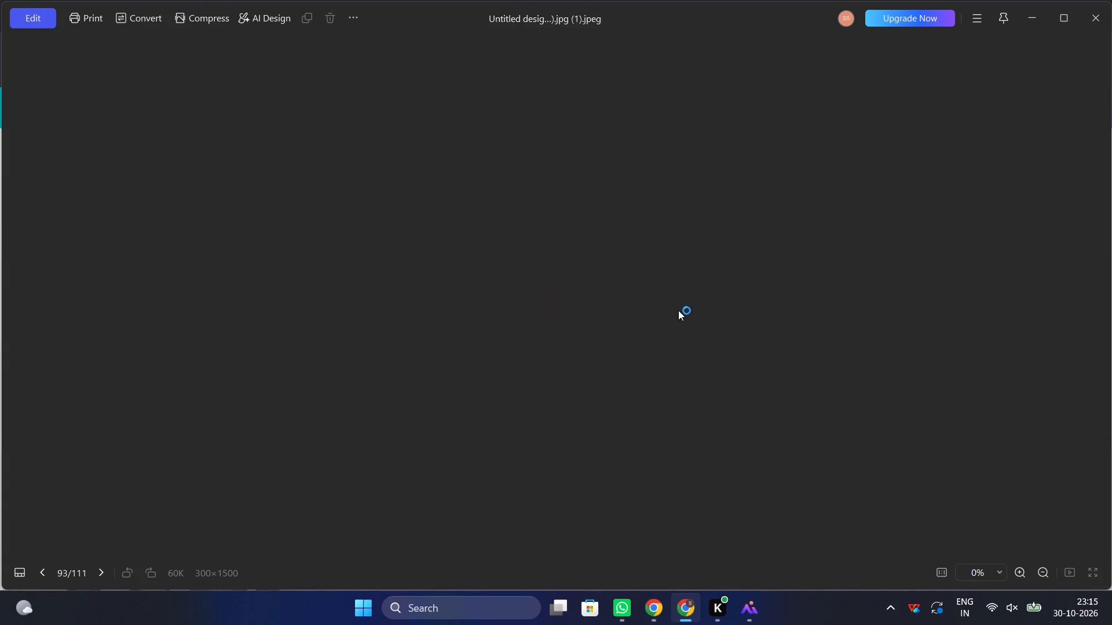
scroll(678, 310, up, 2)
scroll(678, 310, down, 3)
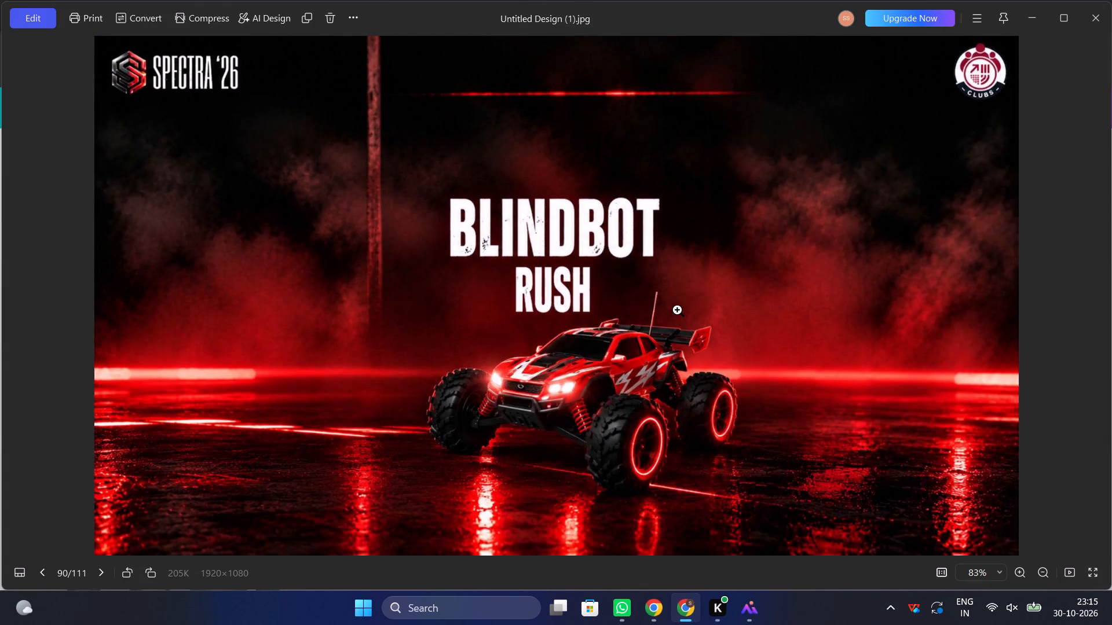
key(Escape)
click(1042, 57)
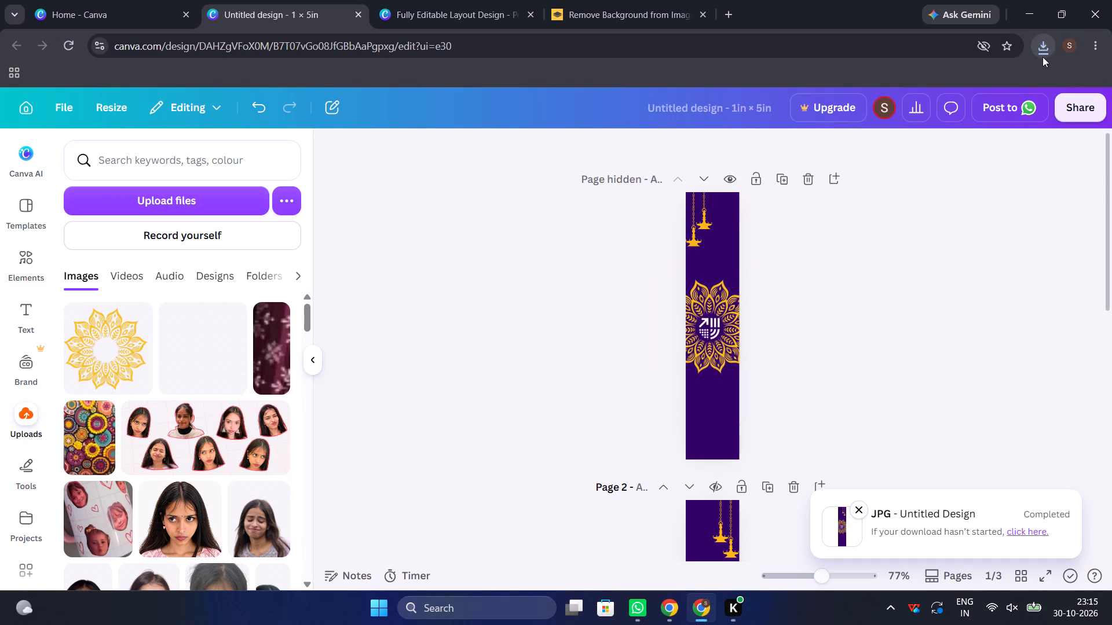
click(917, 116)
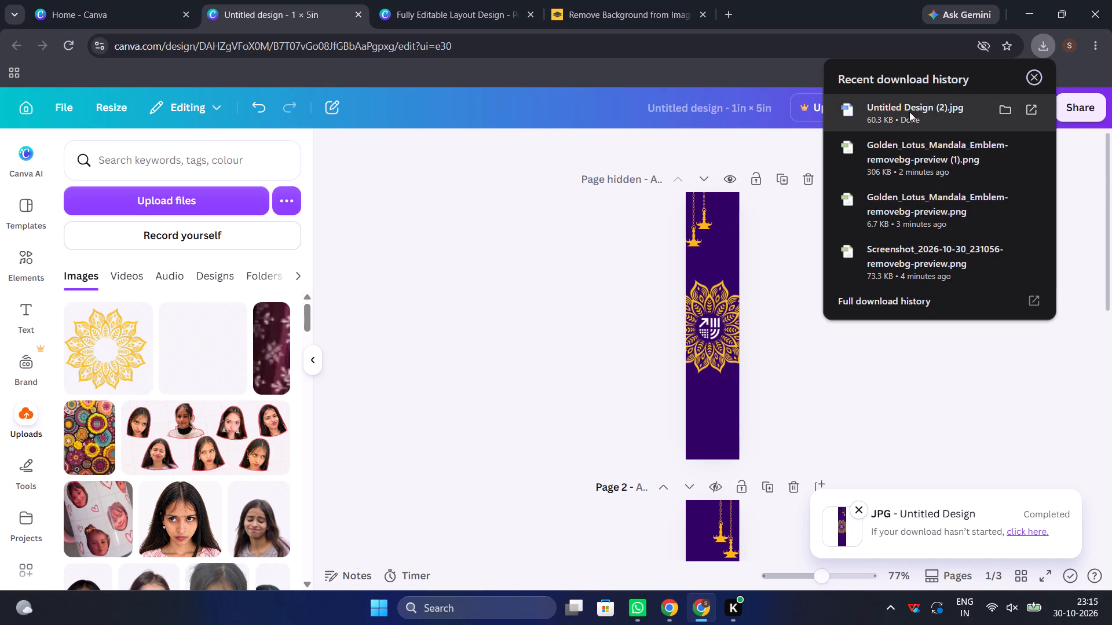
click(909, 112)
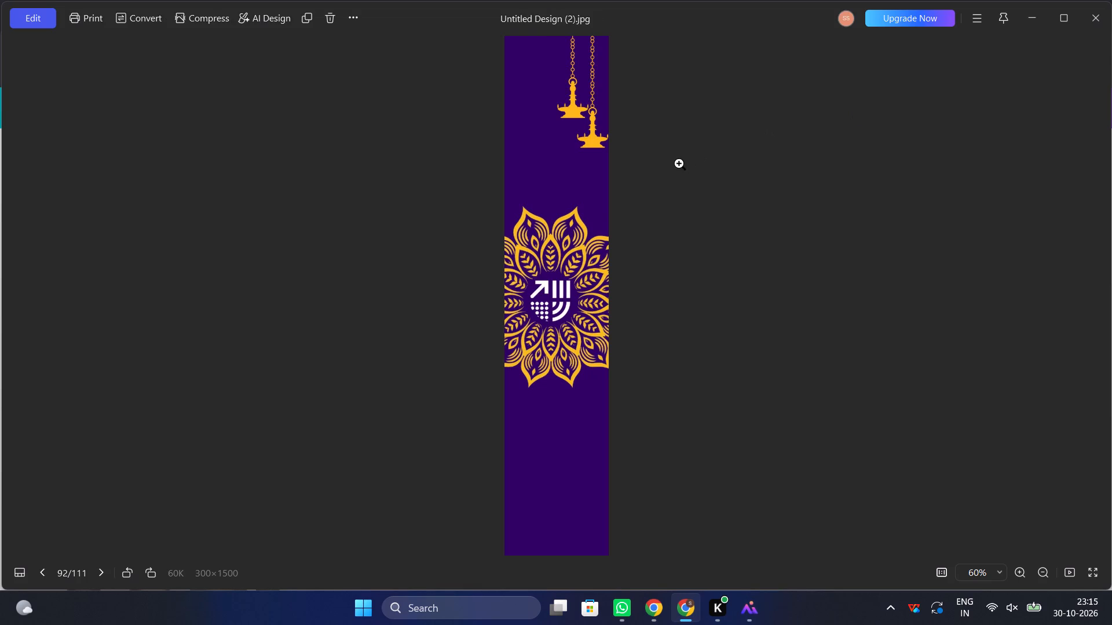
key(Escape)
scroll(766, 409, down, 1)
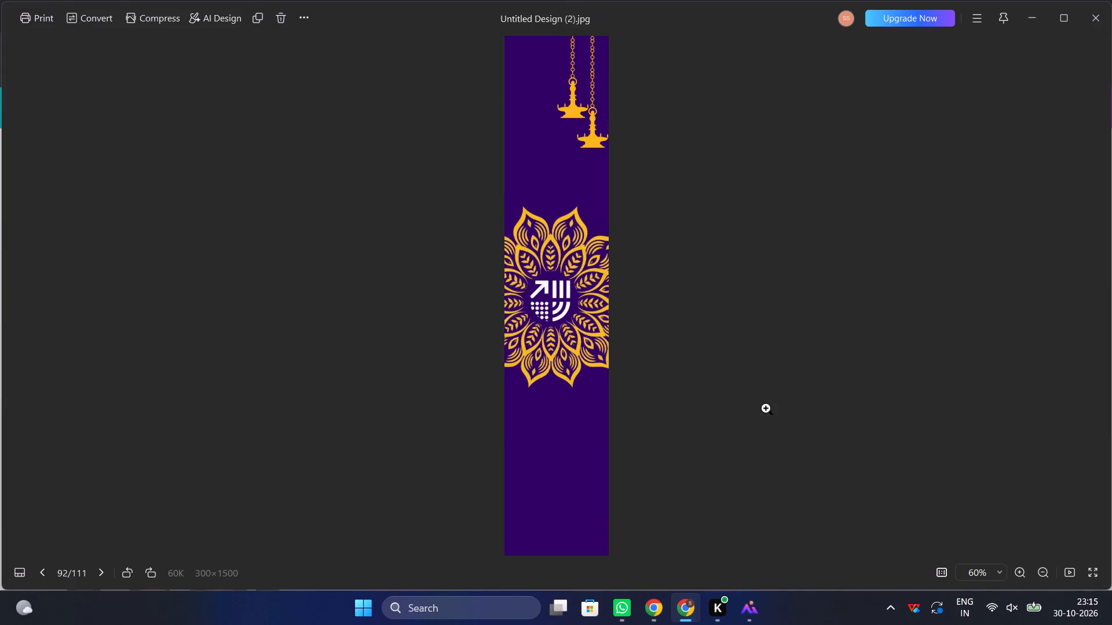
key(Escape)
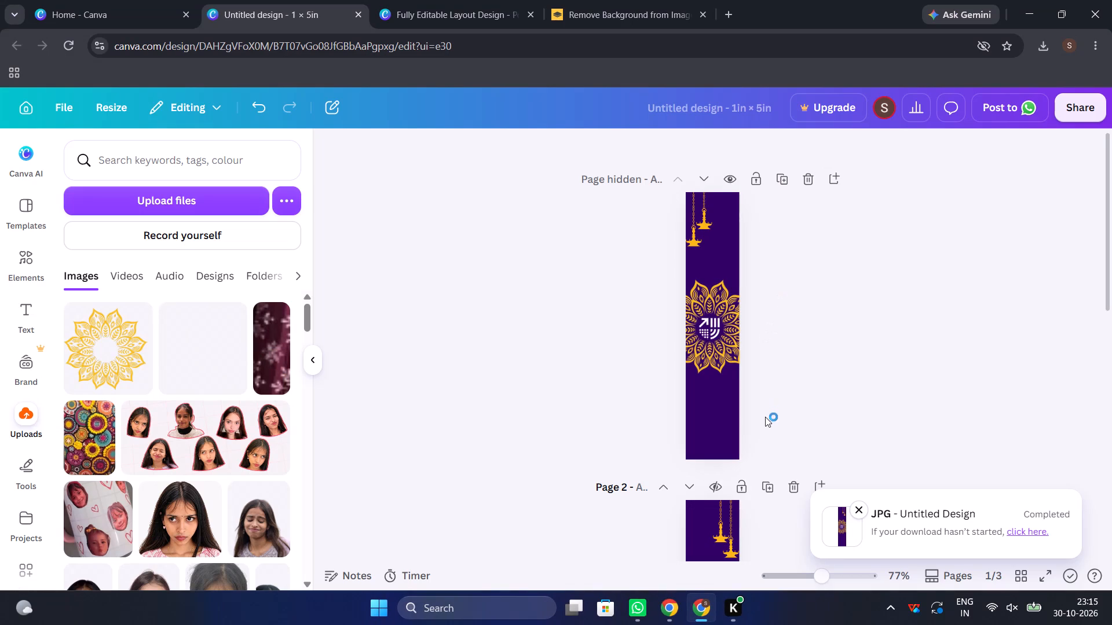
Delete page 2, the purple pillar that sits below the hidden page.
scroll(765, 421, down, 2)
click(792, 344)
scroll(792, 344, up, 4)
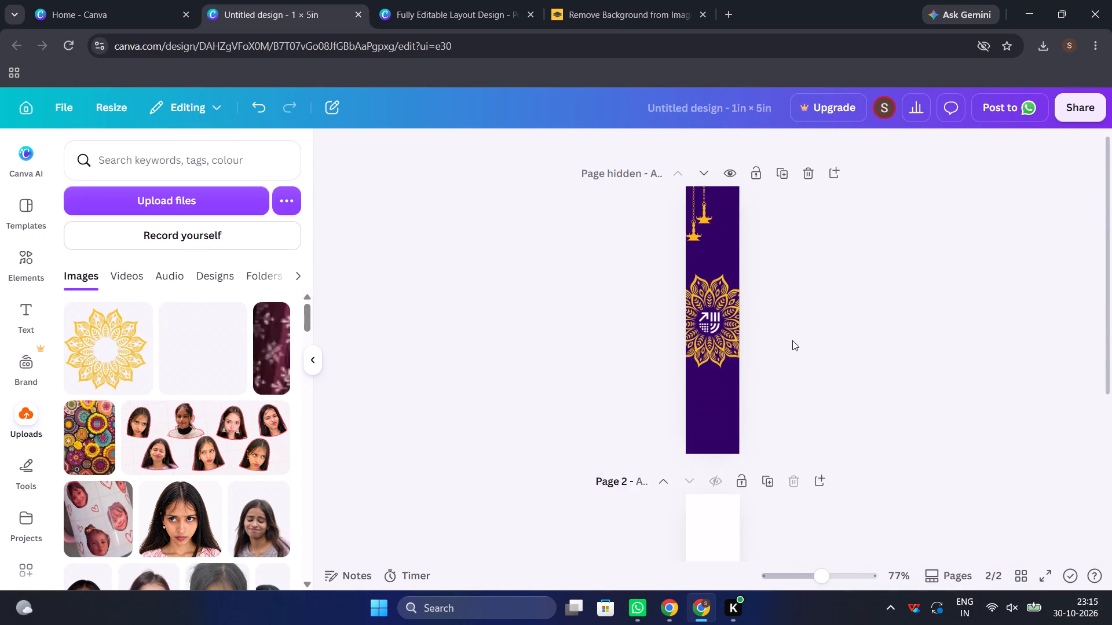
Try to delete the remaining white page 2, and remove the golden mandala from it.
scroll(792, 381, down, 2)
click(787, 346)
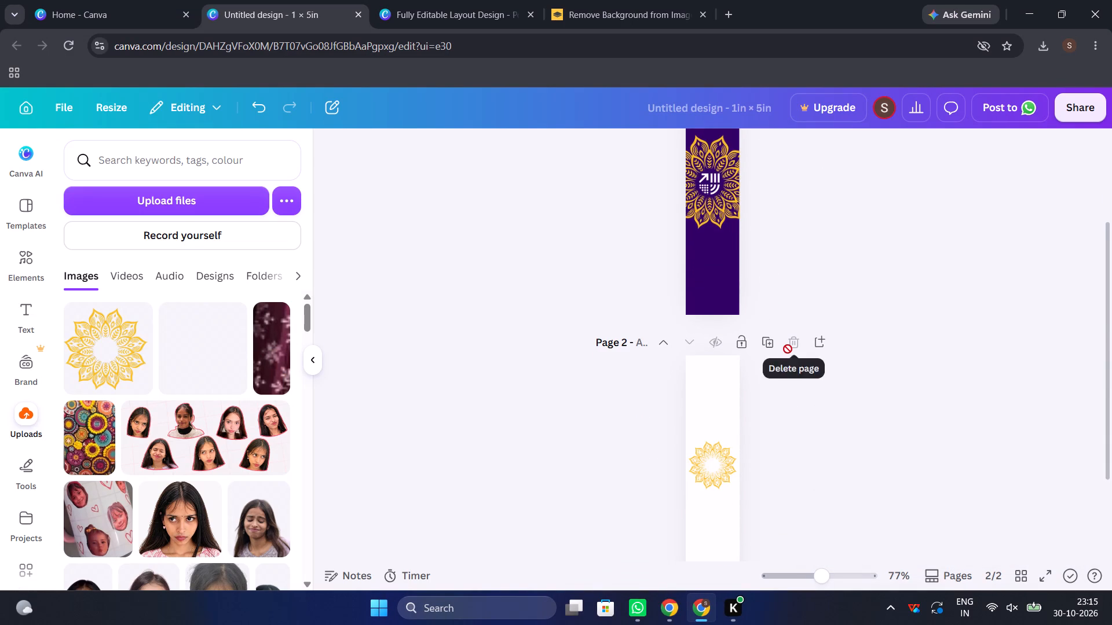
click(742, 384)
click(725, 385)
click(795, 346)
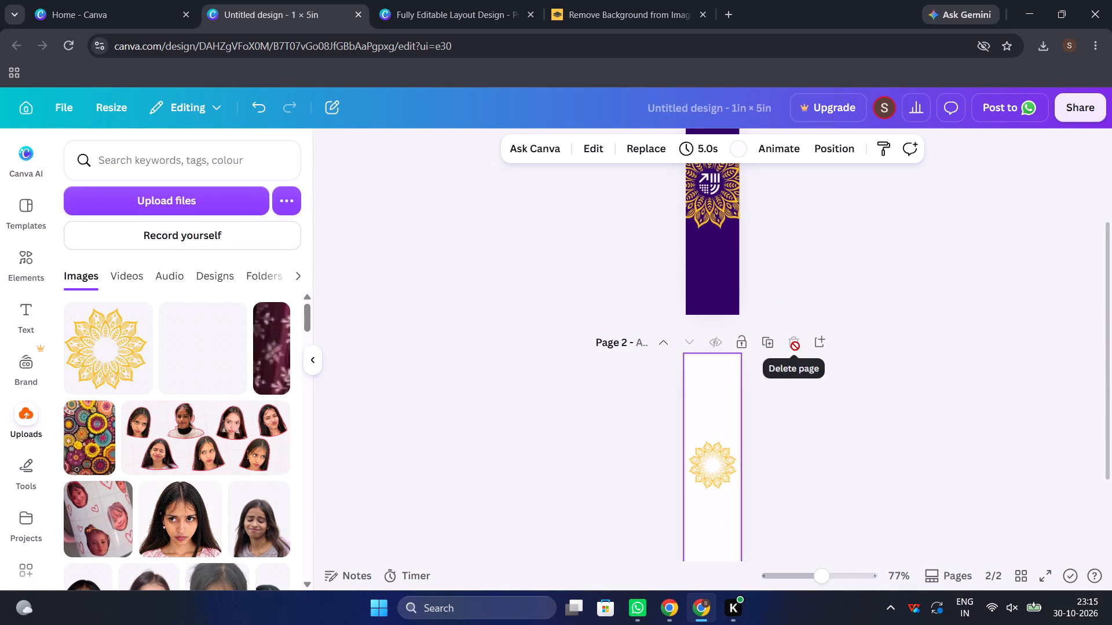
click(718, 462)
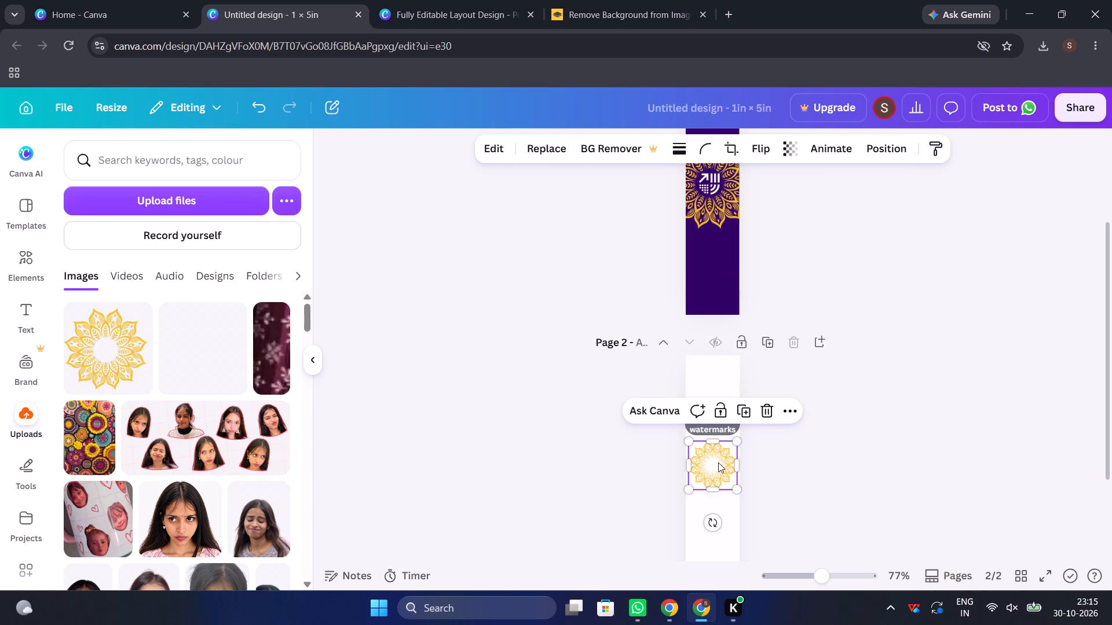
key(BackSpace)
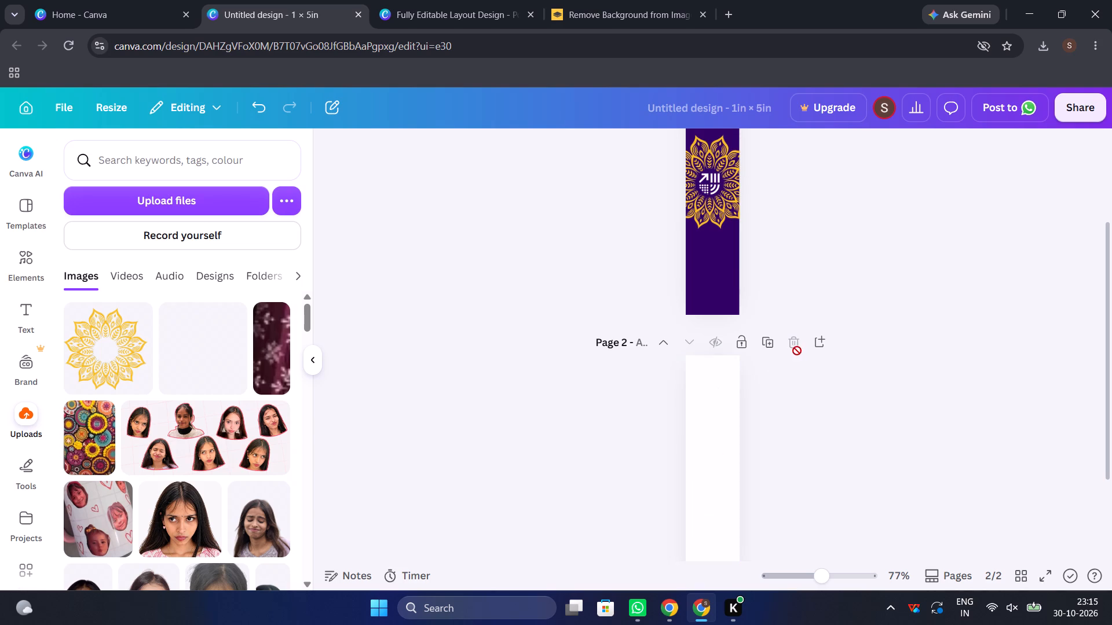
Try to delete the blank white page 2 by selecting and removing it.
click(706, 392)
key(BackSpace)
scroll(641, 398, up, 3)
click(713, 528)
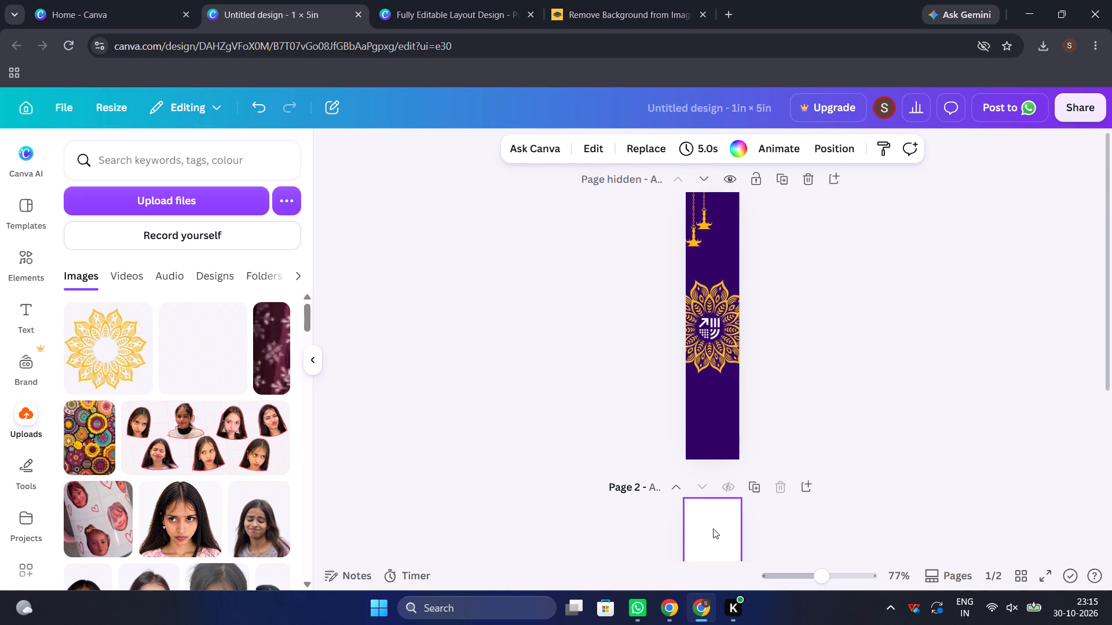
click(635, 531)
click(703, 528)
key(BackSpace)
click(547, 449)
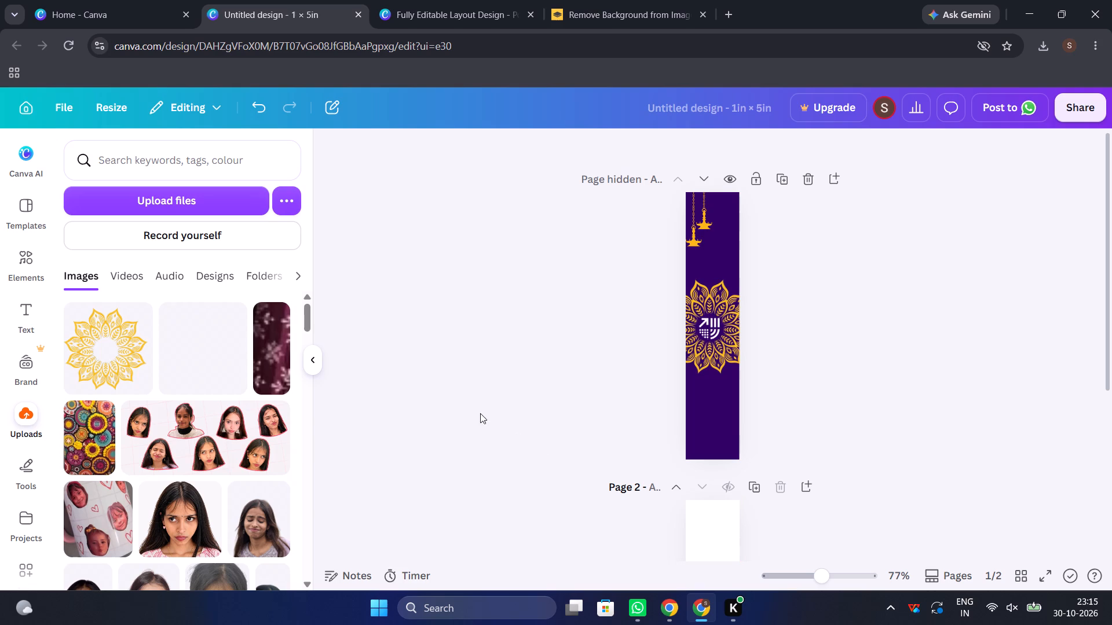
Download the design again as a medium-quality JPG and look at the recent downloads.
click(43, 103)
click(65, 108)
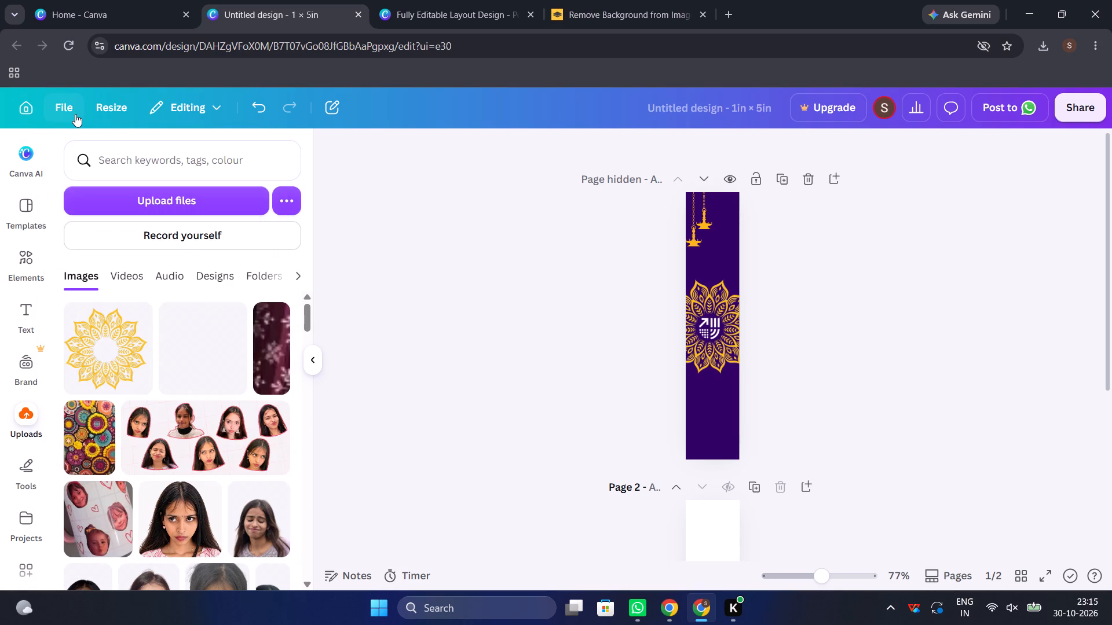
click(75, 114)
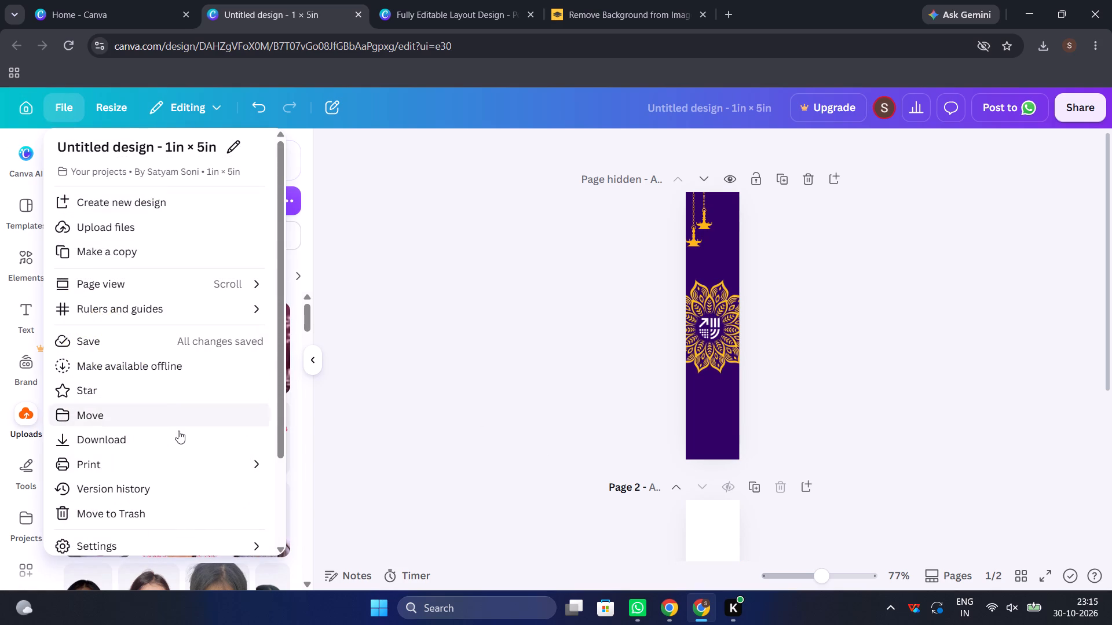
click(178, 433)
click(987, 453)
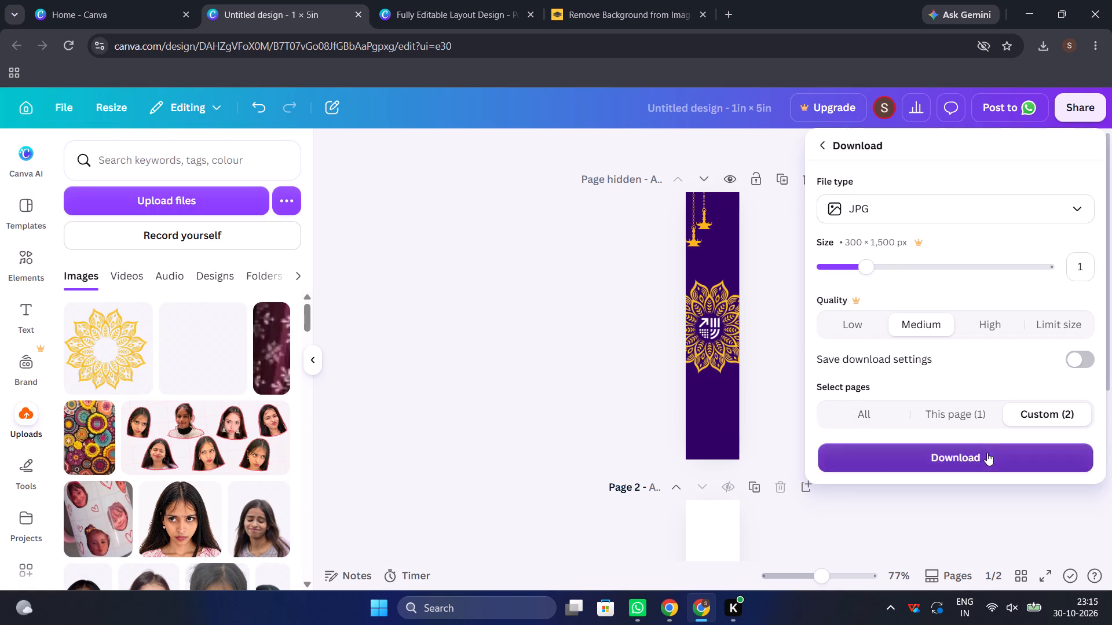
click(481, 0)
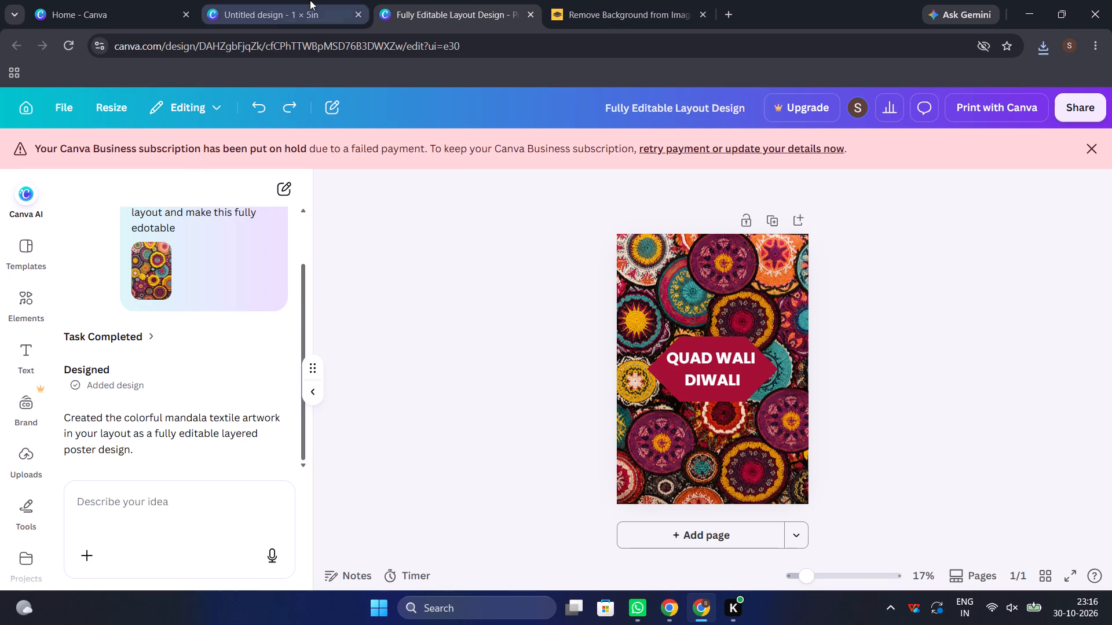
click(310, 0)
click(1035, 52)
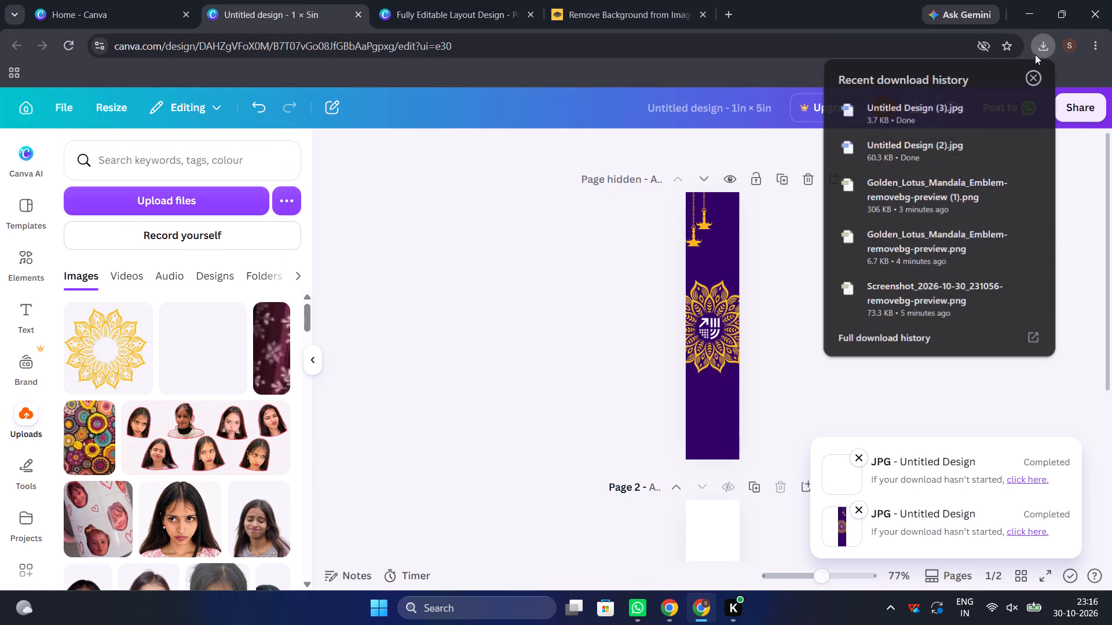
Select the purple pillar on page 1 and download the design as a JPG with the custom page selection.
click(733, 256)
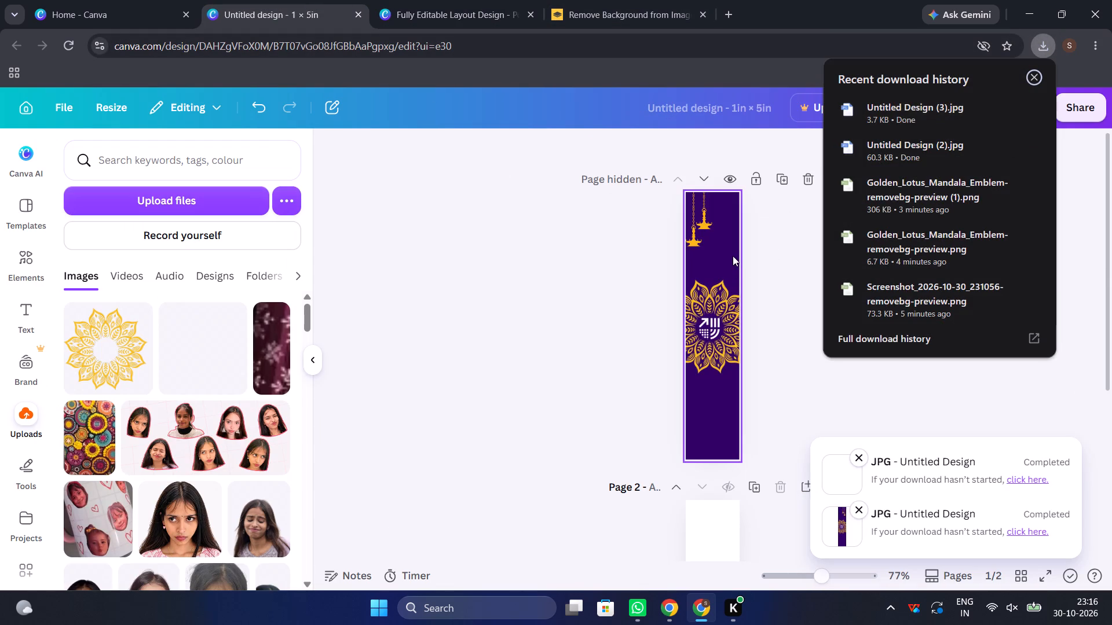
click(56, 106)
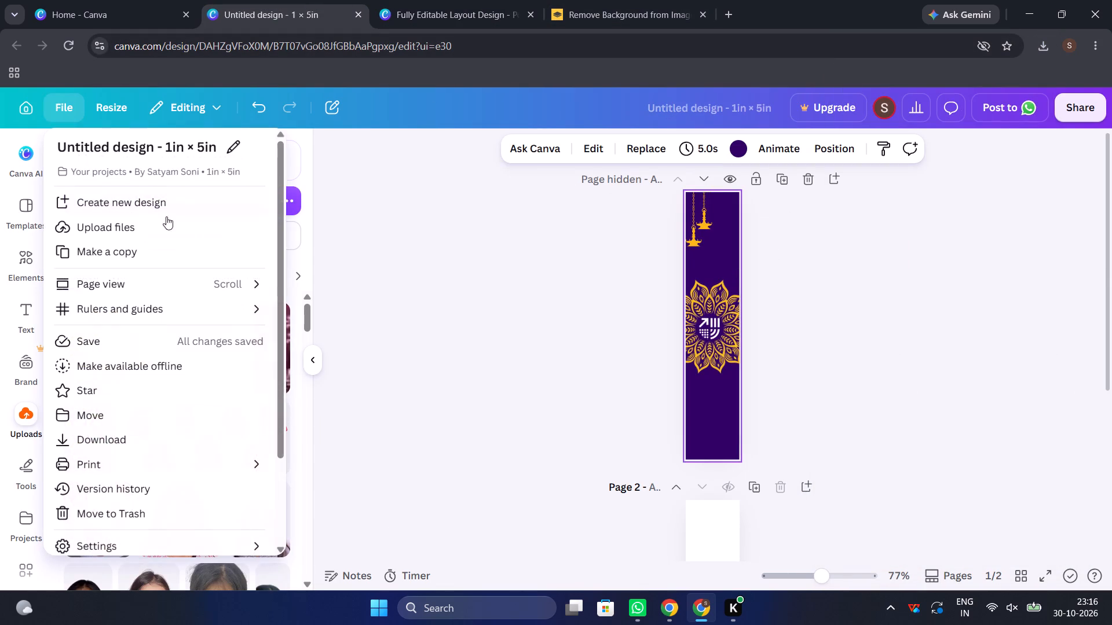
click(195, 438)
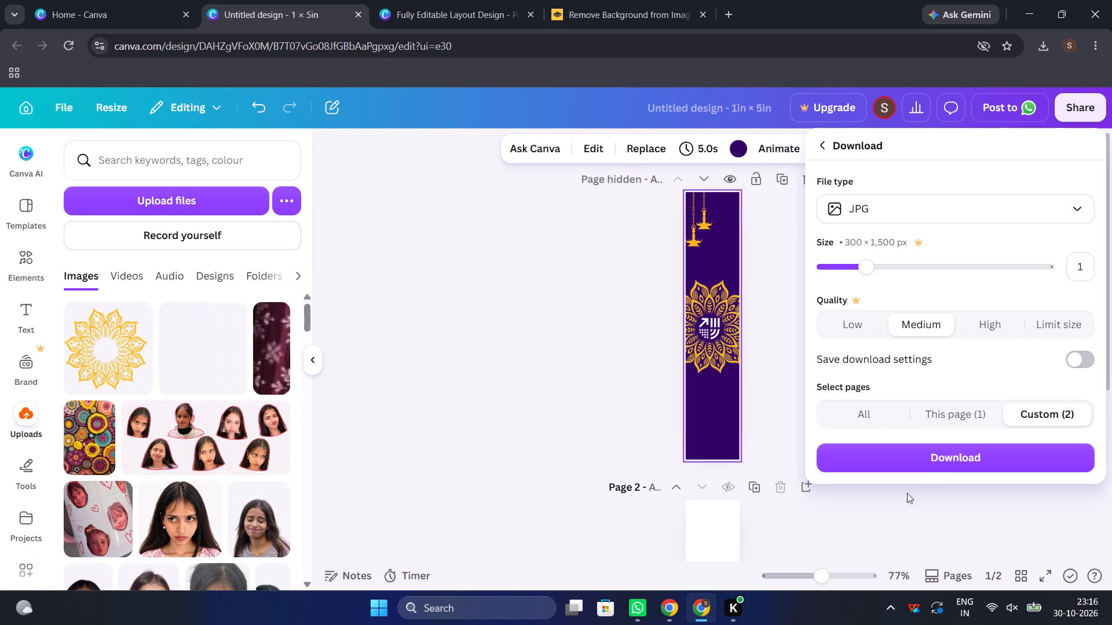
click(935, 469)
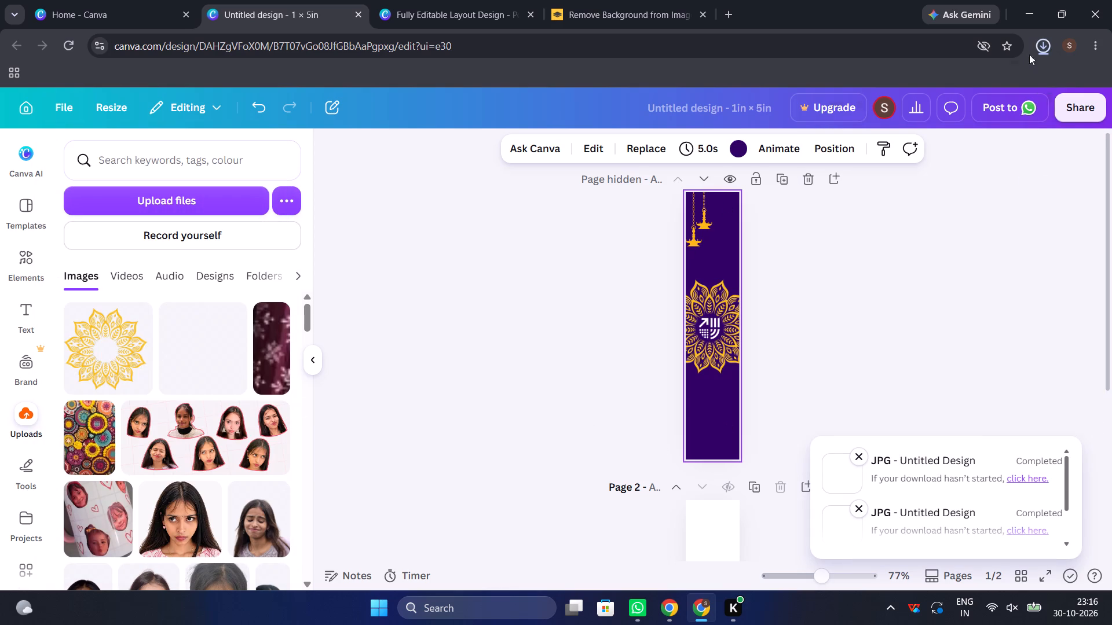
Open the newest downloaded JPG, Untitled Design (4).jpg, to check the export.
click(1045, 49)
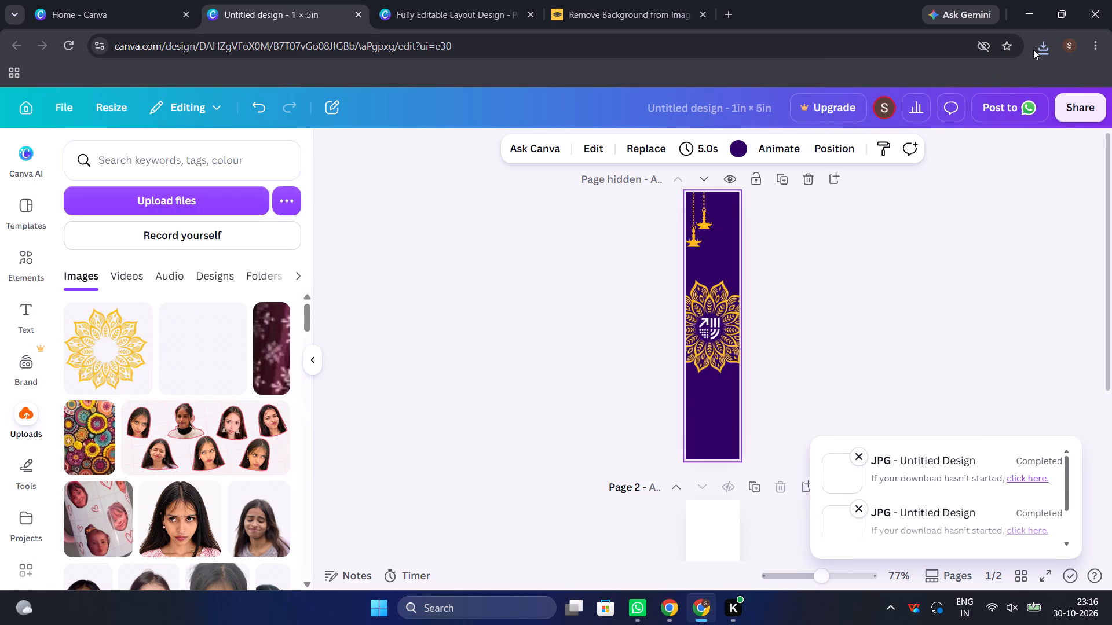
click(1036, 48)
click(906, 104)
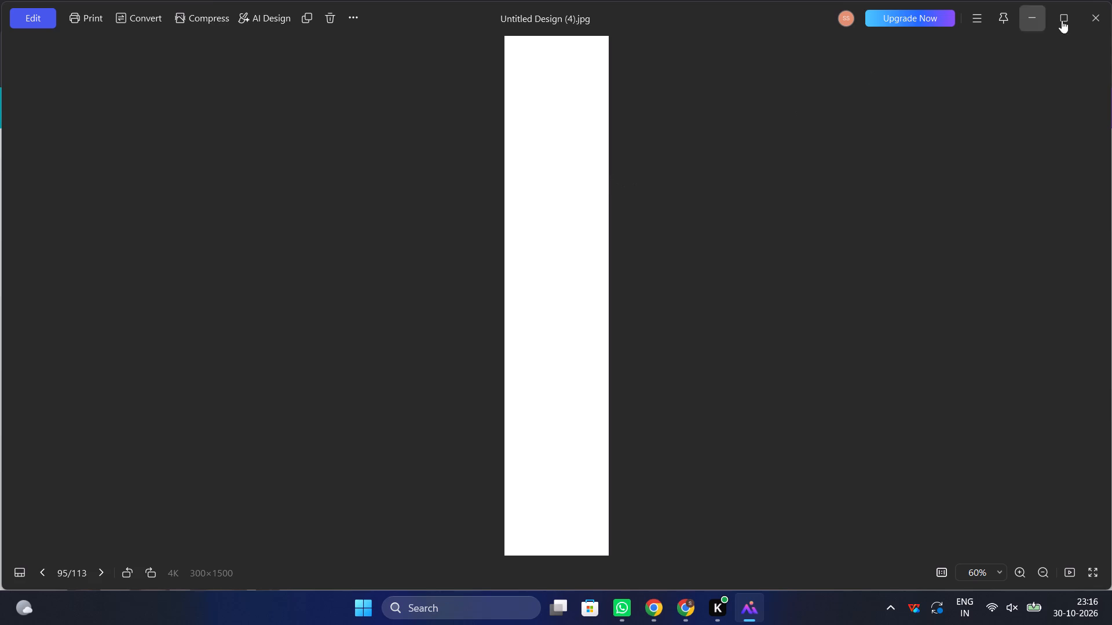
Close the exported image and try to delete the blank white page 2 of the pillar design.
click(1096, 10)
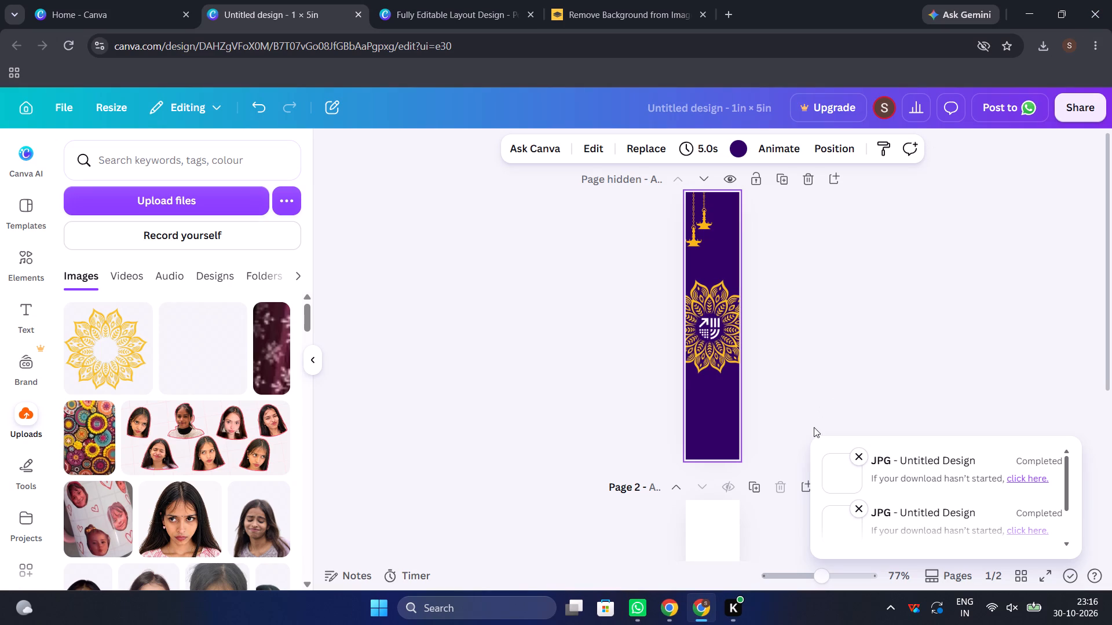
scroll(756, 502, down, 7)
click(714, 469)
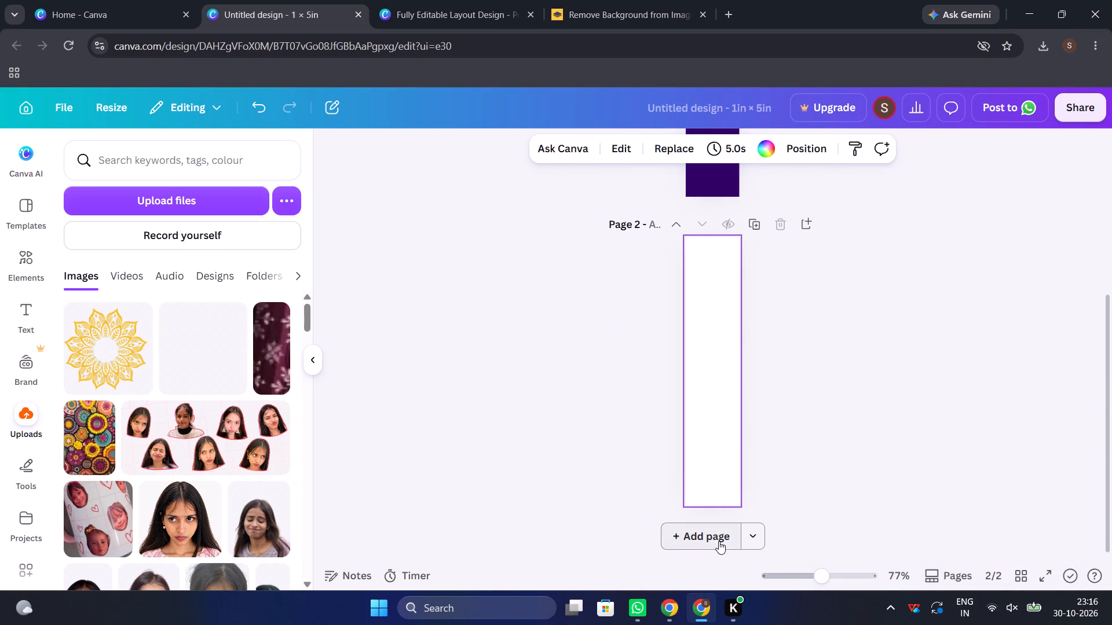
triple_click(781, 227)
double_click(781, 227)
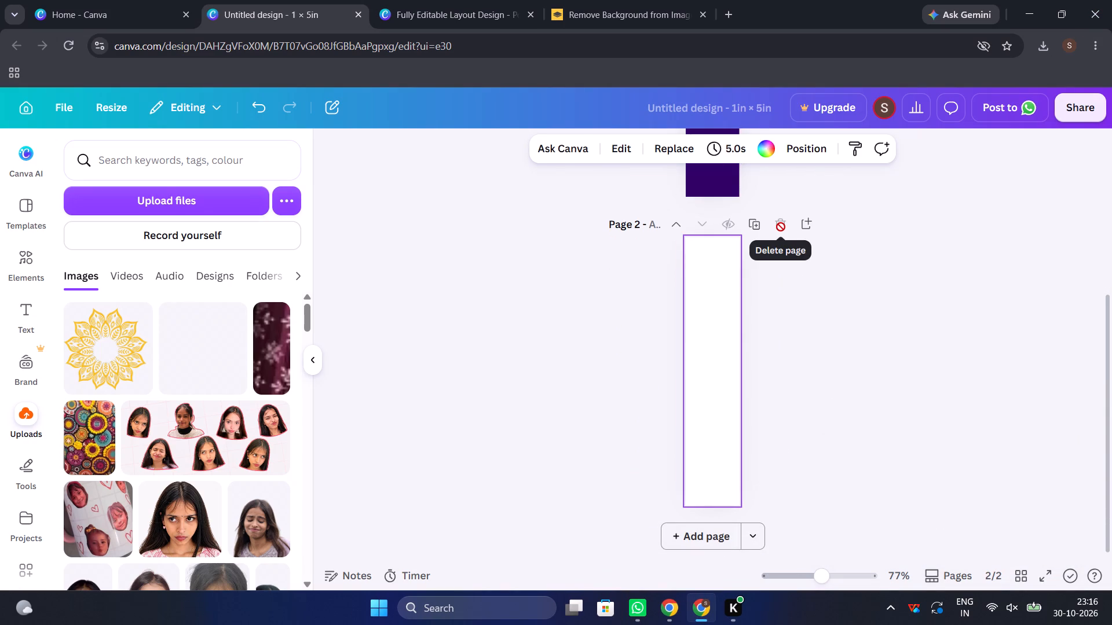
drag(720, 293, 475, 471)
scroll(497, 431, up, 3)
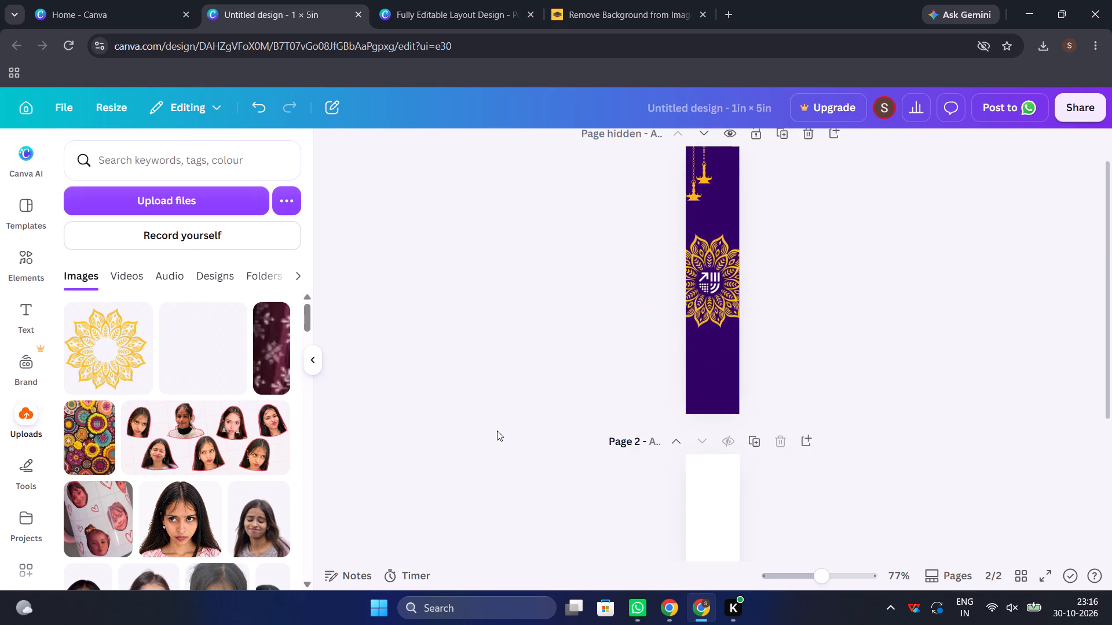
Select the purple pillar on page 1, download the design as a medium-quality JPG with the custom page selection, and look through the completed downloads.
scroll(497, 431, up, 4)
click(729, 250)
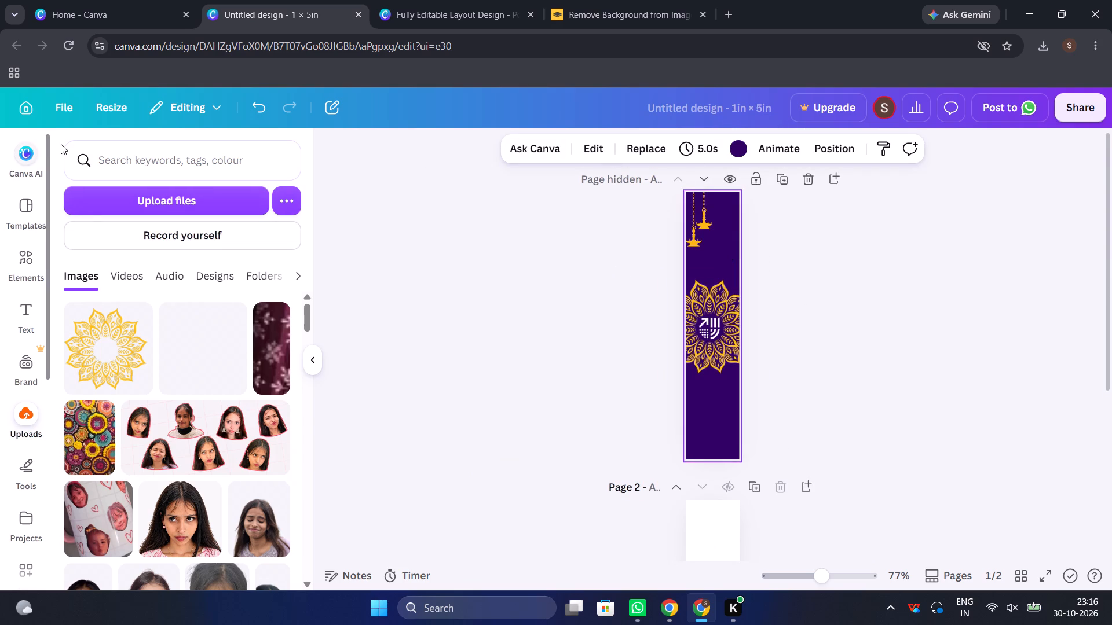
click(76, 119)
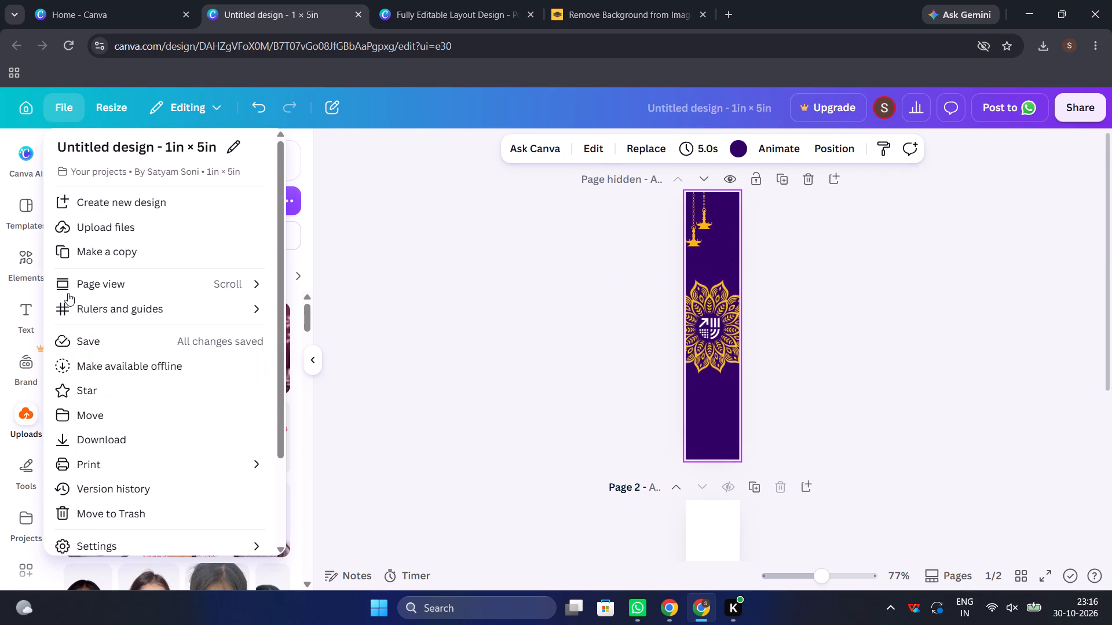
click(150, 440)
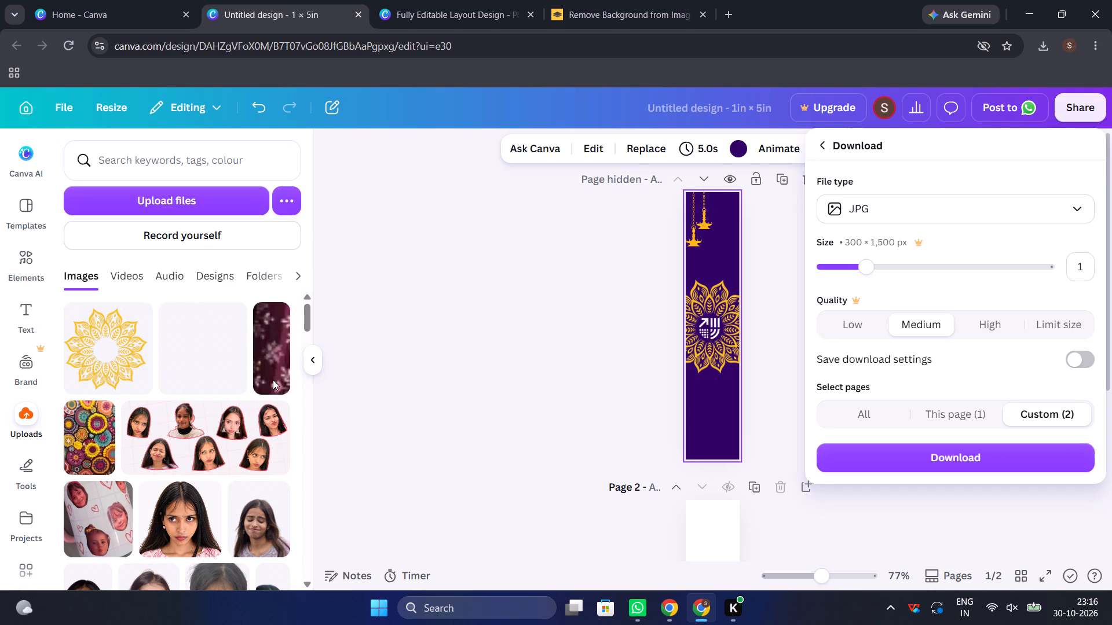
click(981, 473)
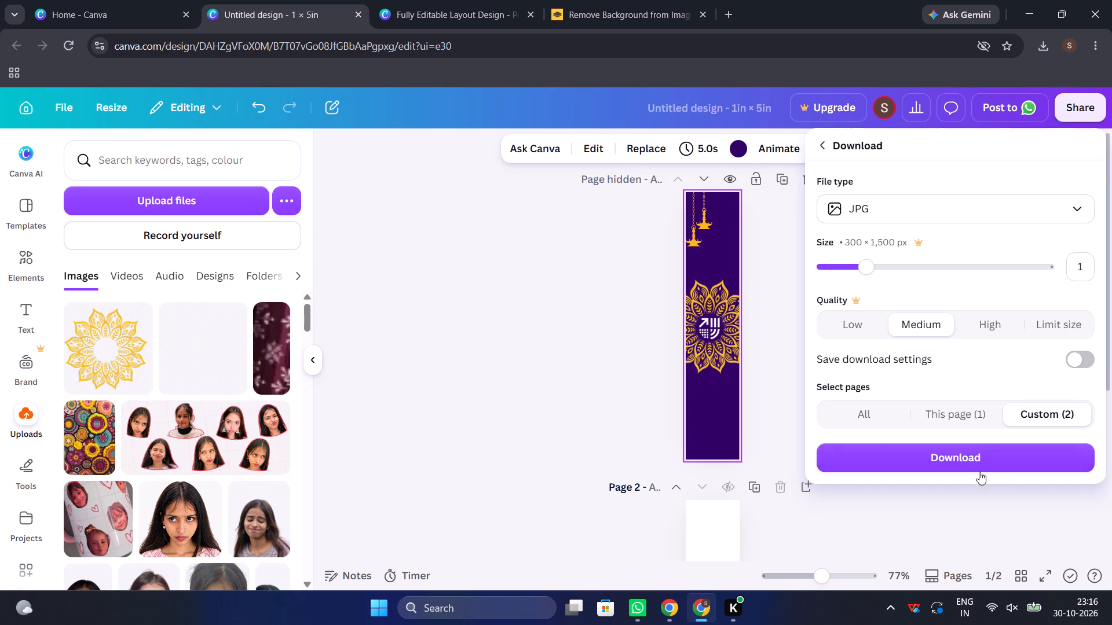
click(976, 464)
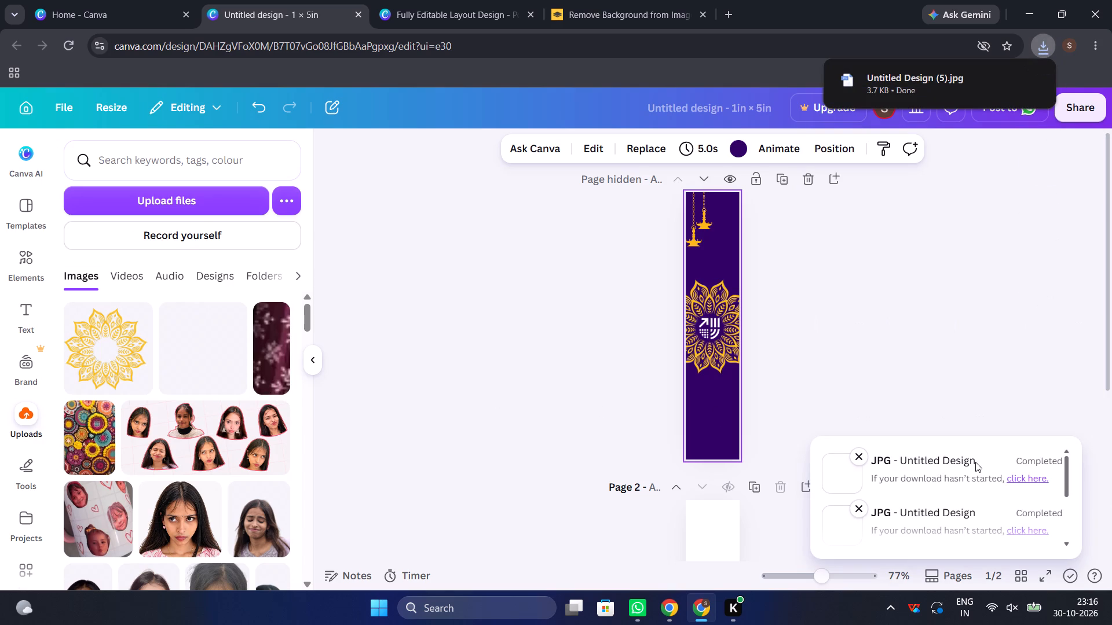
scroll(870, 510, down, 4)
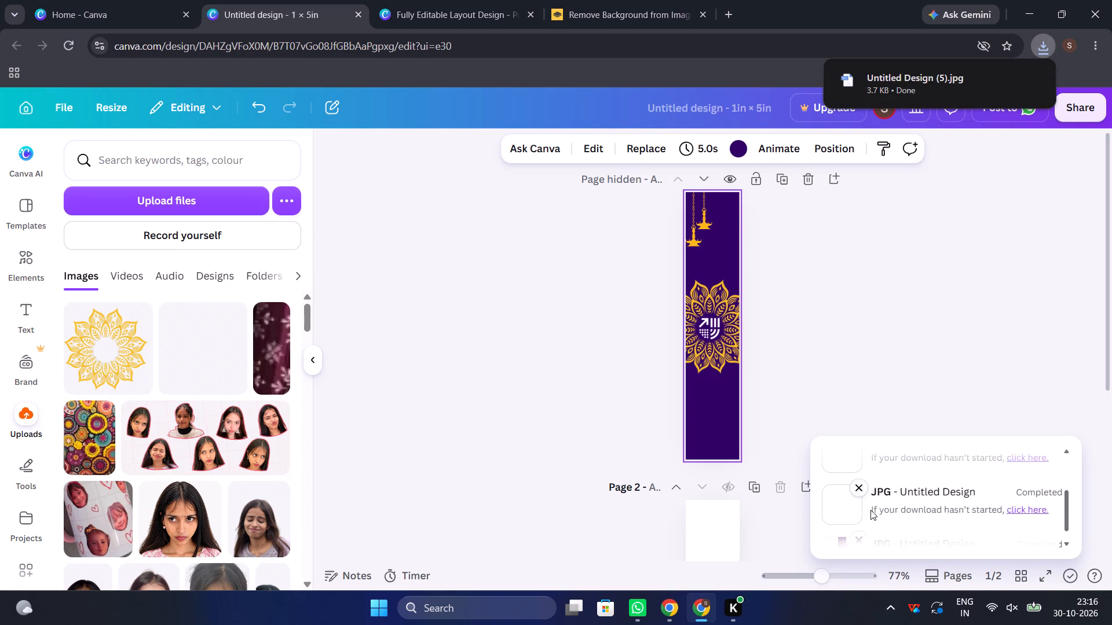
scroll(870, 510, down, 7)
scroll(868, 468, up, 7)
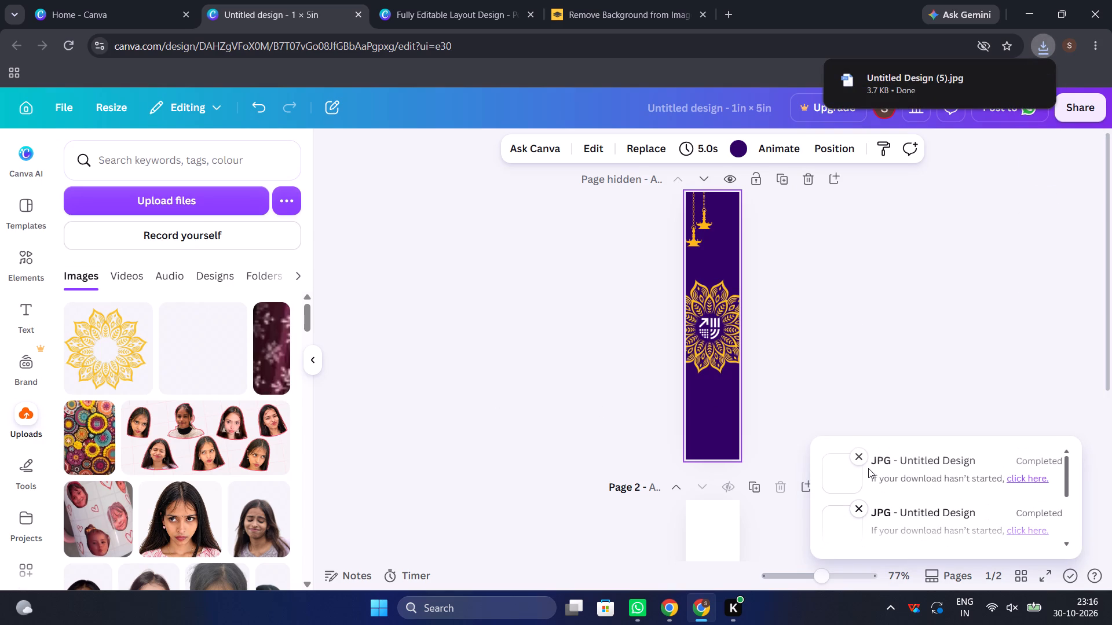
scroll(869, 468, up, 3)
Copy the hanging lamps, golden mandala and logo from page 1 and paste them onto the blank page 2.
click(917, 363)
click(723, 229)
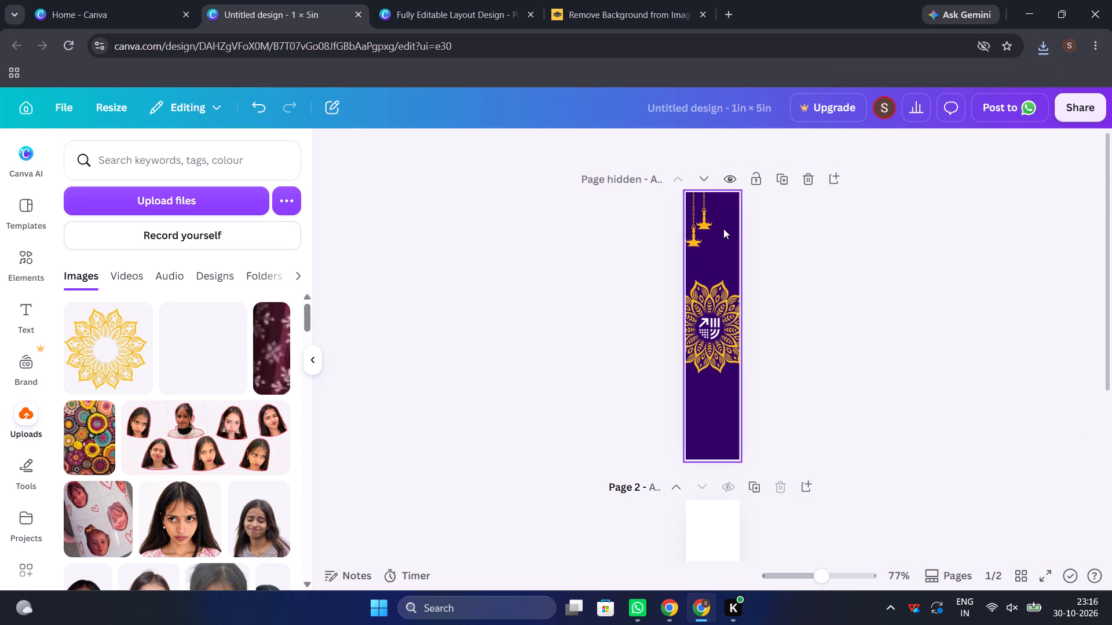
click(714, 539)
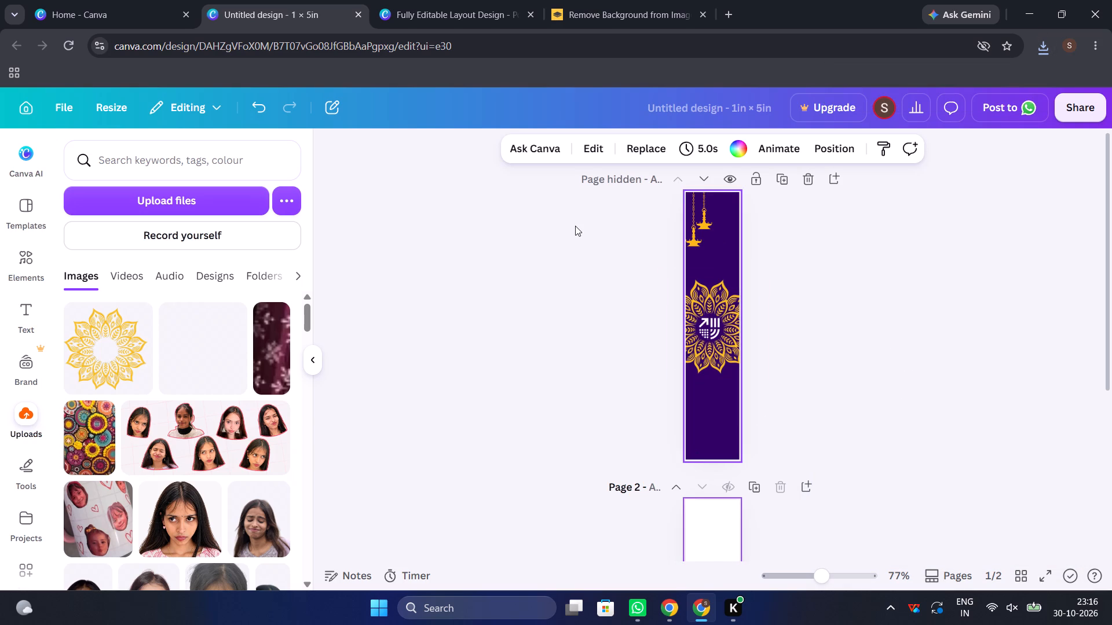
drag(575, 226, 776, 424)
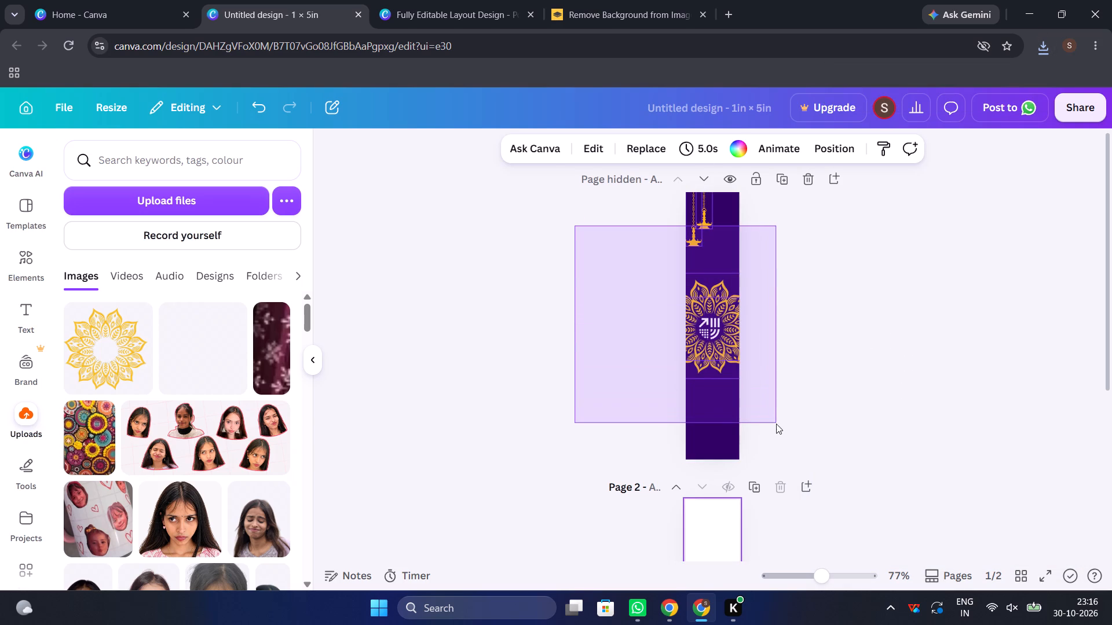
key(ctrl+c)
scroll(775, 429, down, 5)
click(716, 428)
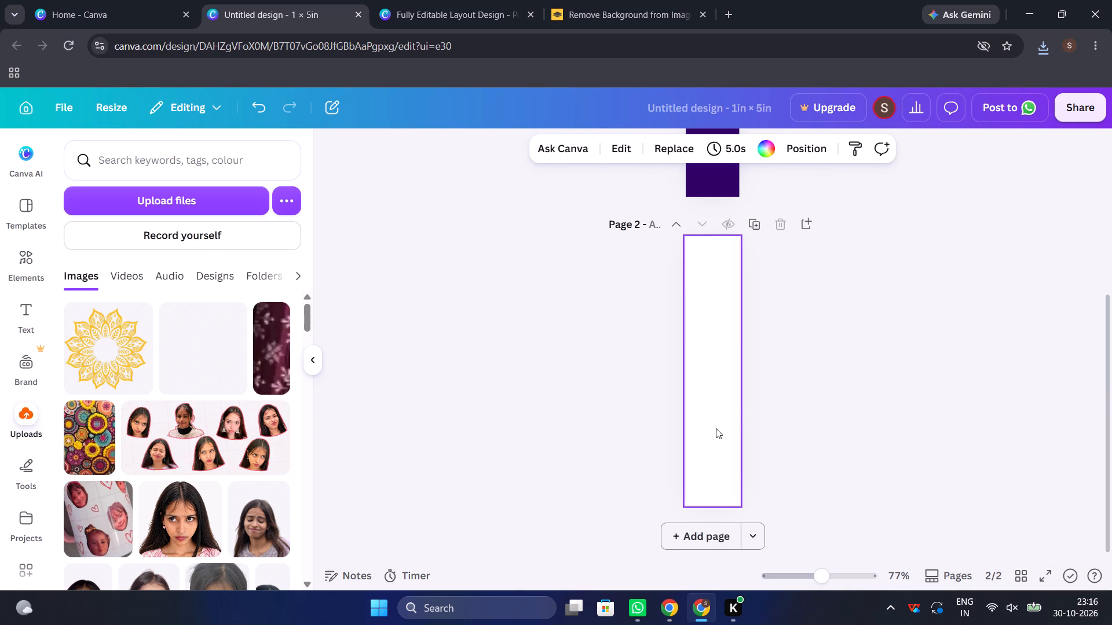
key(ctrl+v)
scroll(577, 407, up, 3)
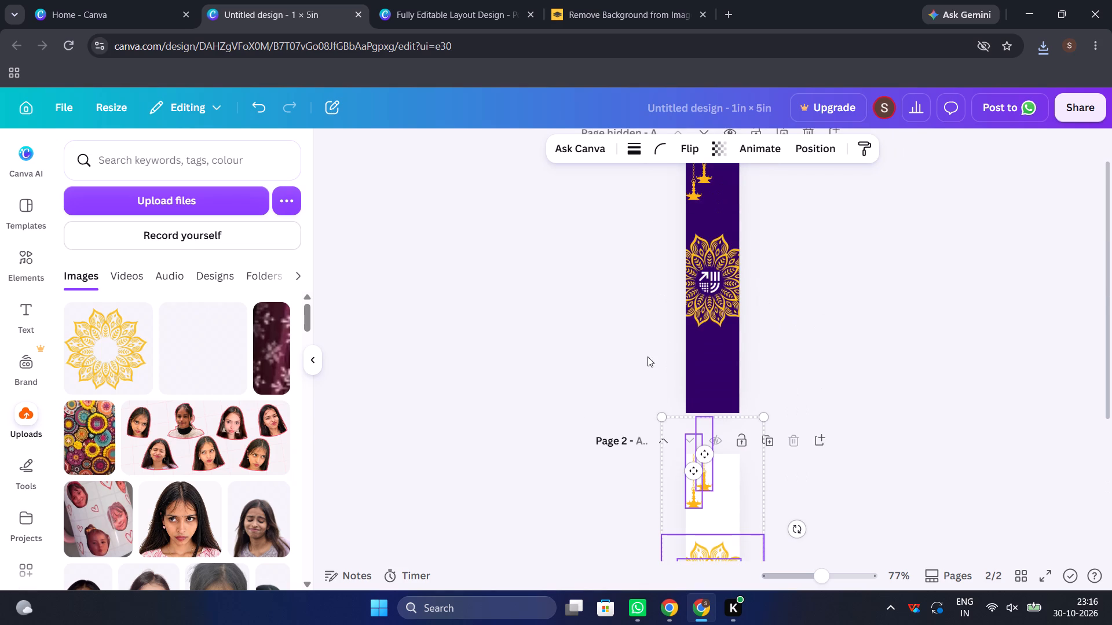
scroll(690, 400, down, 3)
click(564, 414)
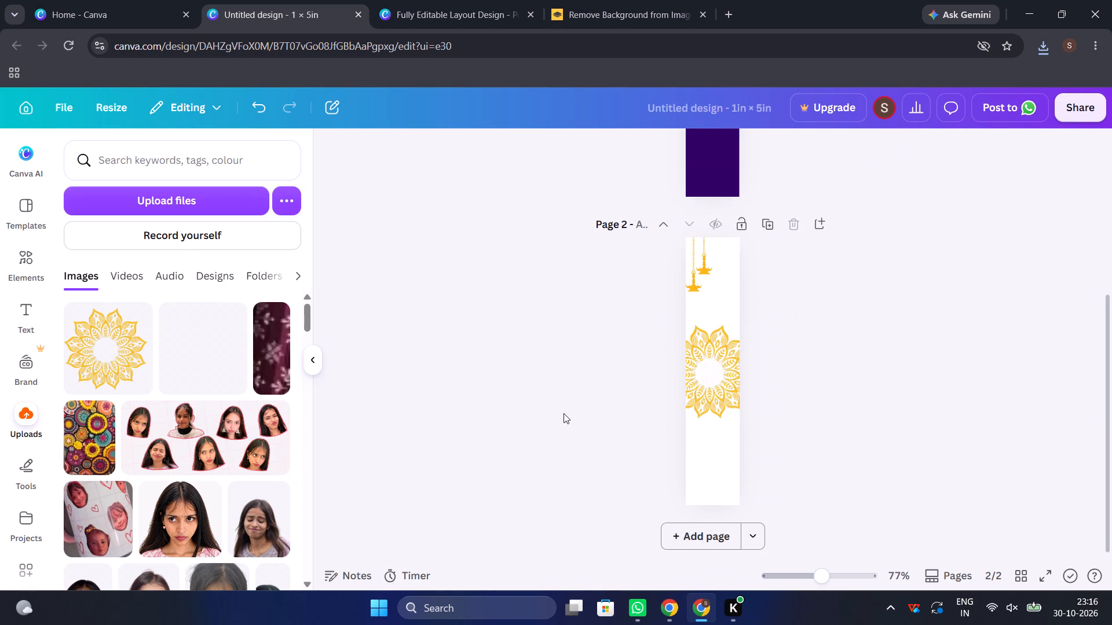
Copy the page 1 background colour #310266 and apply the same purple to the page 2 background.
scroll(586, 385, up, 4)
click(703, 404)
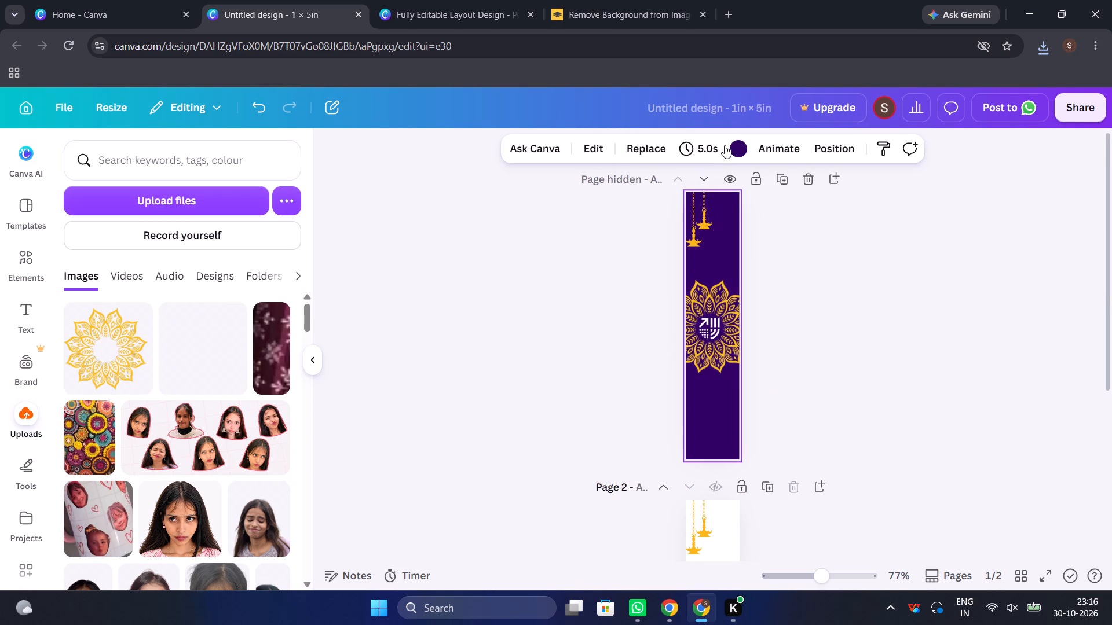
click(738, 149)
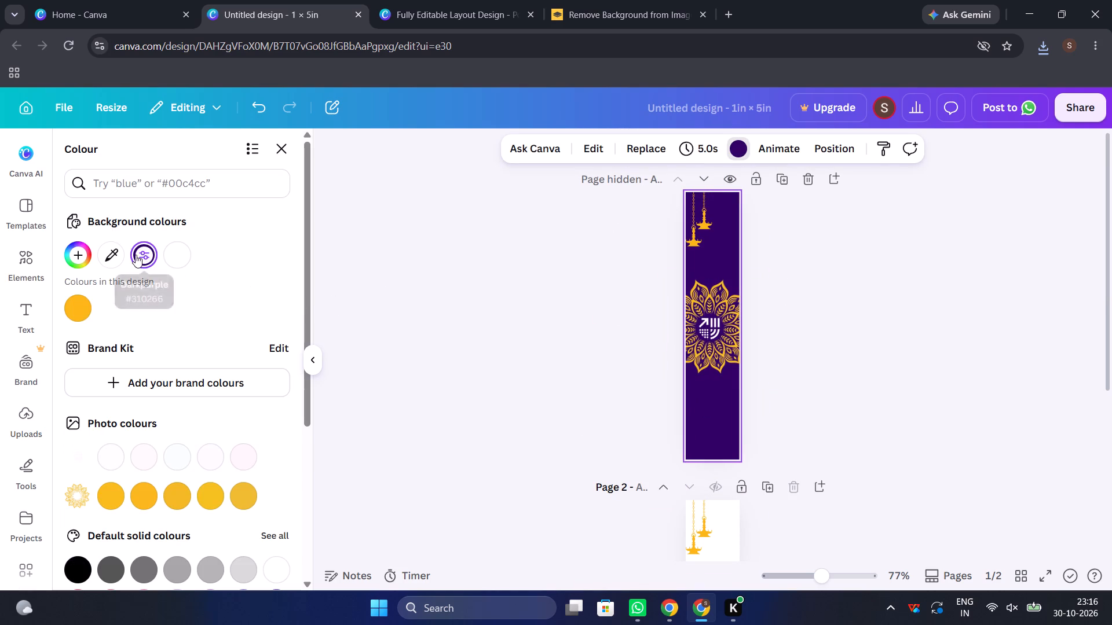
click(136, 255)
key(ctrl+c)
click(371, 416)
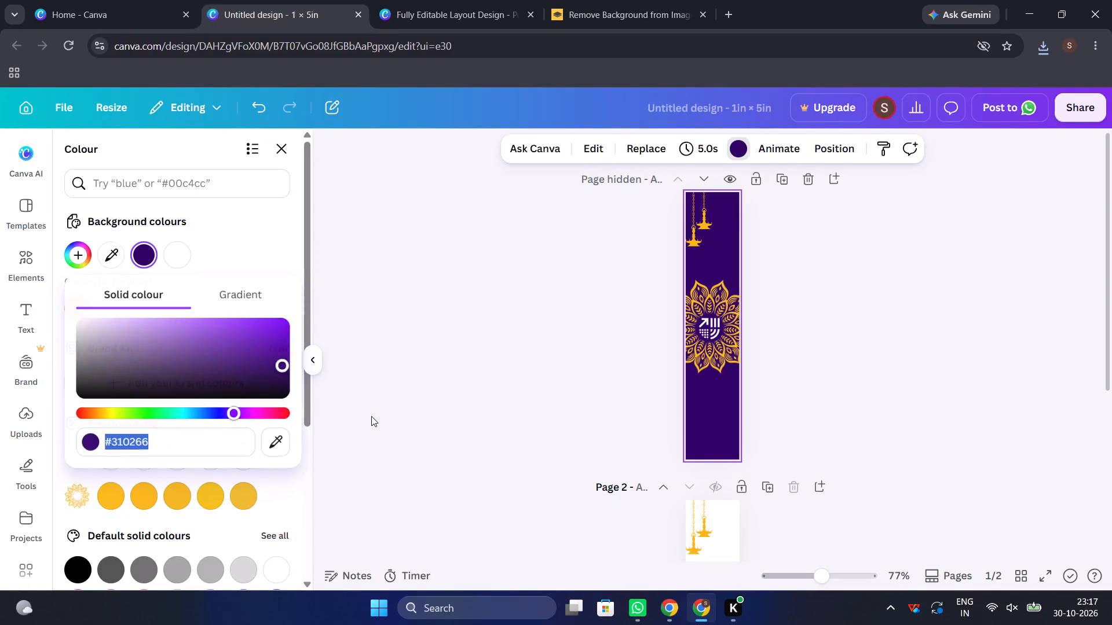
scroll(415, 414, down, 4)
click(707, 450)
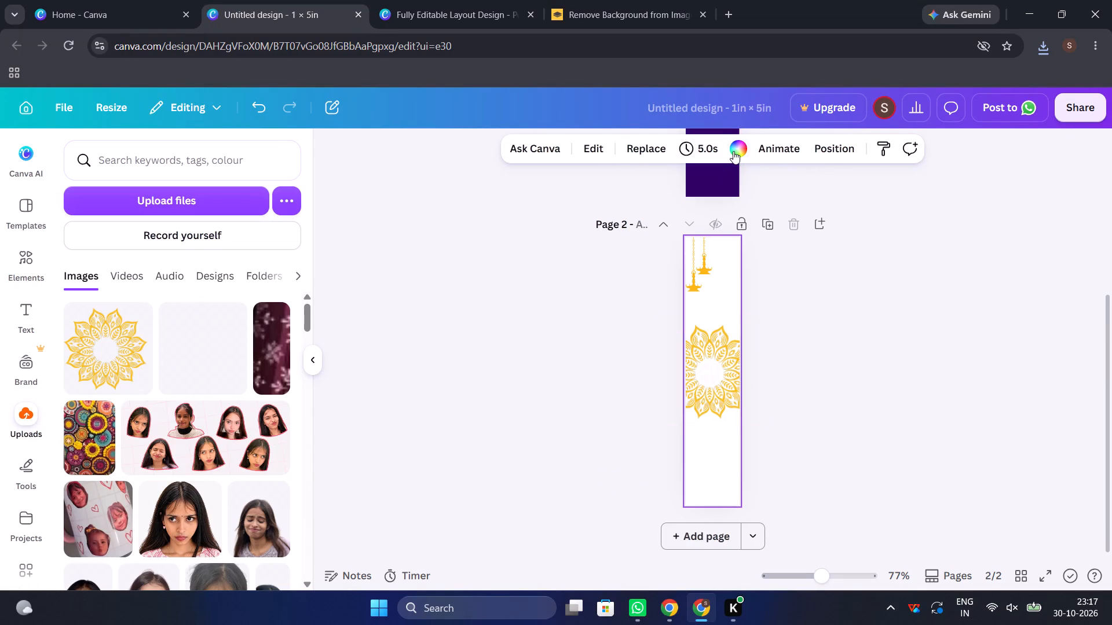
click(733, 151)
click(243, 182)
key(ctrl+v)
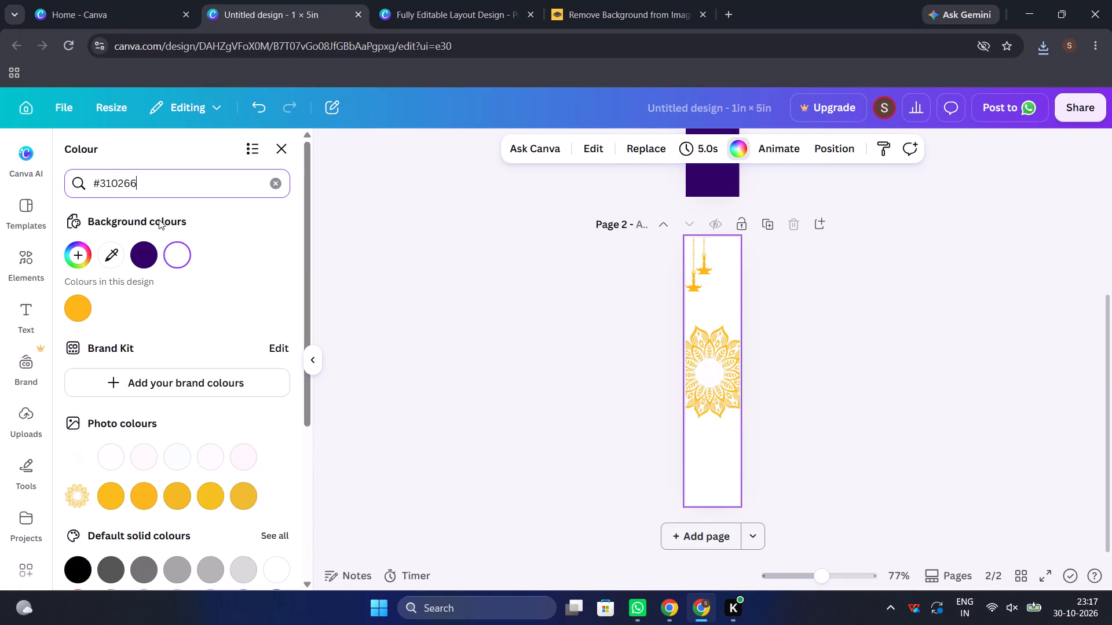
click(136, 251)
click(78, 249)
double_click(317, 281)
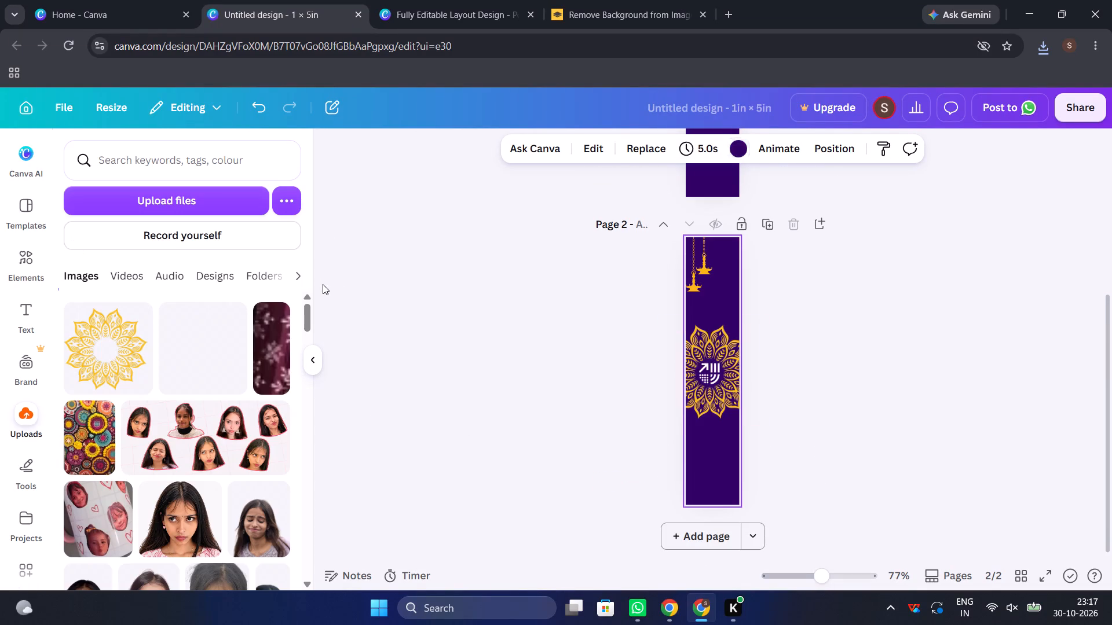
Delete the hidden original pillar page, page 1, keeping only the recreated purple pillar.
scroll(497, 266, up, 3)
click(722, 214)
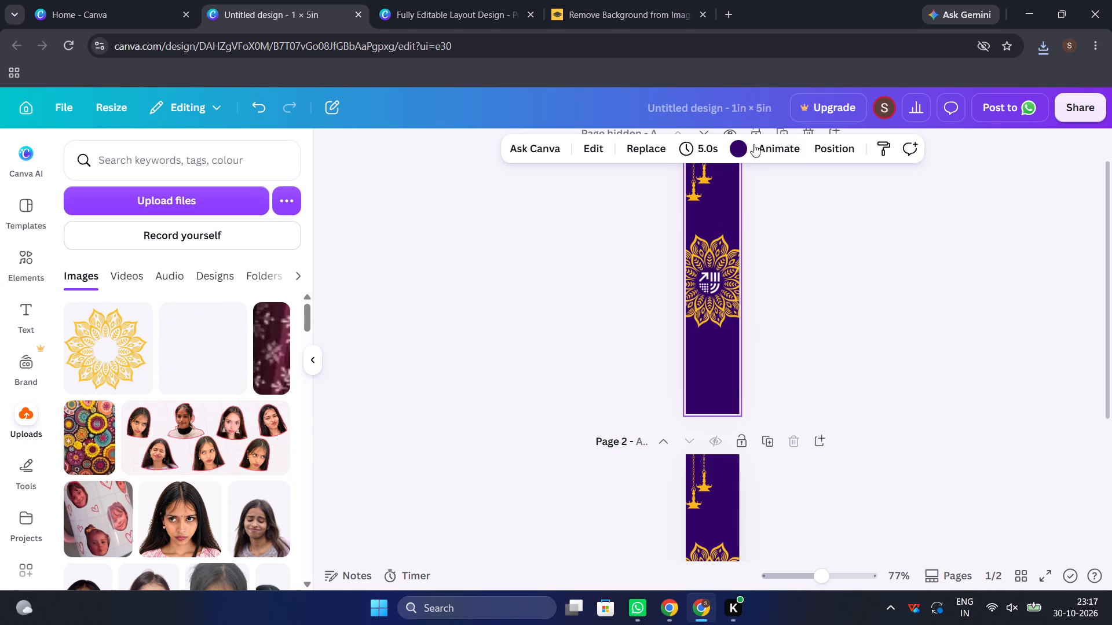
click(810, 131)
scroll(791, 279, up, 2)
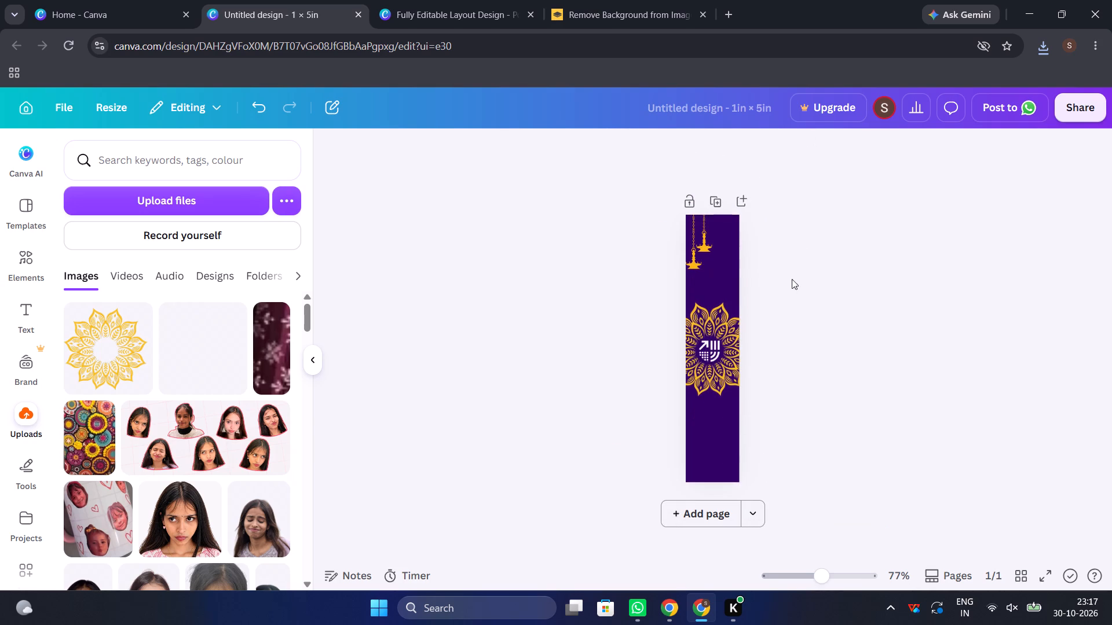
scroll(453, 193, up, 1)
Download the single-page purple pillar as a medium-quality JPG at 300 × 1,500 px.
click(67, 110)
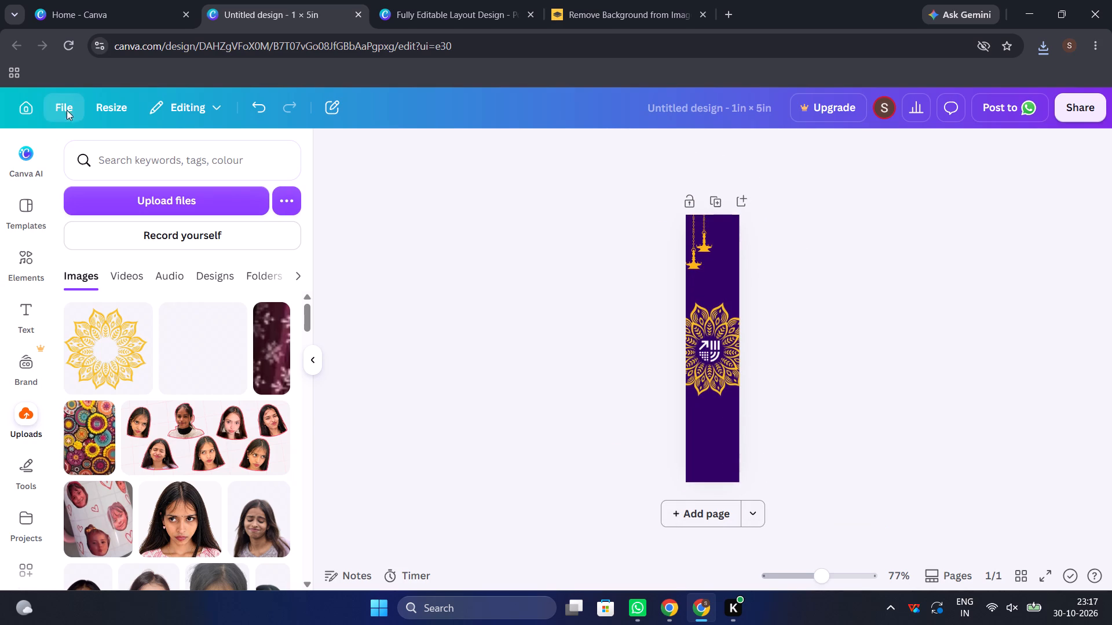
click(150, 439)
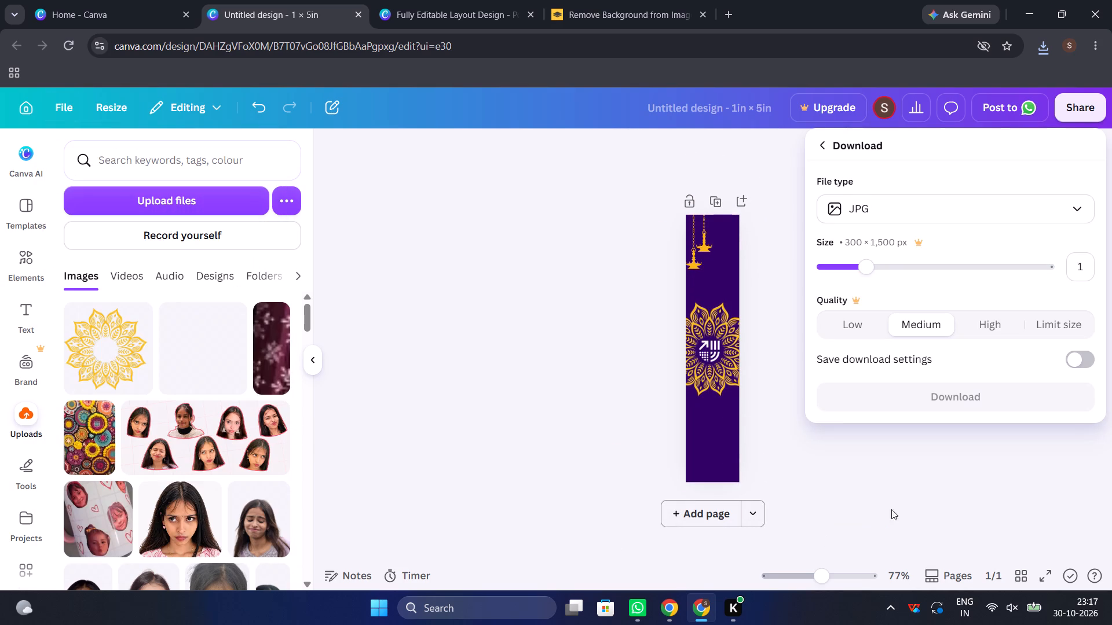
click(962, 396)
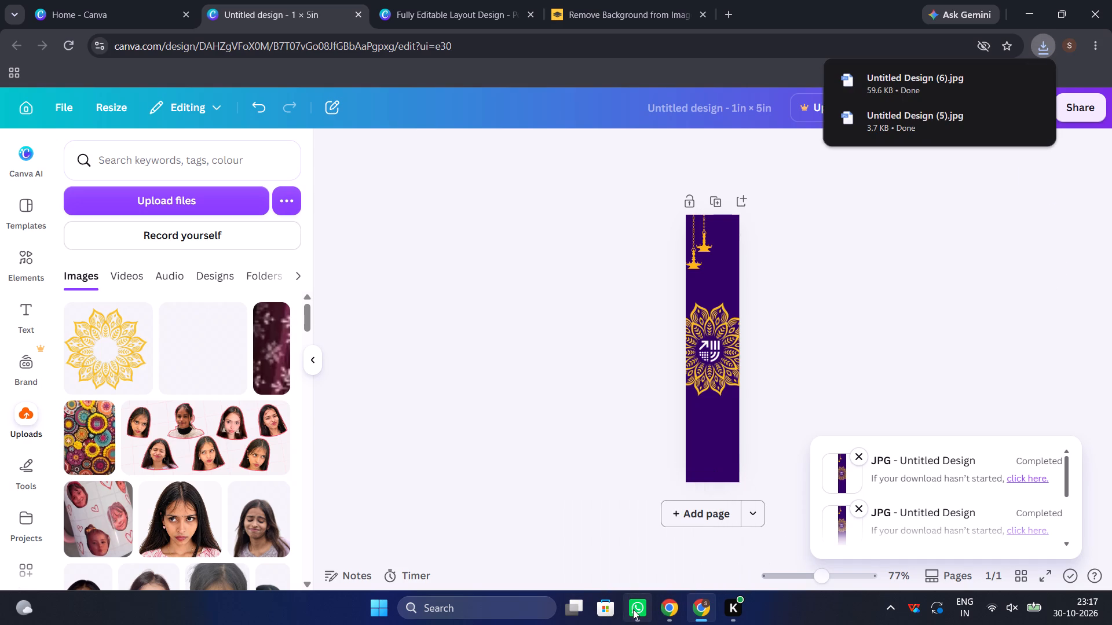
In the Downloads folder, delete the blank exports Untitled Design (5).jpg, Untitled Design (4).jpg and Untitled Design (3).jpg.
text(fil)
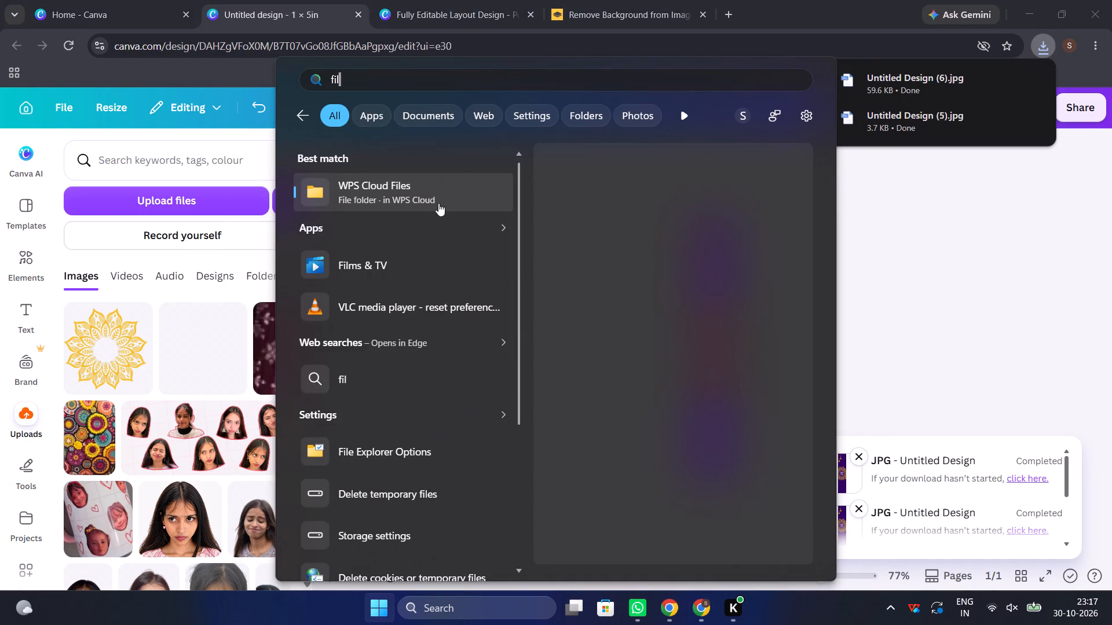
click(429, 194)
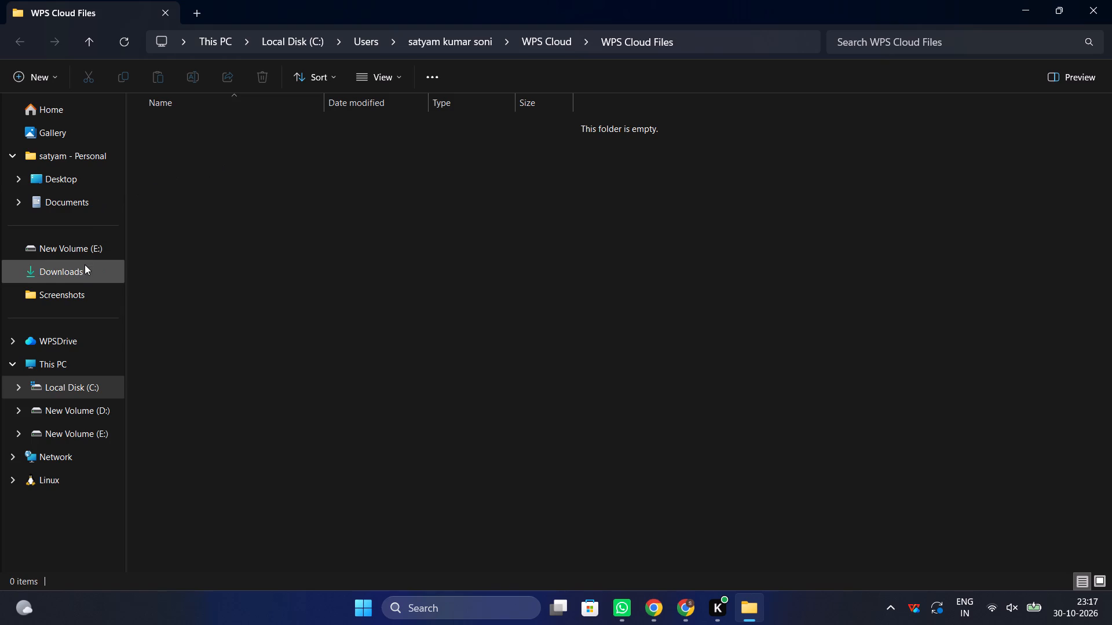
click(97, 278)
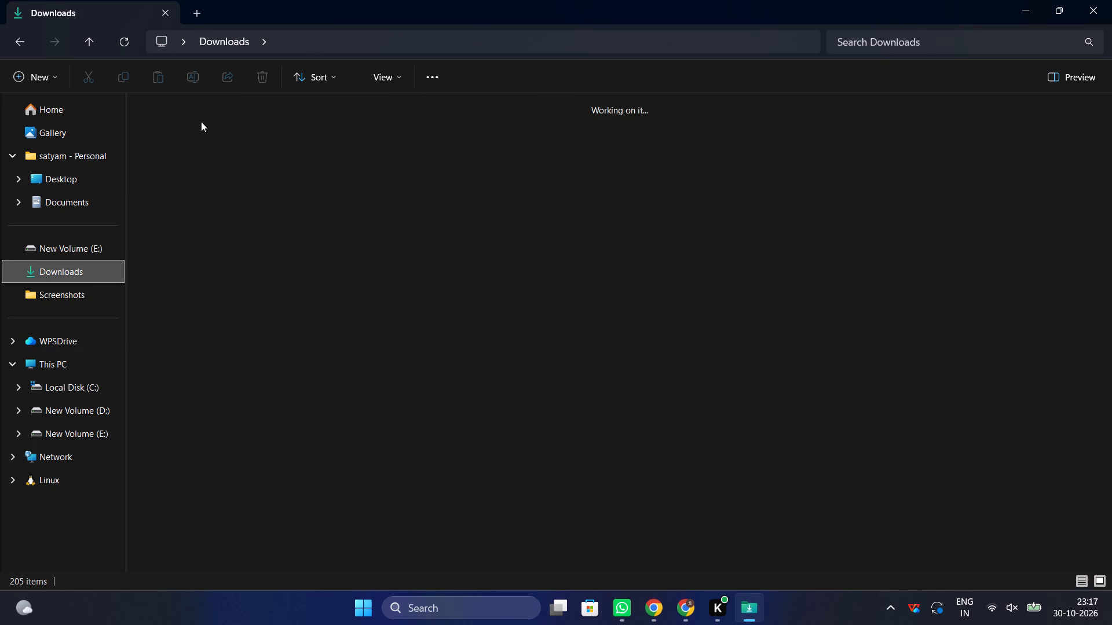
click(408, 123)
key(shift+Right)
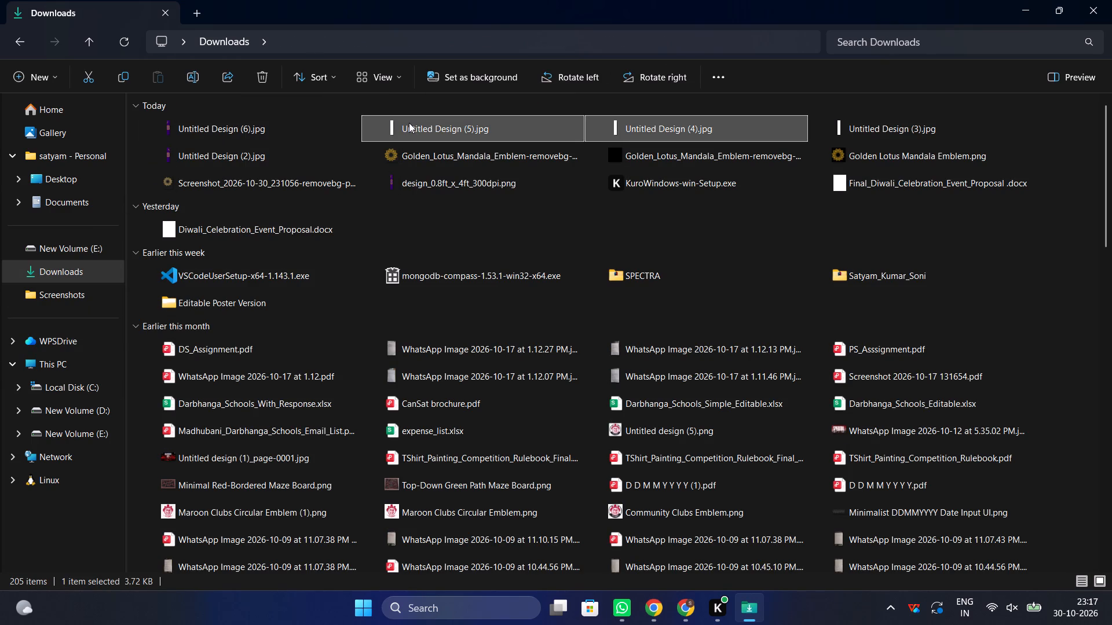
key(shift+Right)
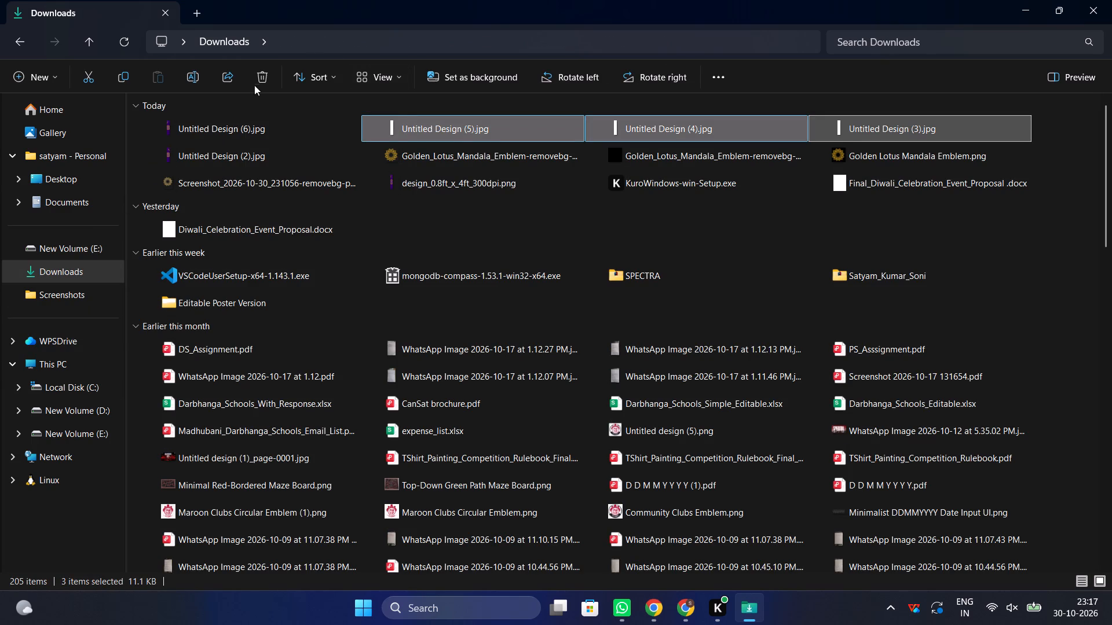
click(265, 72)
Return to the browser, close the finished 1 × 5 in pillar design and show the Fully Editable Layout Design poster.
key(alt+Tab)
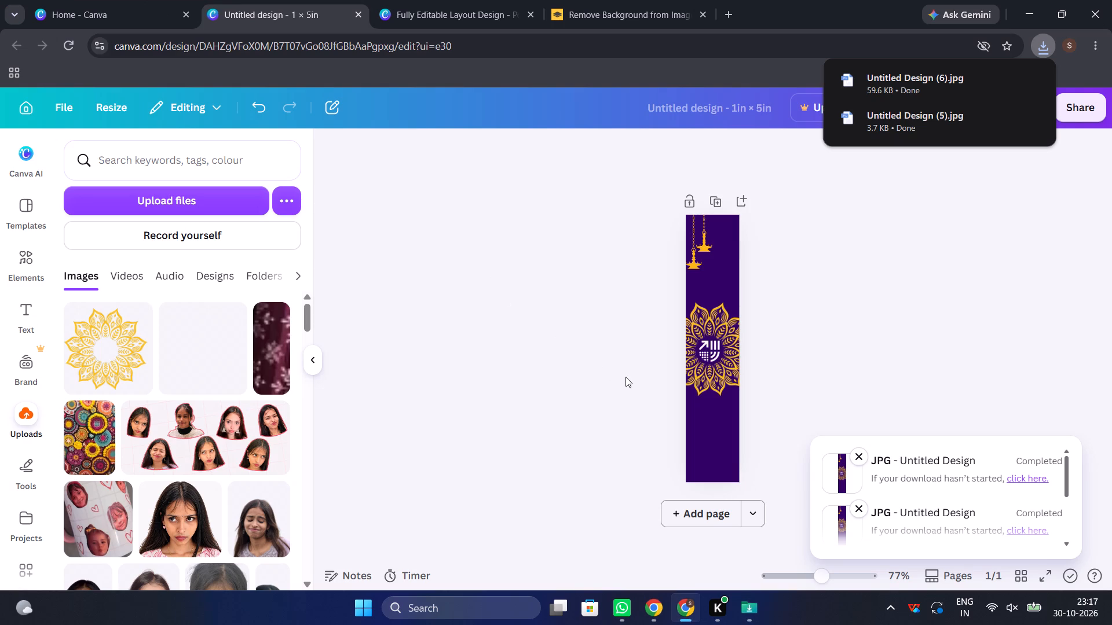
click(625, 377)
click(356, 17)
click(254, 0)
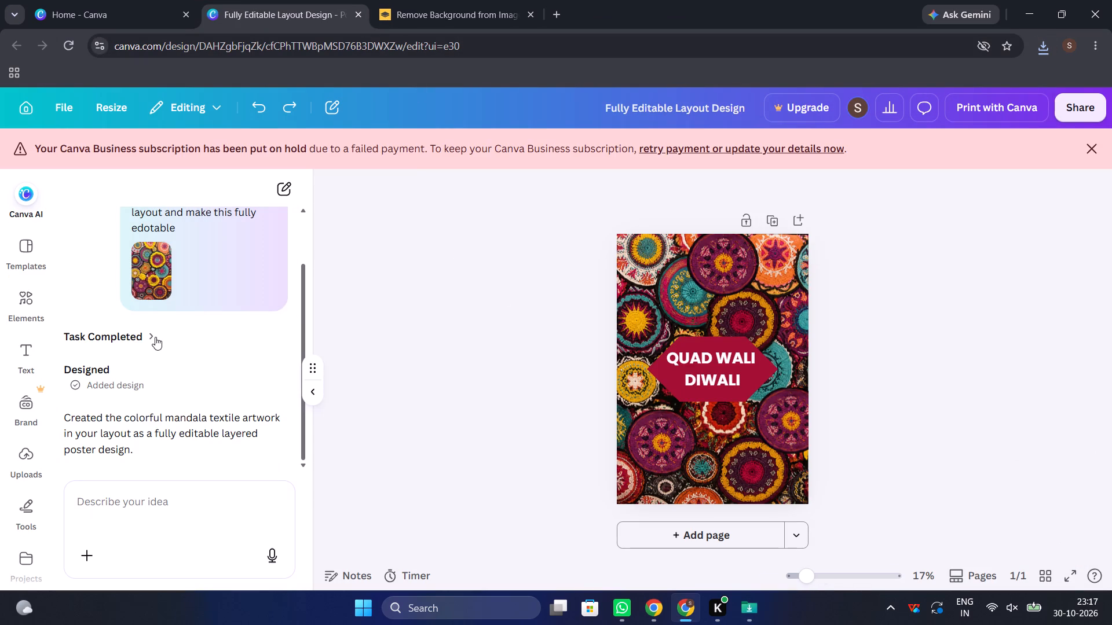
Close the Remove Background from Image browser tab.
click(532, 14)
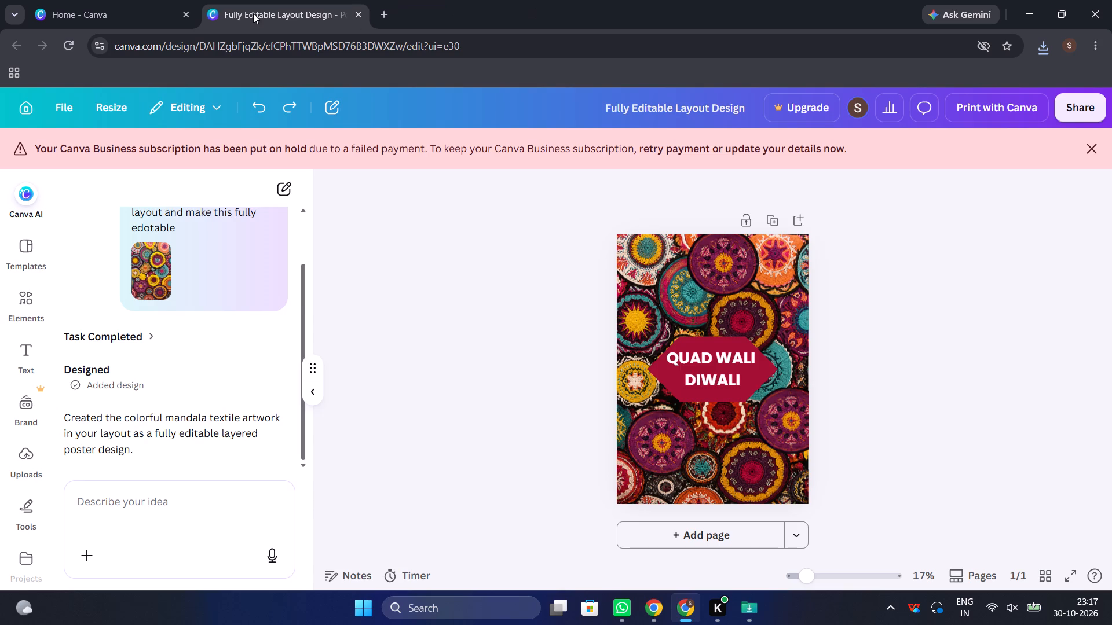
Go to the Canva home page and search its templates for "diwali selfie point posters".
click(116, 17)
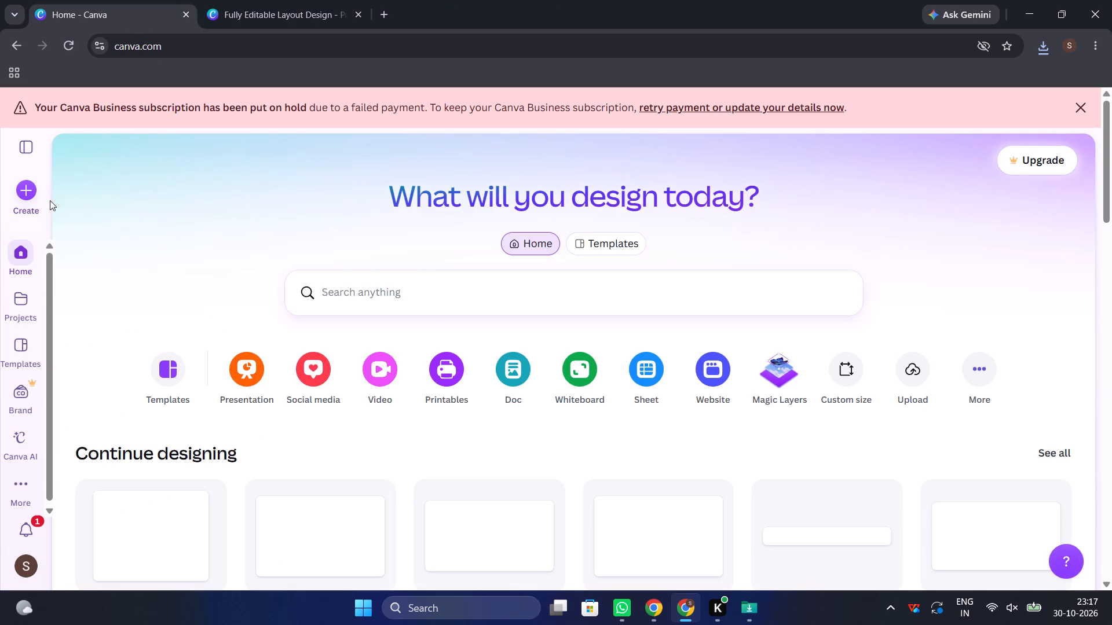
click(617, 236)
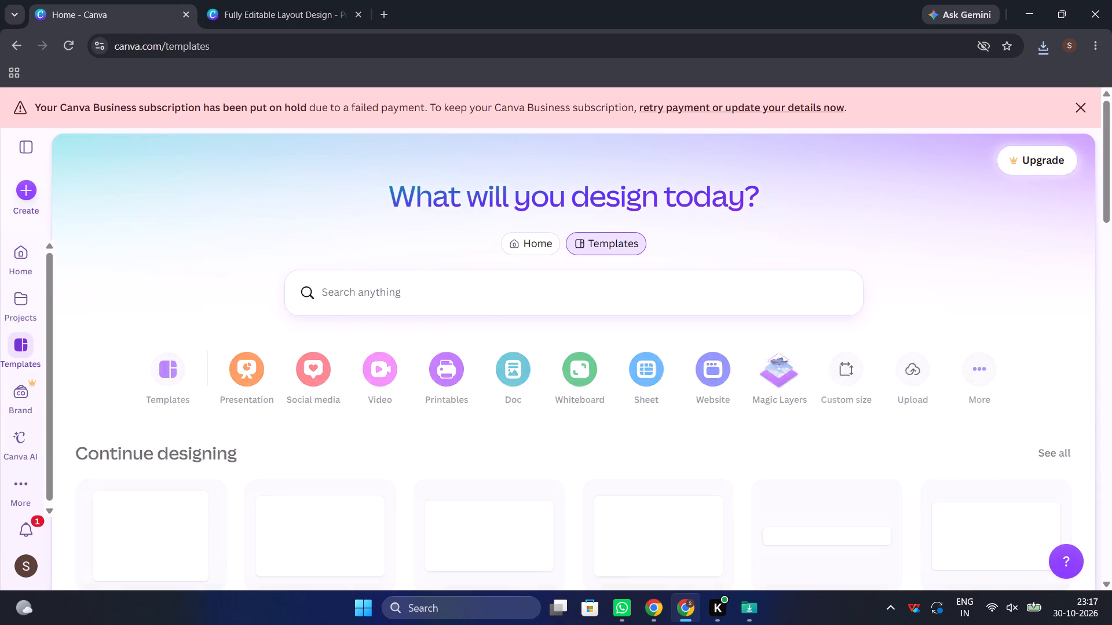
click(449, 300)
text(diwali sel)
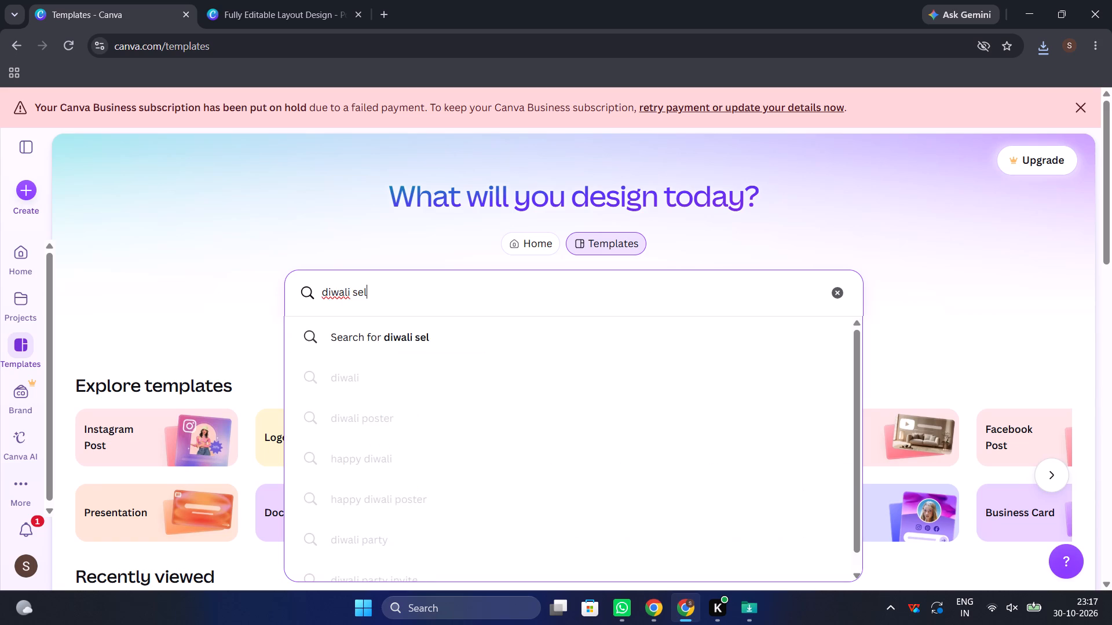
text(fie point posters)
key(Return)
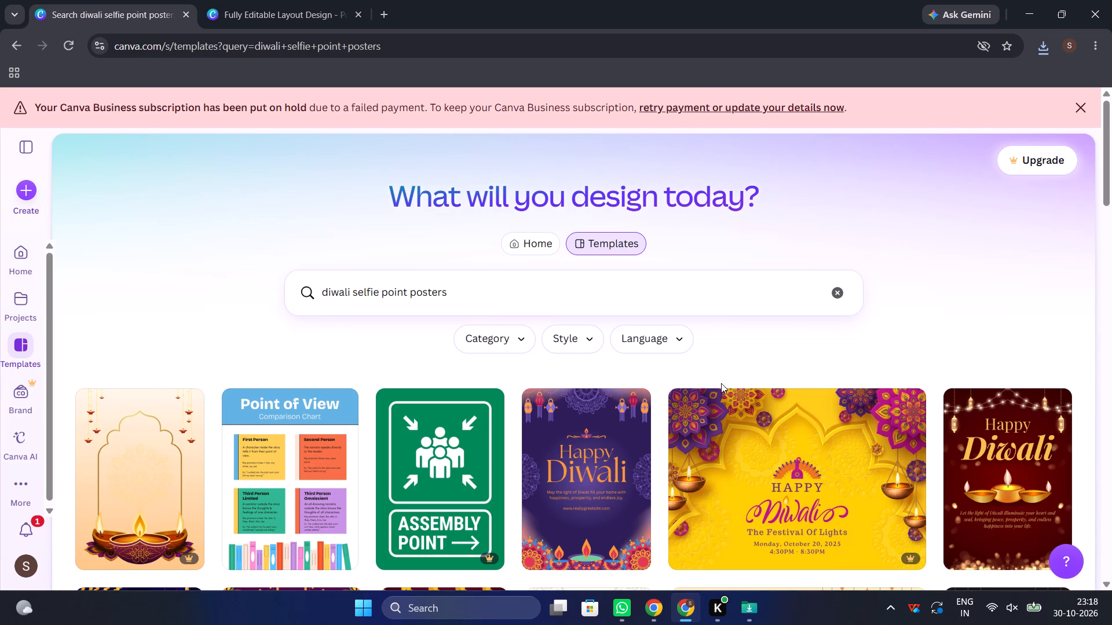
Look through the template results for a Diwali poster design suitable for a selfie point.
scroll(661, 401, down, 3)
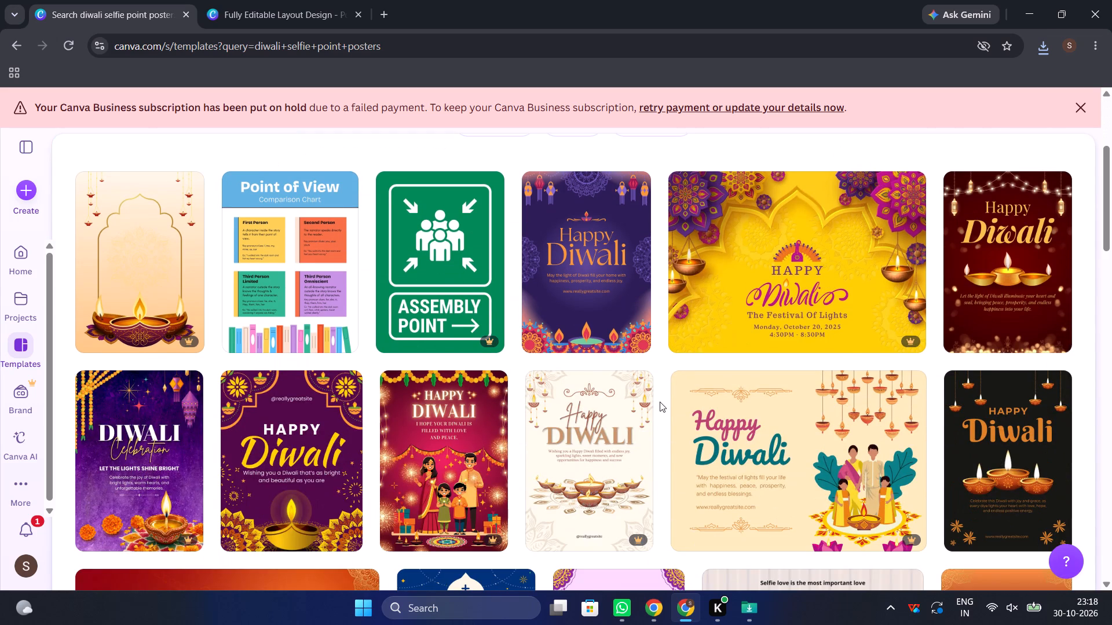
scroll(613, 424, down, 4)
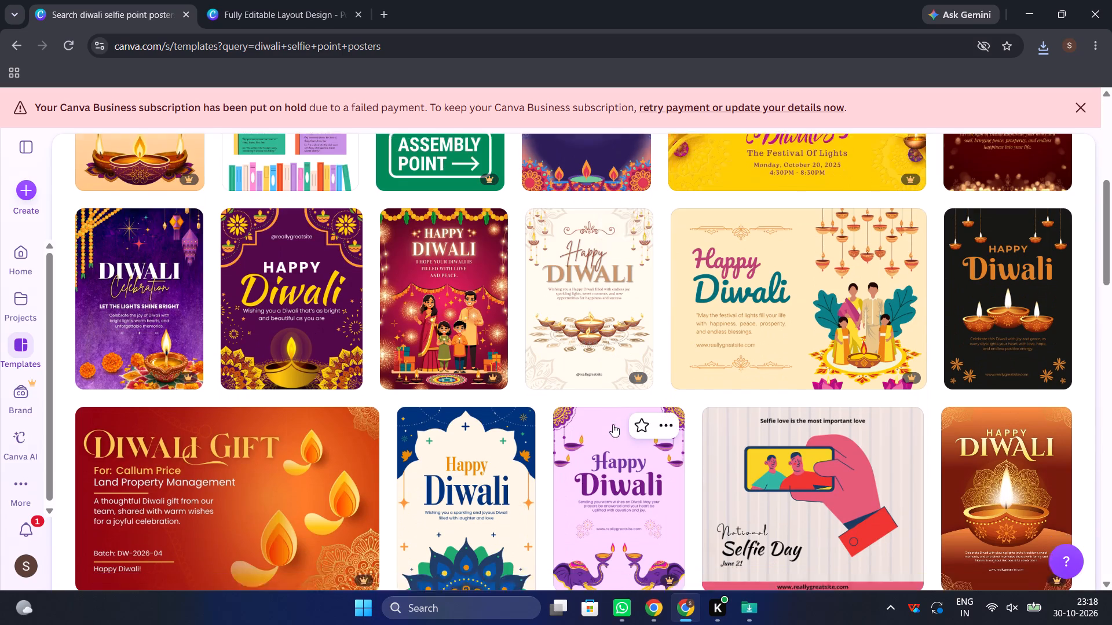
scroll(628, 424, down, 2)
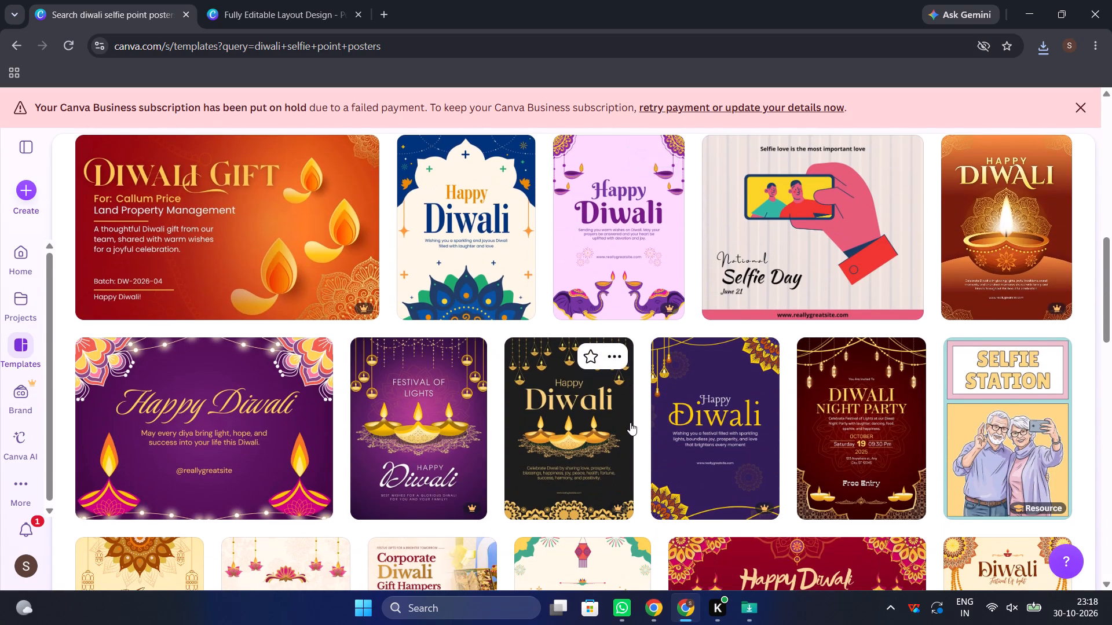
scroll(630, 422, down, 5)
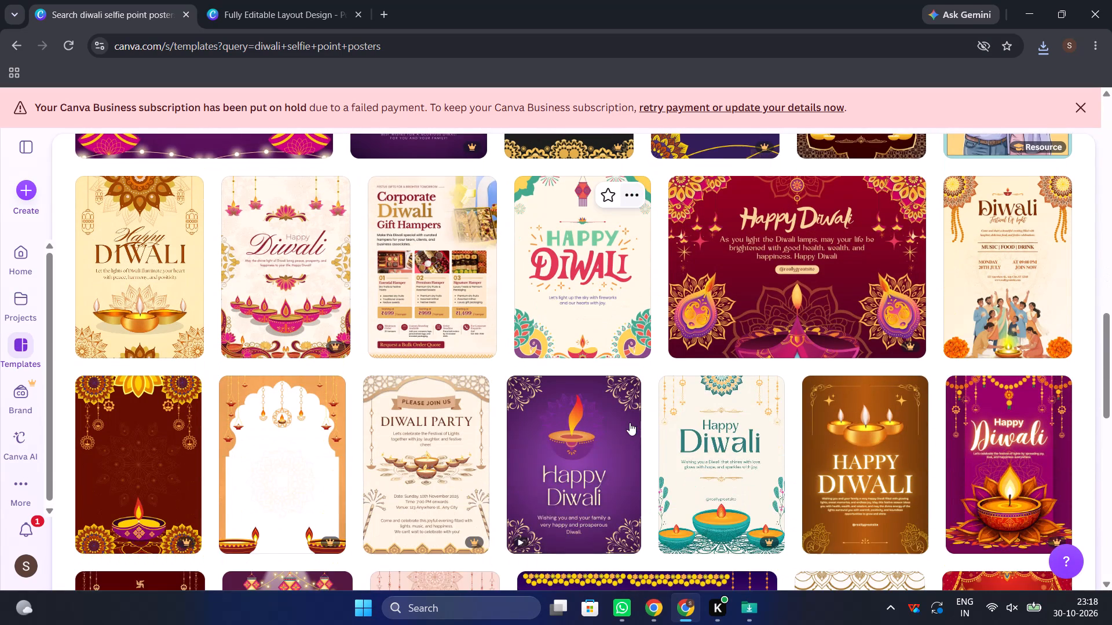
scroll(575, 358, down, 3)
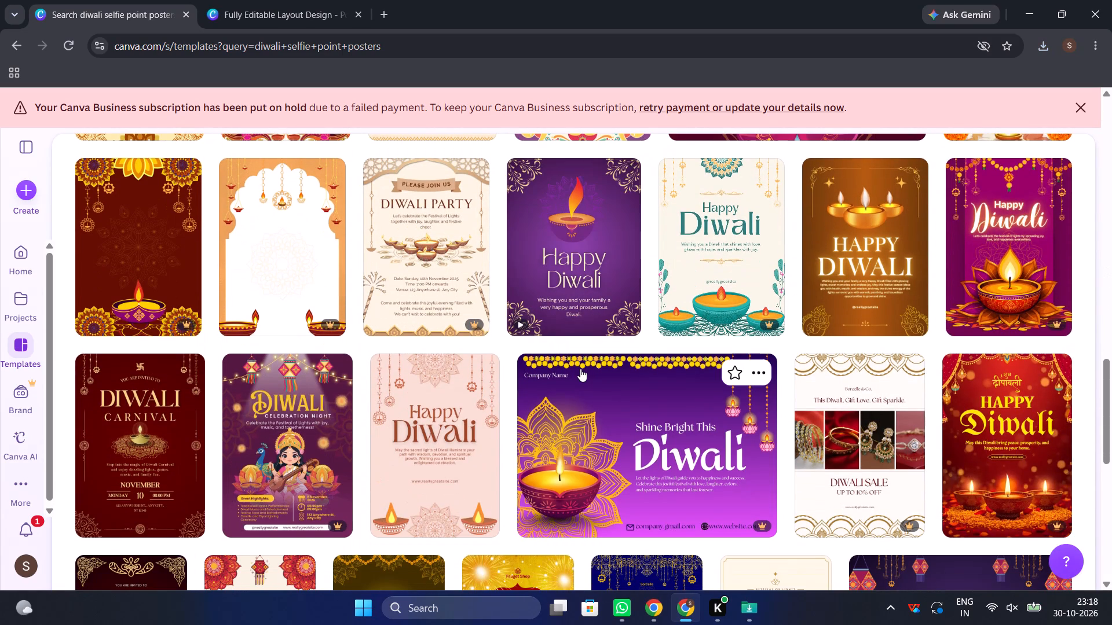
scroll(580, 369, down, 1)
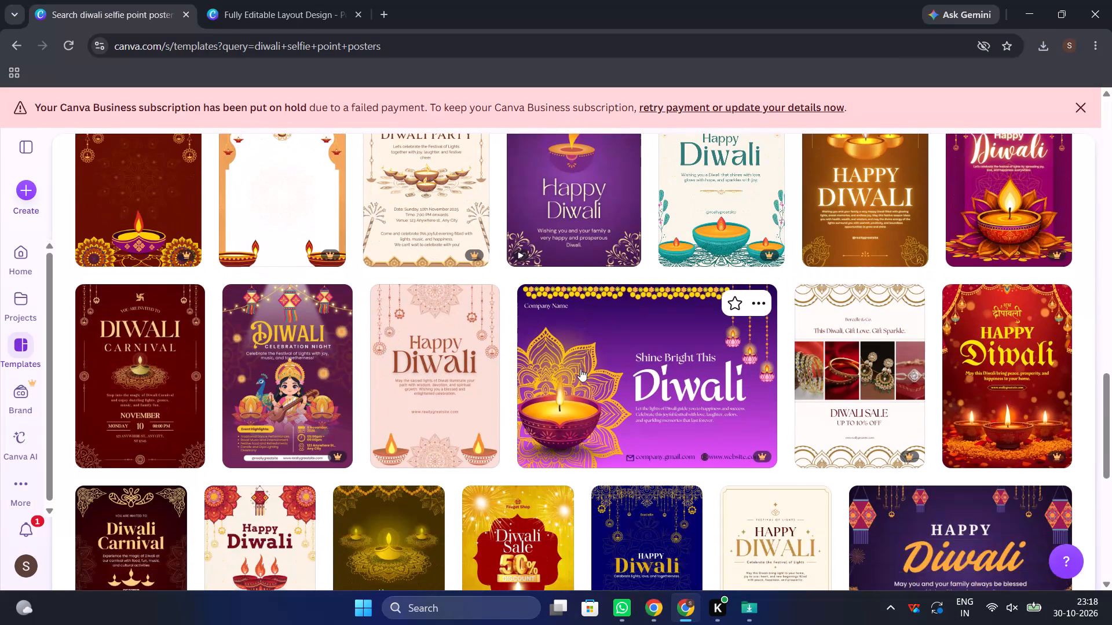
scroll(580, 369, down, 2)
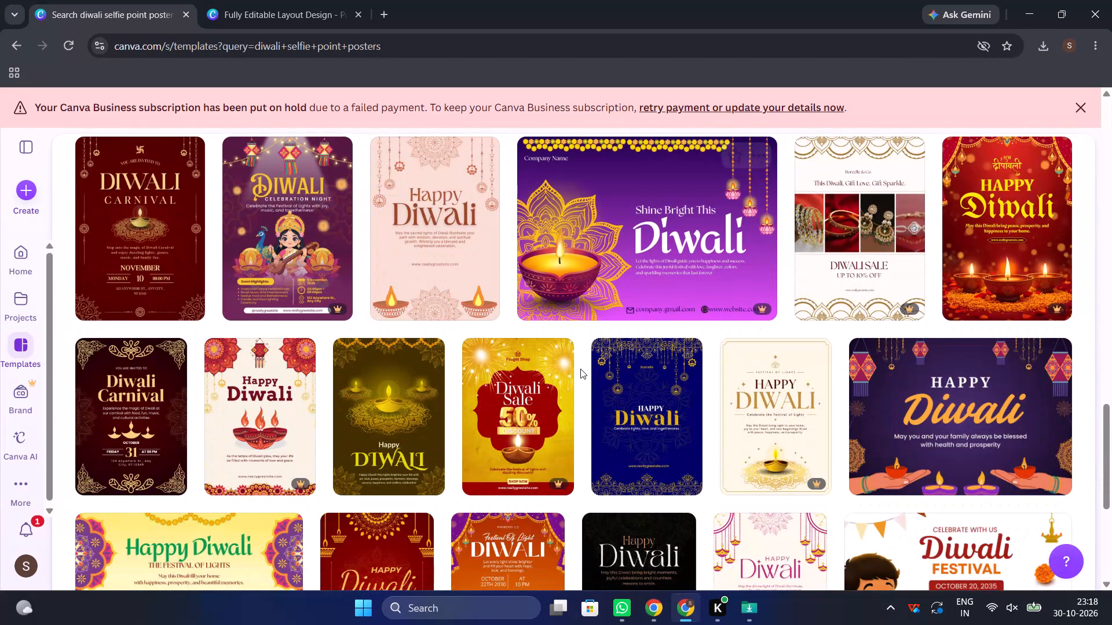
scroll(580, 369, down, 4)
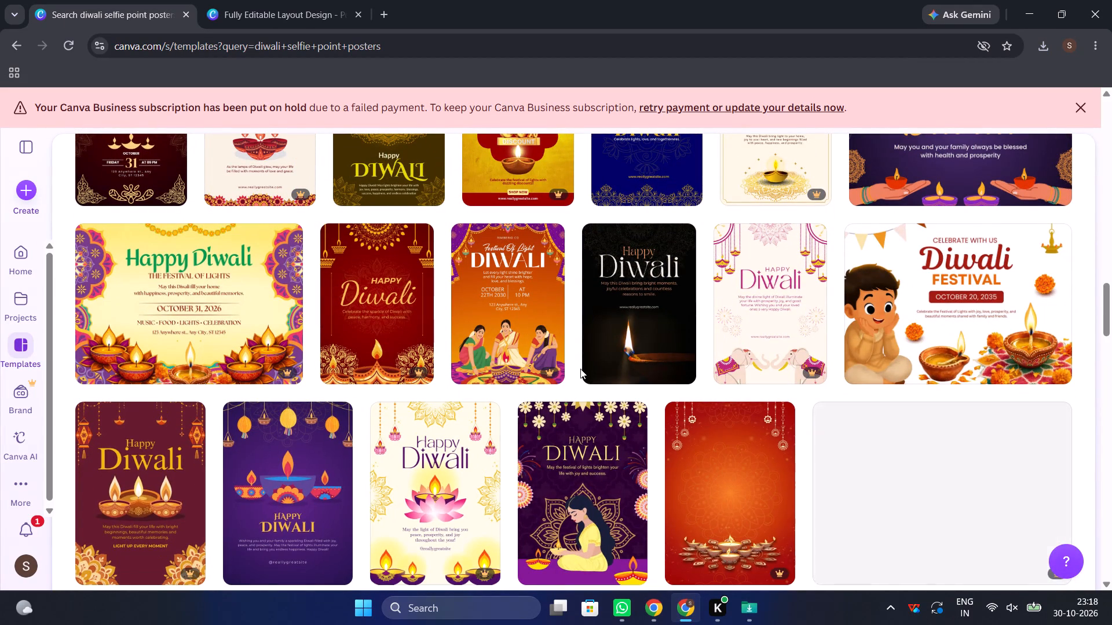
scroll(580, 369, down, 3)
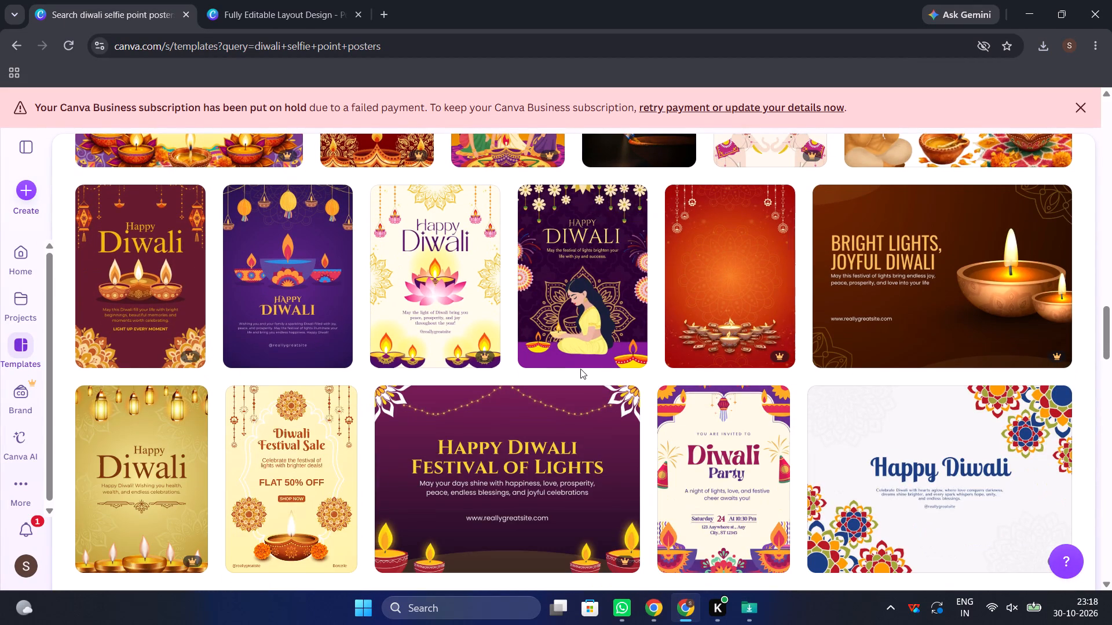
scroll(580, 369, down, 6)
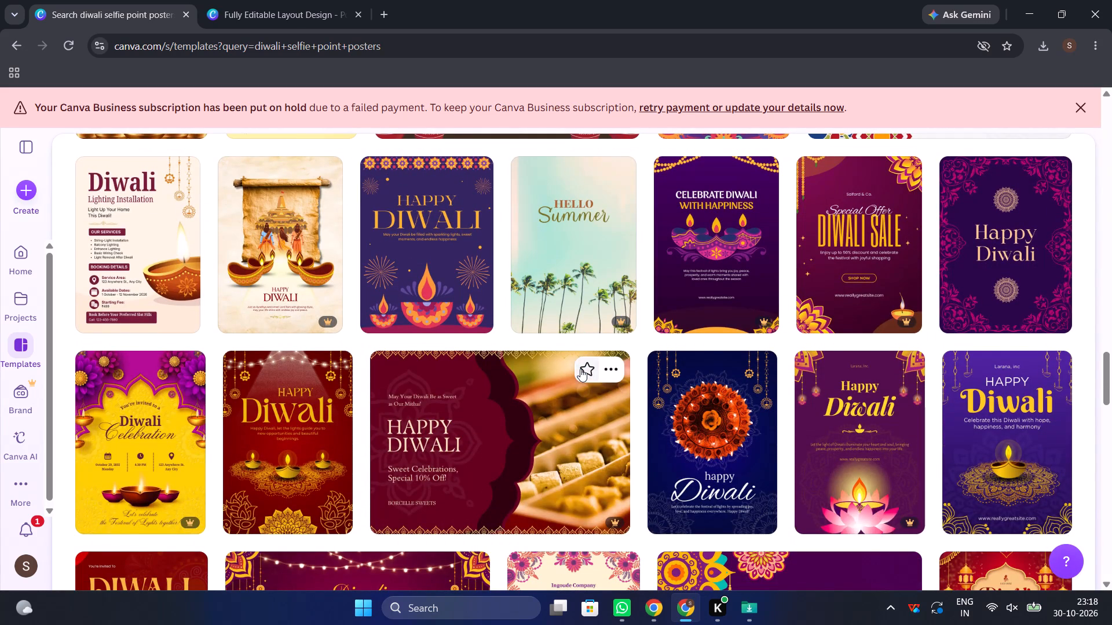
scroll(580, 369, down, 4)
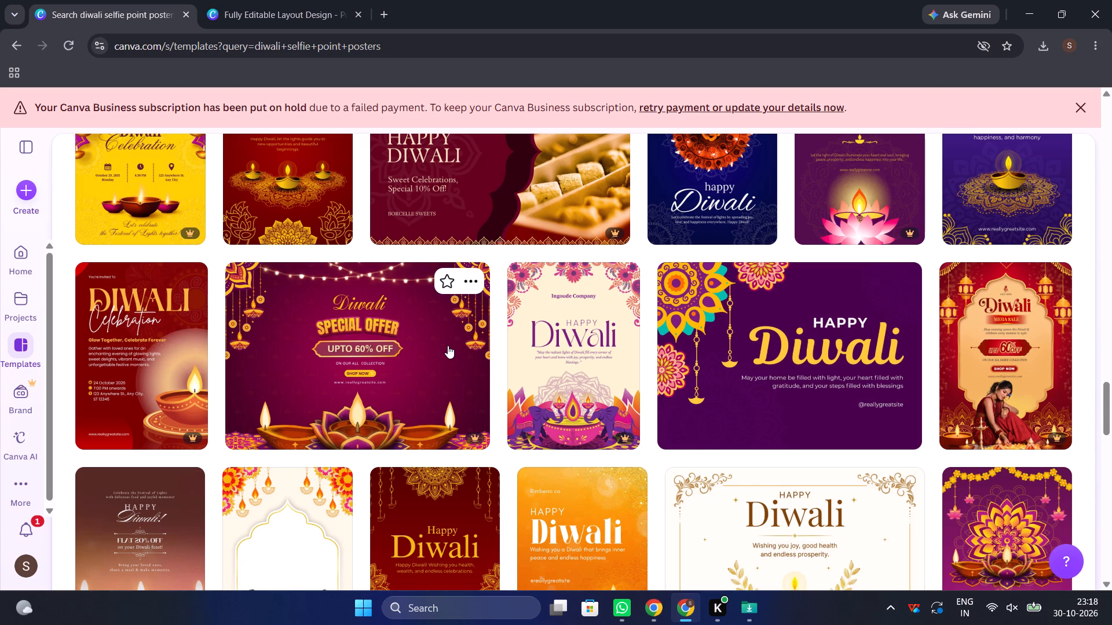
scroll(448, 345, down, 3)
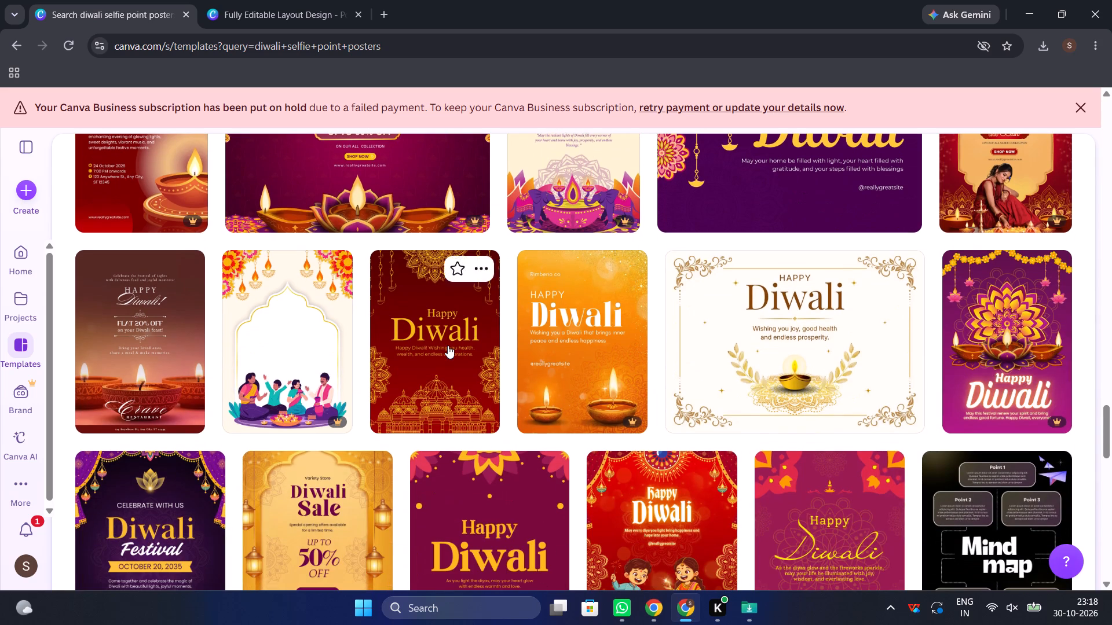
Examine the maroon and gold Diwali Special Offer poster template with the diyas and string lights, and return to the results.
scroll(448, 345, up, 2)
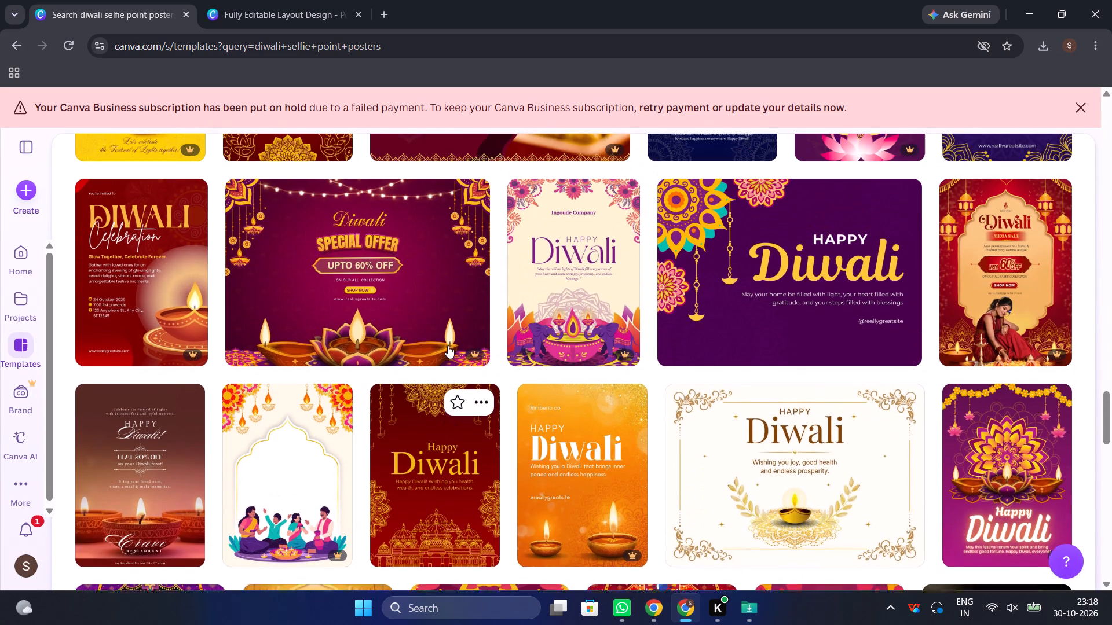
scroll(448, 345, up, 2)
click(370, 374)
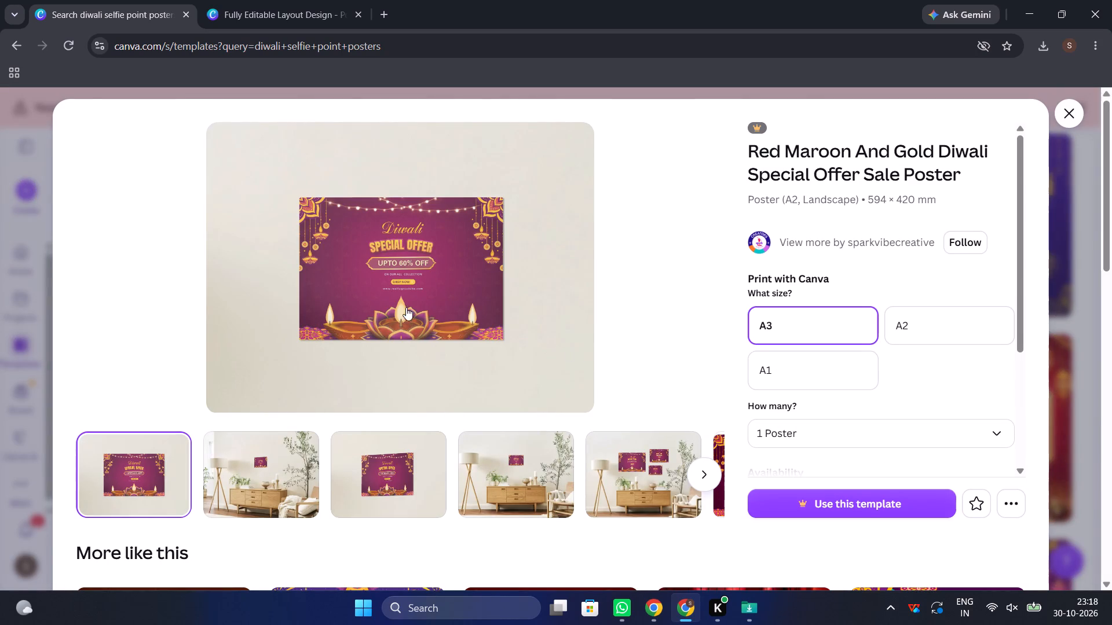
scroll(445, 359, up, 2)
click(400, 295)
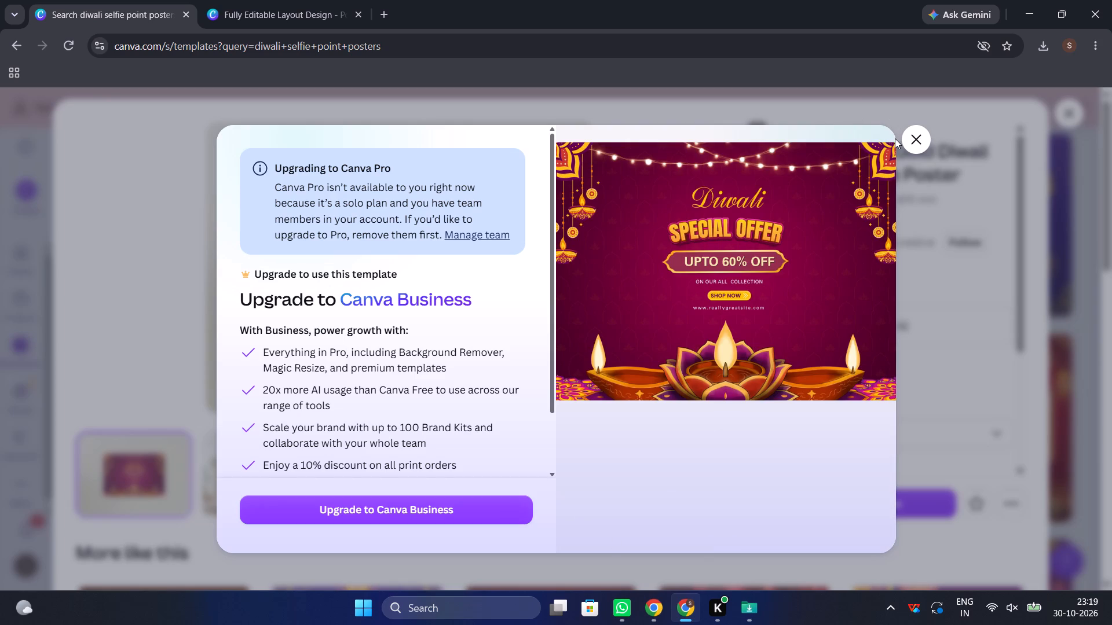
key(Escape)
key(Escape)
click(916, 136)
key(Escape)
click(1069, 115)
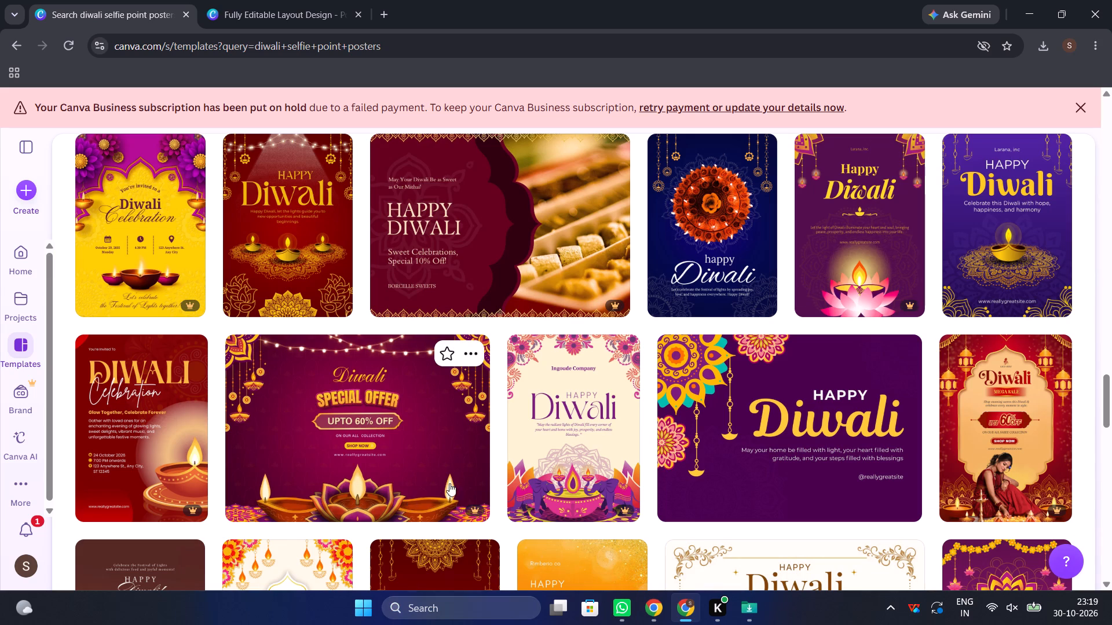
Preview the Purple And Gold Illustrative Diwali Party Poster at print sizes A2 and A1, and return to the results.
scroll(558, 480, down, 4)
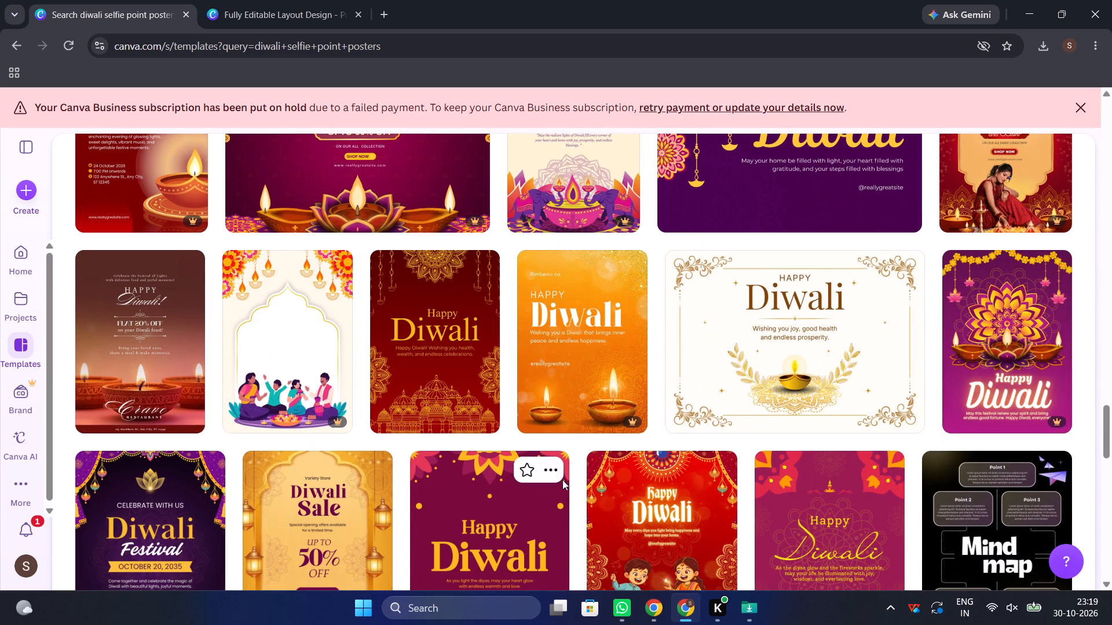
scroll(562, 480, down, 2)
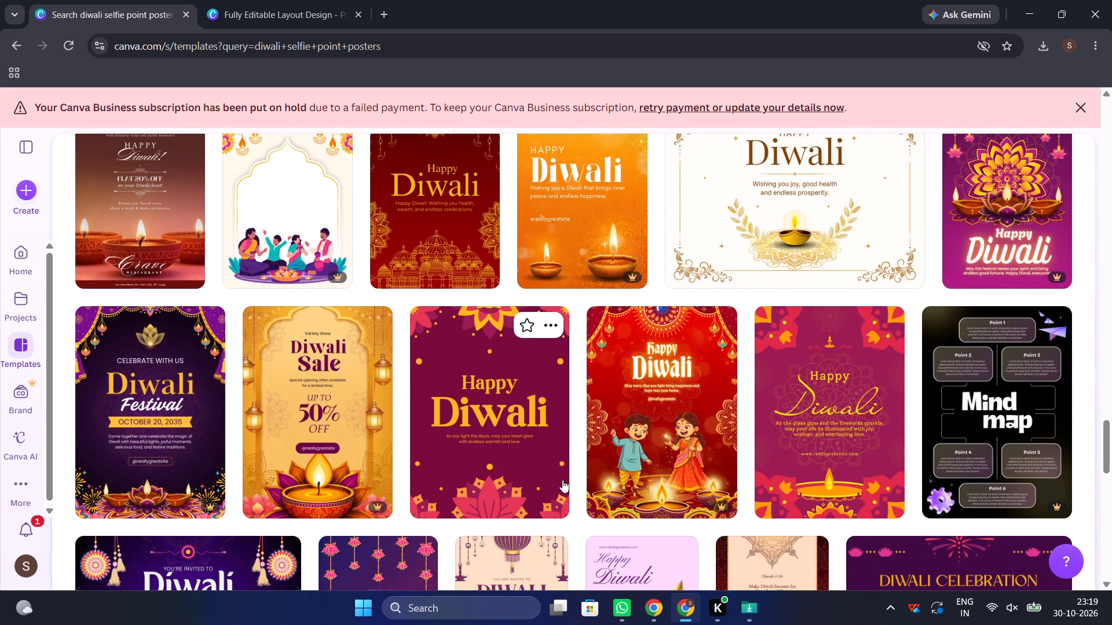
scroll(562, 480, down, 5)
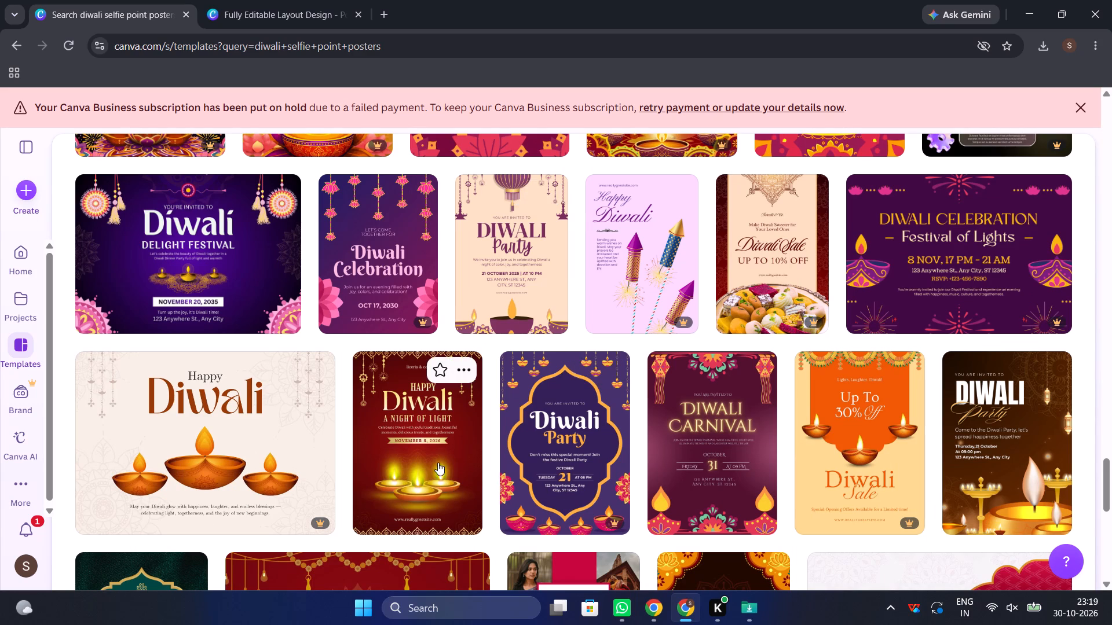
click(532, 445)
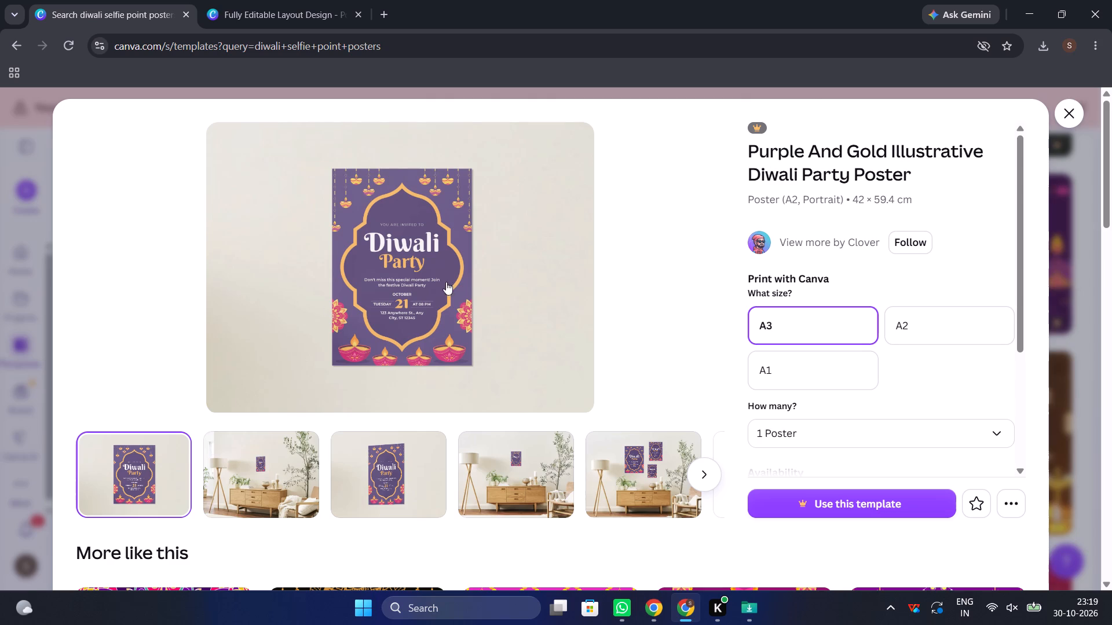
click(907, 321)
click(821, 359)
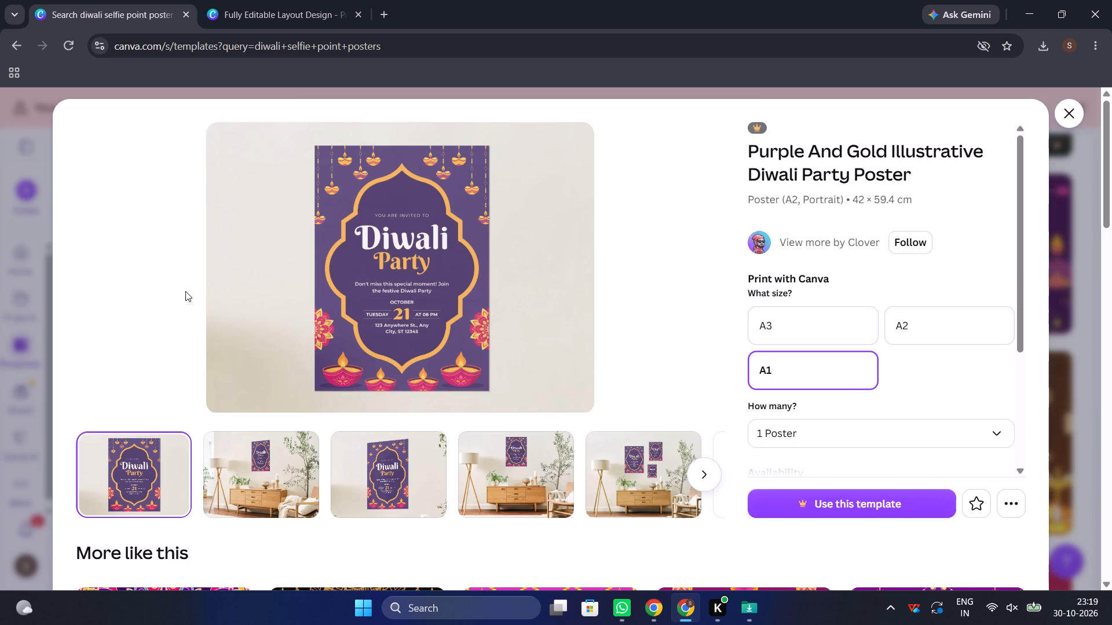
key(Escape)
Look further down the template results for other Diwali poster designs suited to a selfie point.
scroll(276, 318, down, 5)
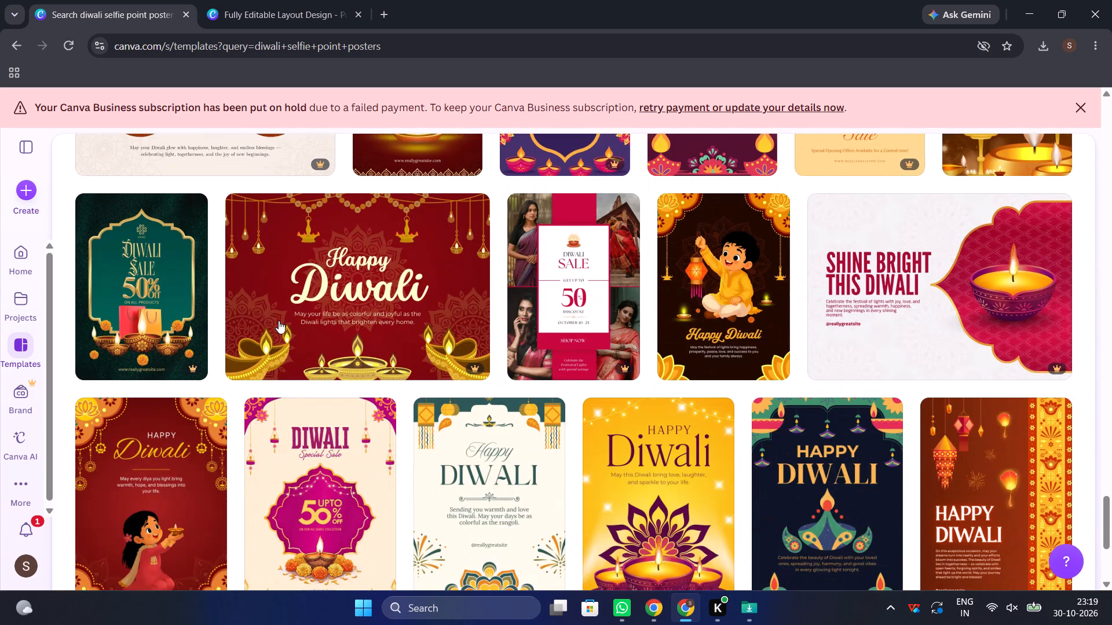
scroll(279, 321, down, 1)
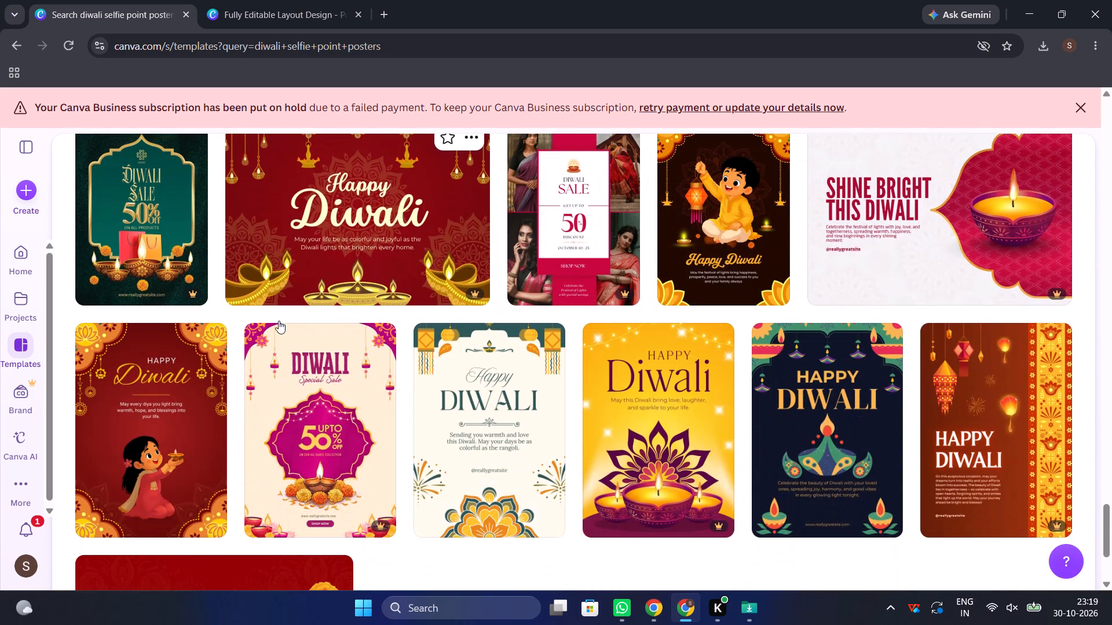
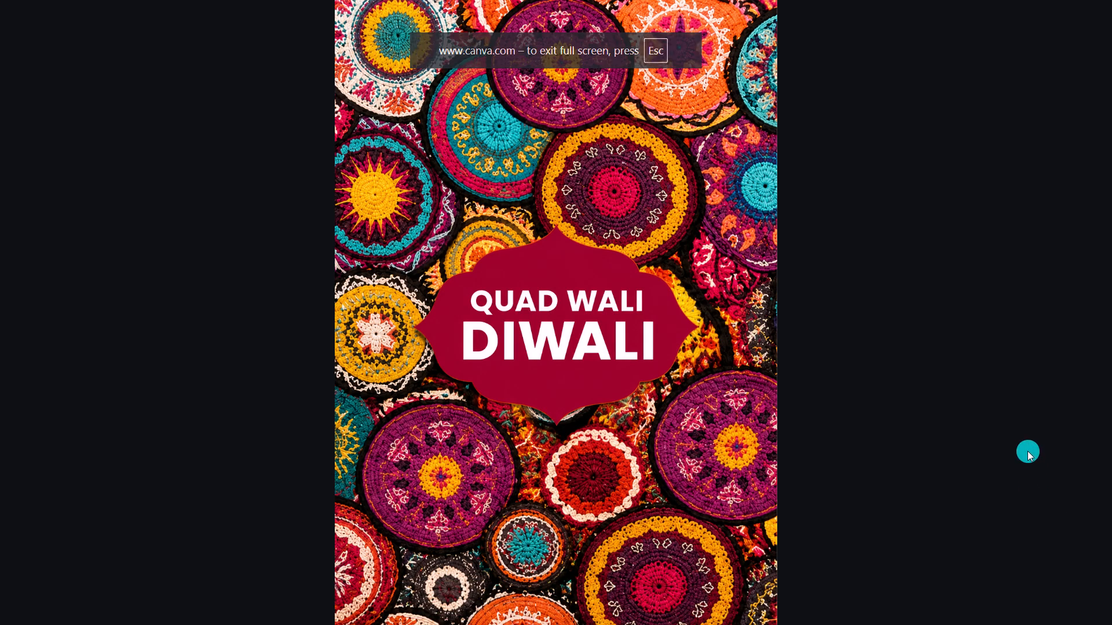
key(Escape)
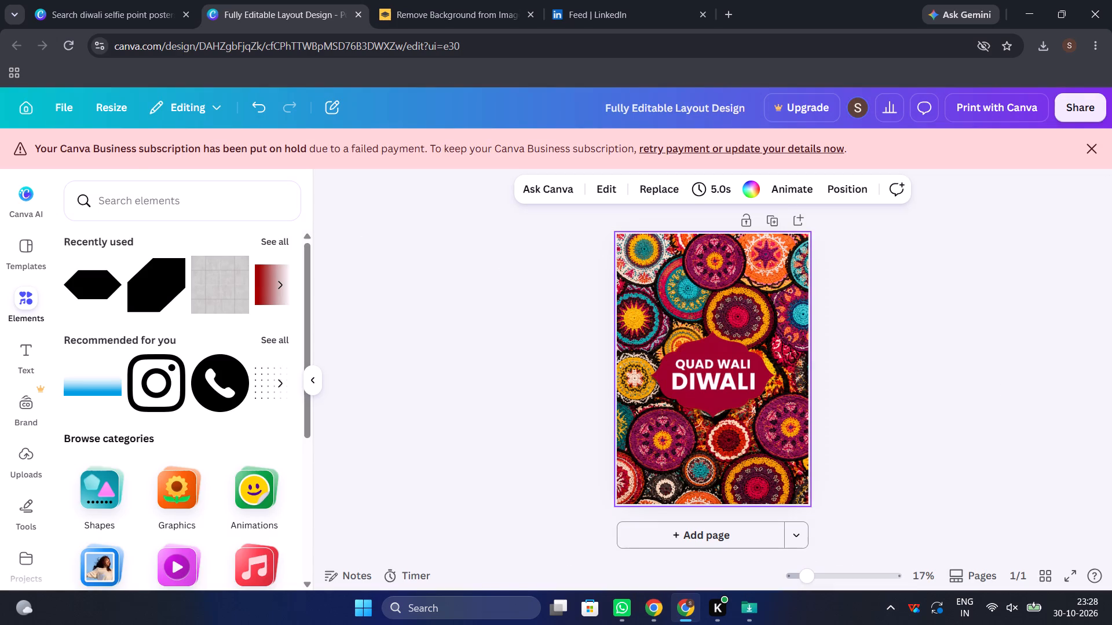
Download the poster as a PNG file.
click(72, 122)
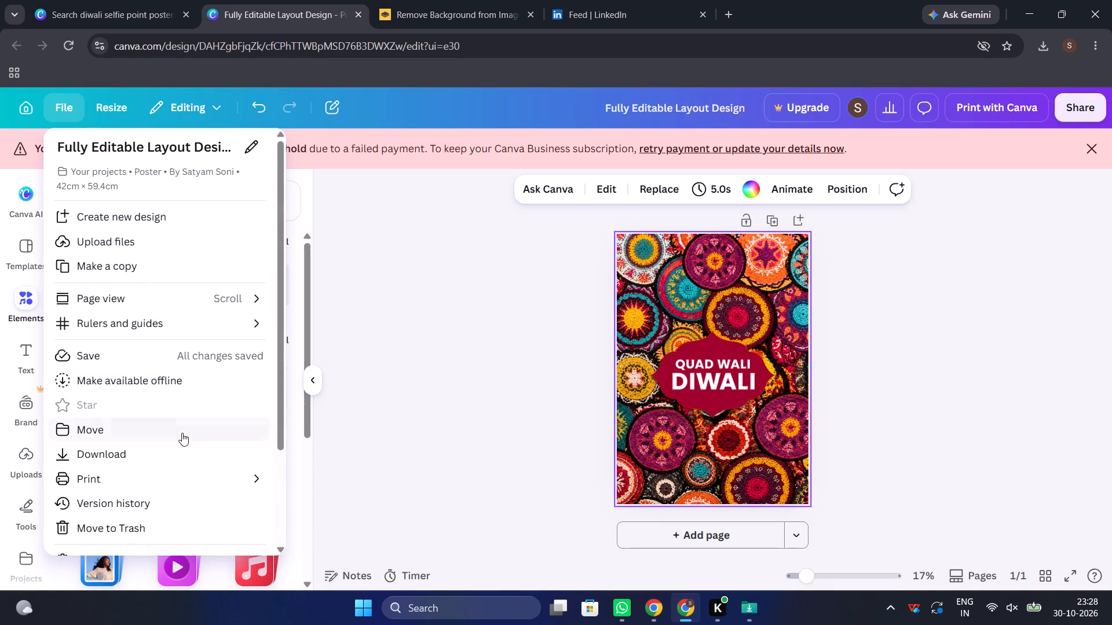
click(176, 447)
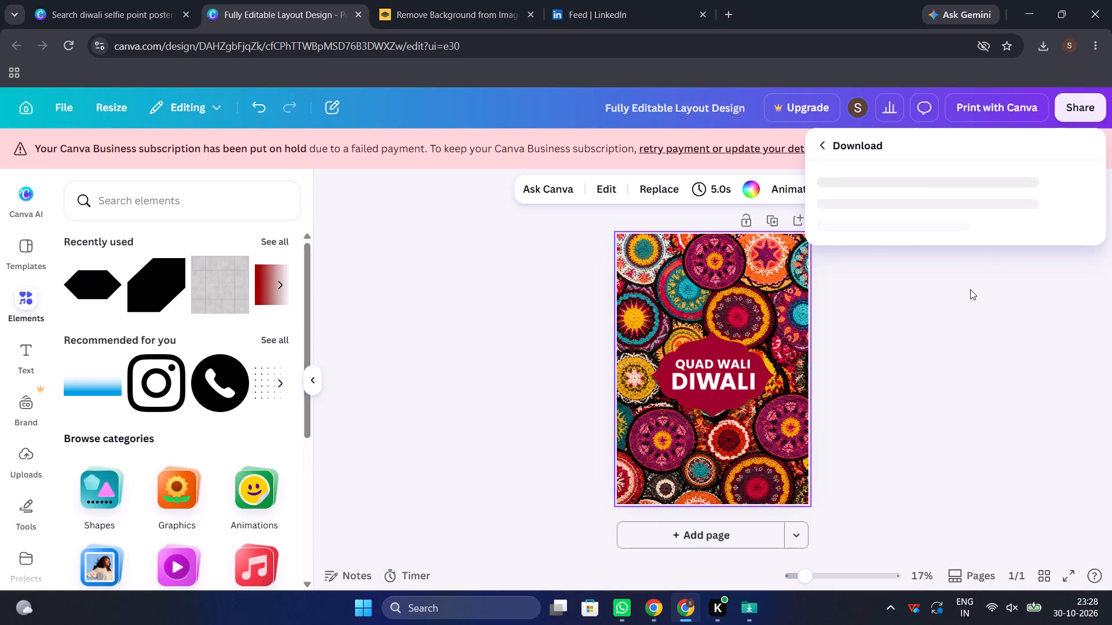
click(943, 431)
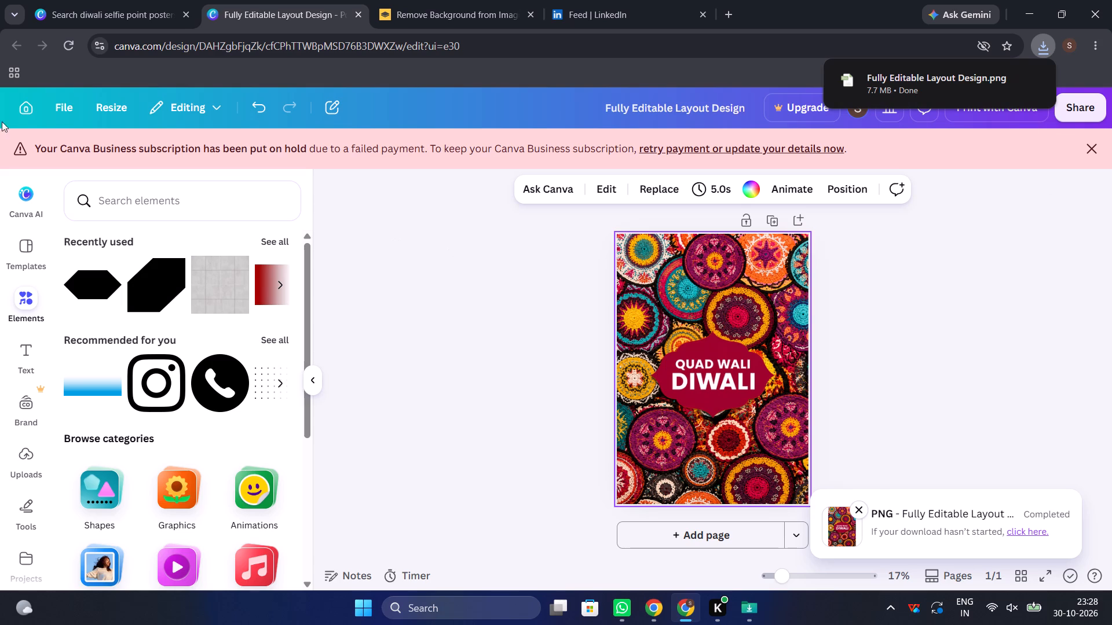
Download the poster as a JPG file.
click(61, 111)
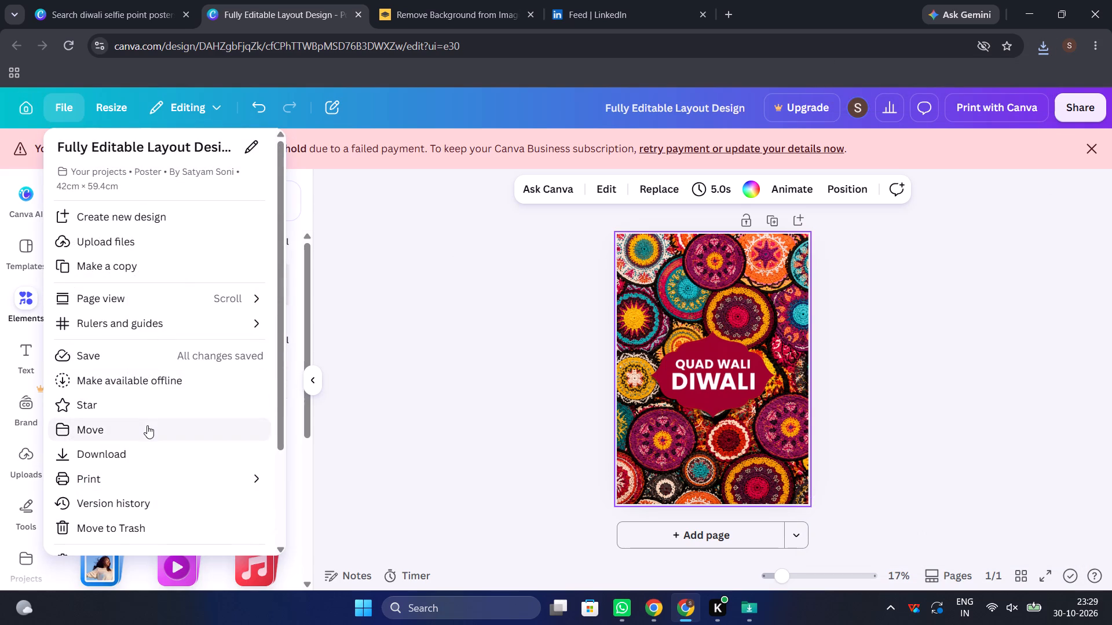
click(149, 459)
click(952, 208)
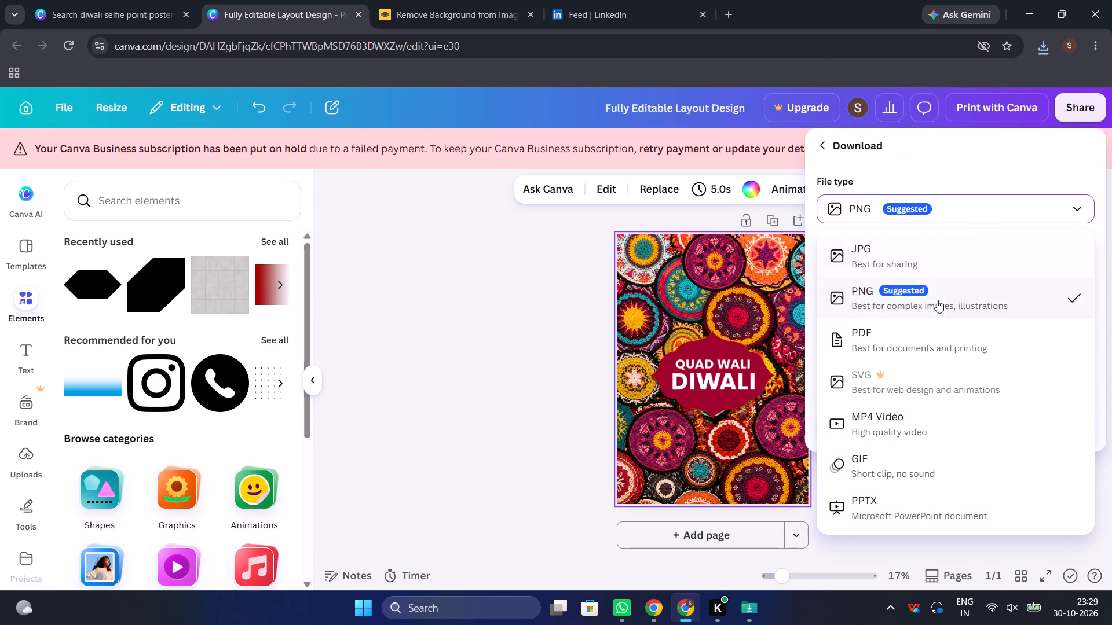
click(923, 247)
click(984, 395)
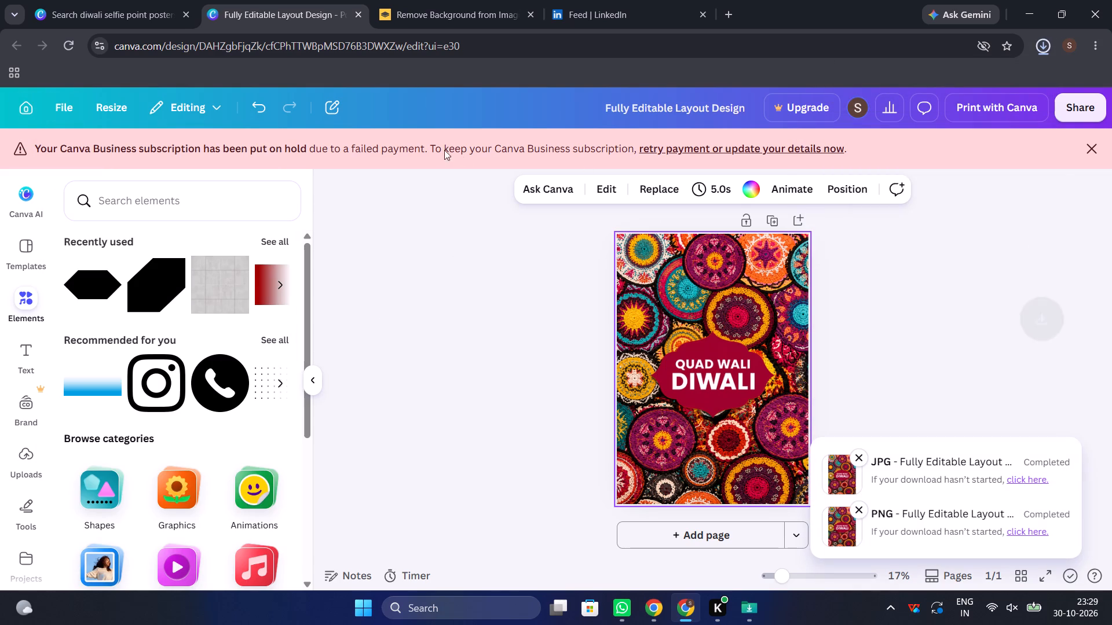
Close the background removal page and the LinkedIn feed.
click(528, 9)
click(533, 14)
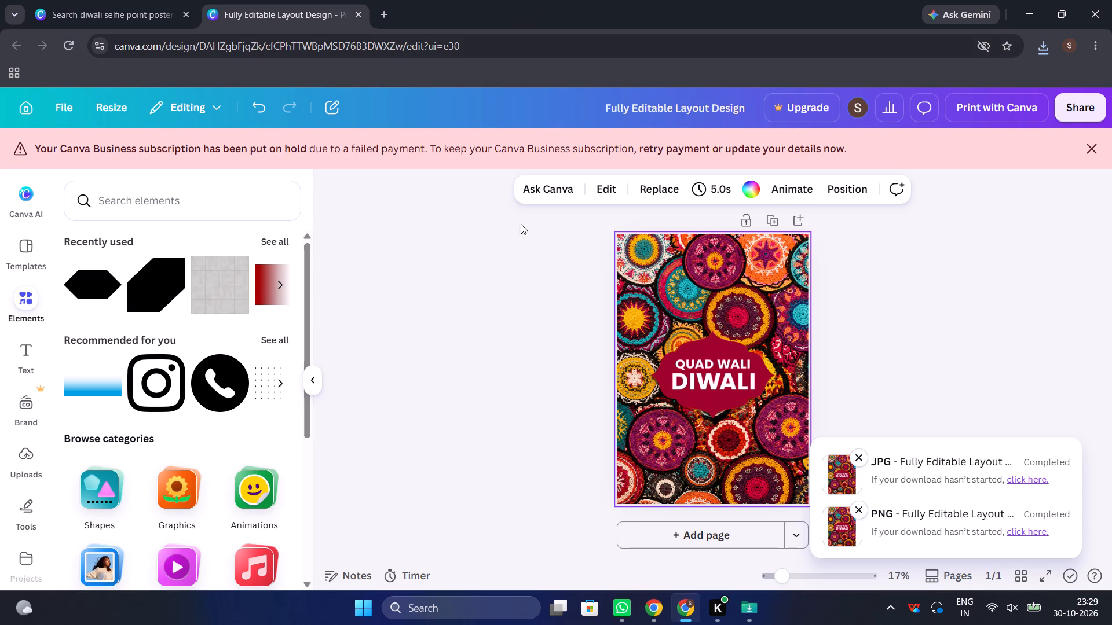
In File Explorer's Downloads folder, delete Fully Editable Layout Design.png, Embroidered Mandala Diwali Badge.png and the three Quad Wali Diwali Badge PNG files.
click(741, 607)
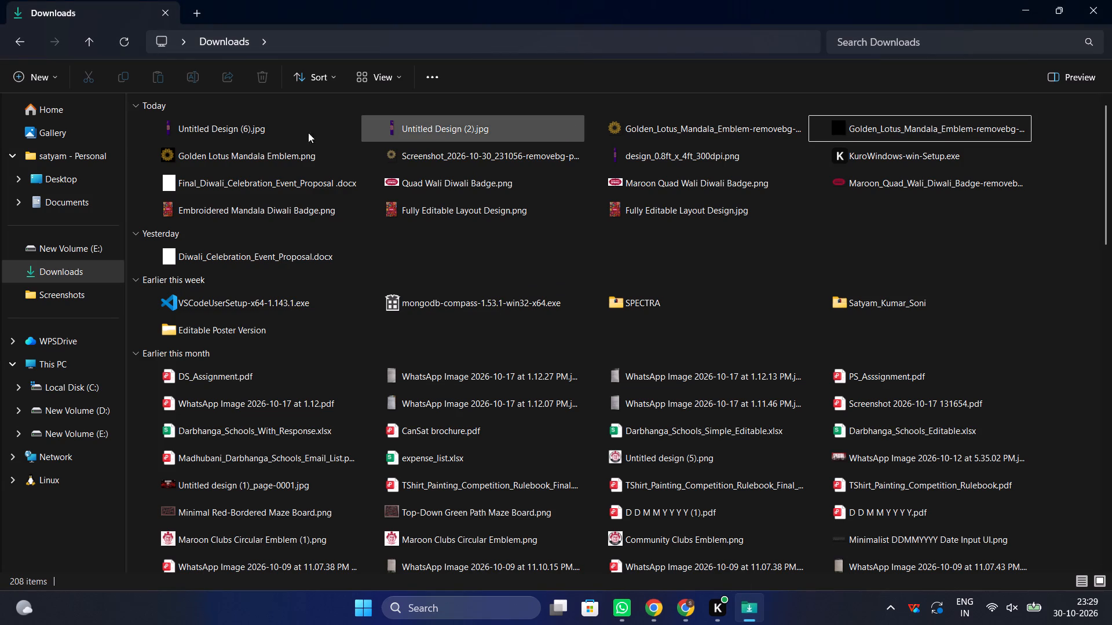
click(273, 124)
key(F5)
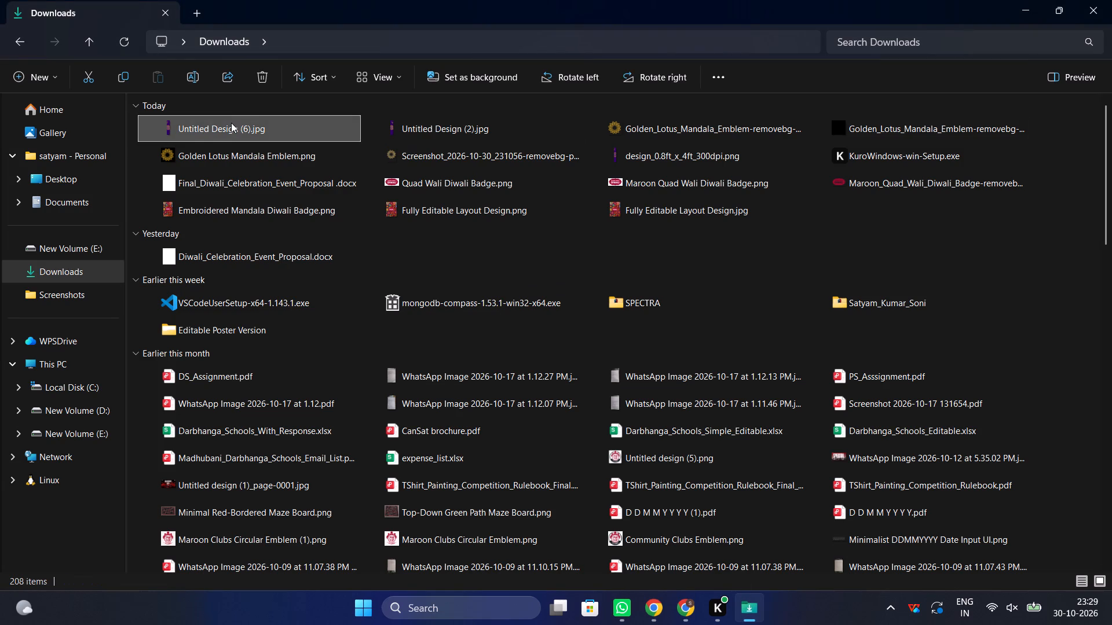
click(228, 129)
click(384, 129)
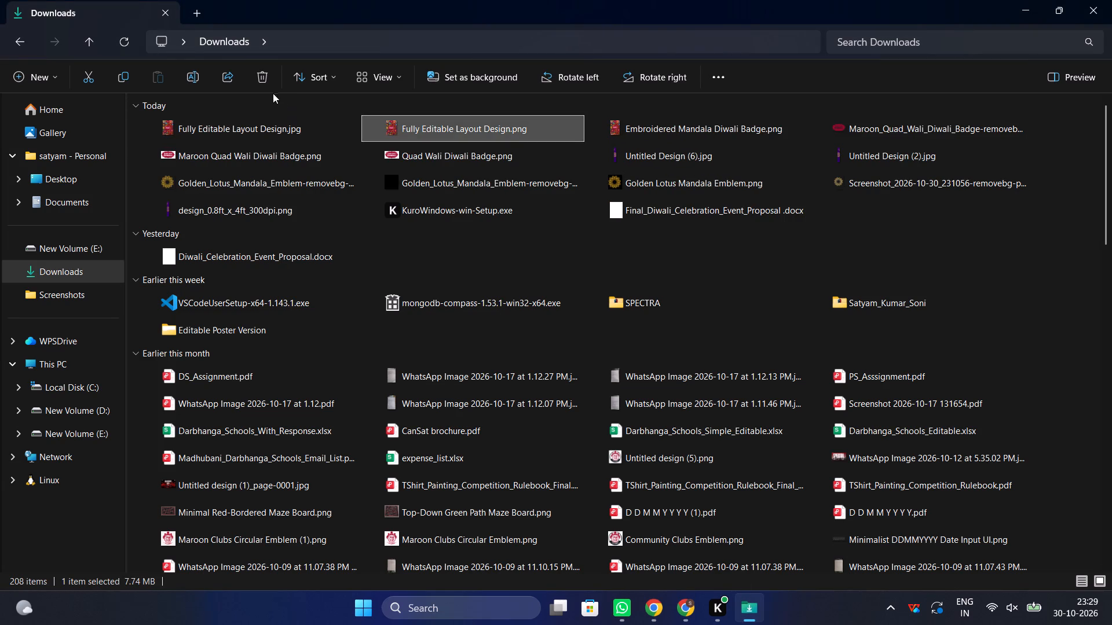
click(264, 83)
click(410, 130)
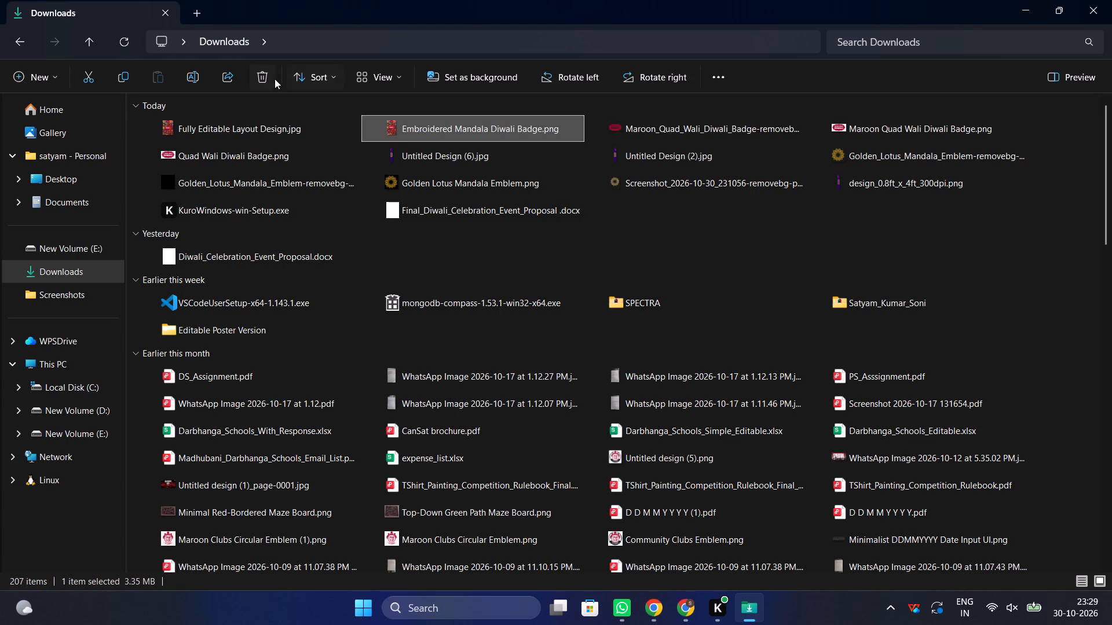
click(269, 78)
click(419, 137)
click(262, 78)
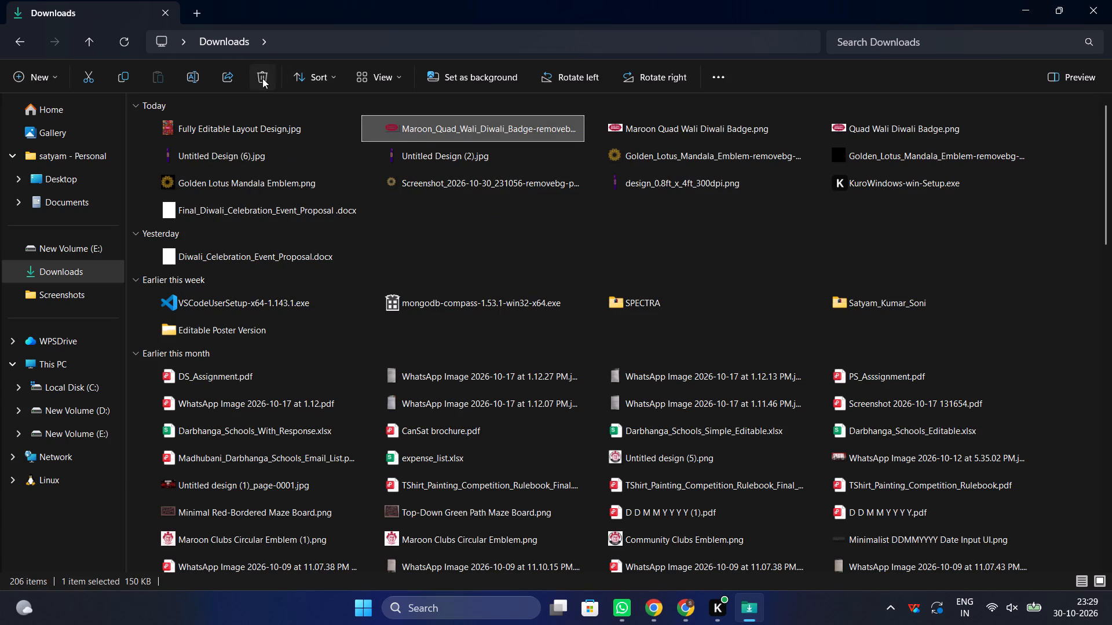
click(448, 128)
click(271, 77)
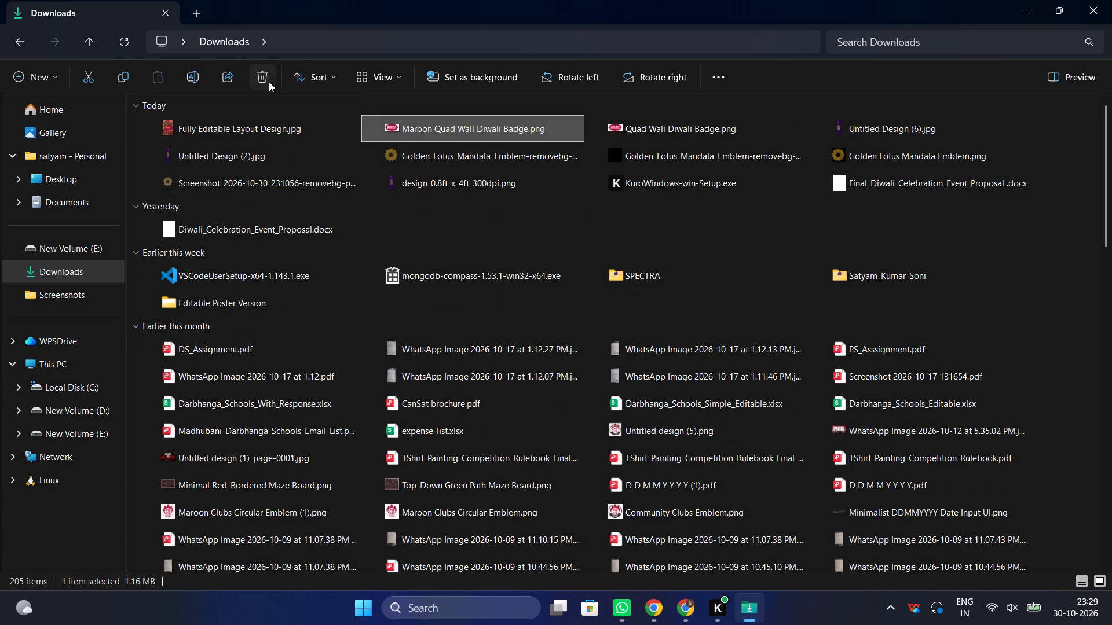
click(390, 129)
click(261, 82)
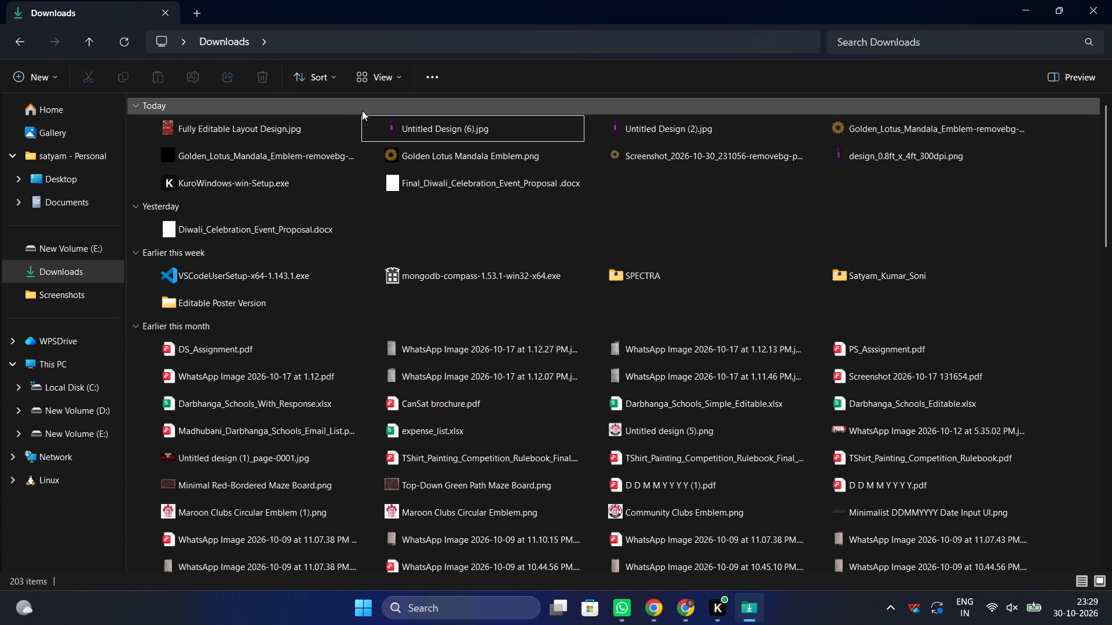
Delete the three Golden Lotus Mandala Emblem files, the background-removed screenshot and design_0.8ft_x_4ft_300dpi.png from Downloads.
click(411, 126)
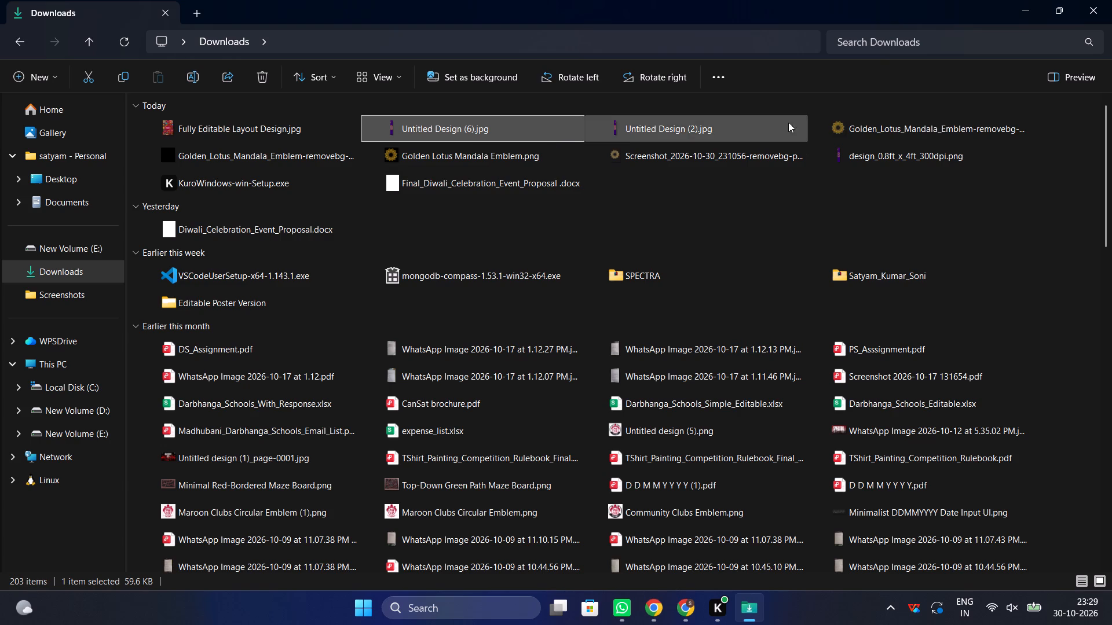
click(853, 133)
key(shift+Right)
key(shift+Right)
key(shift+Right)
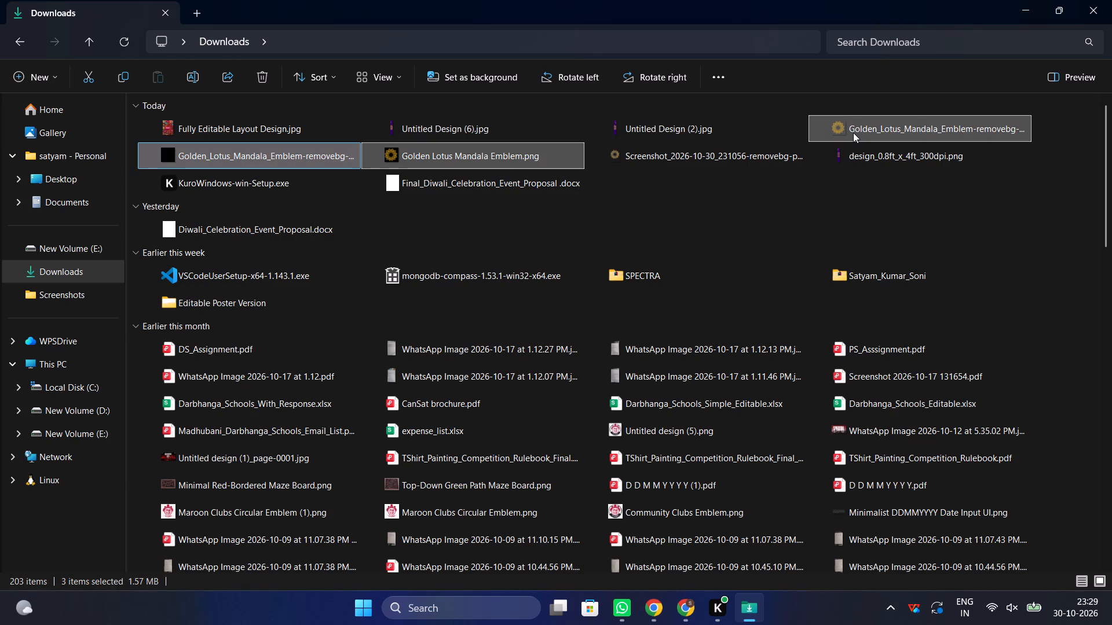
key(shift+Right)
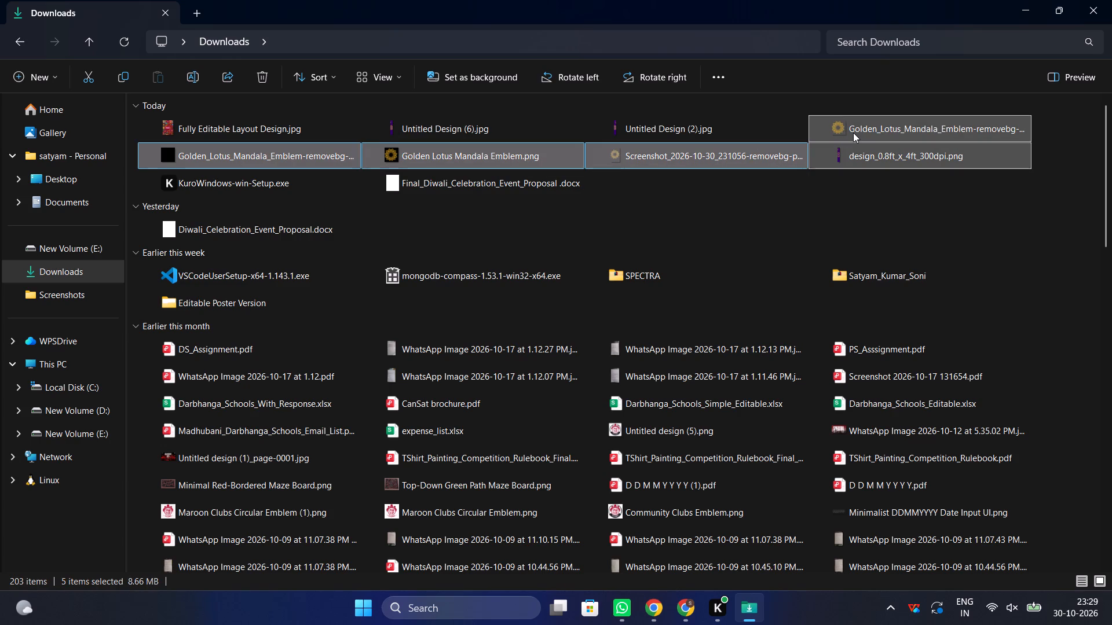
click(254, 82)
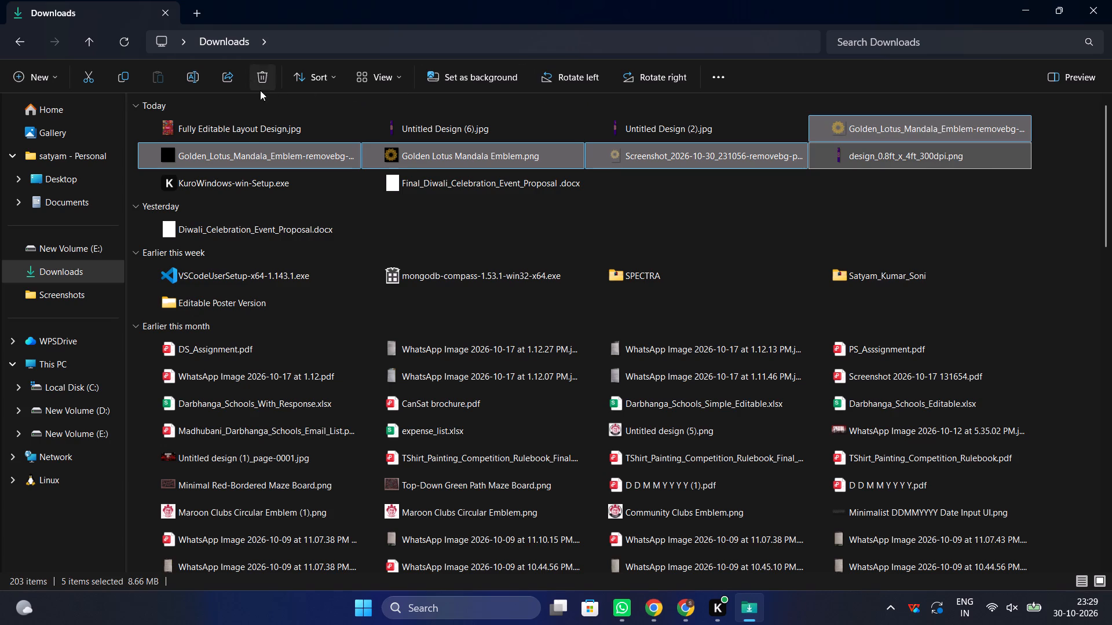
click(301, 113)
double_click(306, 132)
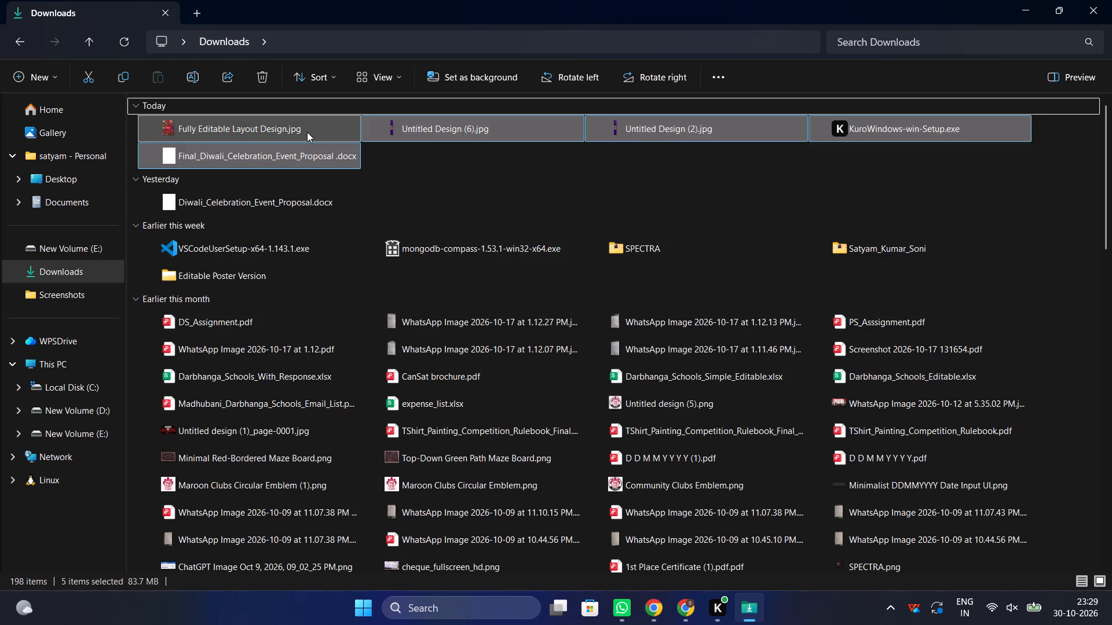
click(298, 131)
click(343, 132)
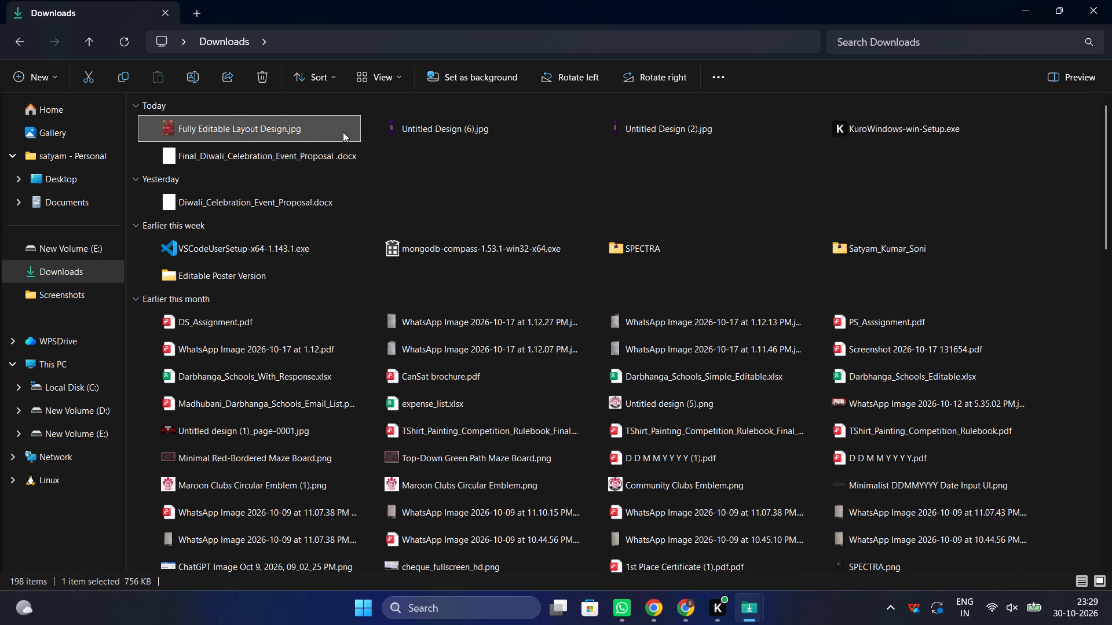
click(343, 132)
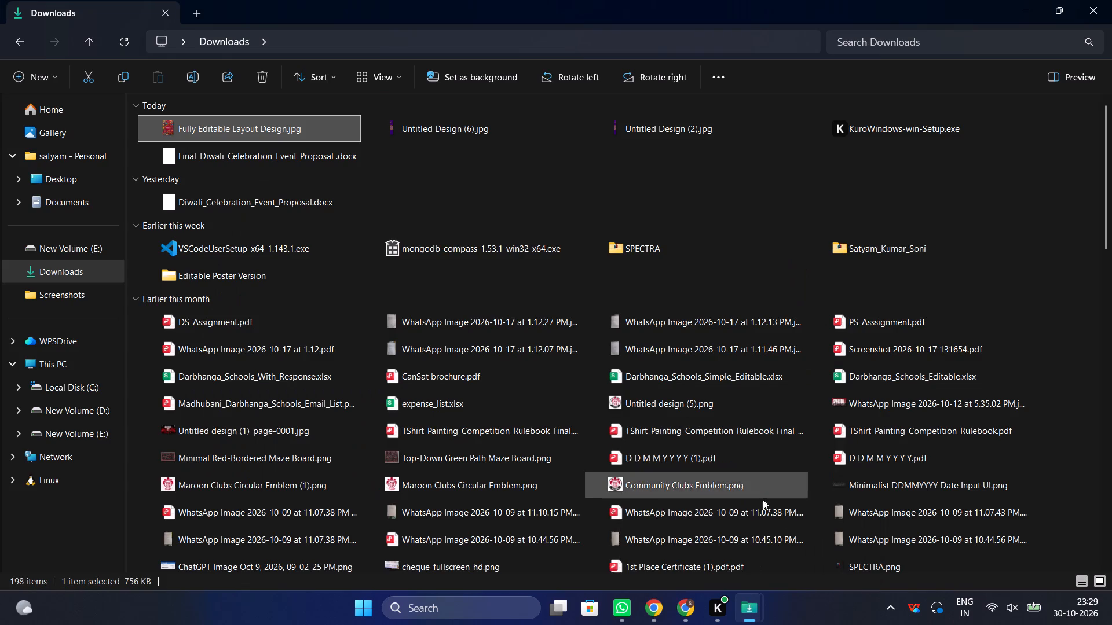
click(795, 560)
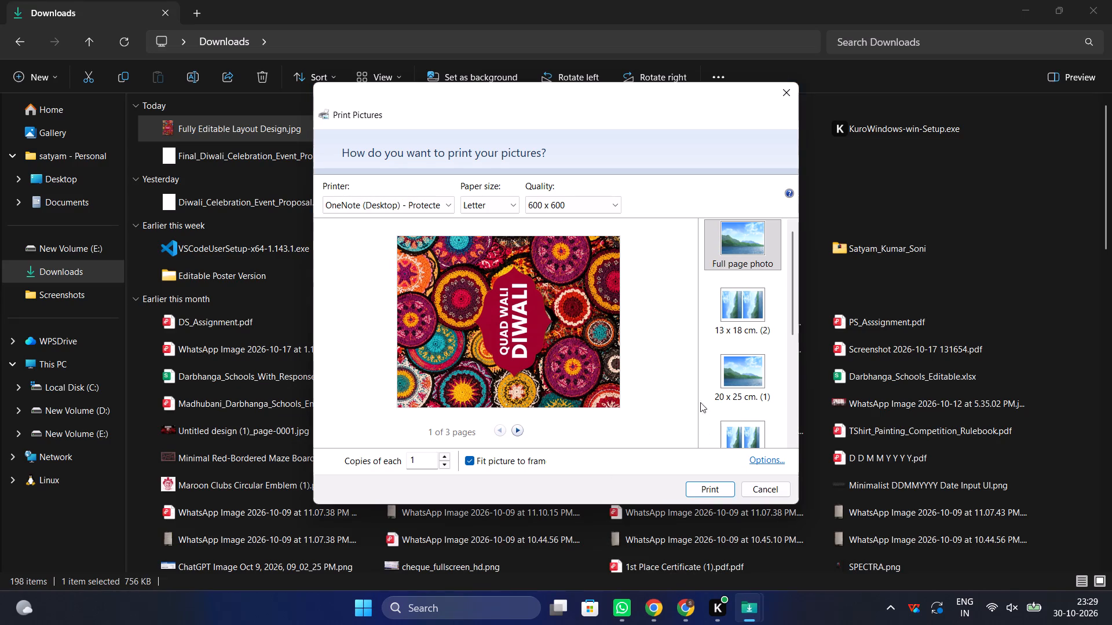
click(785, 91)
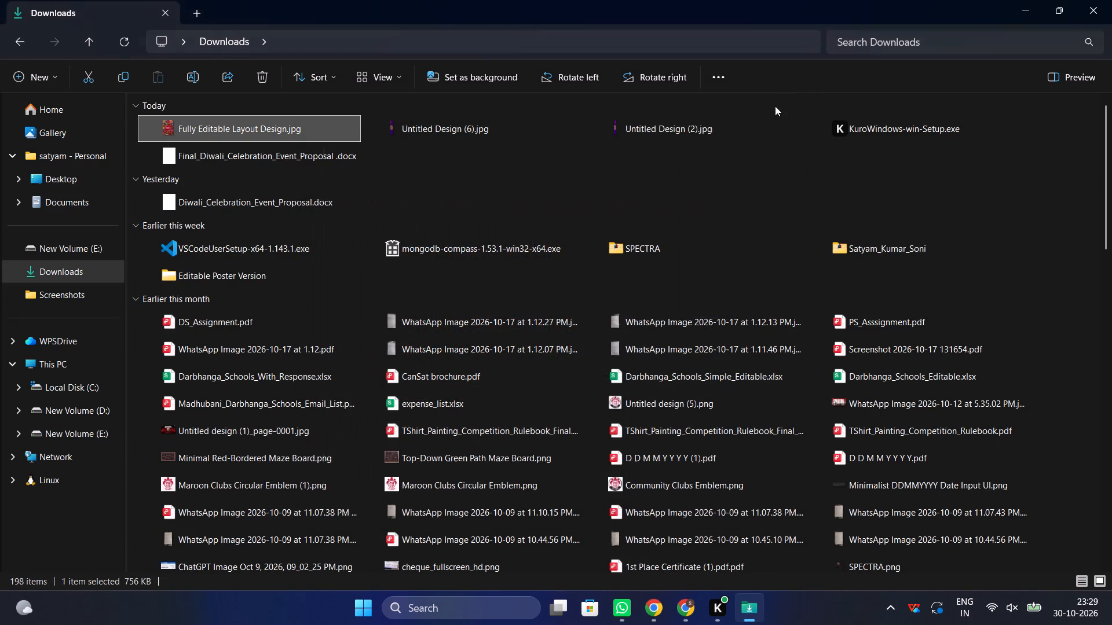
Open Fully Editable Layout Design.jpg in the image viewer and compare the Untitled Design (6) and Untitled Design (2) panels.
double_click(308, 130)
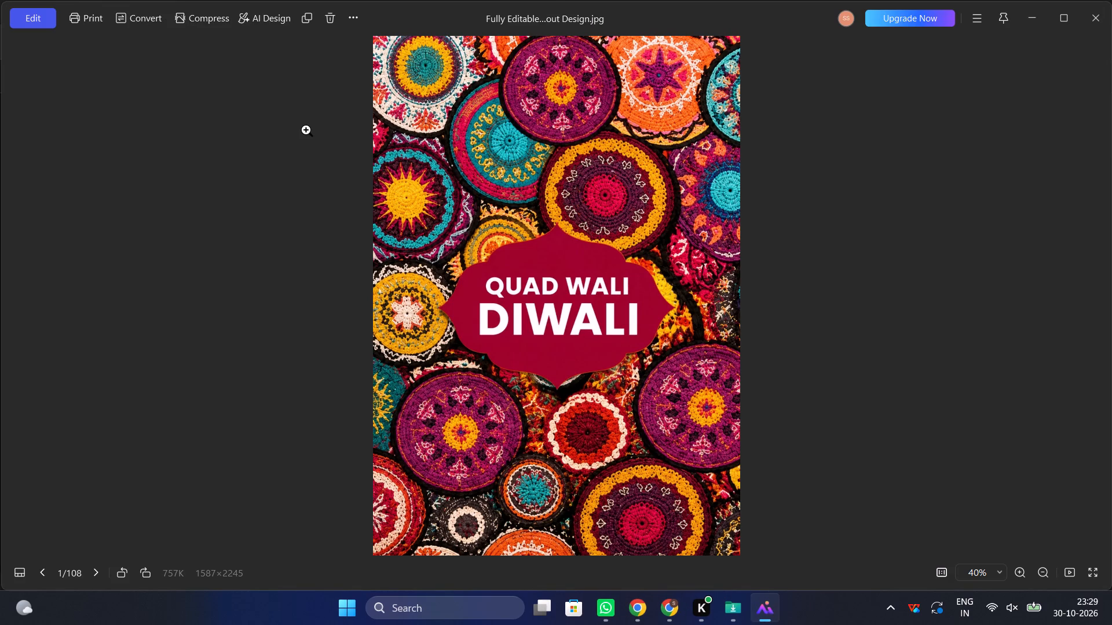
key(Right)
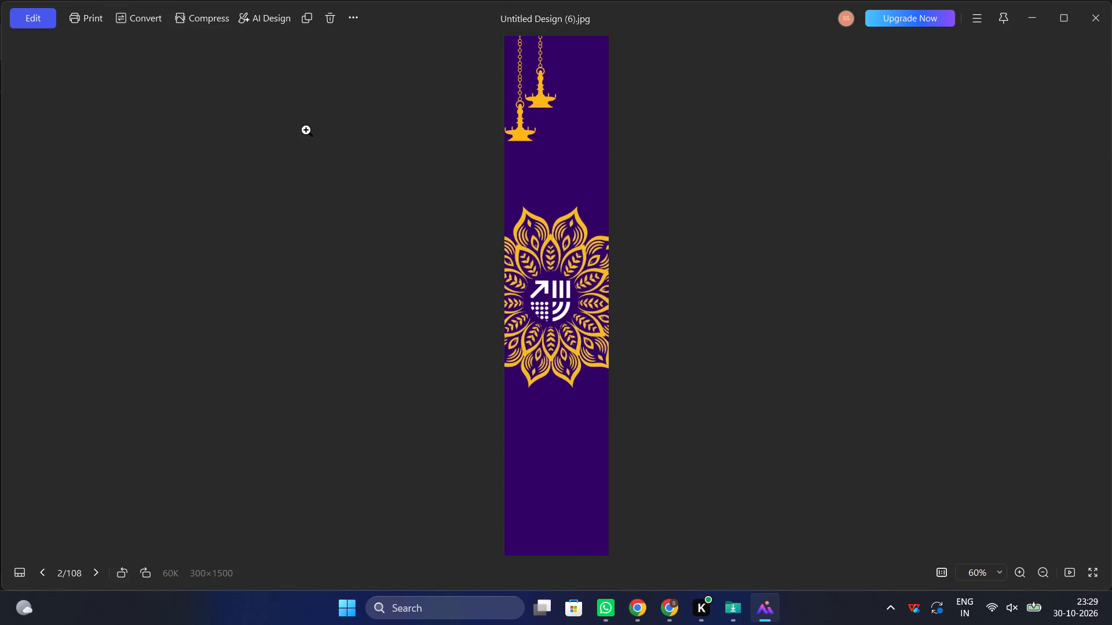
key(Right)
key(Left)
key(Right)
key(Left)
key(Right)
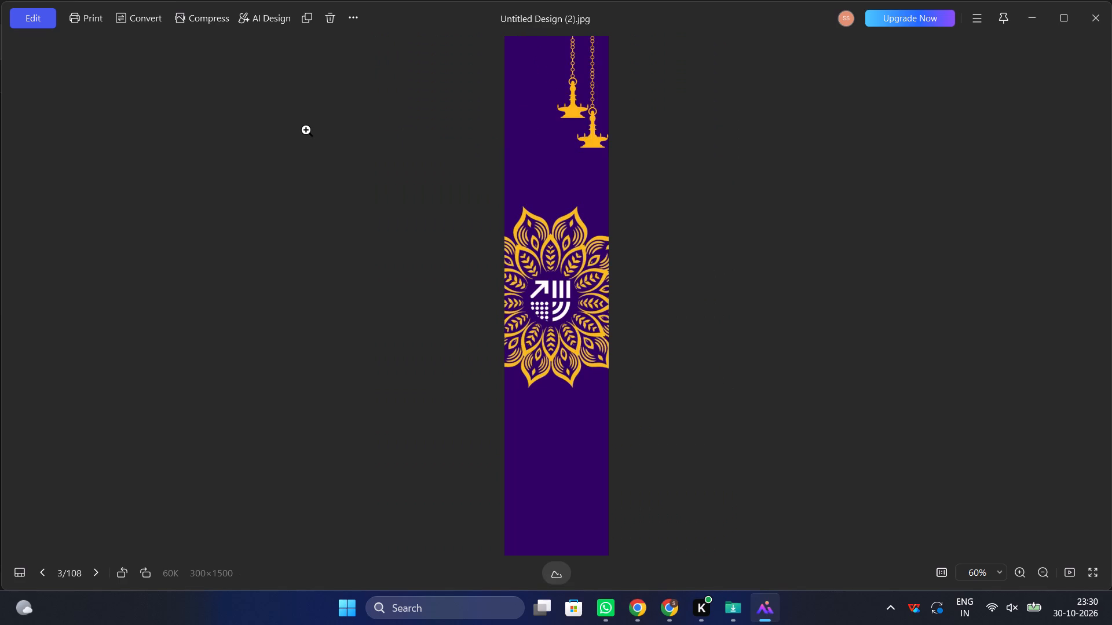
Close Untitled Design (2).jpg, reopen Fully Editable Layout Design.jpg from Downloads for a last check, and close the image viewer.
key(grave)
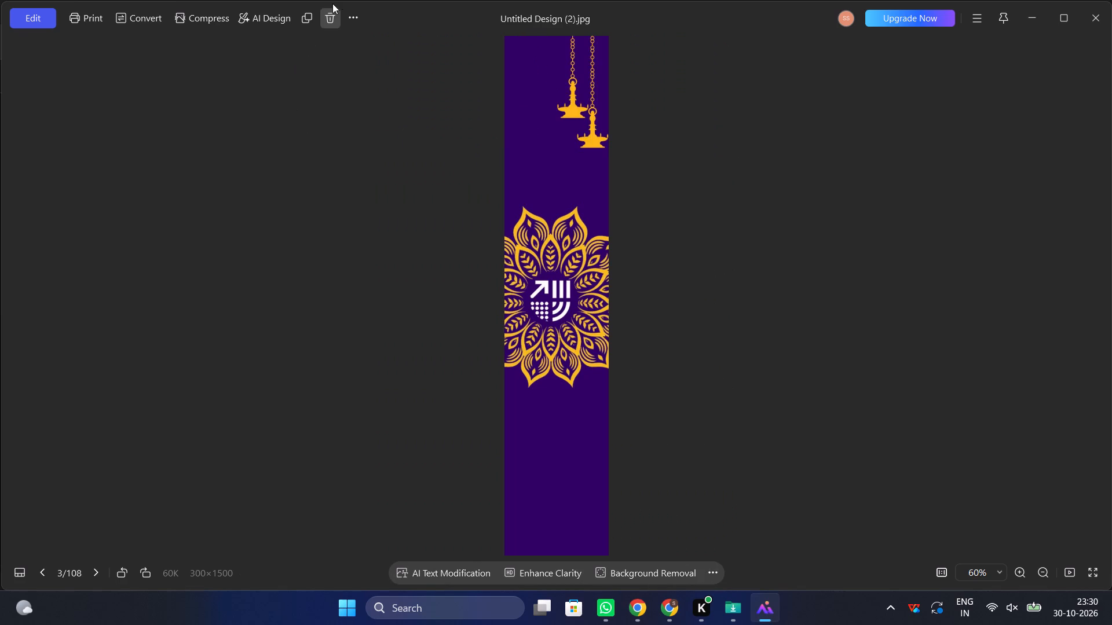
key(Escape)
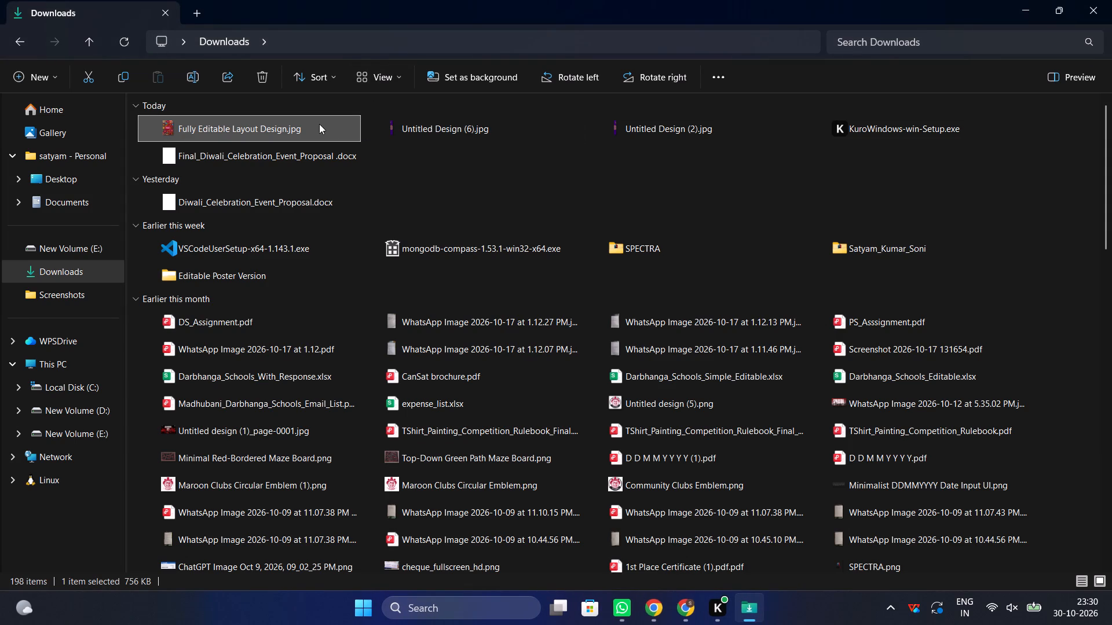
click(667, 116)
click(334, 121)
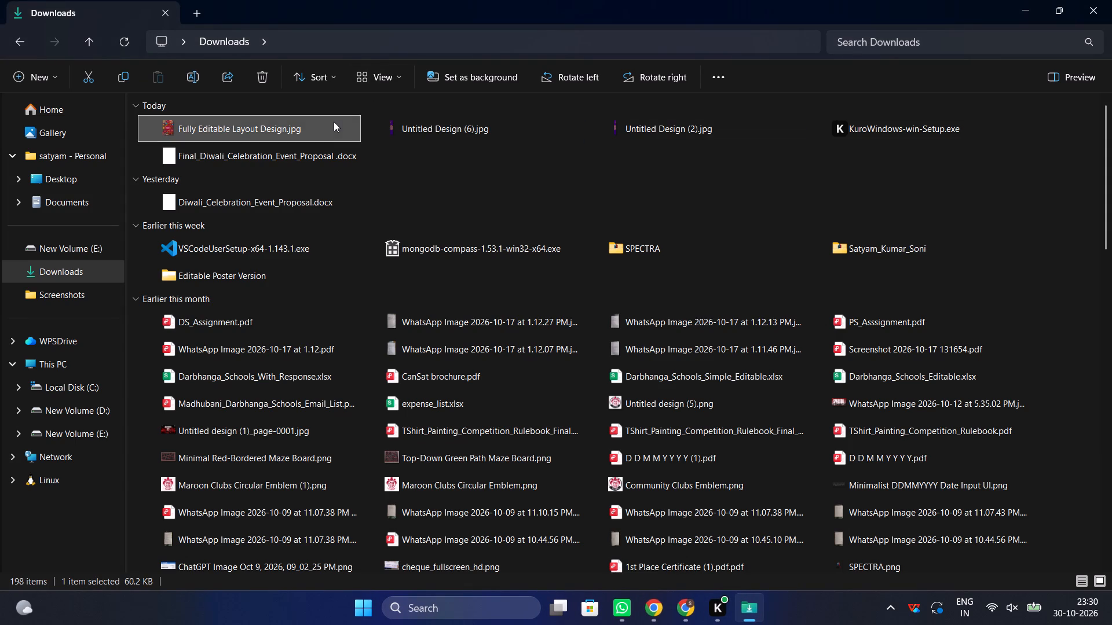
double_click(336, 135)
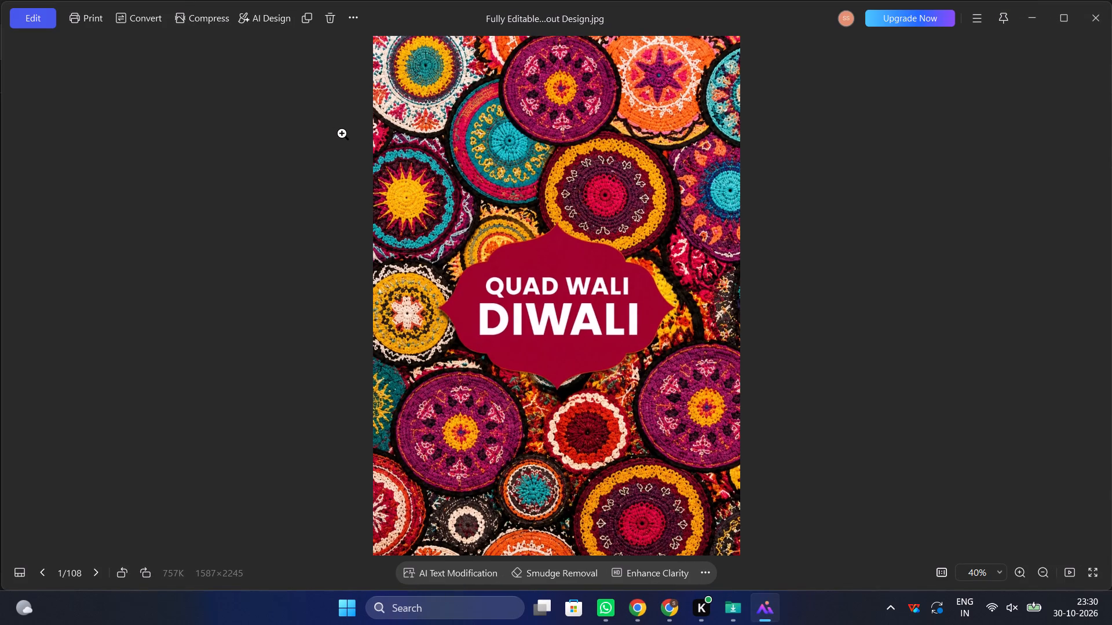
key(Escape)
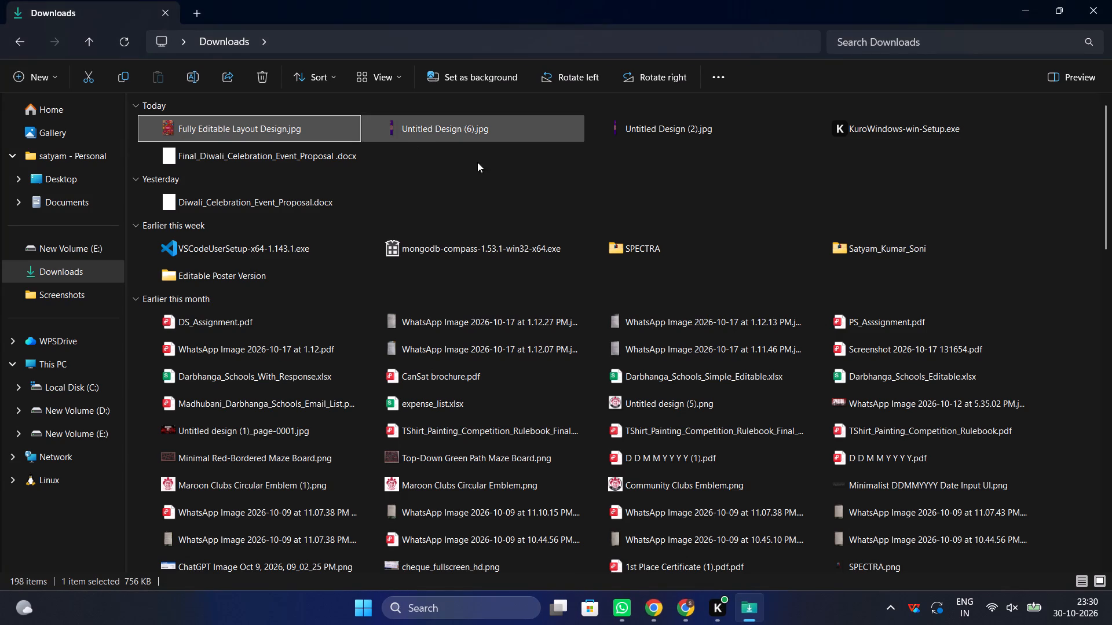
Clear the file selection in Downloads and close the File Explorer window.
click(526, 177)
click(1111, 0)
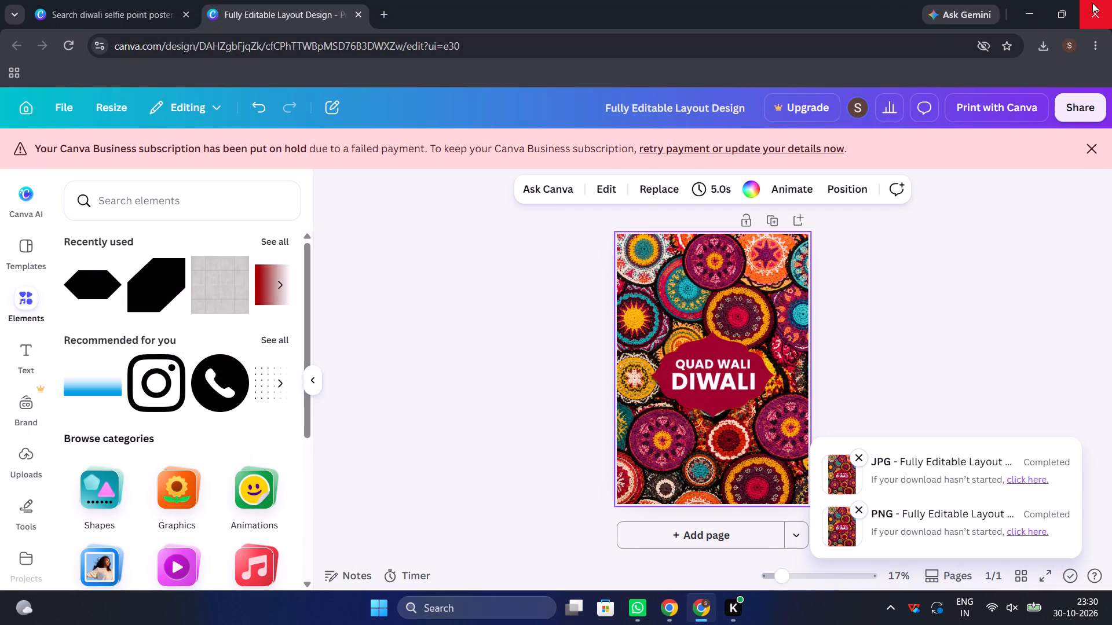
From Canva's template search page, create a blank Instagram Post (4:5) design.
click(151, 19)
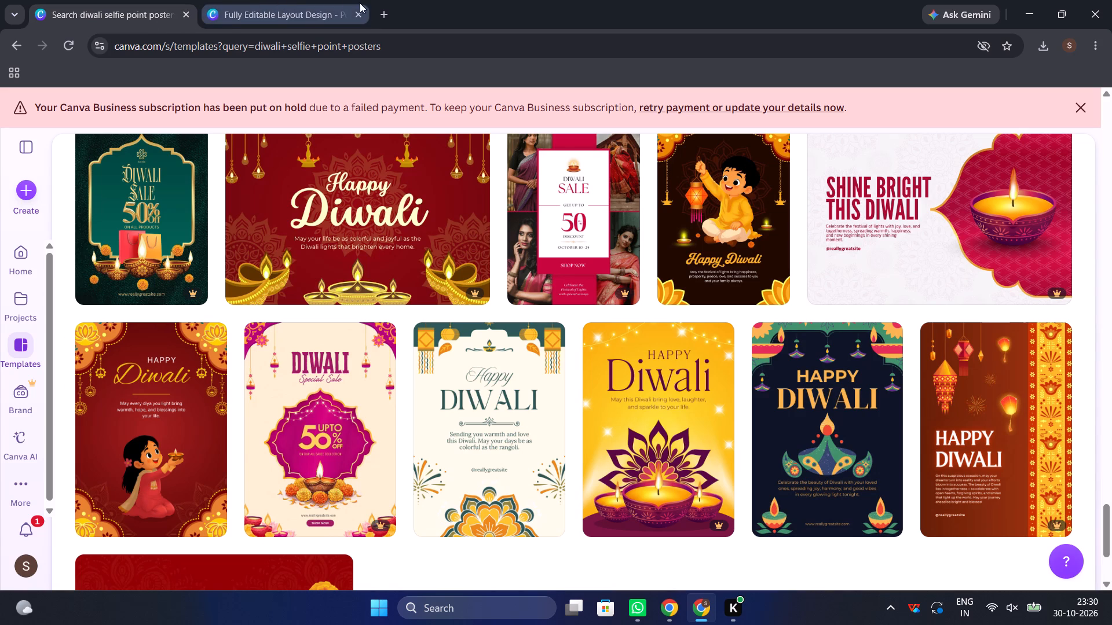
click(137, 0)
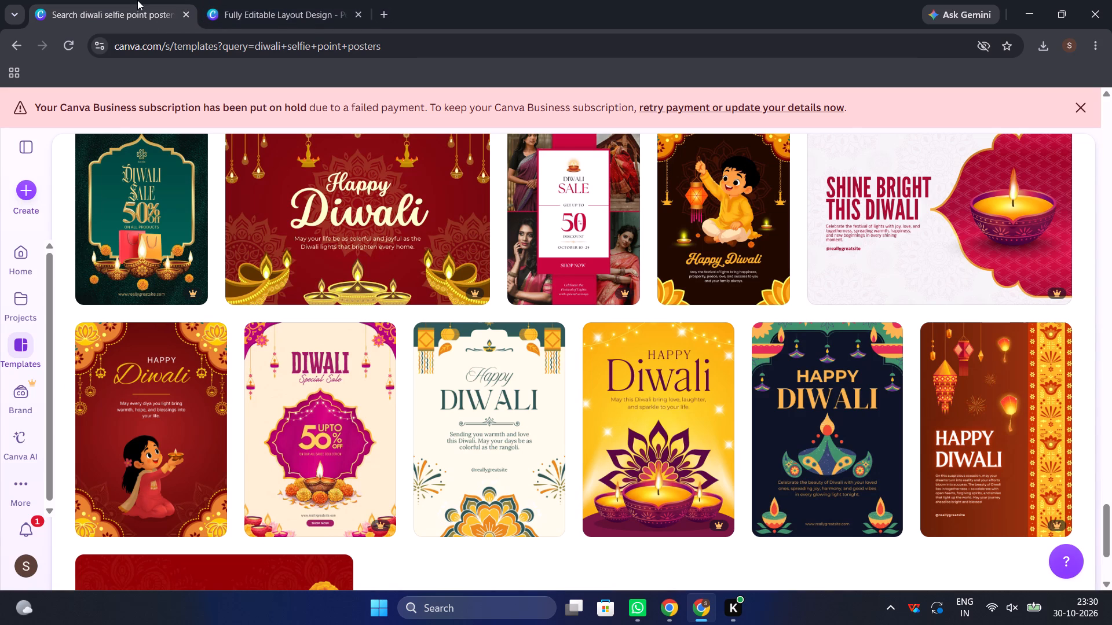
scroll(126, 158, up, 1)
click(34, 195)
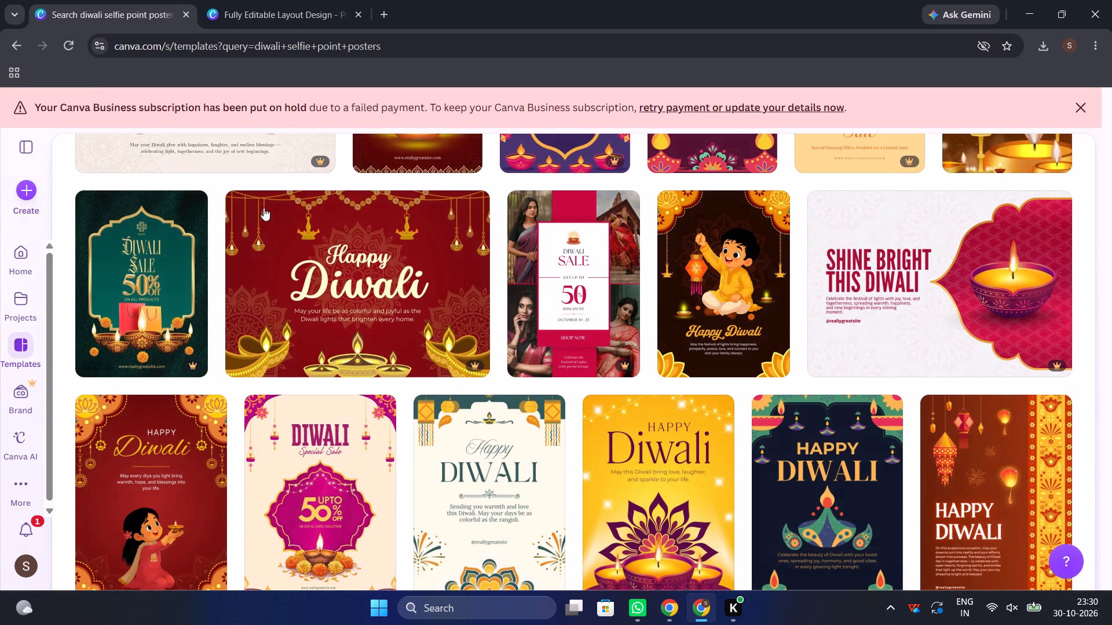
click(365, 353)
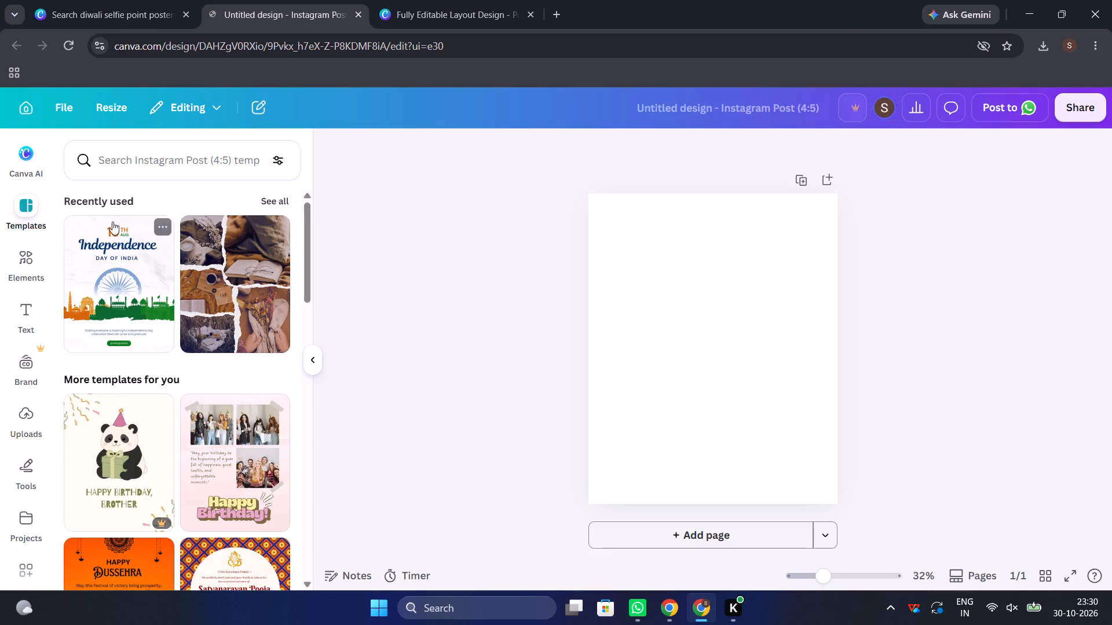
Search Google in a new browser tab for "A4 paper ka width and height in px".
key(ctrl+t)
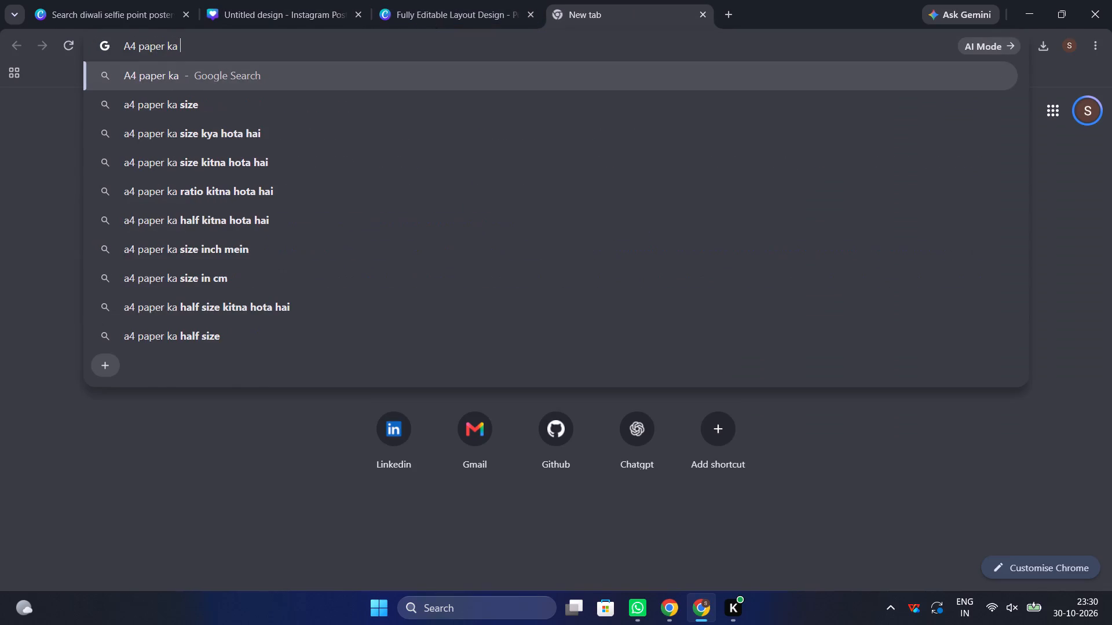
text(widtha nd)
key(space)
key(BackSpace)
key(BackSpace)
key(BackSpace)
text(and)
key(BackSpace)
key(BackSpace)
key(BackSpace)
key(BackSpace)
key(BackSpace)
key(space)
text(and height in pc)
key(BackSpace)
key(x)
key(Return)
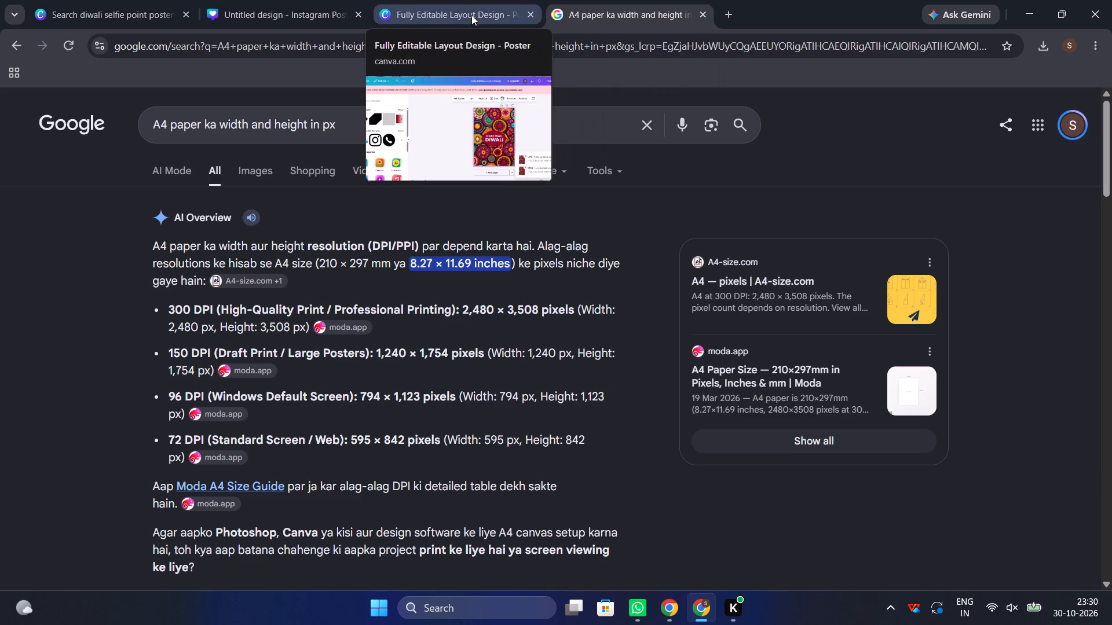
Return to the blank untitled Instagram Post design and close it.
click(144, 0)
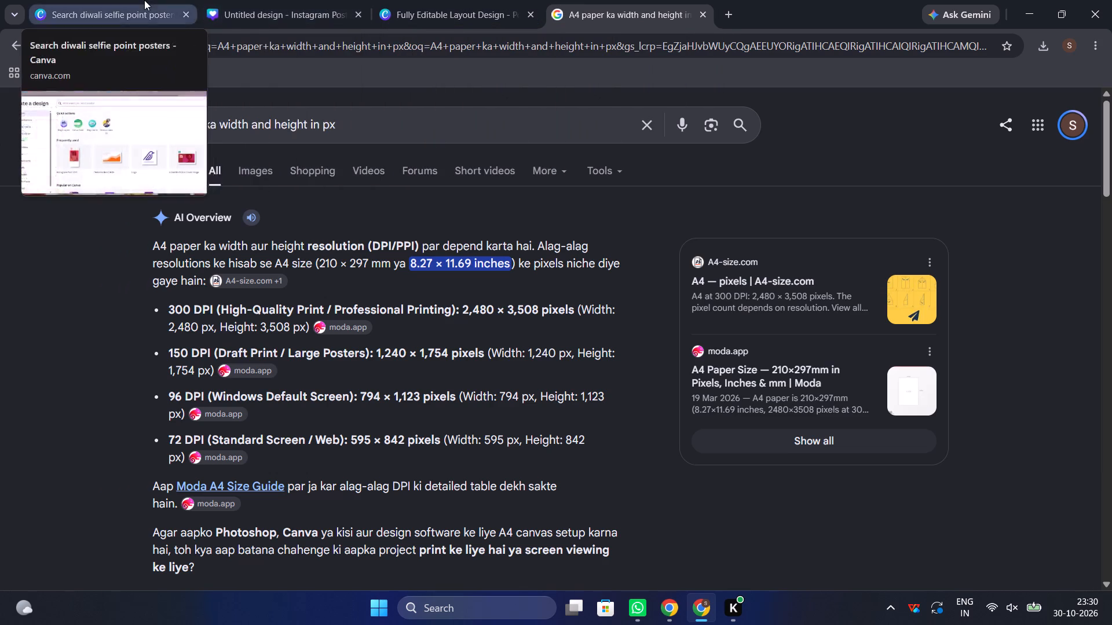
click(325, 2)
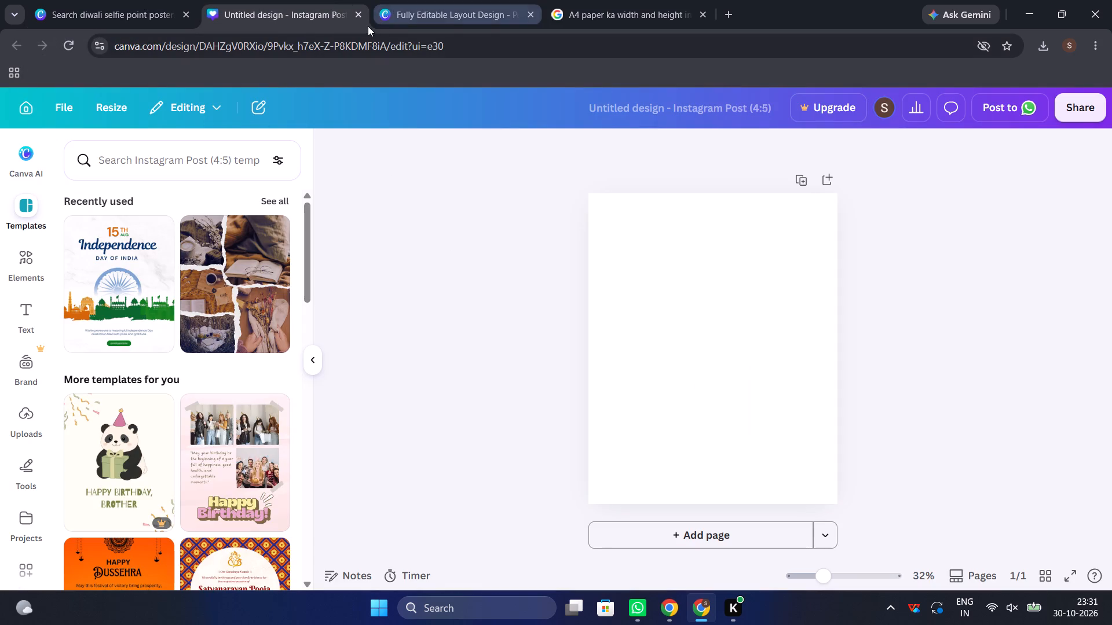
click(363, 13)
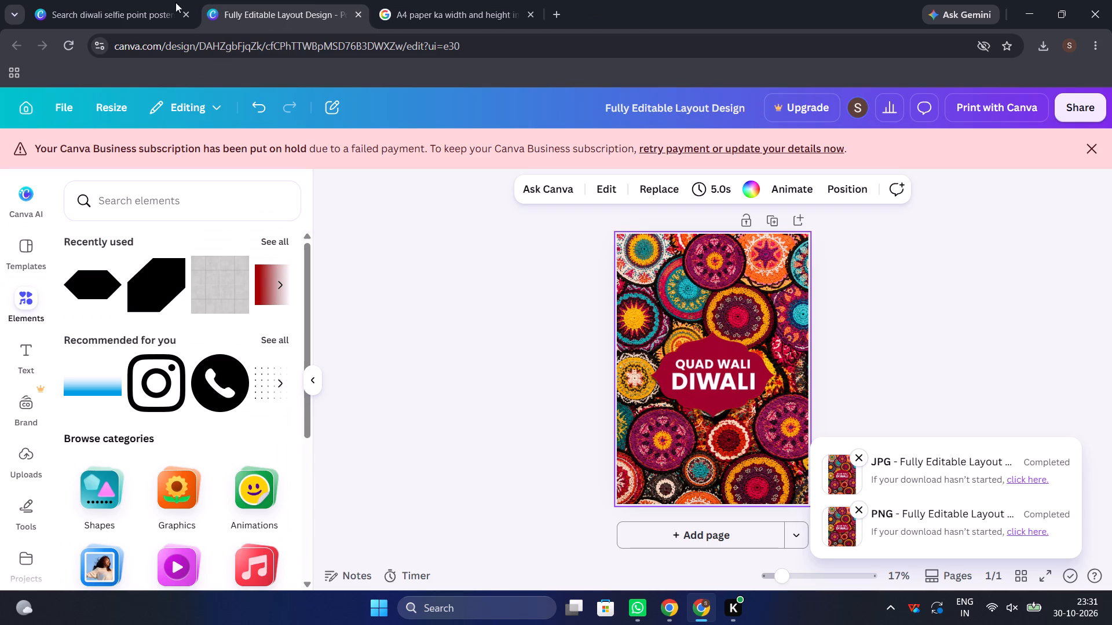
In Canva's Create a design window, choose a custom size and enter width 210 and height 297.
click(73, 0)
click(161, 505)
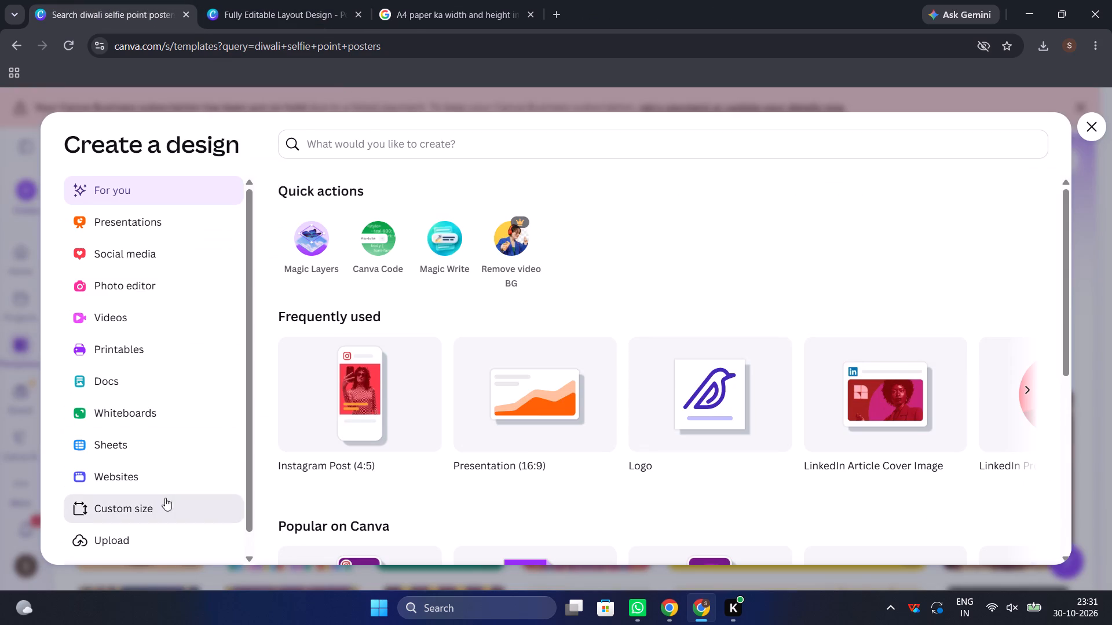
triple_click(346, 219)
click(346, 219)
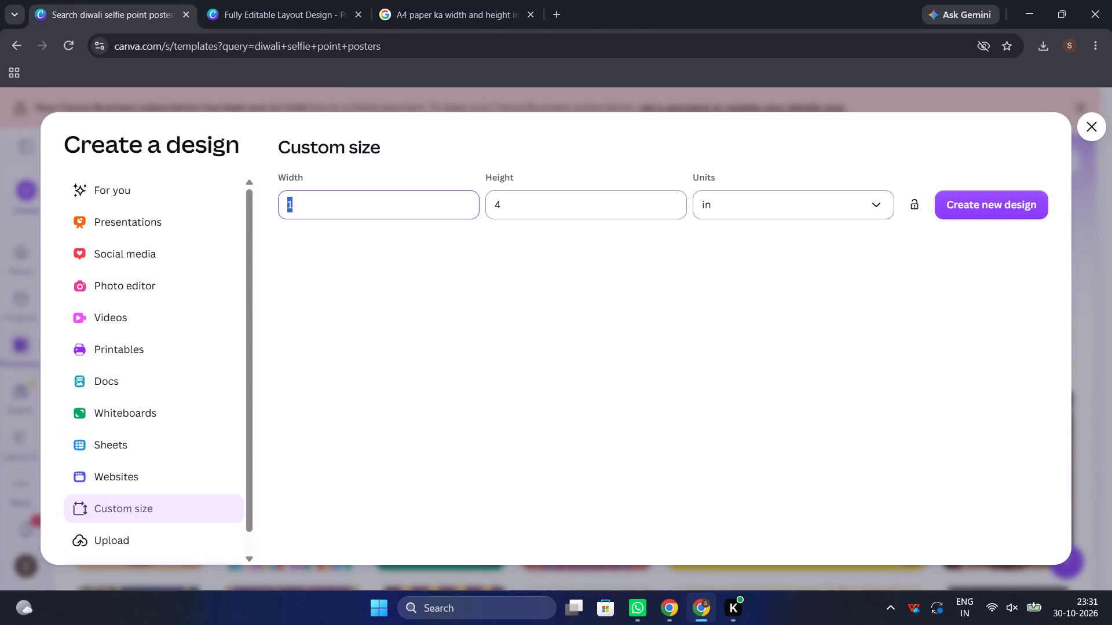
key(BackSpace)
key(BackSpace)
key(BackSpace)
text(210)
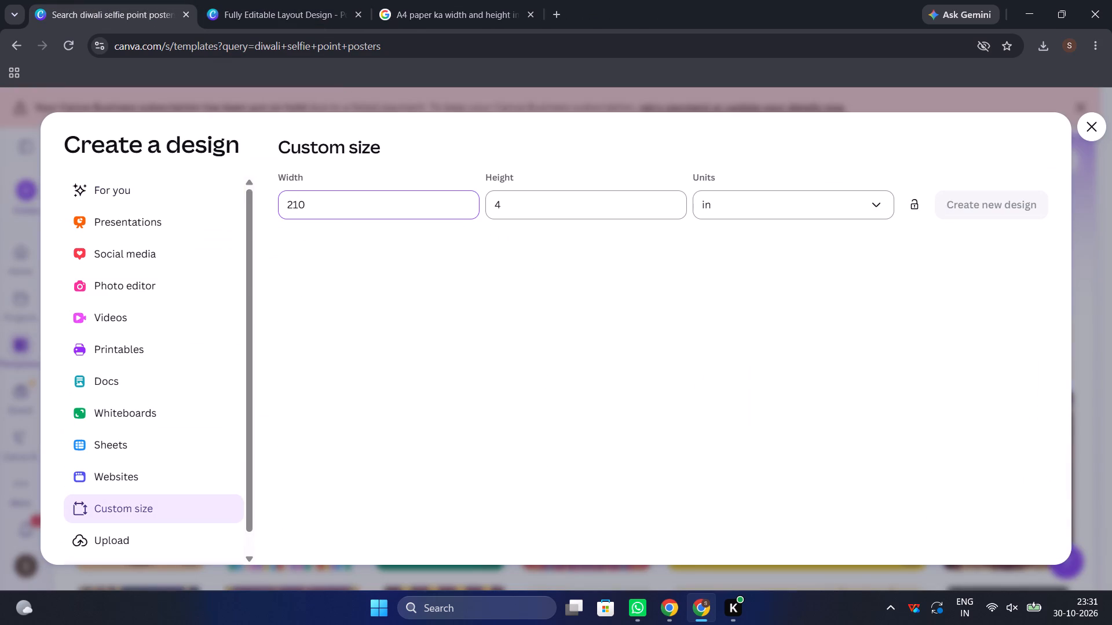
click(557, 205)
key(BackSpace)
key(BackSpace)
key(BackSpace)
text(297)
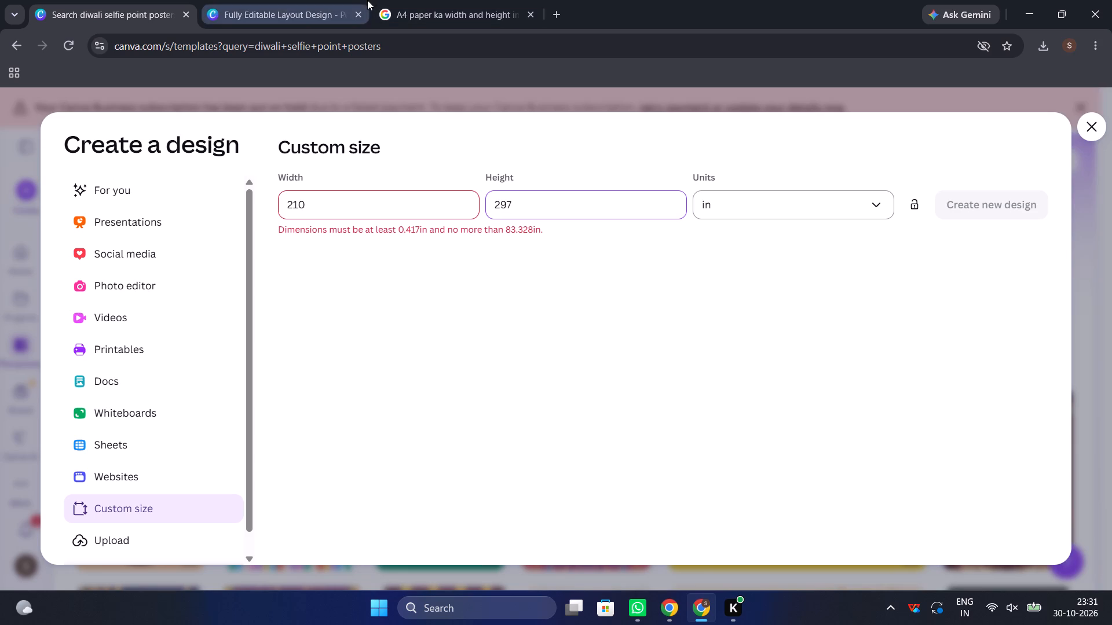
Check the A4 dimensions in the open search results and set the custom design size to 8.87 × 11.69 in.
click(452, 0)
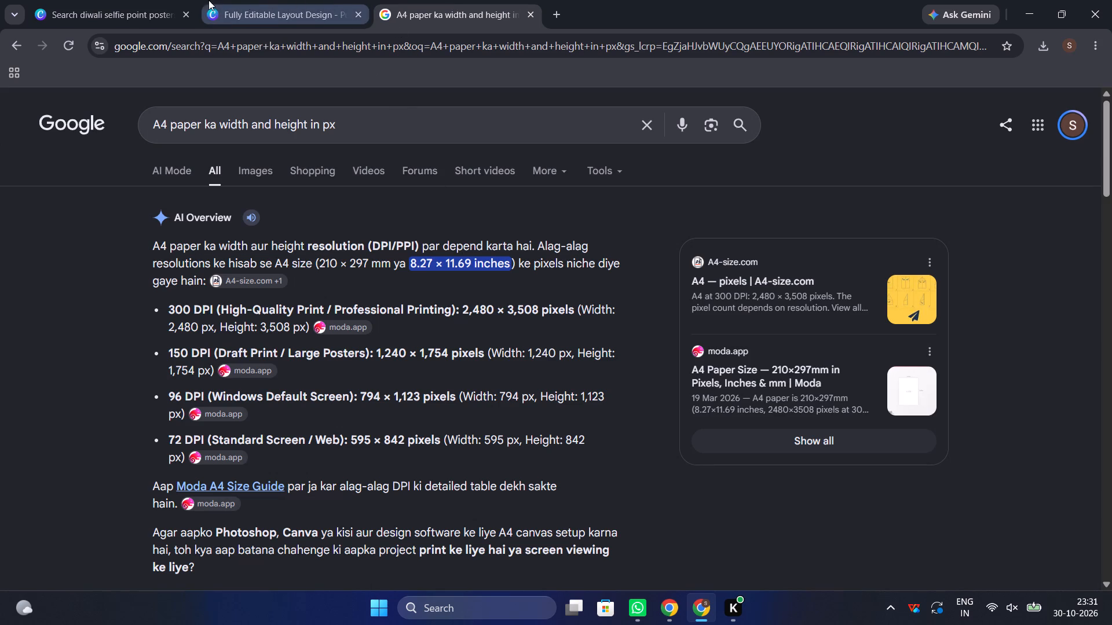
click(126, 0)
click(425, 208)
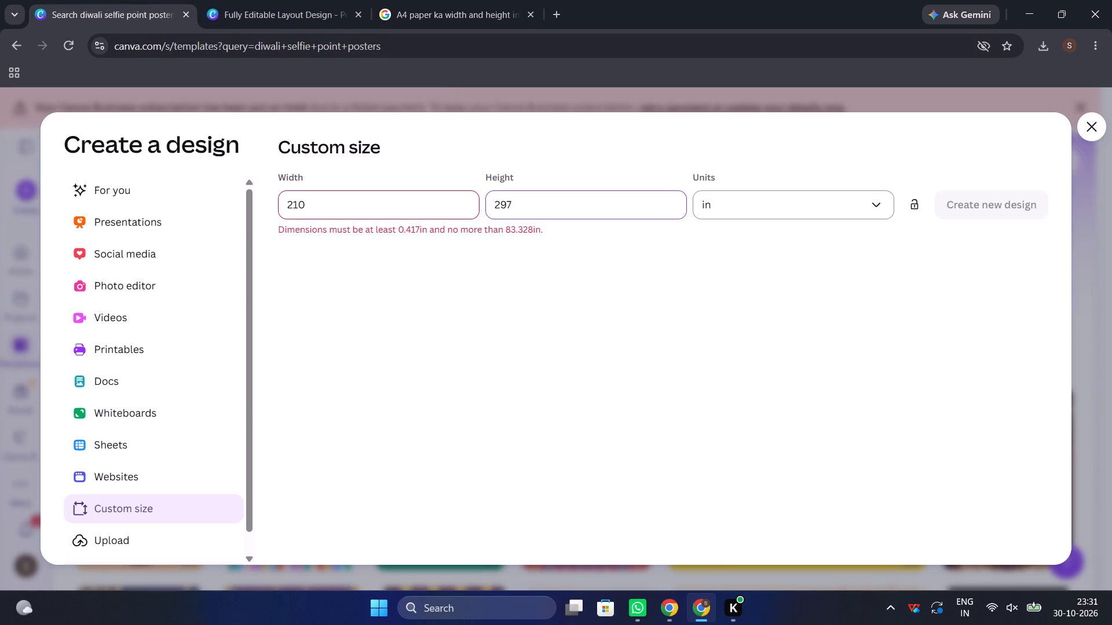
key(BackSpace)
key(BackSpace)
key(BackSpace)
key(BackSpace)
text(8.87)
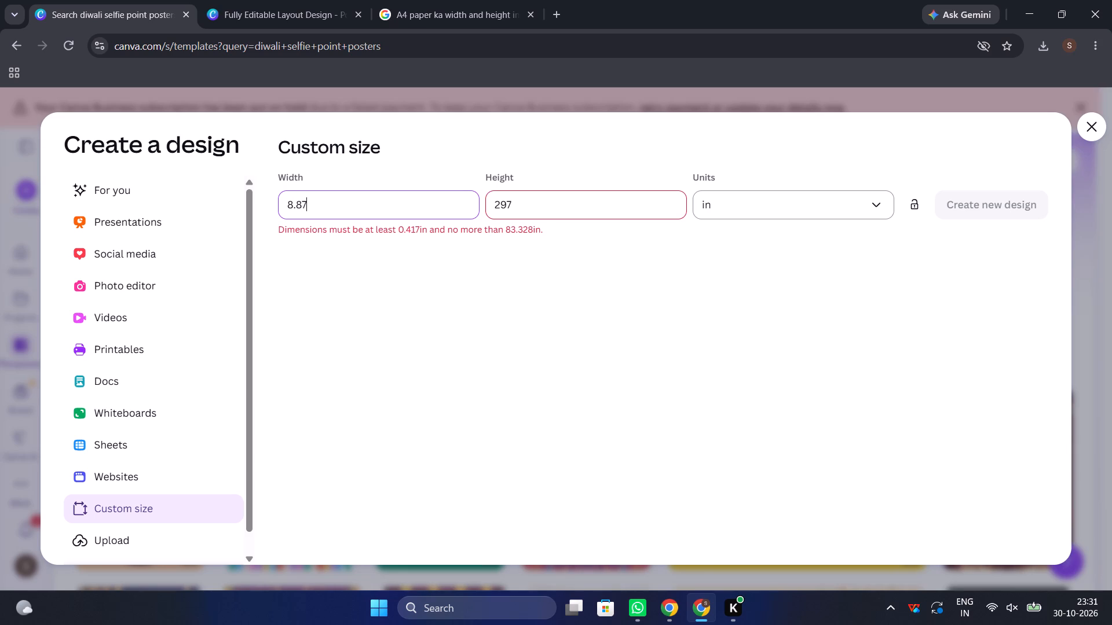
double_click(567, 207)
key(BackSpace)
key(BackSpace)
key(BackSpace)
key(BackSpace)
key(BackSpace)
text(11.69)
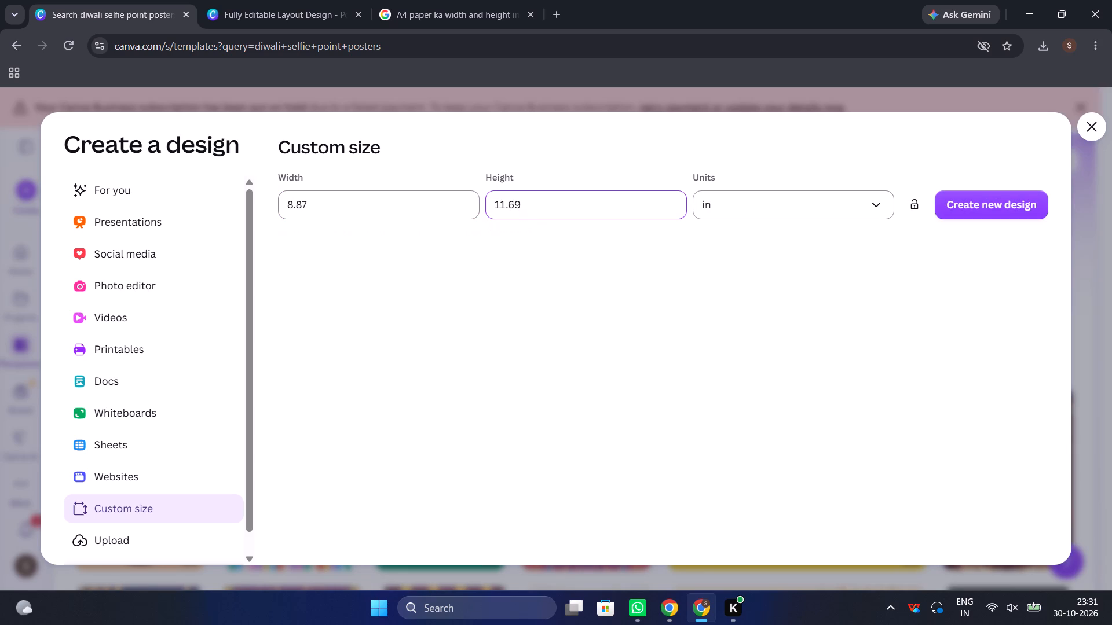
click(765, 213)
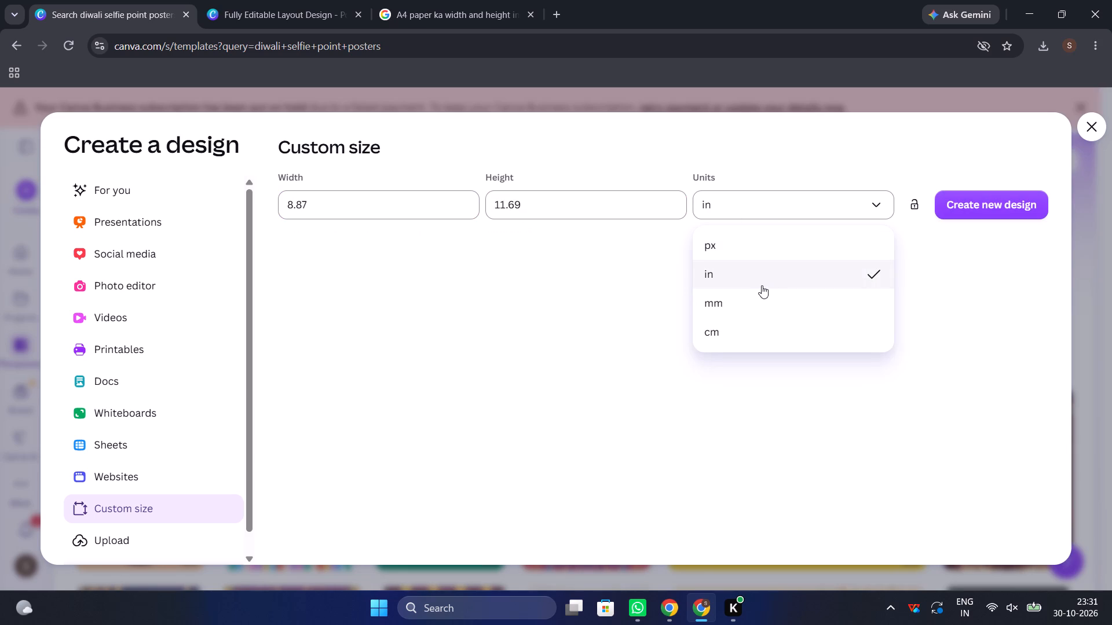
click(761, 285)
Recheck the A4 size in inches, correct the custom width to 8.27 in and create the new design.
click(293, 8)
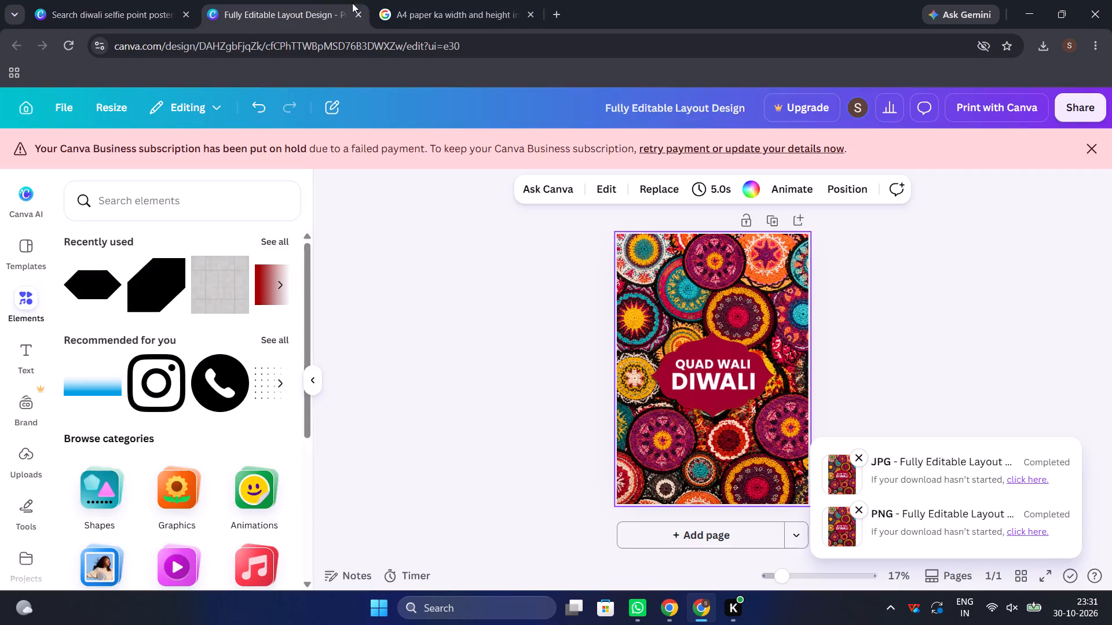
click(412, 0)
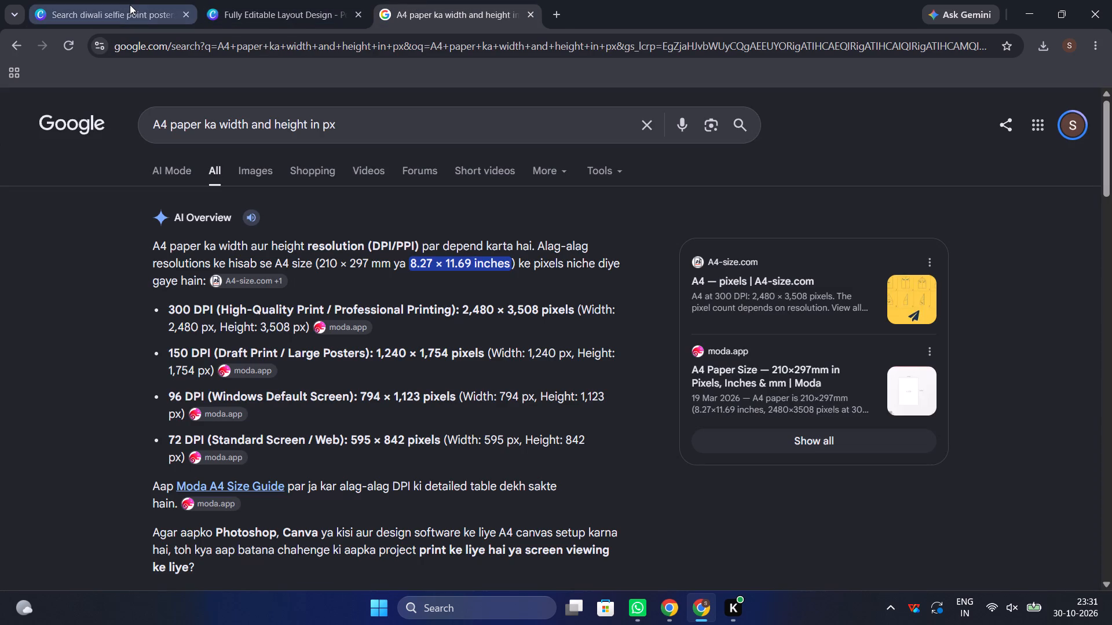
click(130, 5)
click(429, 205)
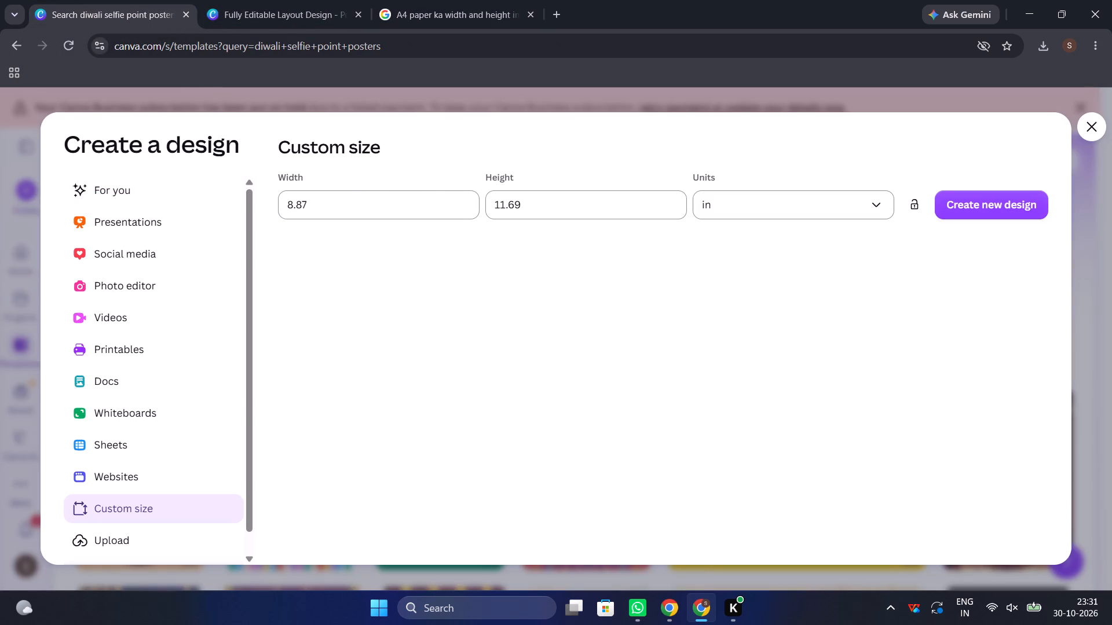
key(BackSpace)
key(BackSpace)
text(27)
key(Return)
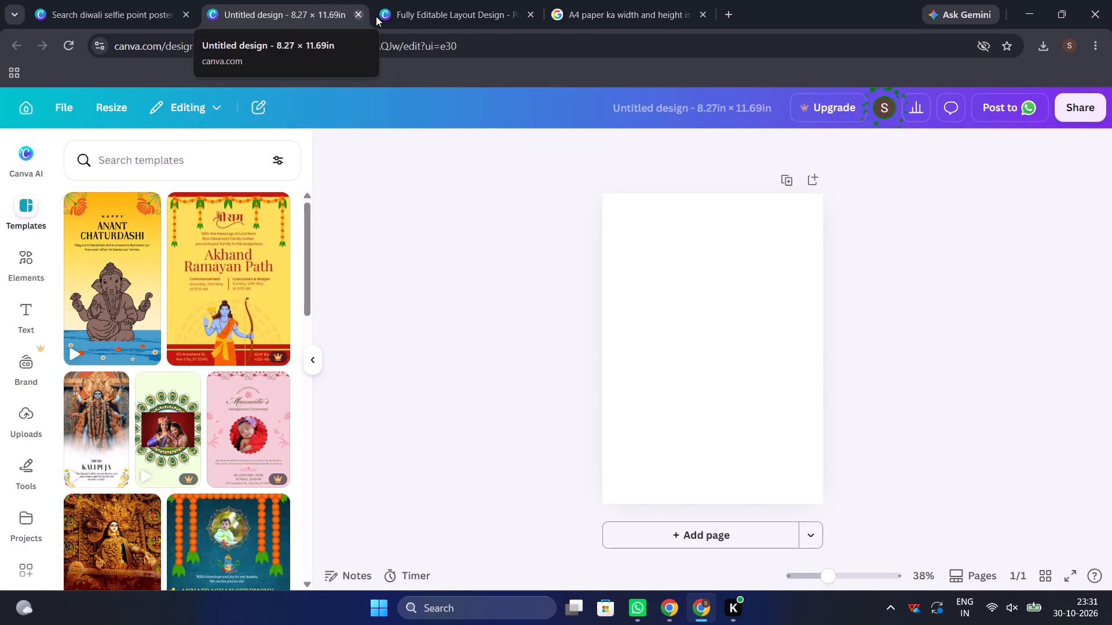
Close the blank A4 design, the Fully Editable Layout Design editor, the A4 paper search and the Canva template search page.
click(360, 12)
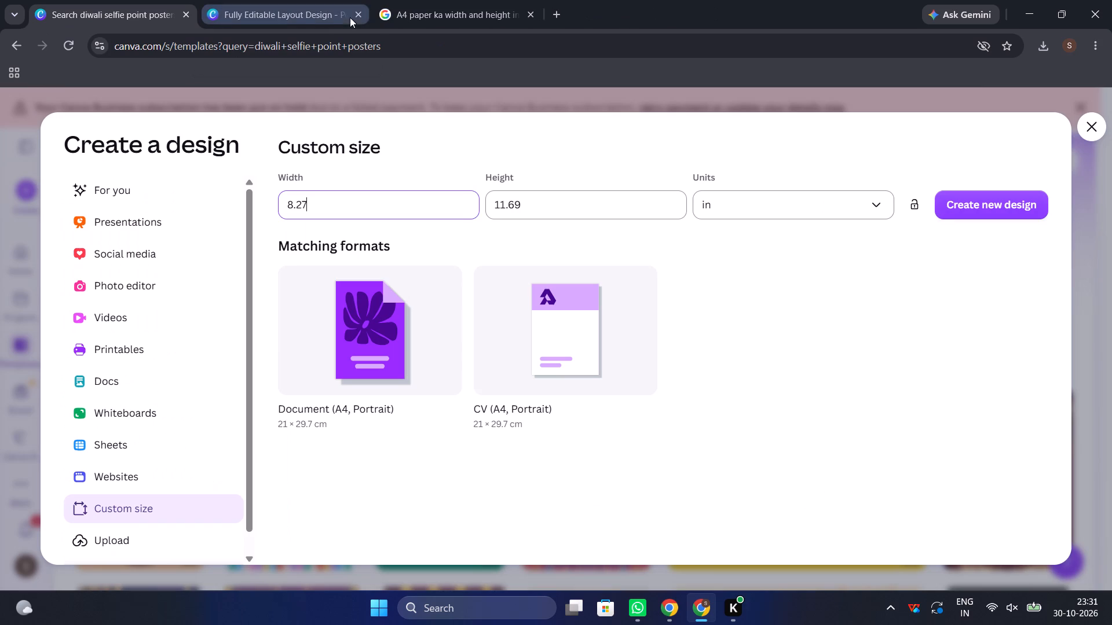
click(298, 15)
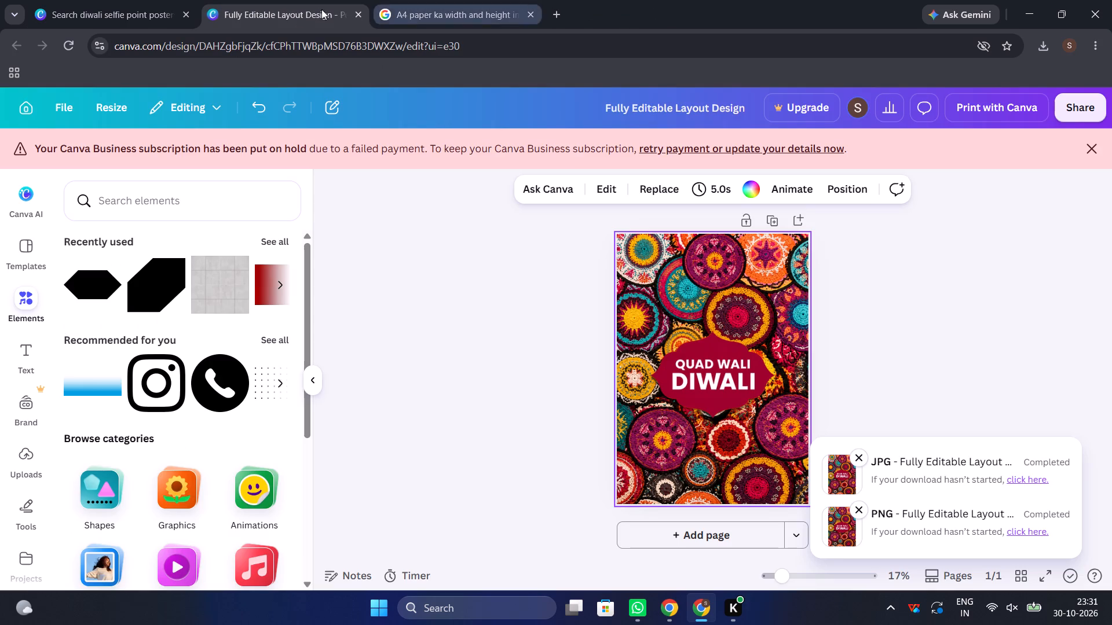
click(357, 11)
click(357, 11)
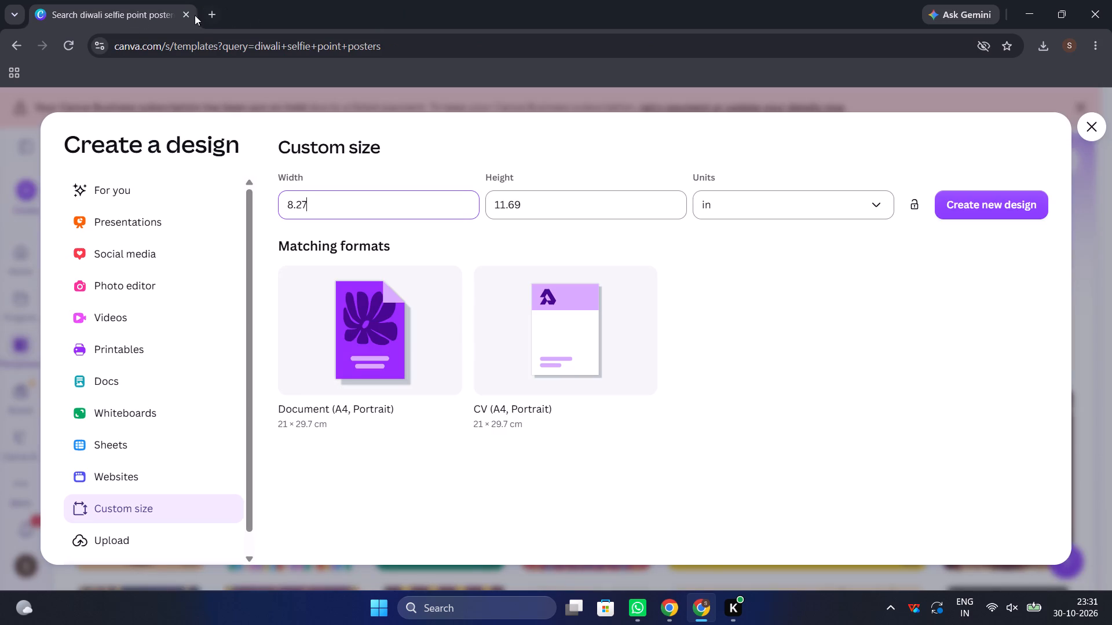
click(191, 14)
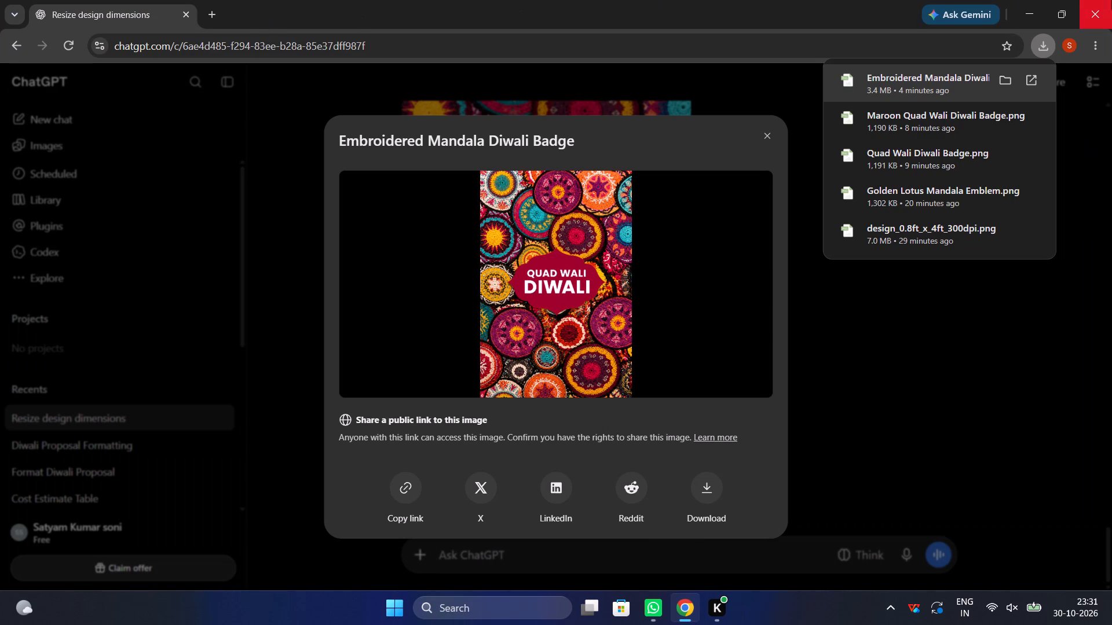